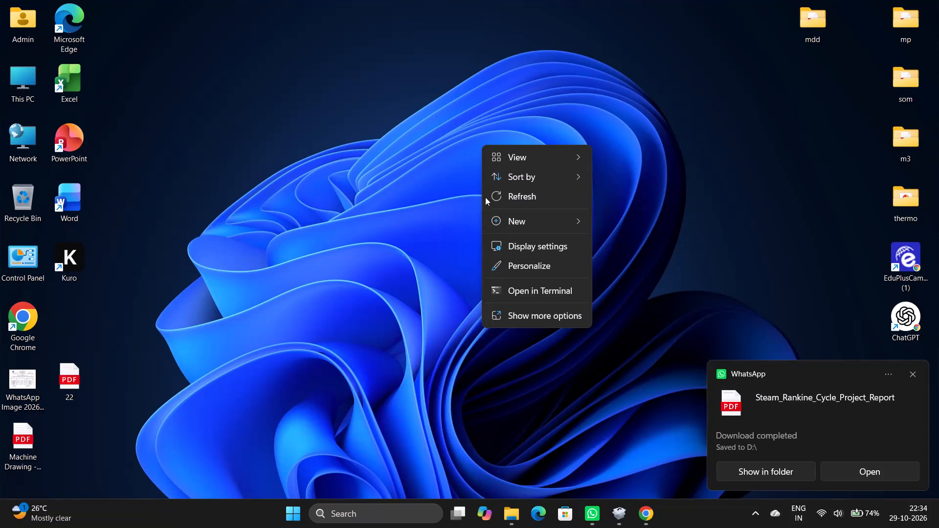
Refresh the desktop.
left_click(517, 196)
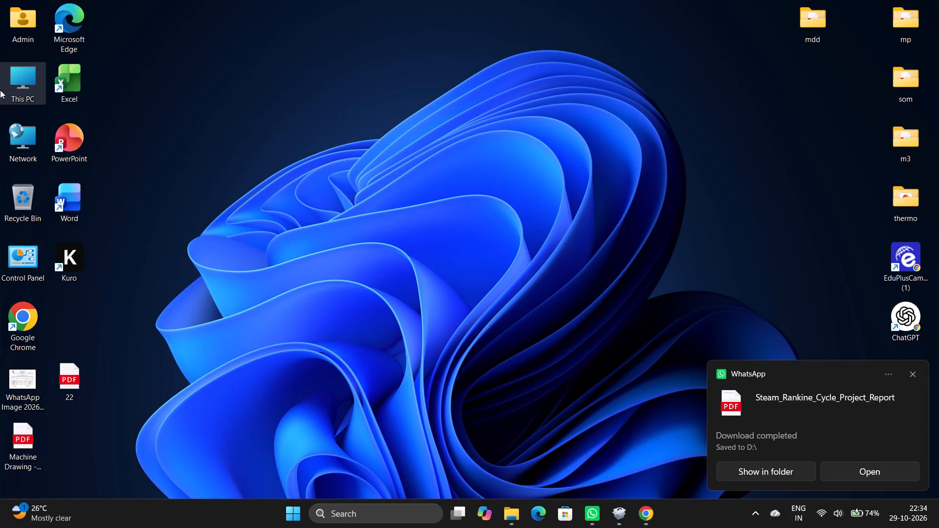
Open the Steam_Rankine_Cycle_Project_Report PDF stored on New Volume (D:) from This PC.
double_click(12, 85)
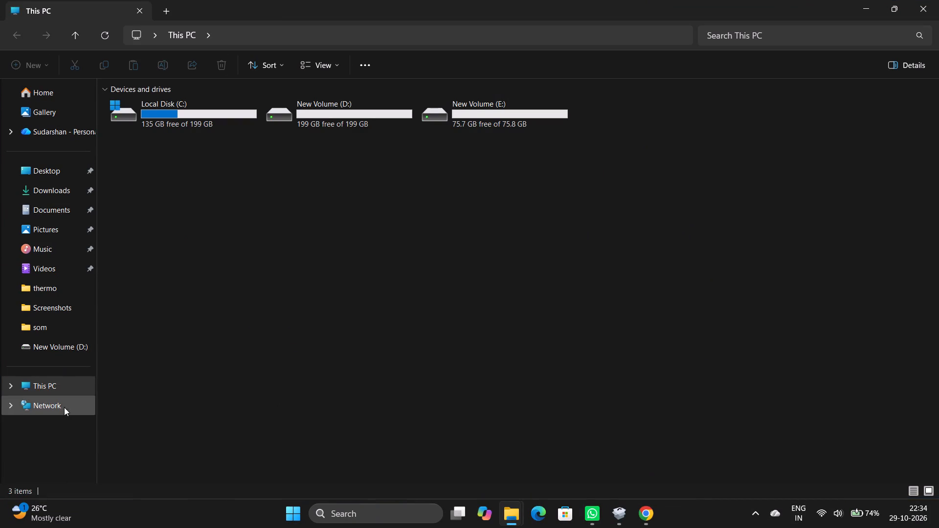
double_click(326, 115)
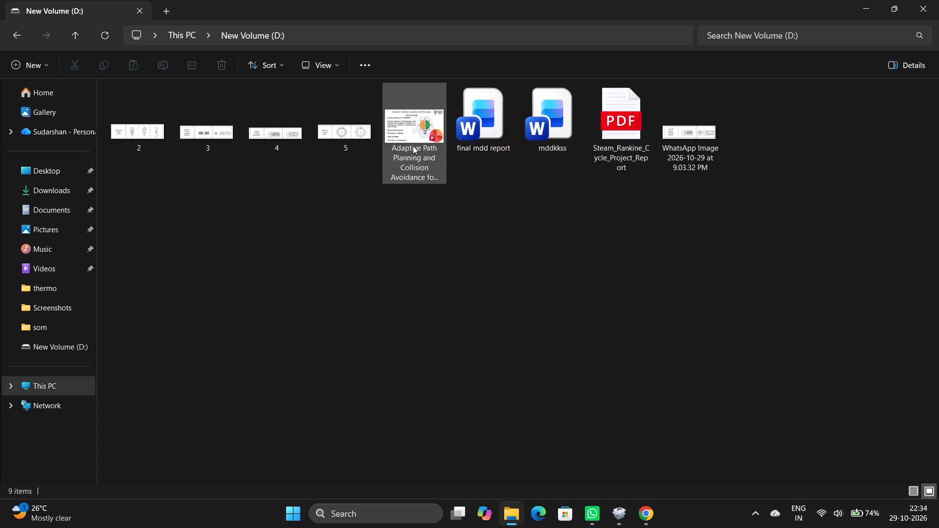
double_click(622, 136)
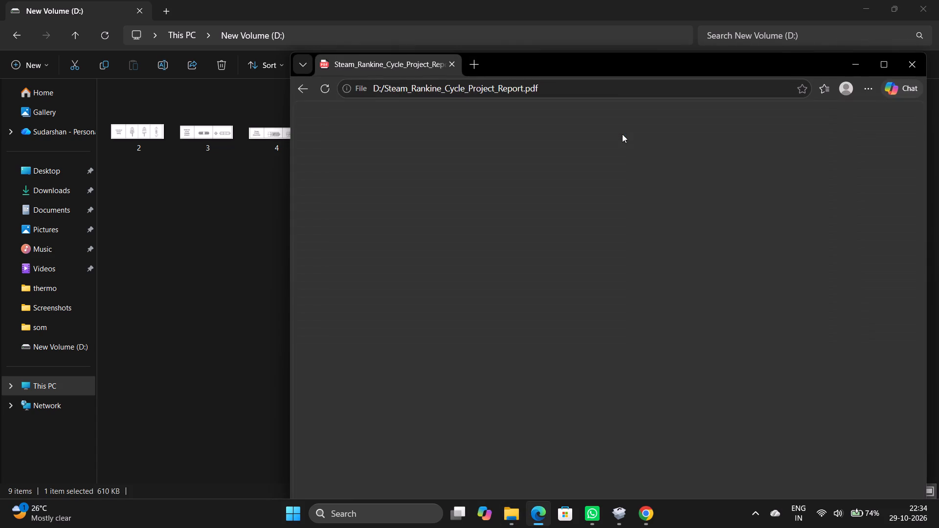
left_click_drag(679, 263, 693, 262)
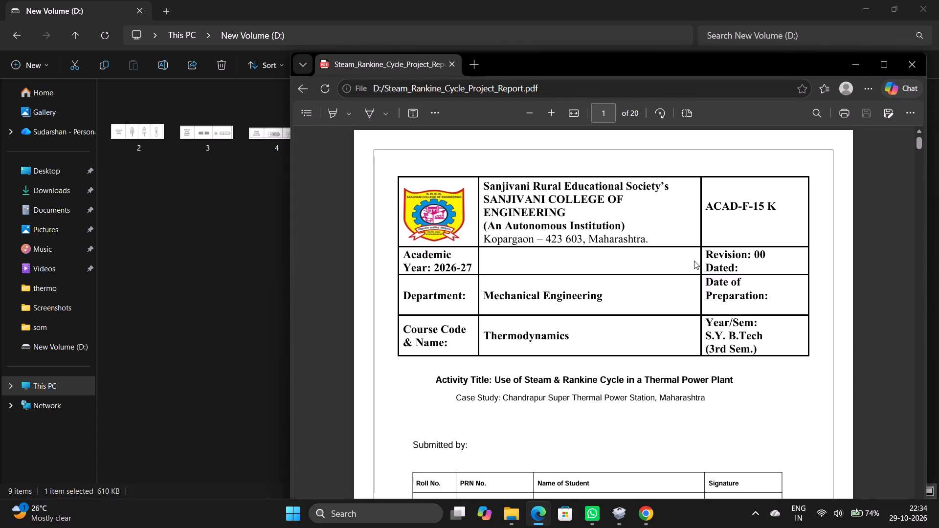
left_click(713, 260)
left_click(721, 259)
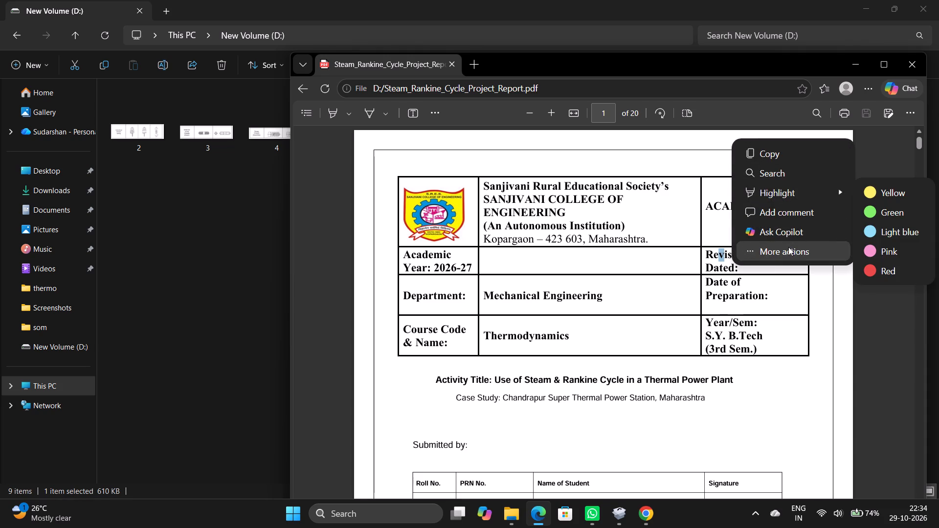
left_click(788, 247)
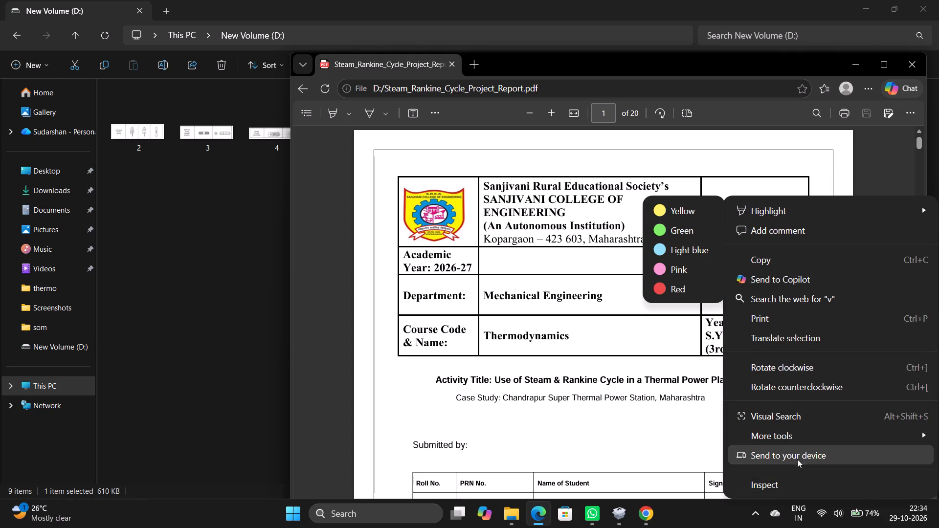
Look through the Steam Rankine Cycle project report, from the student evaluation and objectives pages to the steam quality section.
scroll(524, 353, "down", 20)
scroll(524, 353, "down", 20)
scroll(524, 353, "down", 4)
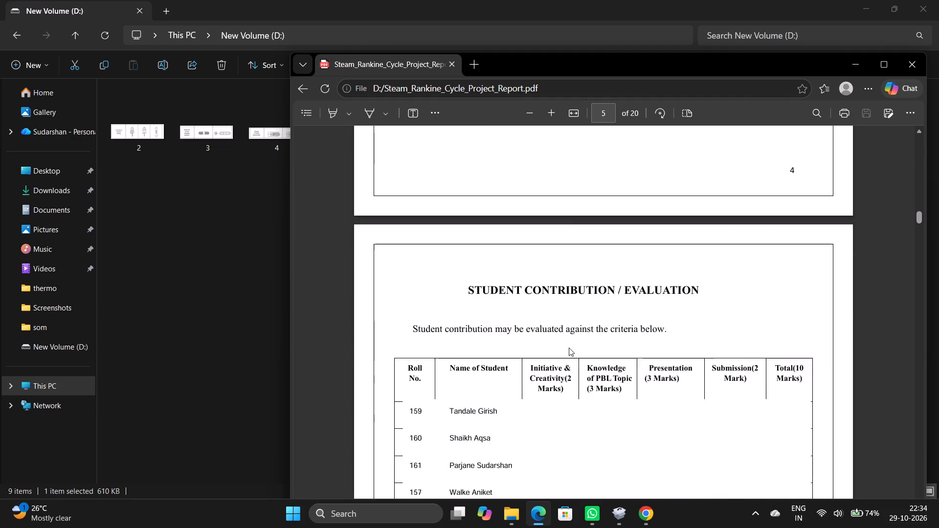
scroll(569, 348, "down", 20)
scroll(569, 348, "down", 20)
scroll(569, 348, "down", 3)
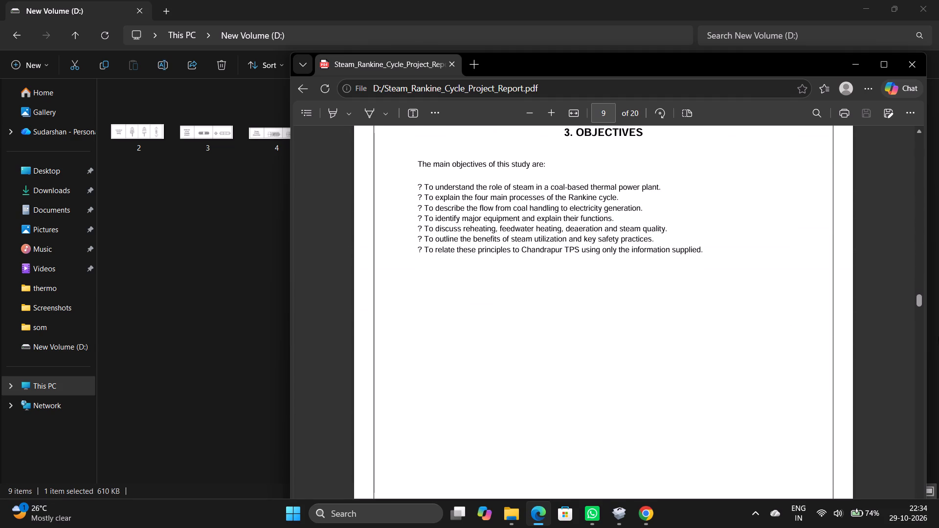
left_click_drag(921, 305, 938, 447)
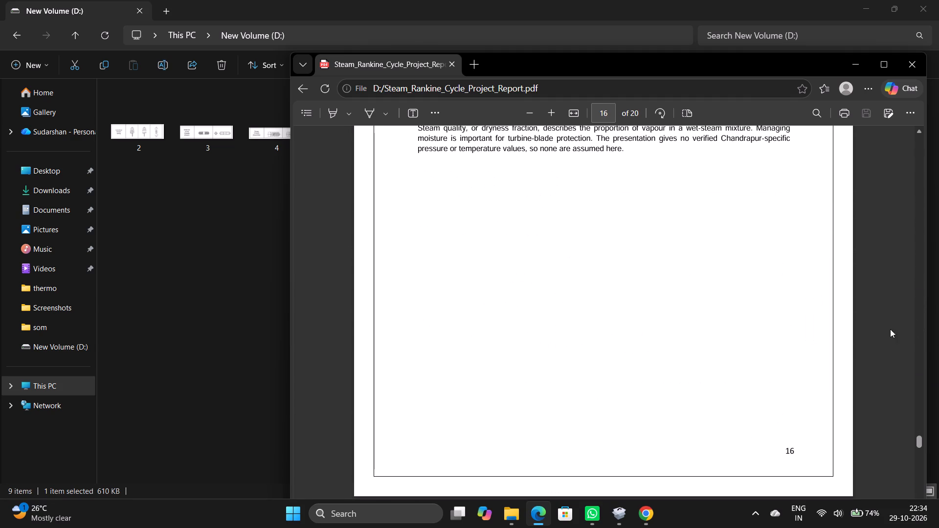
Close the Steam_Rankine_Cycle_Project_Report PDF and minimize the New Volume (D:) window to clear the desktop.
left_click(915, 67)
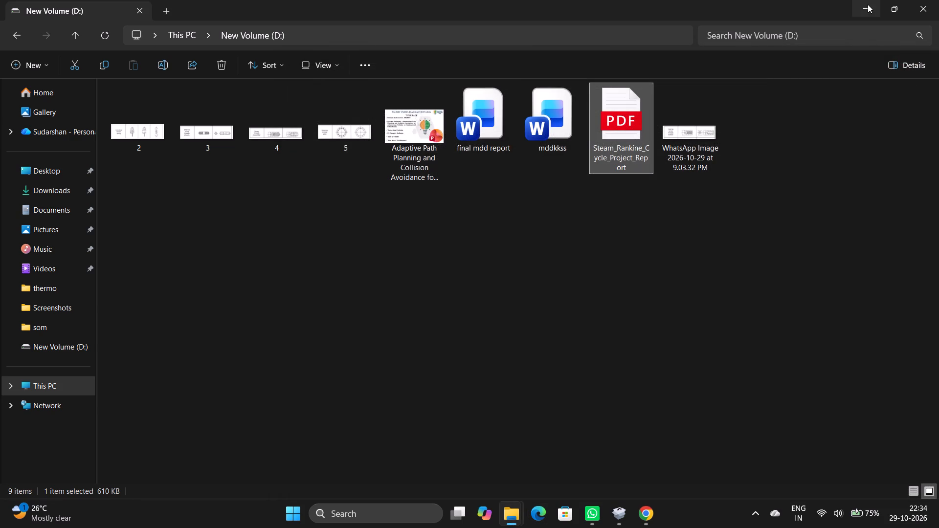
left_click(868, 4)
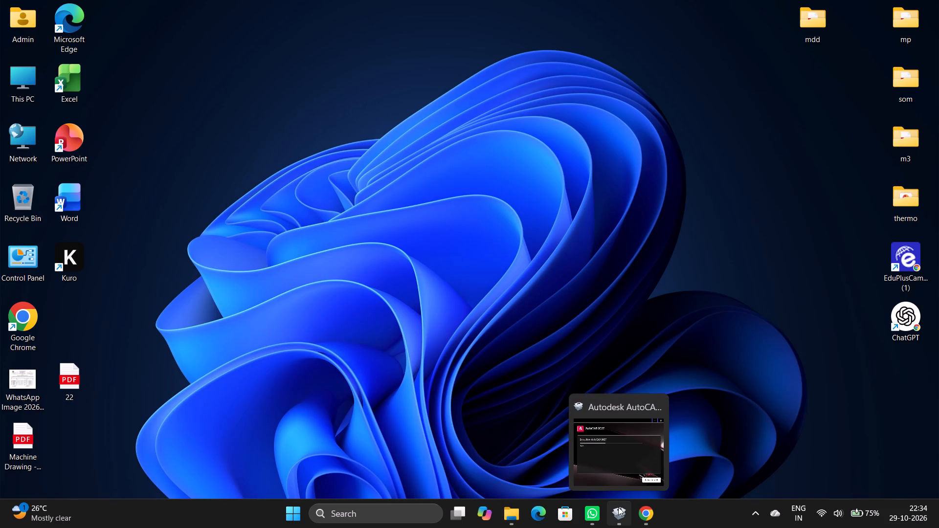
Switch to the AutoCAD 2027 installer window to check the installation progress.
left_click(626, 444)
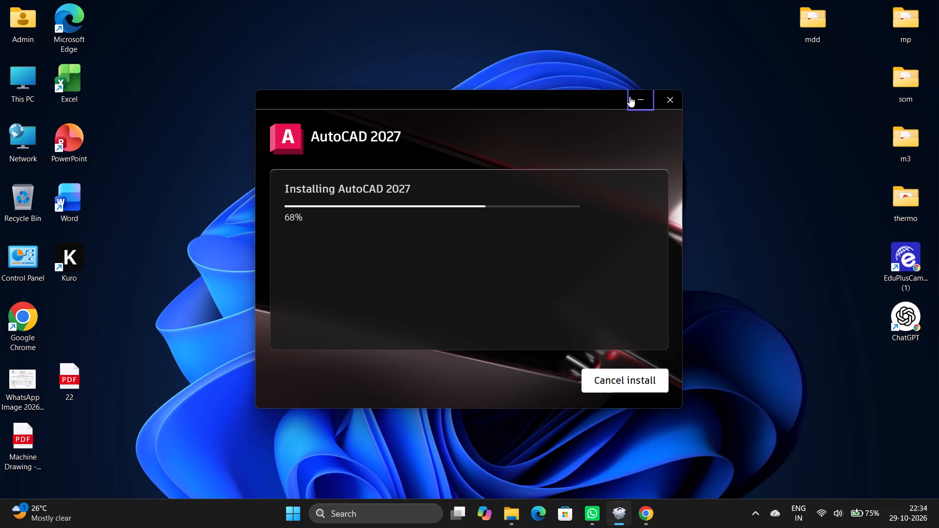
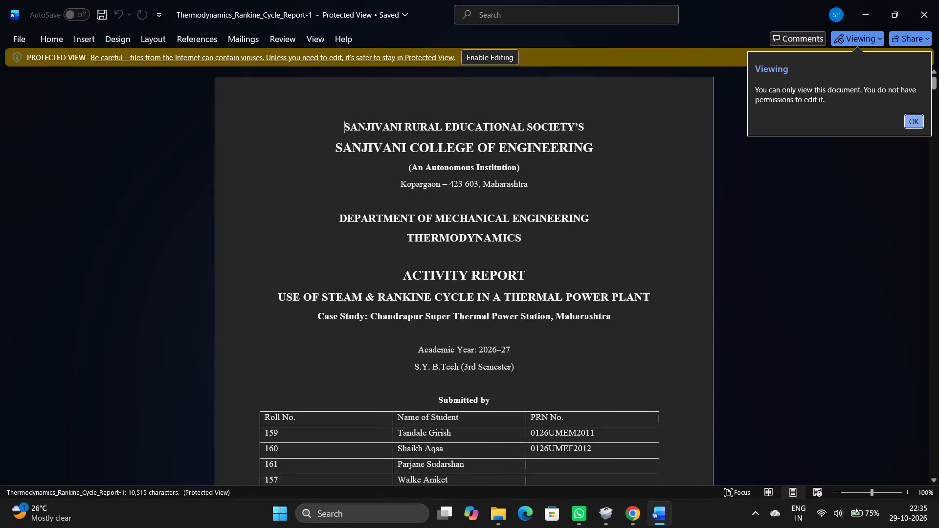
Dismiss the view-only notice and look over the cover page of the Thermodynamics_Rankine_Cycle_Report-1 document.
scroll(531, 301, "down", 4)
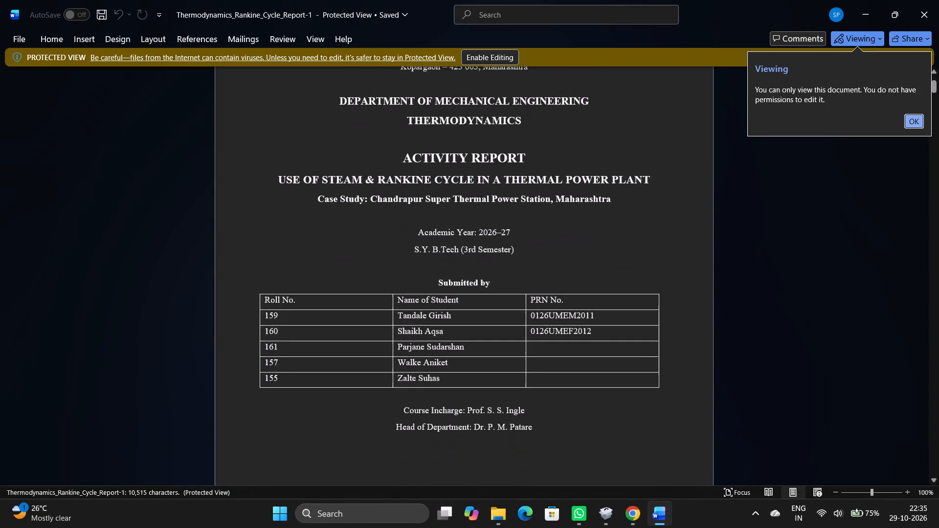
scroll(537, 308, "up", 6)
left_click(917, 126)
scroll(706, 285, "down", 3)
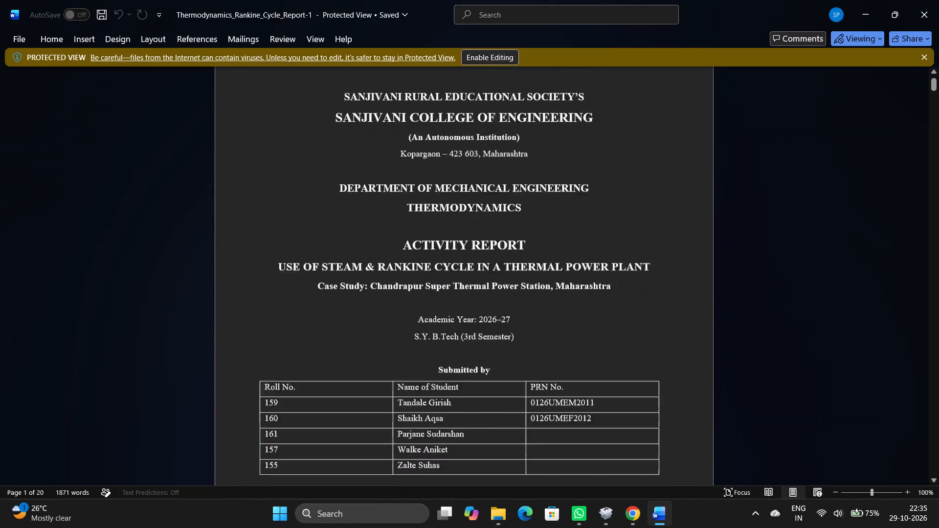
Enable editing for the protected Thermodynamics_Rankine_Cycle_Report-1 document in Word.
scroll(706, 285, "down", 20)
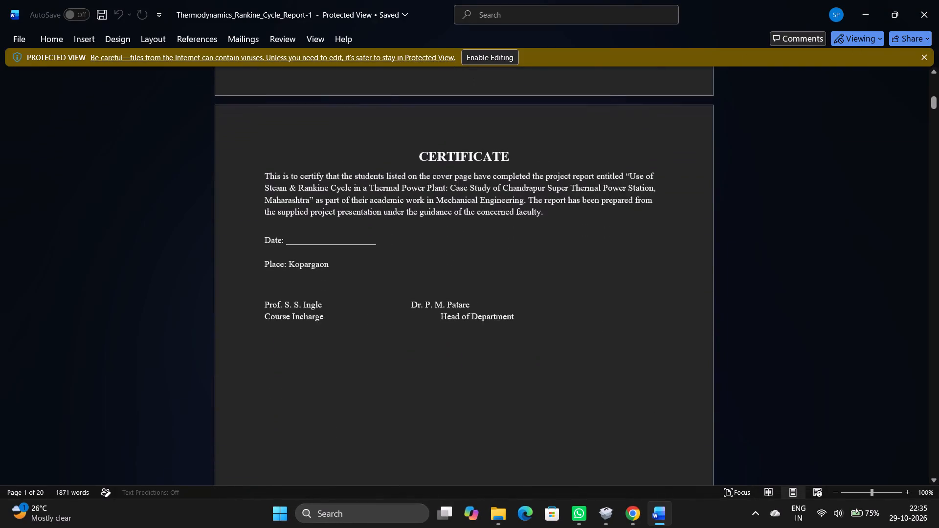
scroll(706, 286, "down", 4)
left_click(505, 57)
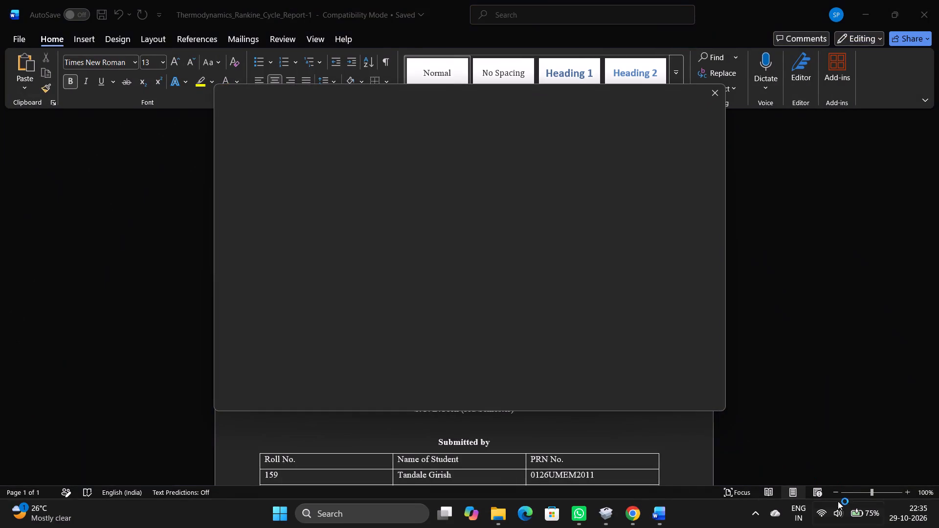
Dismiss the Microsoft 365 purchase offer covering the report.
left_click(716, 97)
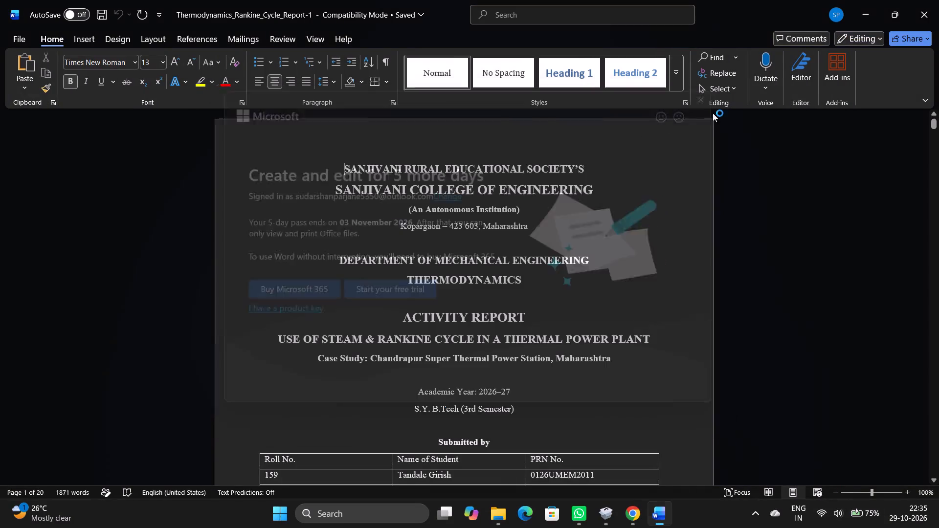
Look over the Word report's cover page and submitted-by table, dismissing the incoming WhatsApp notification.
scroll(763, 338, "down", 2)
scroll(763, 338, "up", 4)
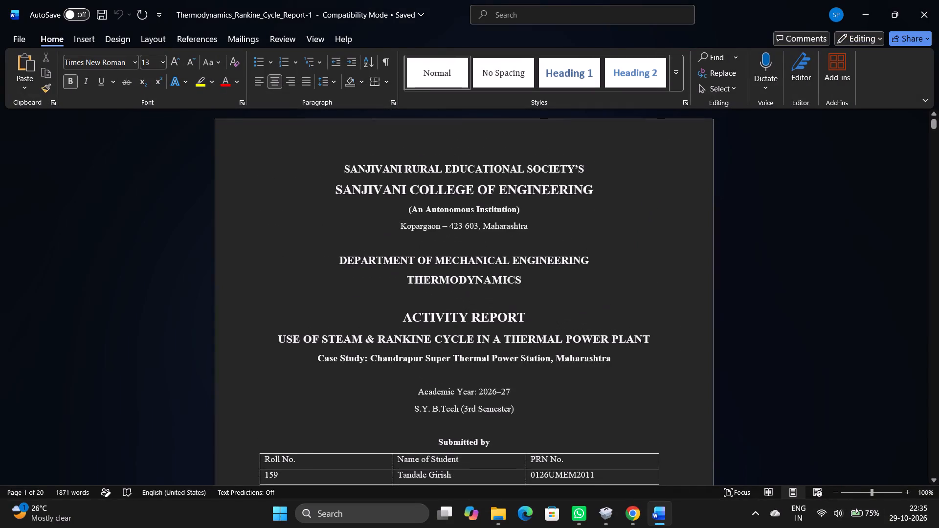
left_click(277, 180)
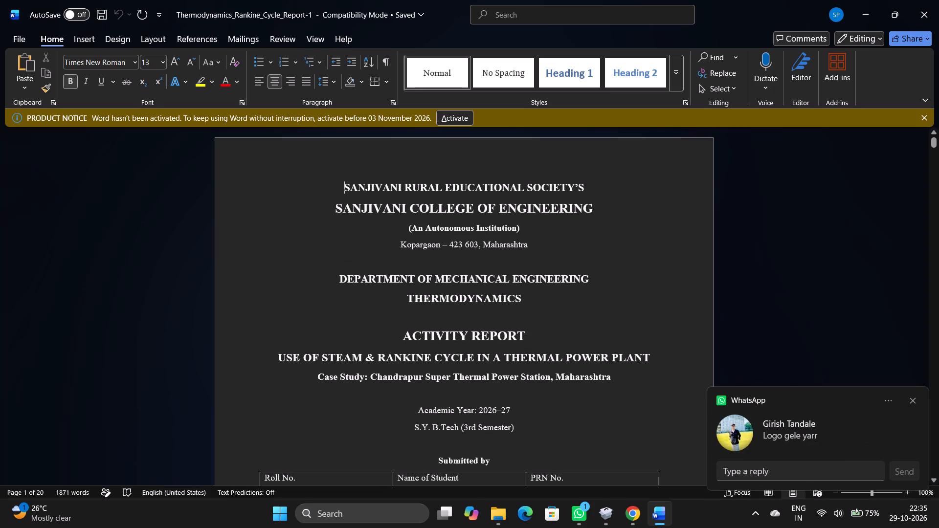
scroll(757, 310, "down", 6)
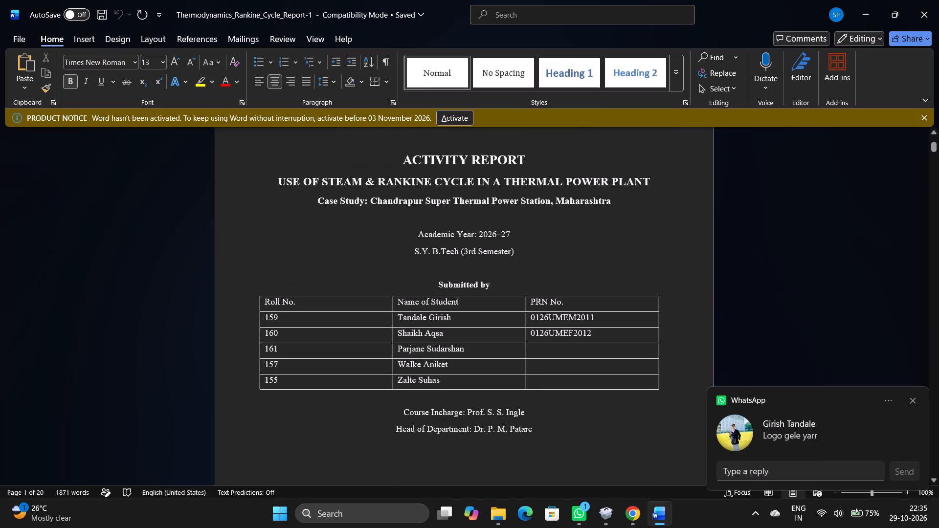
left_click(915, 399)
scroll(832, 384, "down", 3)
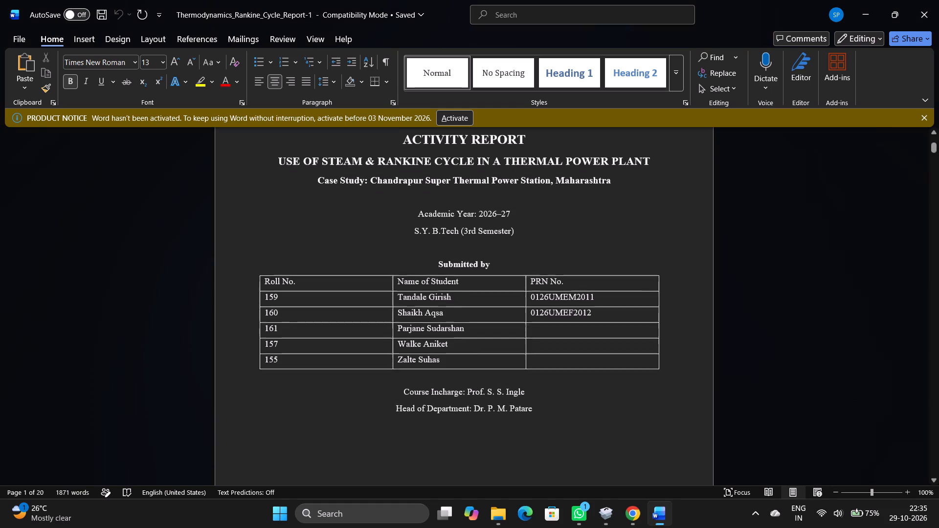
scroll(832, 384, "down", 18)
scroll(832, 384, "down", 6)
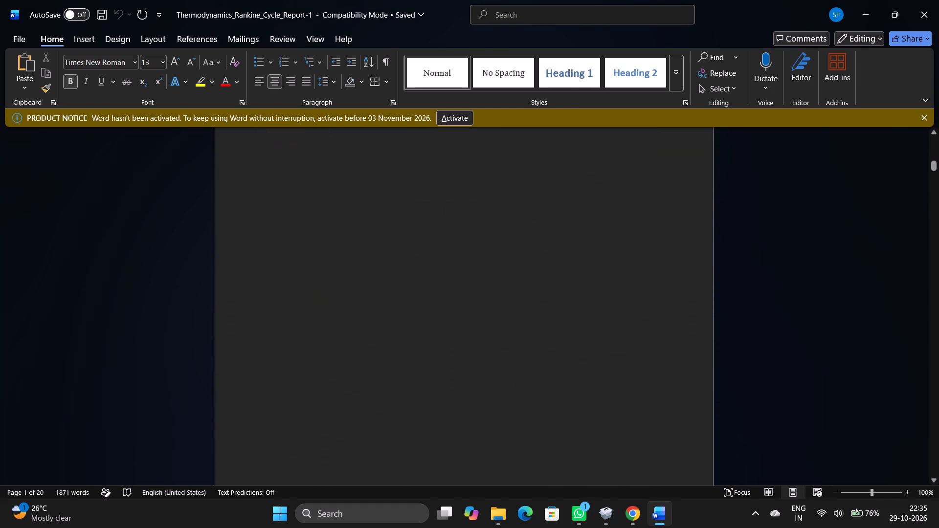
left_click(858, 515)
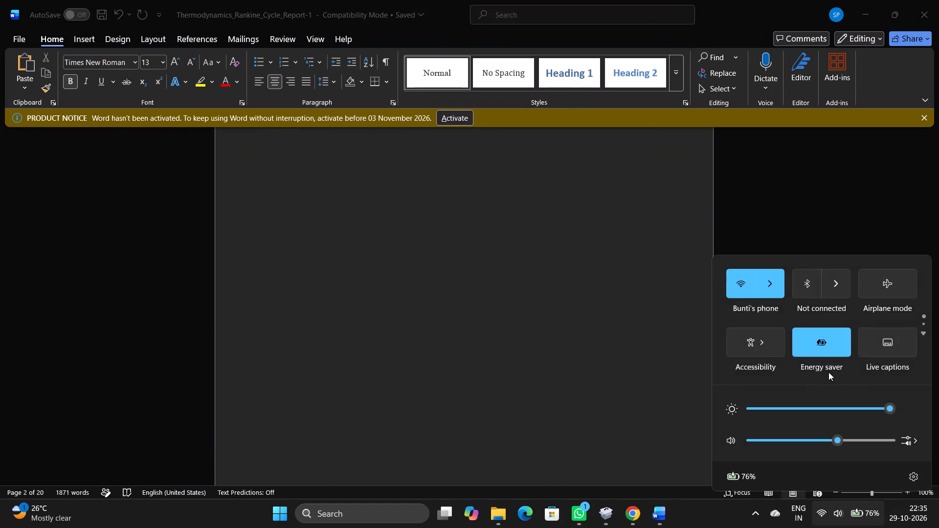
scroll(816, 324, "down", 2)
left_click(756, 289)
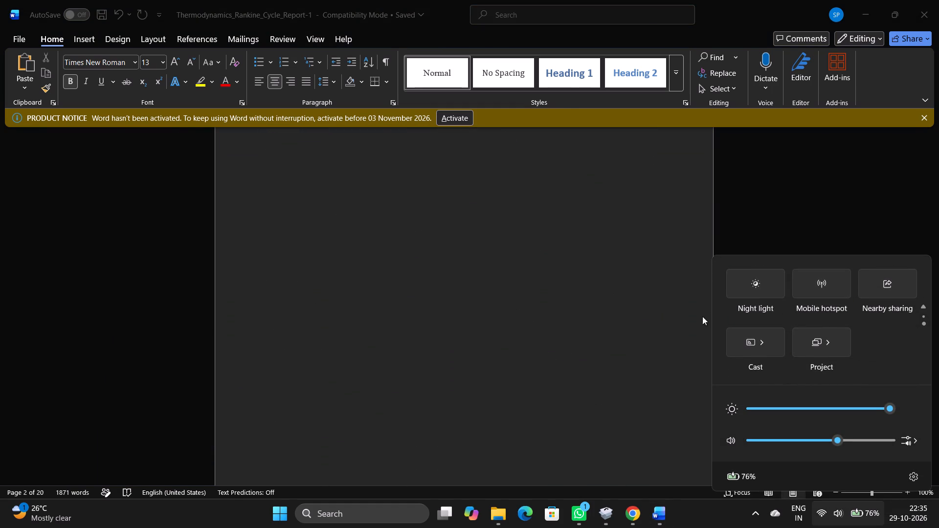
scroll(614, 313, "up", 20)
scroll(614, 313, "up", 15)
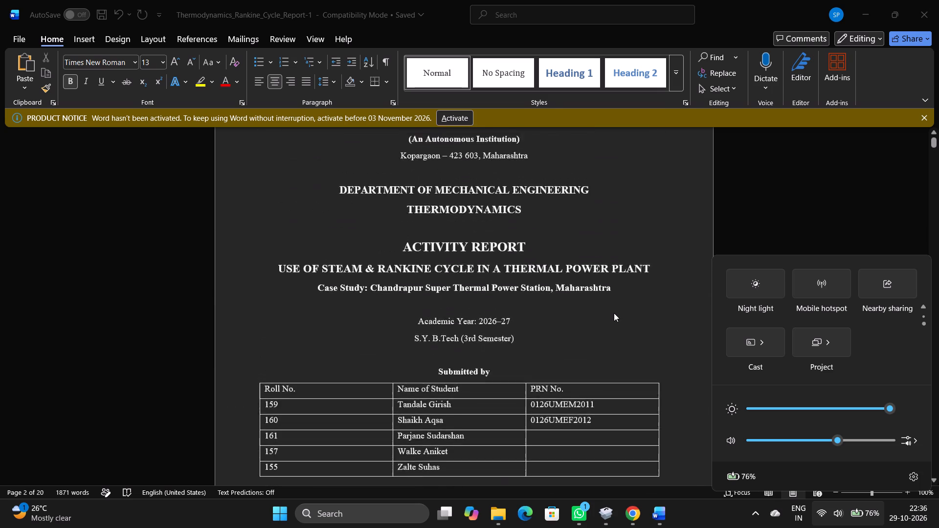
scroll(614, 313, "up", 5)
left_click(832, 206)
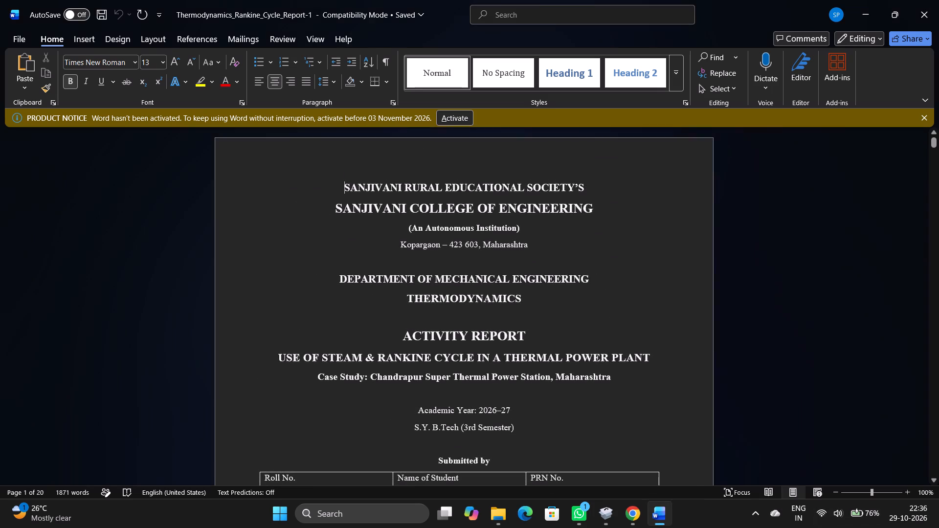
Look through the Word report from the cover page past the rubrics and student evaluation to the table of contents.
scroll(755, 286, "down", 14)
scroll(753, 307, "down", 14)
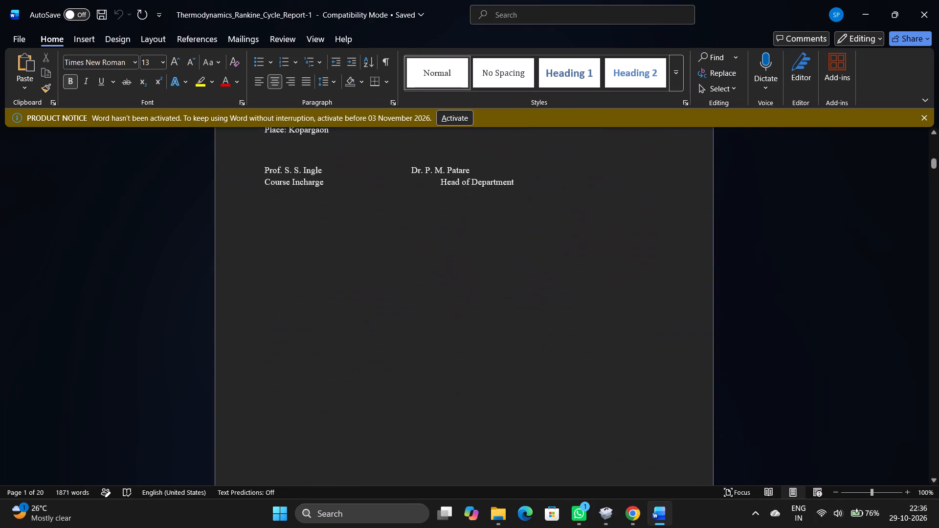
scroll(753, 308, "down", 18)
scroll(752, 311, "down", 17)
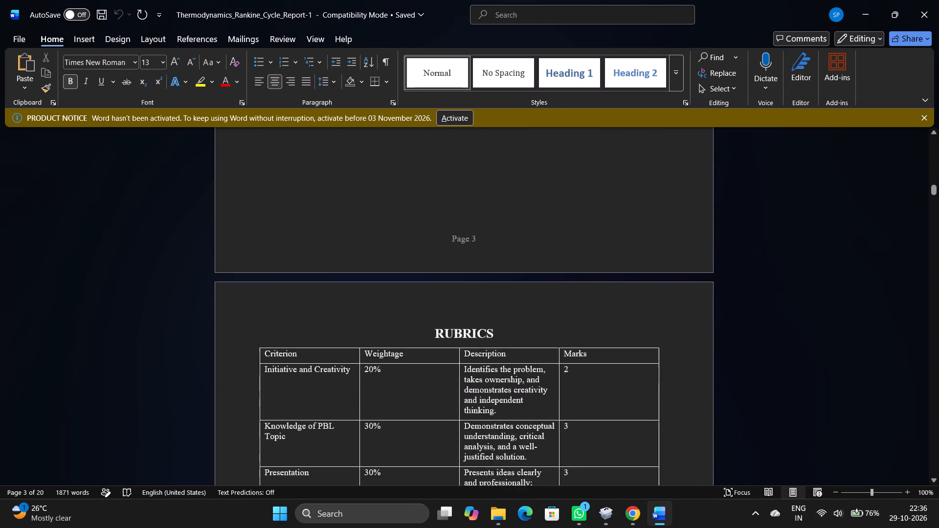
scroll(753, 313, "down", 13)
scroll(753, 314, "down", 16)
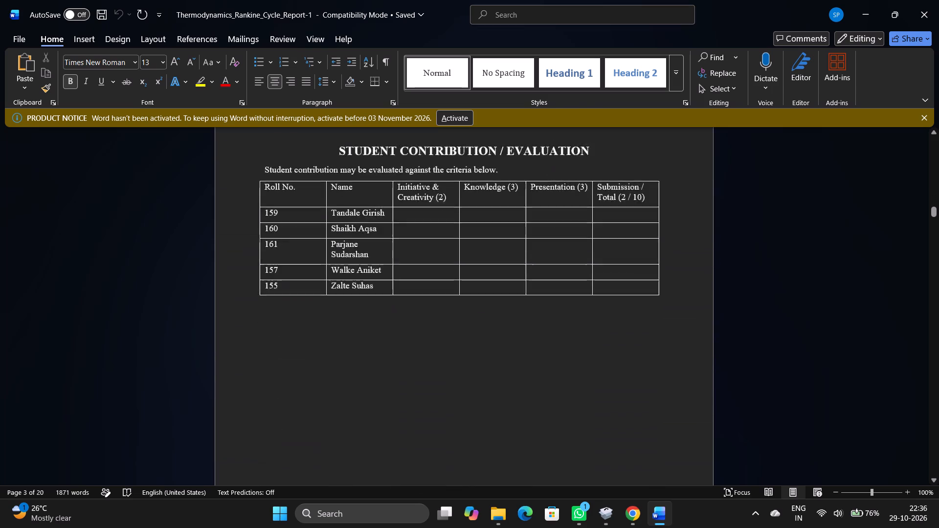
scroll(753, 315, "down", 1)
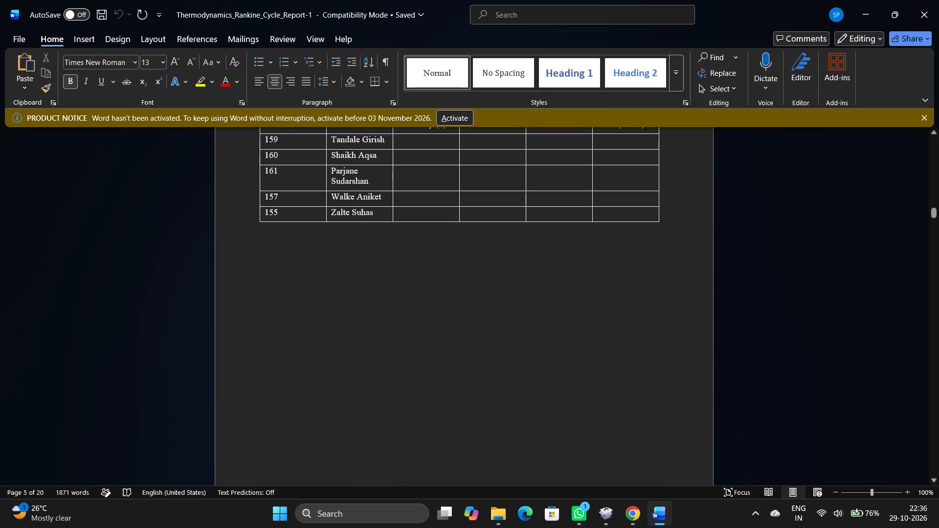
scroll(751, 315, "down", 16)
scroll(749, 314, "down", 6)
scroll(749, 314, "up", 2)
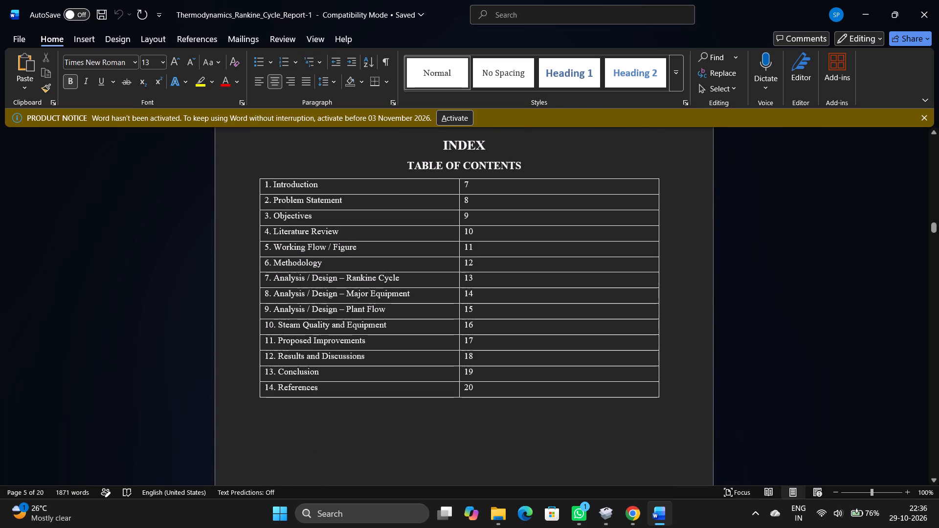
Look through the Word report from the table of contents through the objectives, working flow, analysis and conclusion sections to the last page.
scroll(748, 314, "down", 8)
scroll(748, 314, "down", 15)
scroll(747, 313, "down", 12)
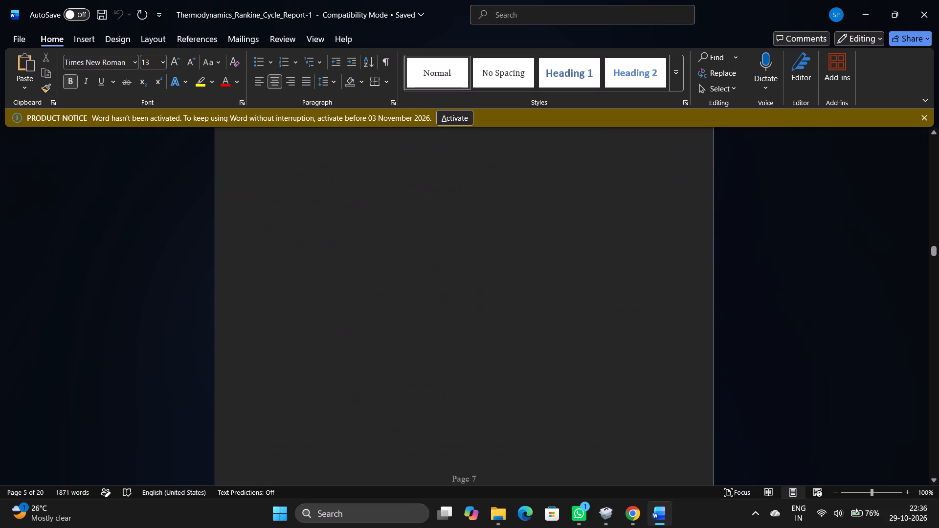
scroll(747, 312, "down", 10)
scroll(747, 311, "down", 20)
scroll(747, 311, "down", 2)
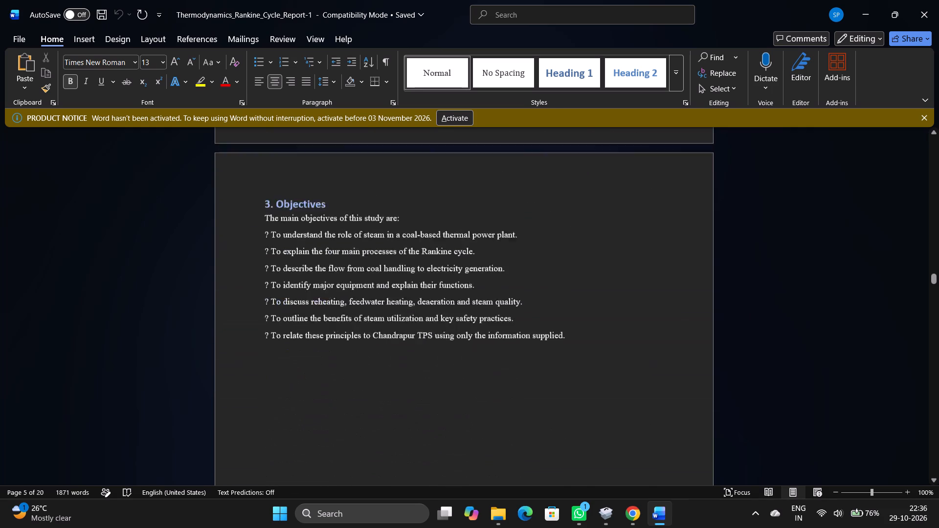
scroll(746, 310, "down", 20)
scroll(746, 310, "down", 20)
scroll(746, 310, "down", 3)
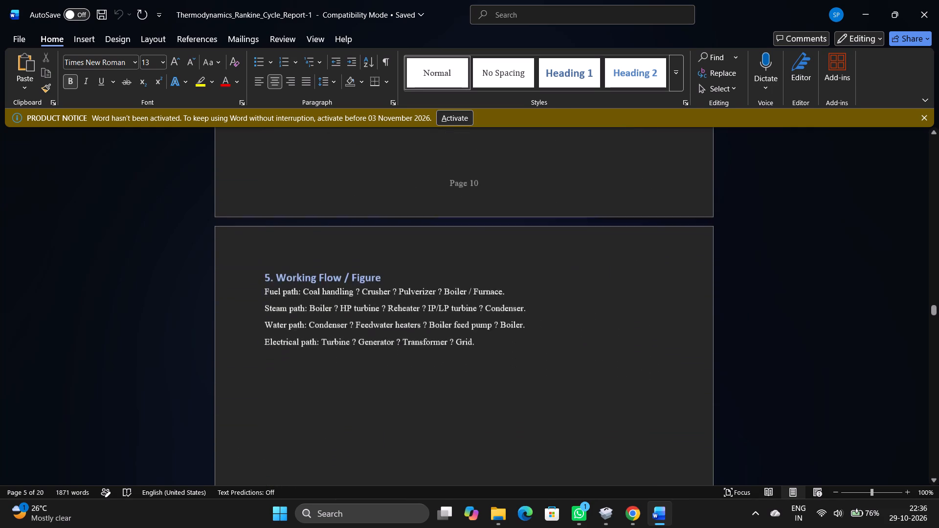
scroll(745, 307, "down", 20)
scroll(745, 307, "down", 20)
scroll(745, 307, "down", 3)
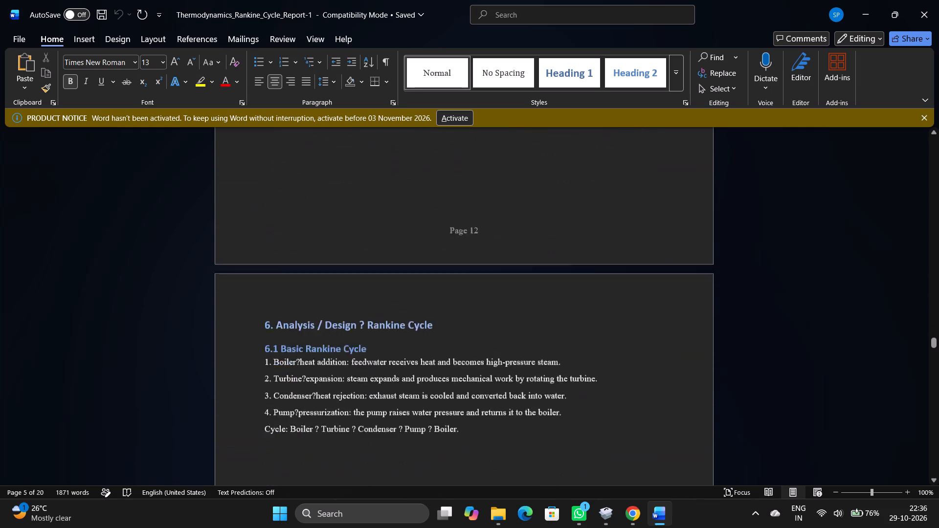
scroll(745, 301, "down", 6)
scroll(745, 301, "down", 15)
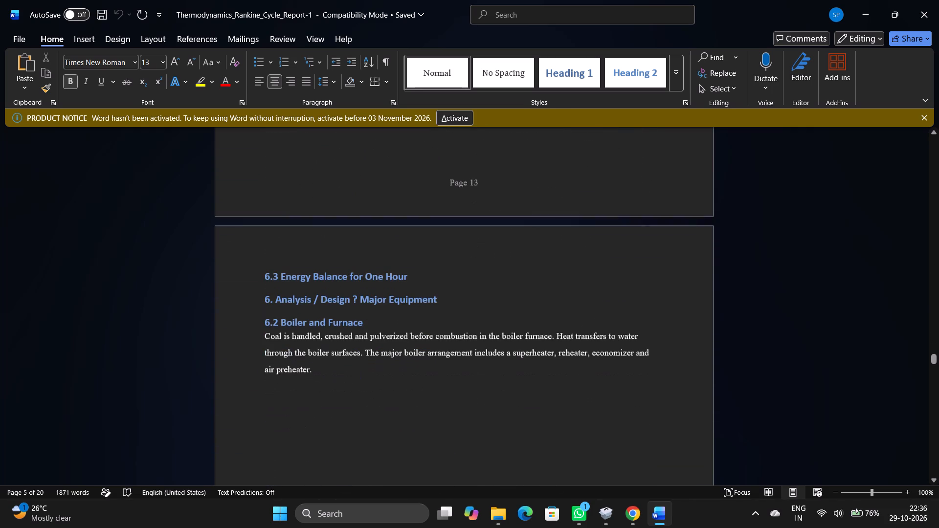
scroll(745, 301, "down", 6)
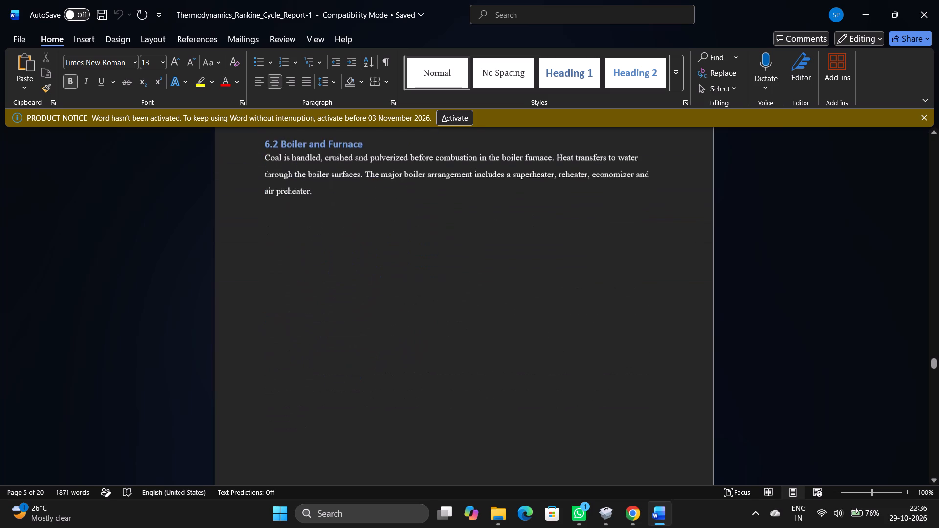
scroll(745, 301, "down", 17)
scroll(745, 301, "down", 15)
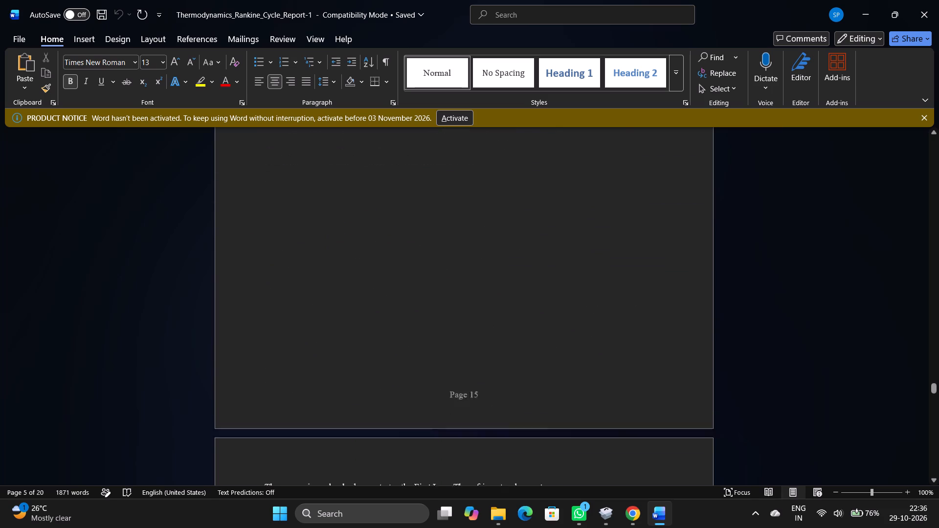
scroll(746, 301, "down", 20)
scroll(746, 301, "down", 20)
scroll(746, 301, "down", 3)
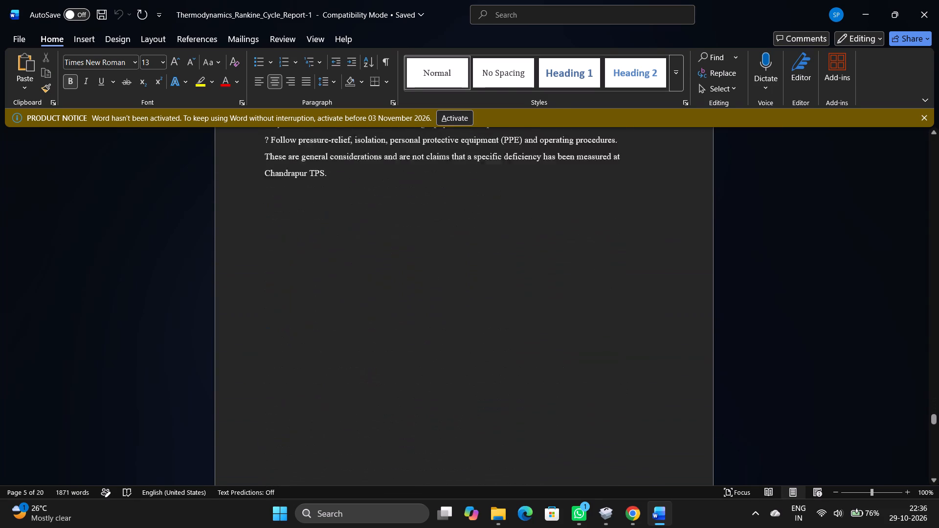
scroll(747, 301, "down", 20)
scroll(747, 301, "down", 20)
scroll(747, 301, "down", 3)
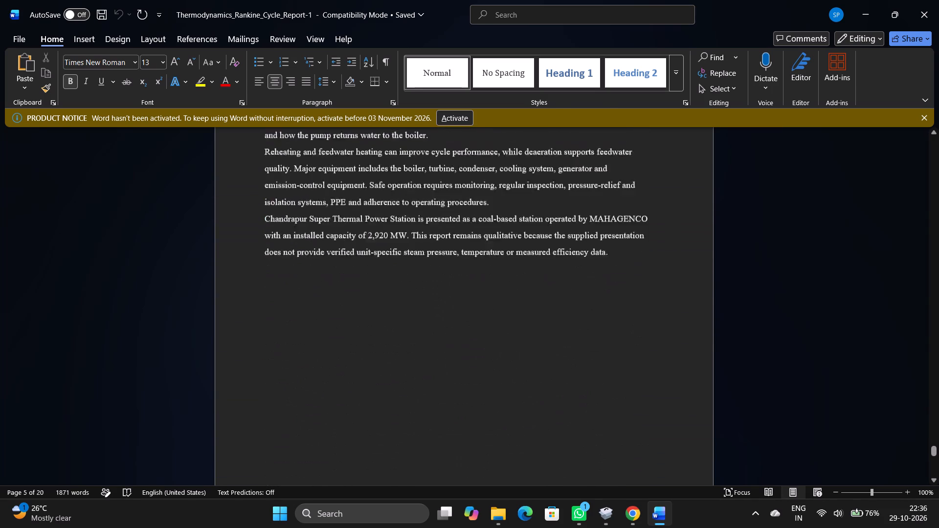
scroll(747, 301, "down", 20)
scroll(747, 301, "down", 20)
scroll(747, 301, "down", 2)
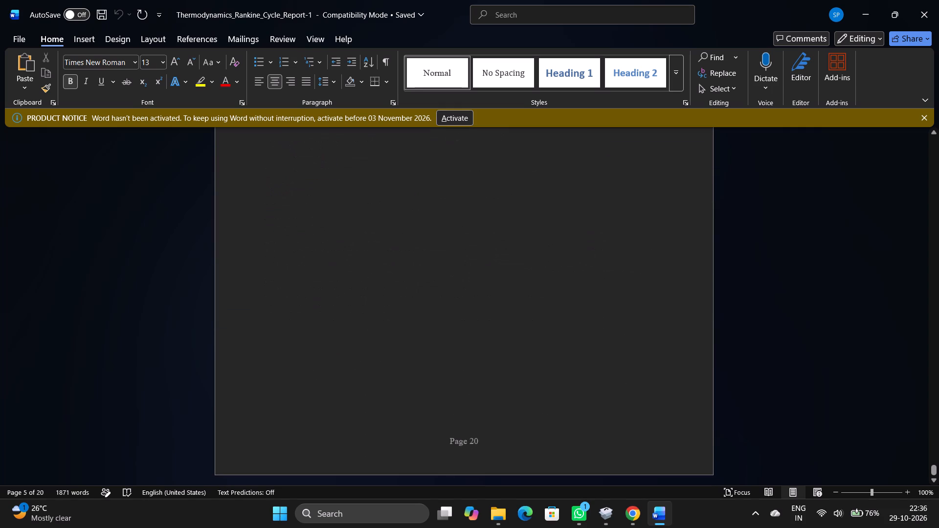
scroll(744, 301, "down", 2)
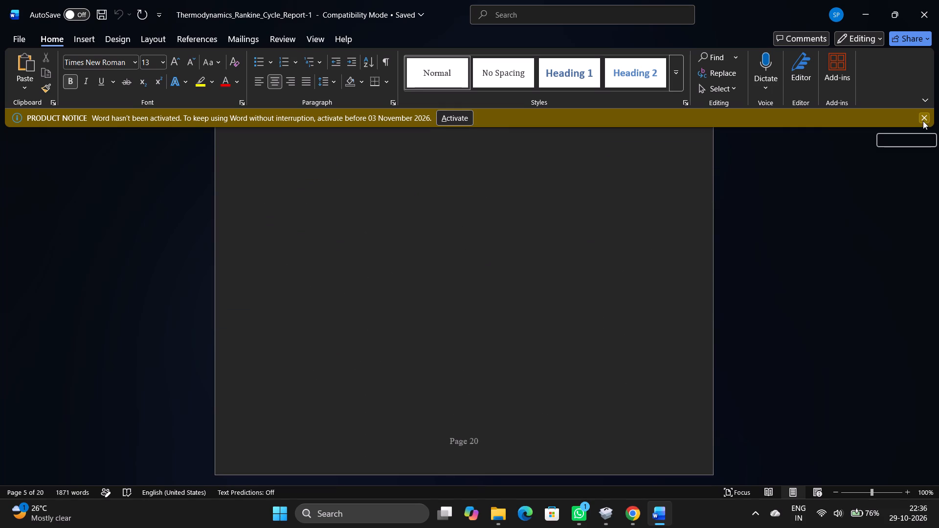
Dismiss the product activation notice above the report.
left_click(923, 121)
scroll(742, 308, "up", 20)
scroll(742, 308, "up", 1)
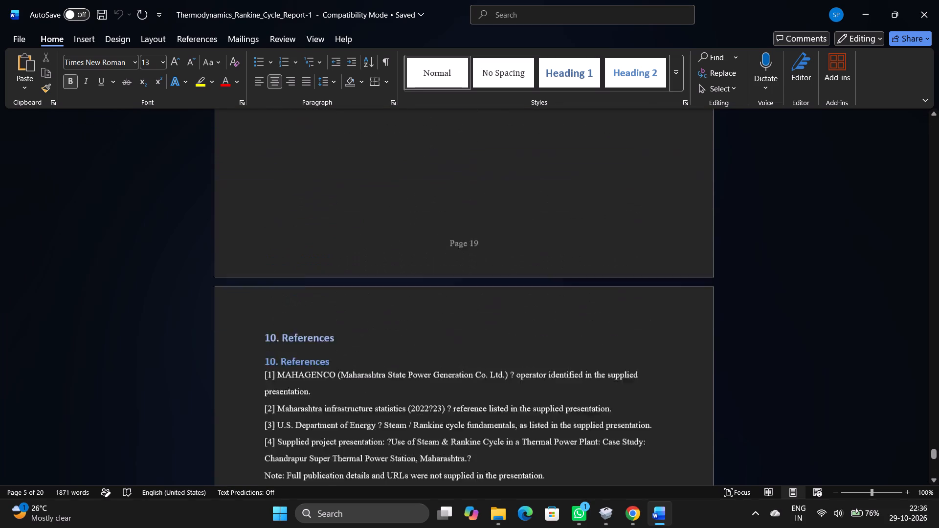
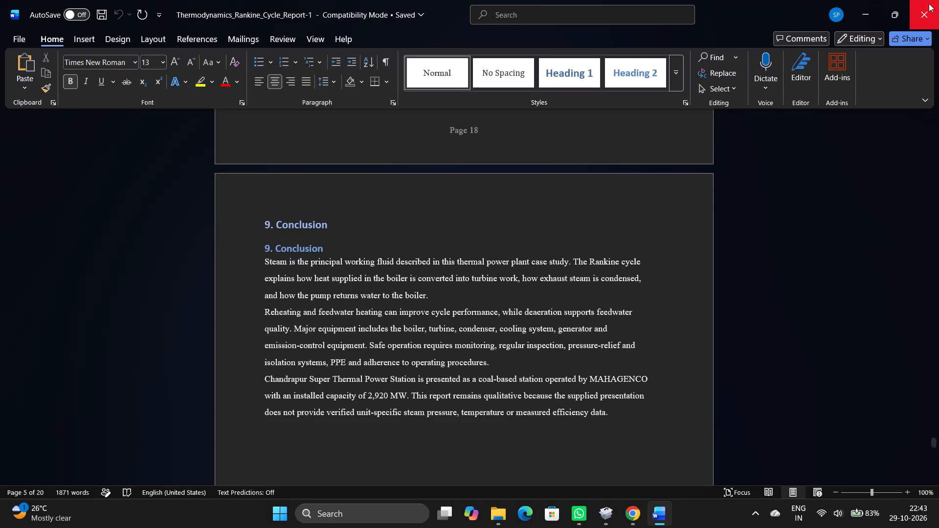
Close the Thermodynamics_Rankine_Cycle_Report-1 document in Word.
left_click(932, 9)
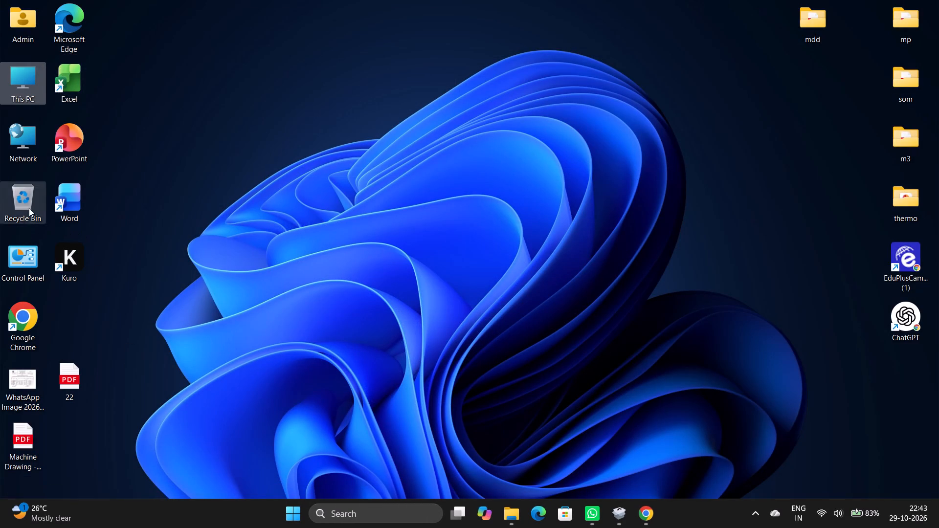
Switch to File Explorer and open the Steam_Rankine_Cycle_Project_Report PDF from New Volume (D:).
double_click(28, 96)
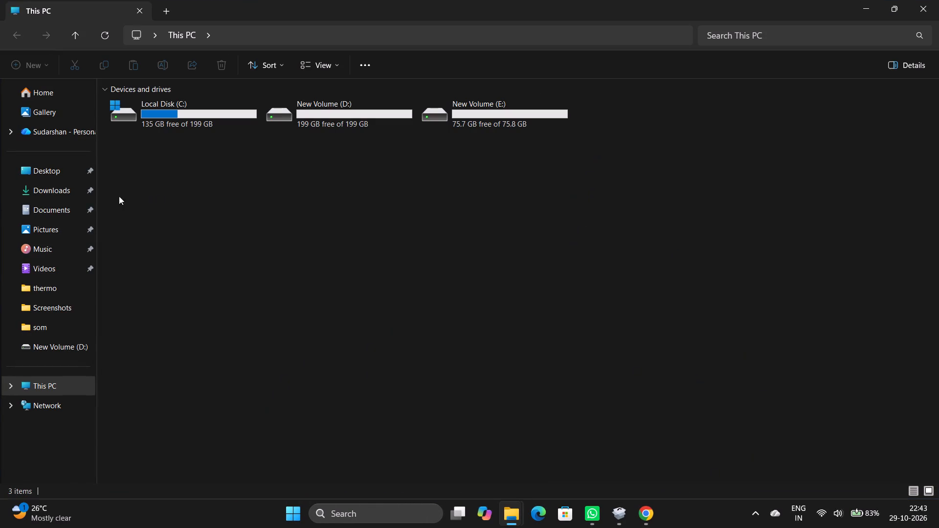
double_click(365, 106)
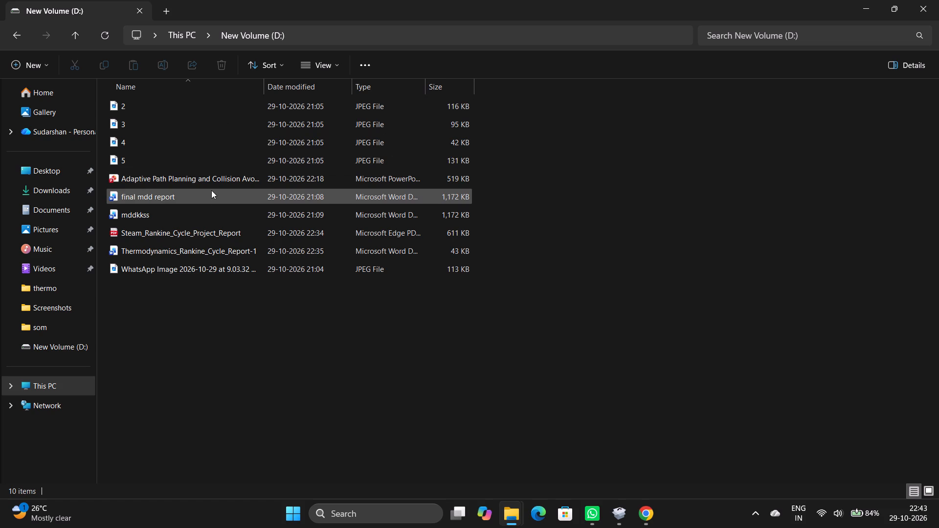
double_click(224, 238)
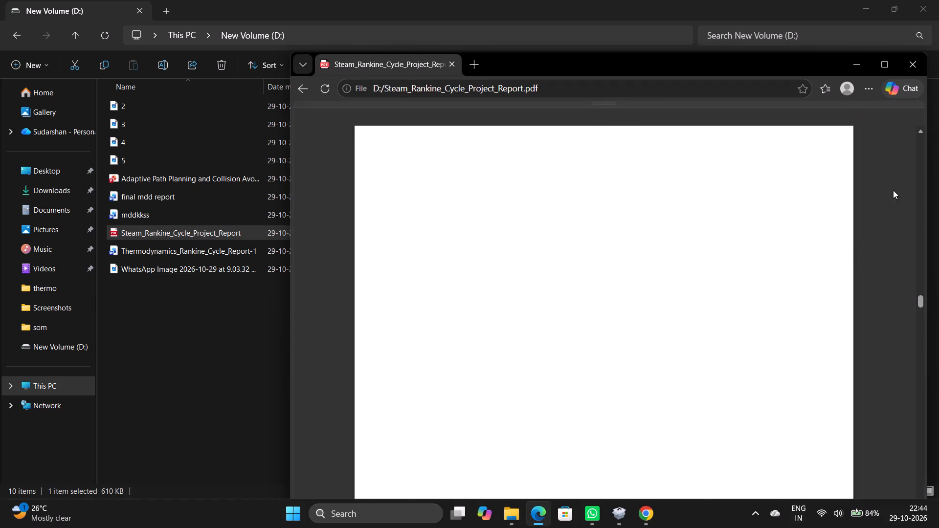
Look through the PDF's opening pages from the cover and certificate through the rubrics and student evaluation to the Table of Figures.
scroll(689, 297, "up", 7)
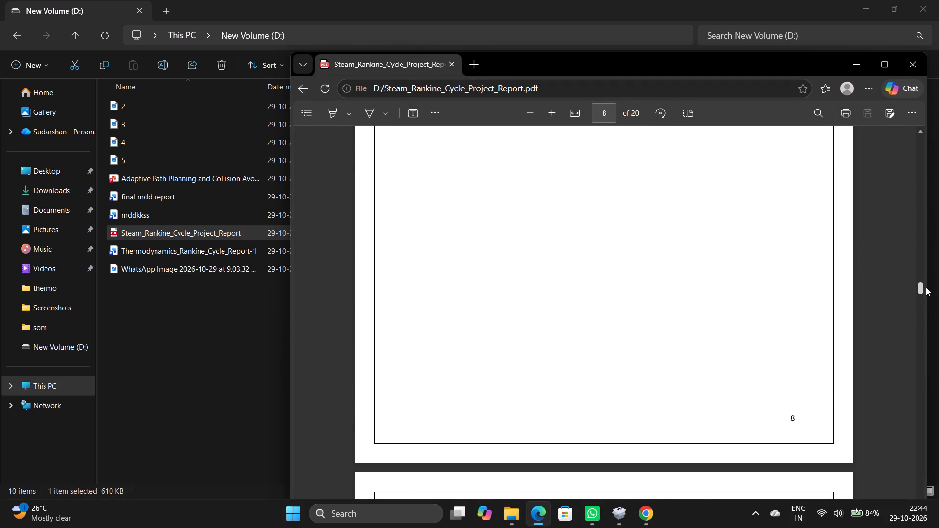
left_click_drag(918, 287, 938, 35)
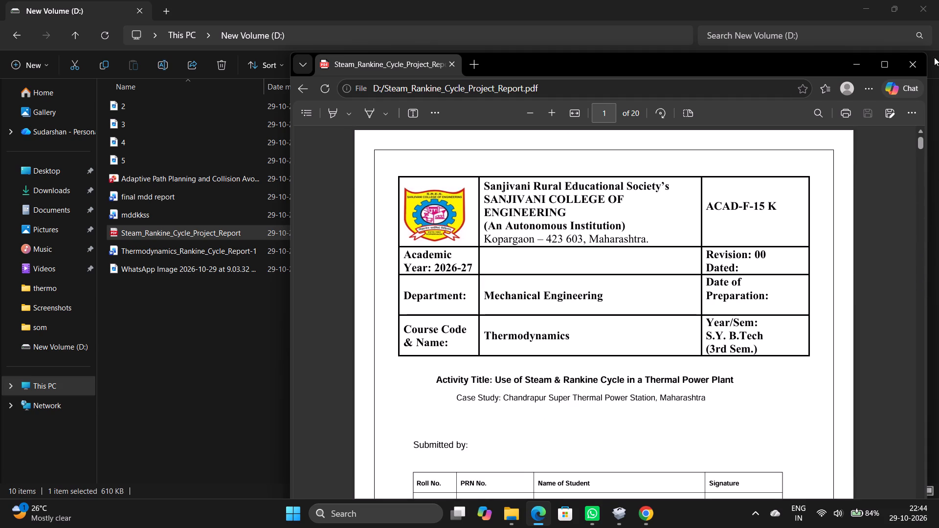
scroll(741, 196, "down", 12)
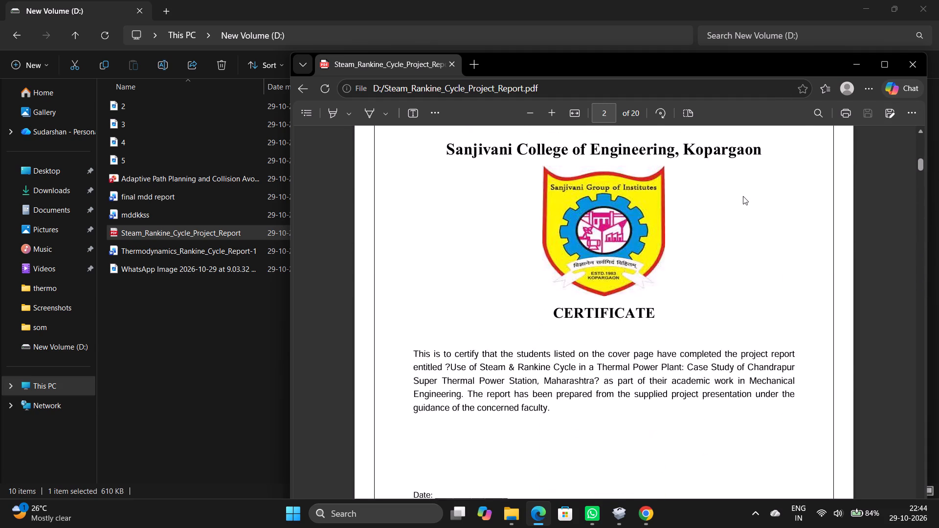
scroll(743, 196, "down", 18)
scroll(745, 192, "up", 4)
scroll(745, 192, "down", 6)
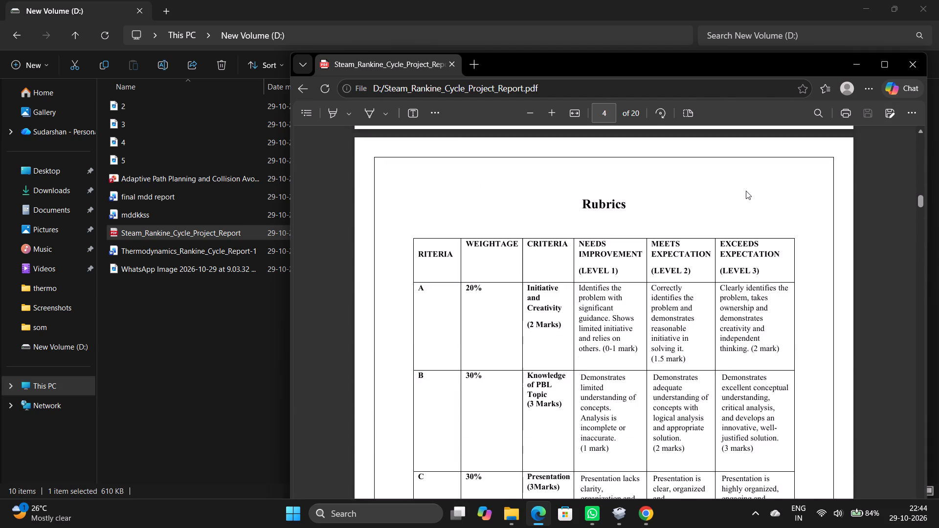
scroll(746, 191, "down", 13)
scroll(747, 188, "up", 1)
scroll(747, 188, "down", 2)
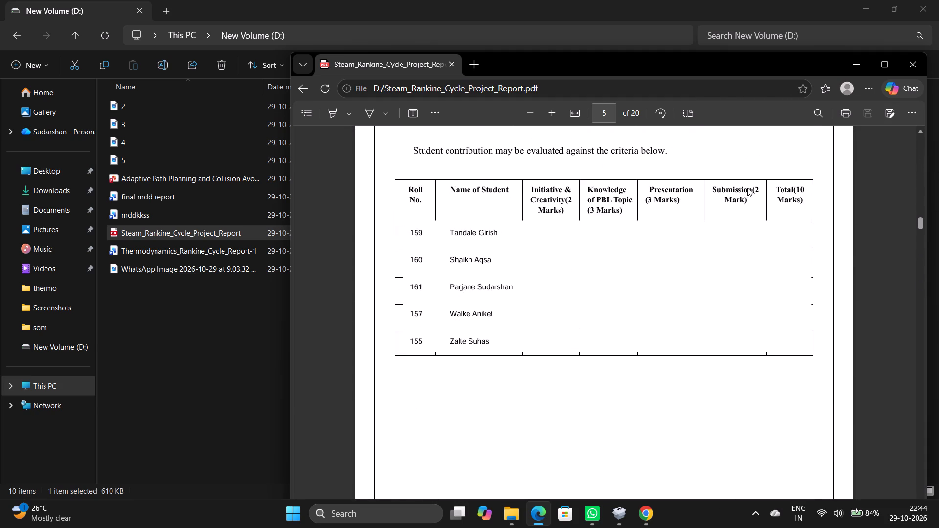
scroll(747, 188, "down", 11)
scroll(748, 188, "up", 1)
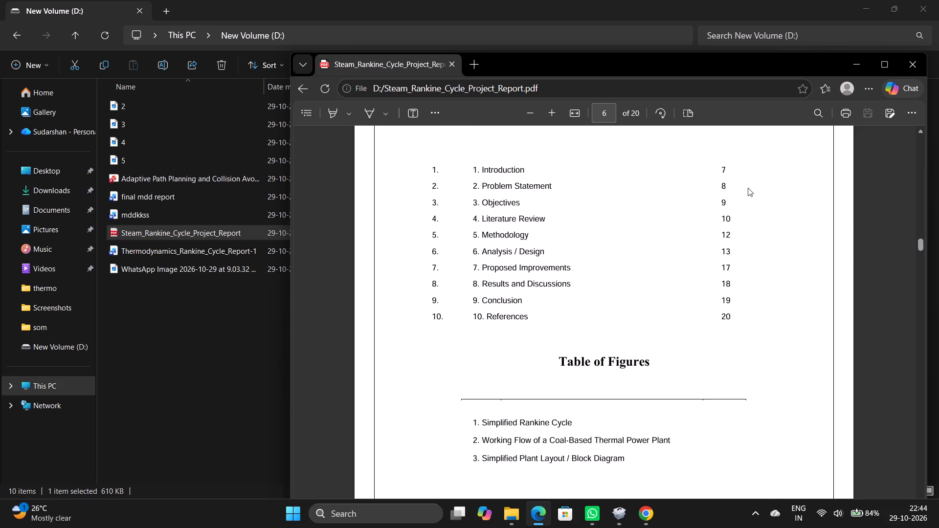
scroll(748, 188, "down", 2)
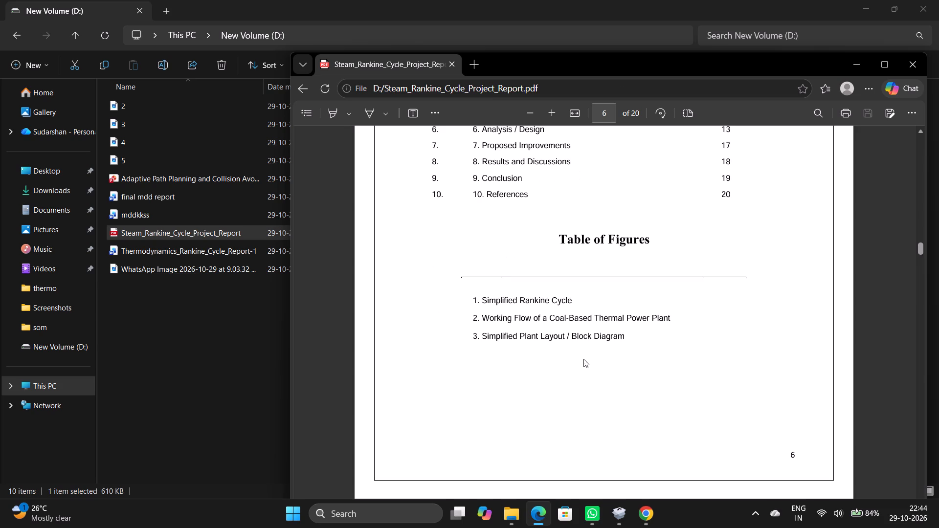
Look through the PDF's body from the introduction through the literature review, working flow and Rankine cycle analysis to page 17.
scroll(589, 360, "down", 9)
scroll(596, 344, "up", 1)
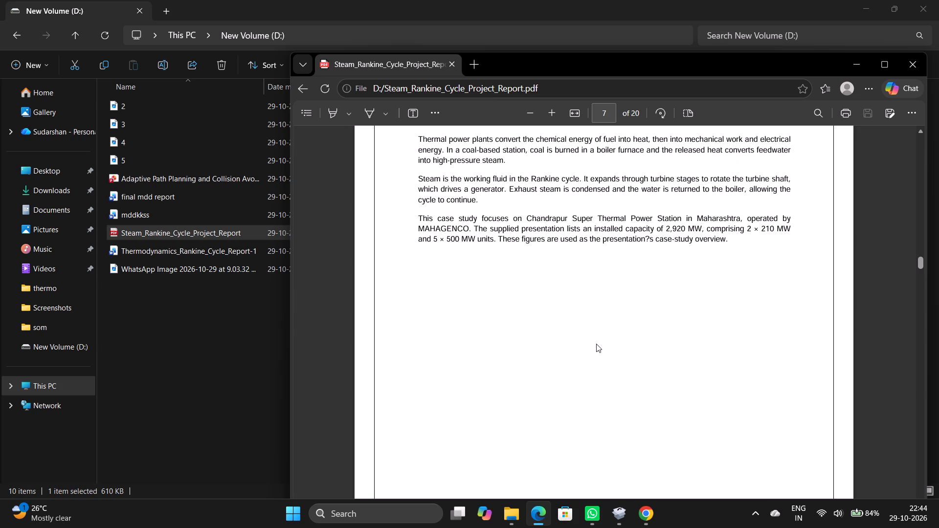
scroll(596, 344, "down", 7)
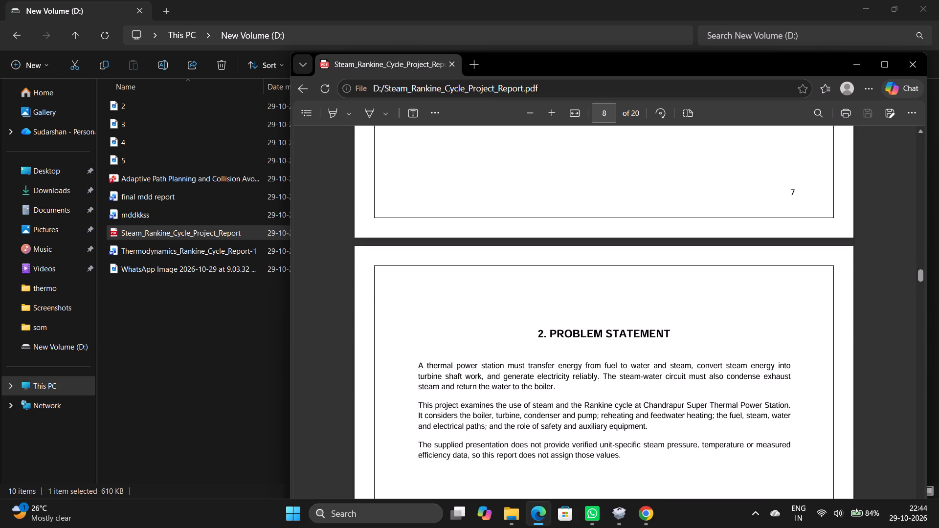
scroll(598, 343, "down", 15)
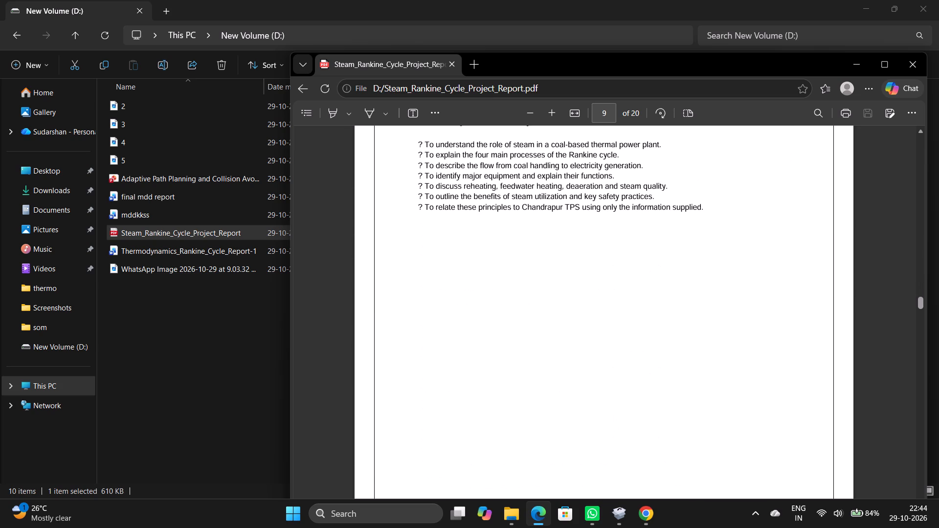
scroll(598, 343, "down", 9)
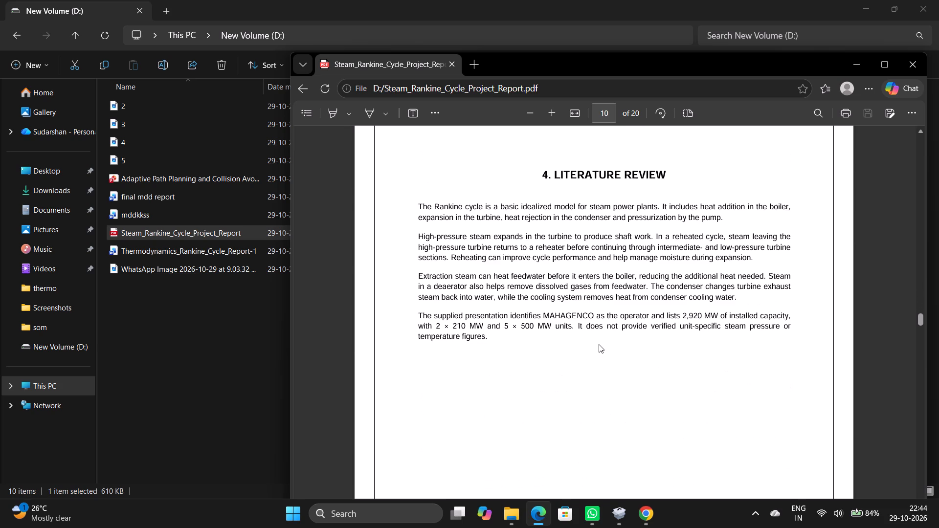
scroll(599, 344, "down", 15)
scroll(601, 346, "up", 4)
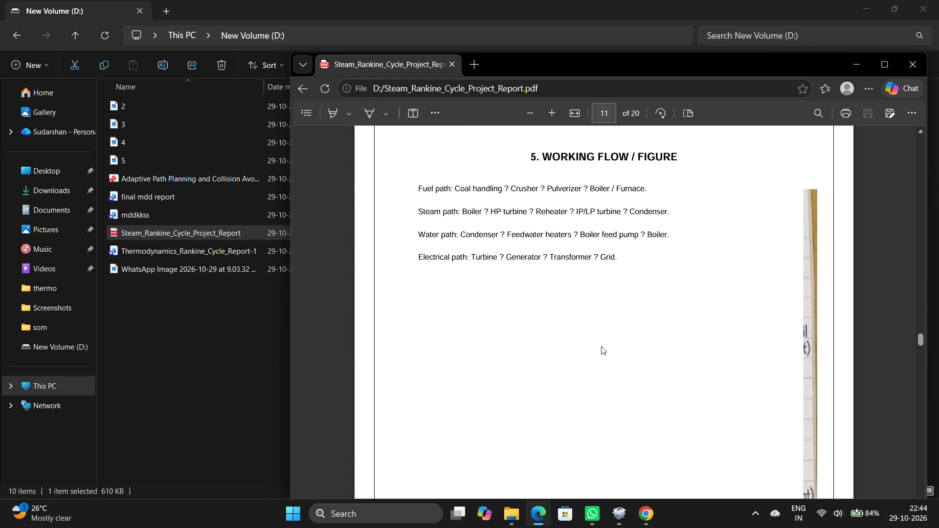
scroll(601, 346, "down", 15)
scroll(607, 343, "down", 6)
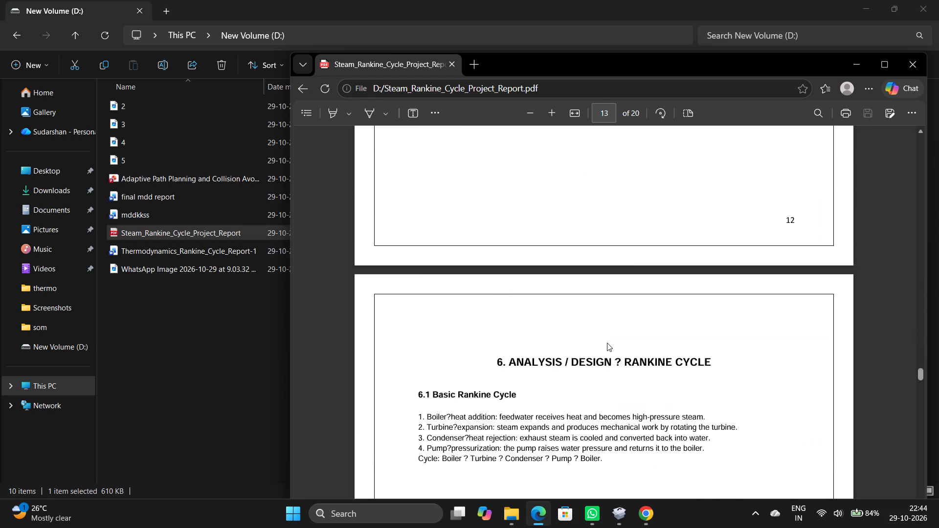
scroll(607, 343, "down", 9)
scroll(607, 342, "down", 20)
scroll(607, 342, "down", 9)
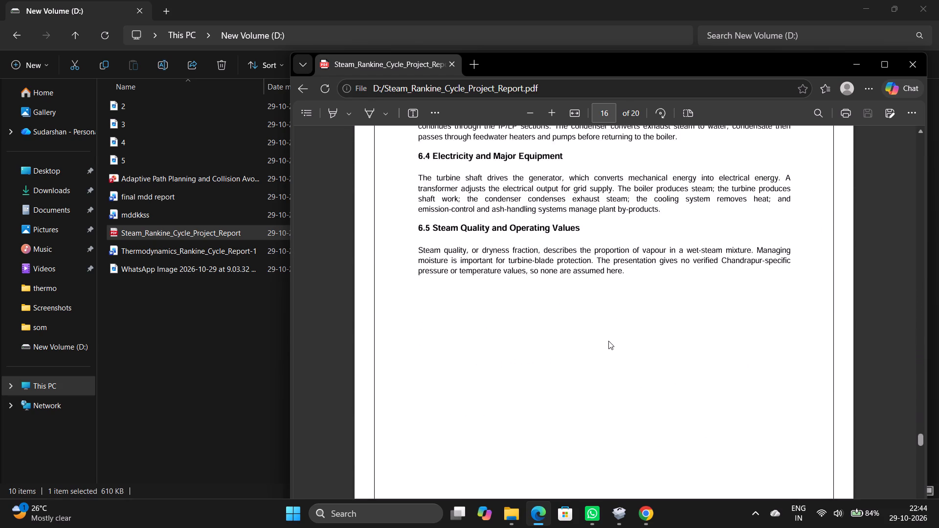
scroll(608, 341, "up", 1)
scroll(608, 340, "down", 10)
scroll(608, 338, "up", 1)
Close the Steam_Rankine_Cycle_Project_Report PDF.
left_click(917, 65)
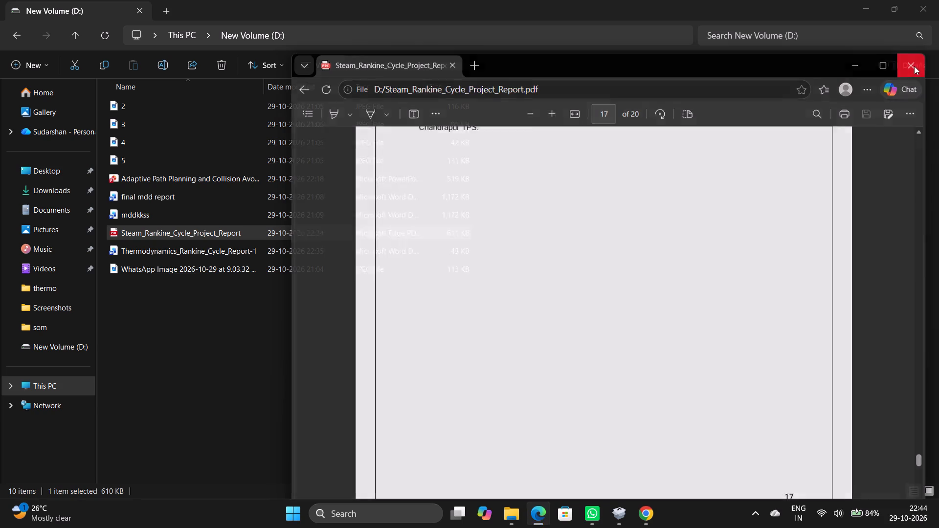
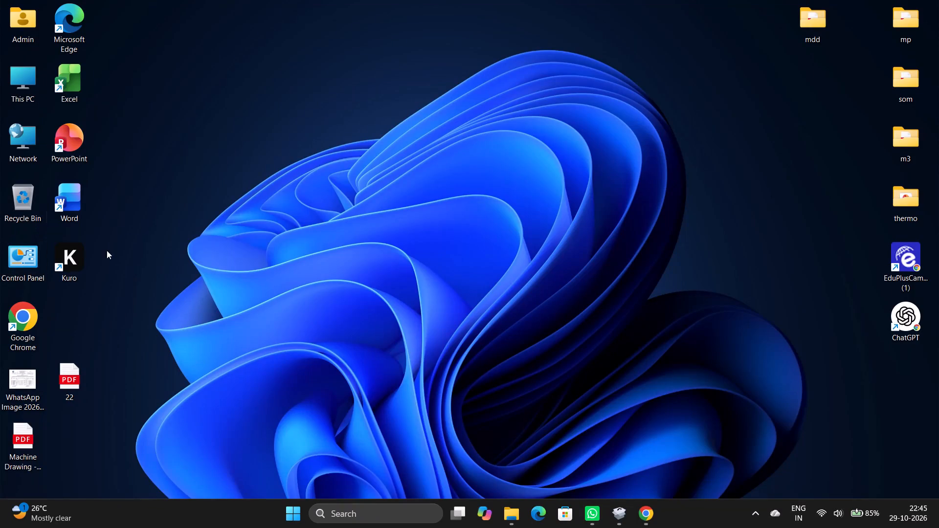
Switch to Chrome and search Google for "pdf to word" in a new tab.
left_click(646, 522)
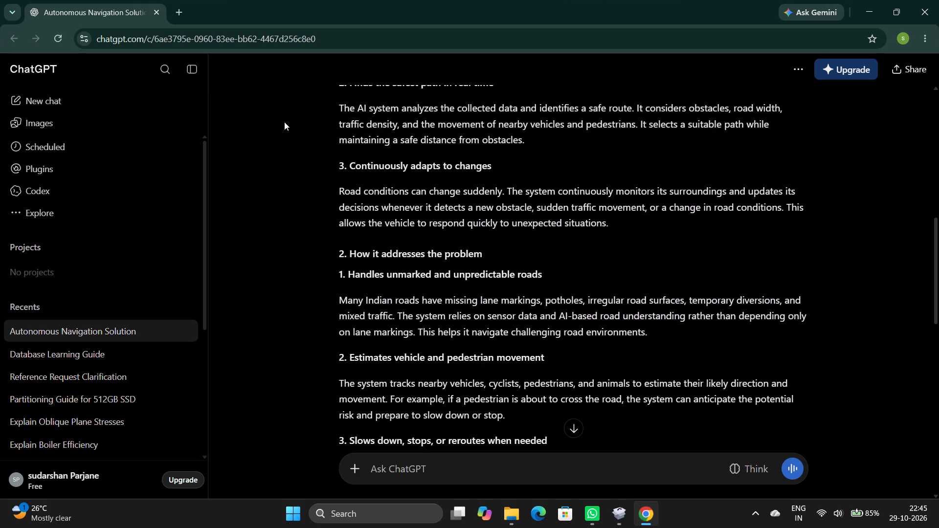
left_click(177, 7)
left_click(457, 245)
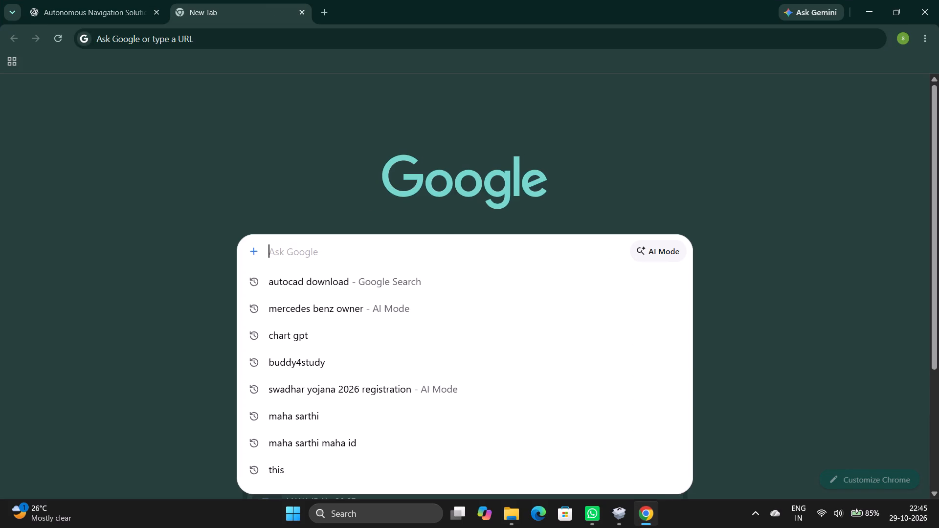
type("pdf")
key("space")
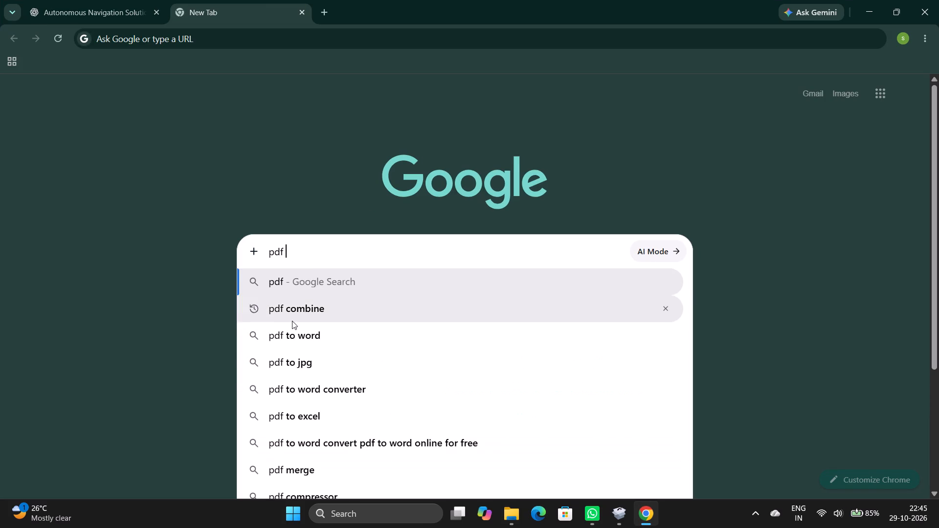
left_click(296, 331)
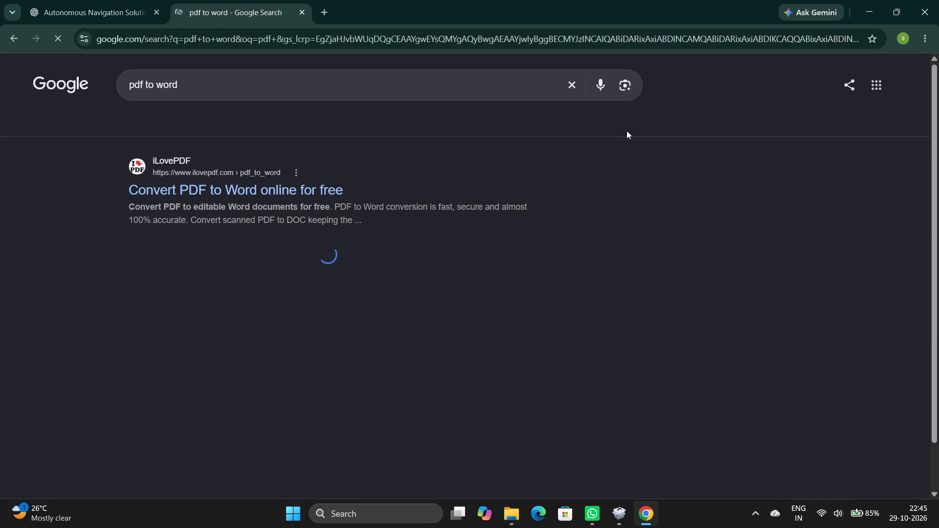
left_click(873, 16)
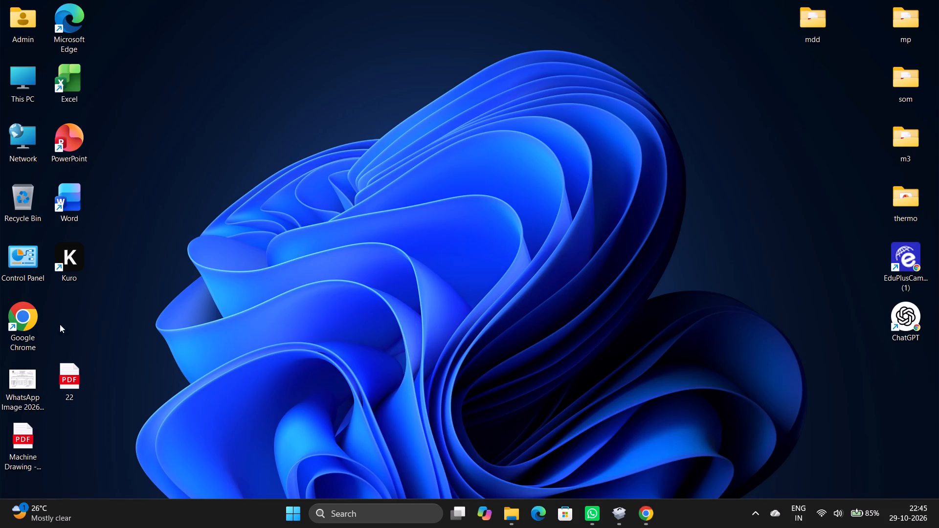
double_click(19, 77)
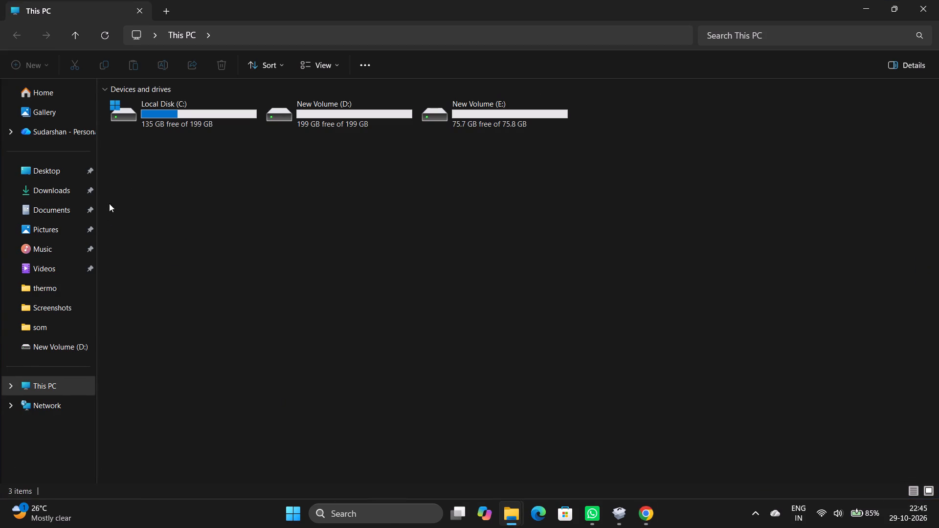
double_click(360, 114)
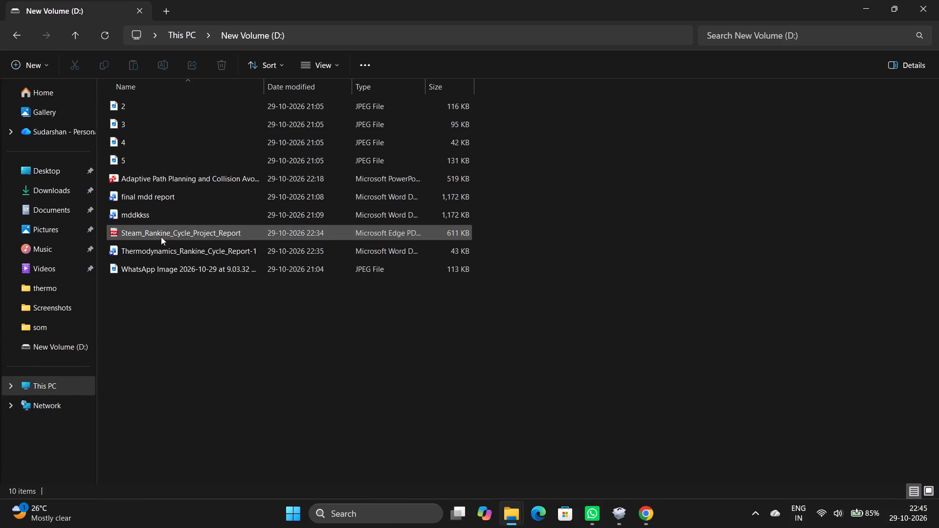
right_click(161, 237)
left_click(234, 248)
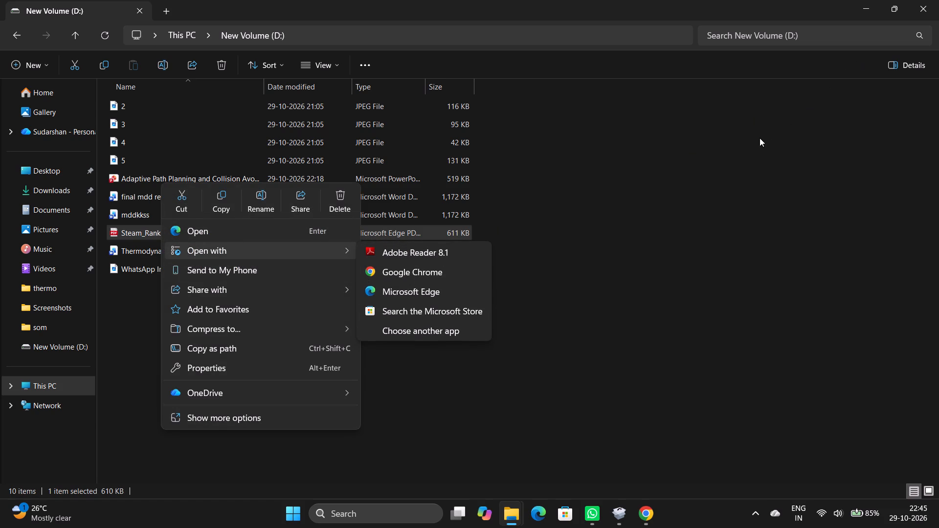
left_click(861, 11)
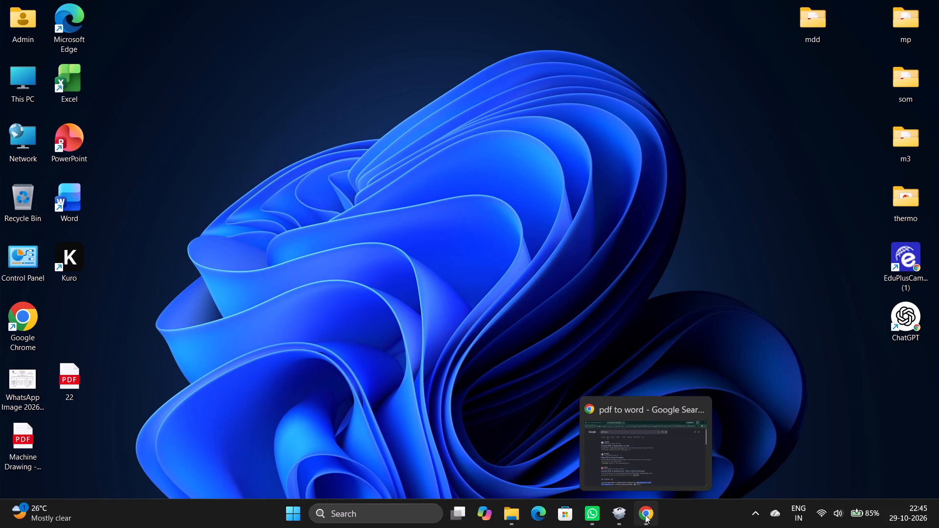
Return to Chrome and open iLovePDF's Convert PDF to Word page from the search results.
left_click(656, 436)
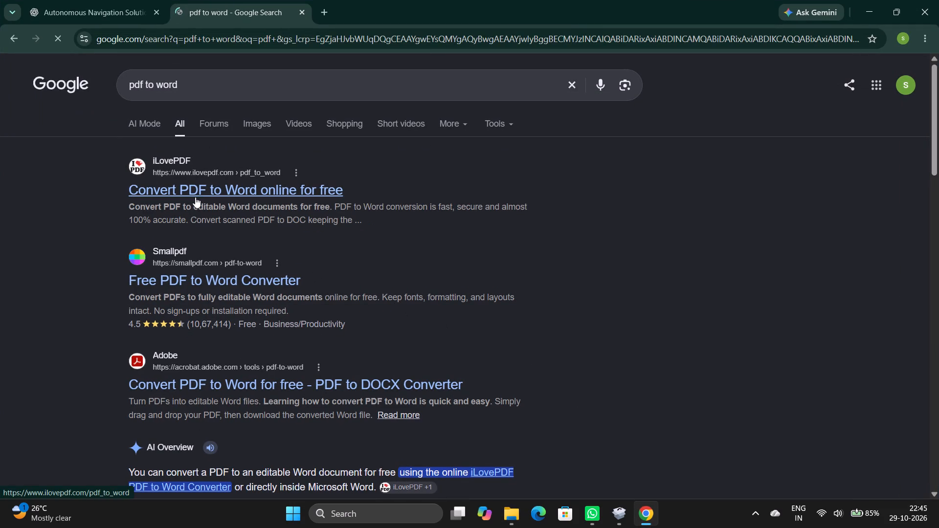
left_click(199, 191)
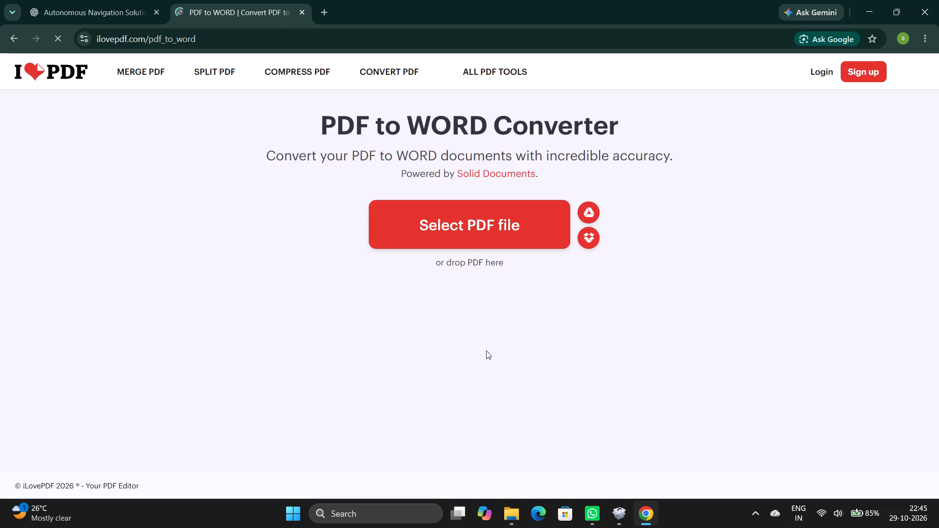
Convert the Steam_Rankine_Cycle_Project_Report PDF from New Volume (D:) to Word with the No OCR option.
left_click(485, 232)
left_click(467, 235)
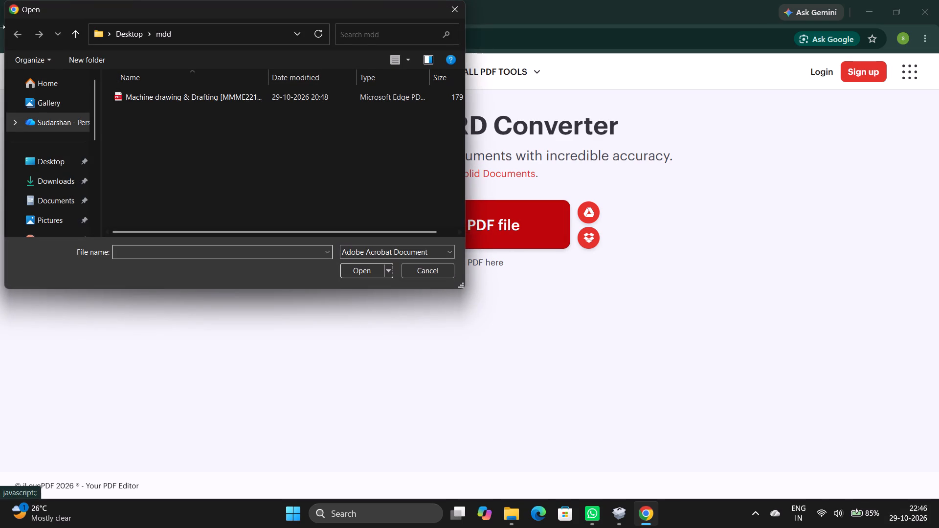
scroll(47, 187, "down", 2)
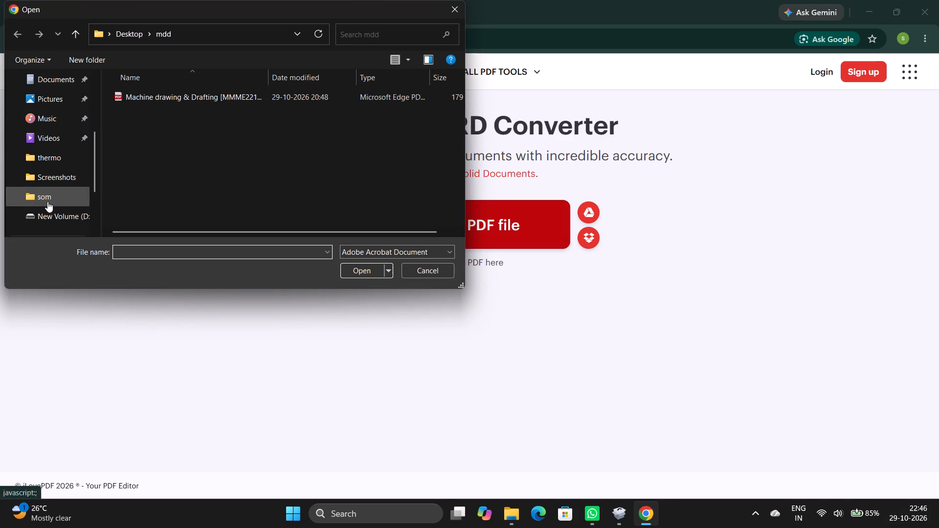
left_click(59, 209)
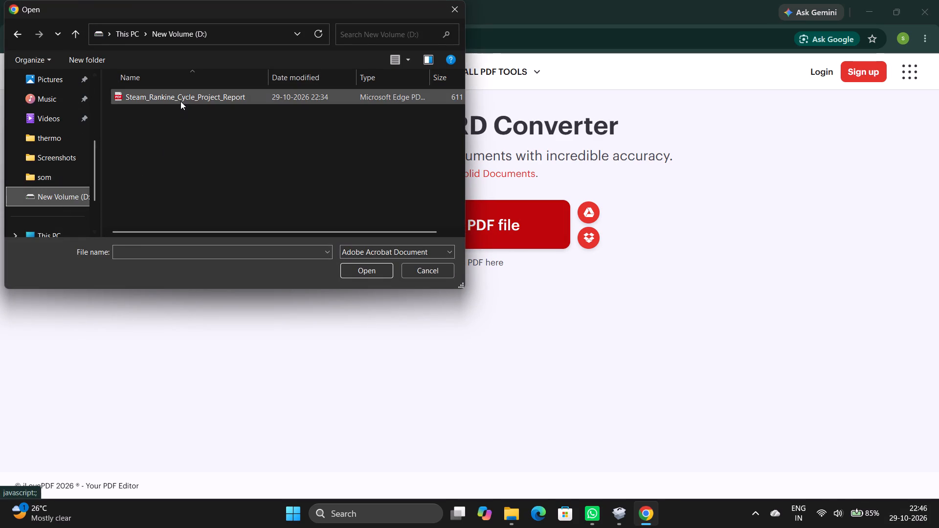
left_click(180, 101)
left_click(349, 269)
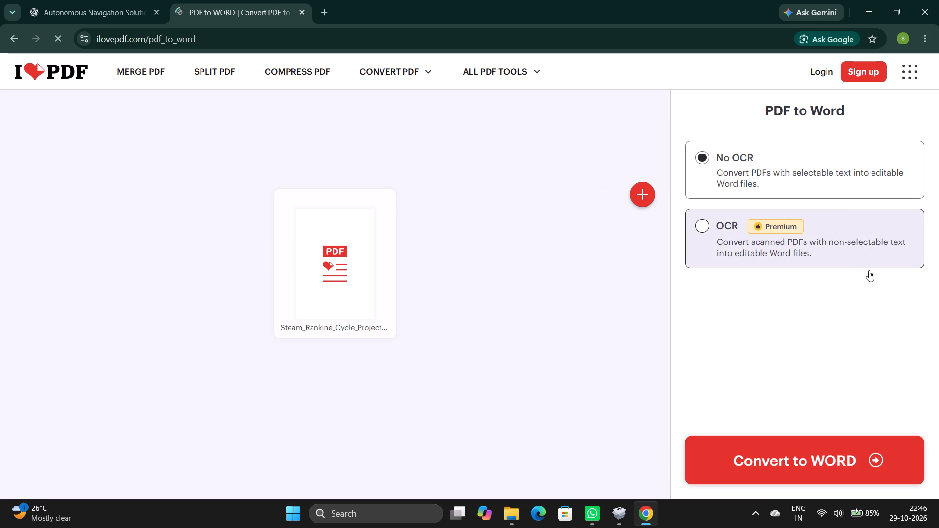
left_click(843, 463)
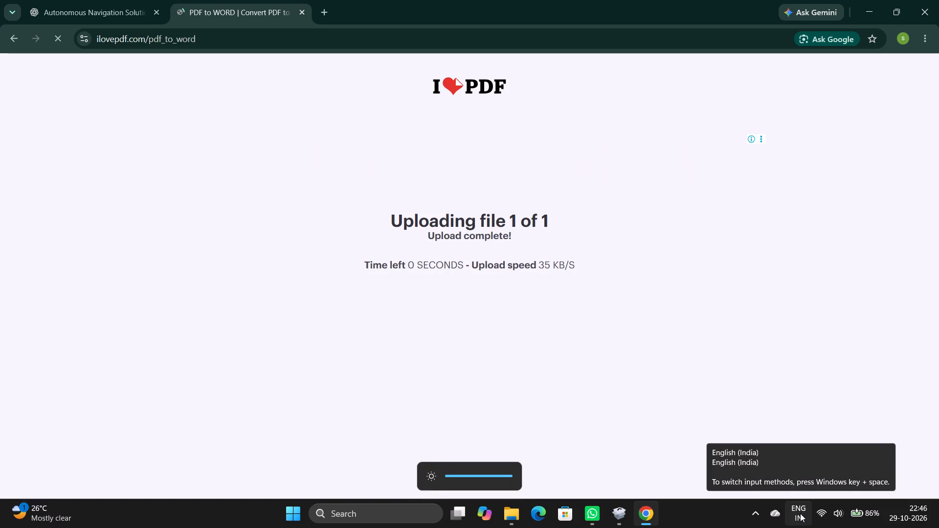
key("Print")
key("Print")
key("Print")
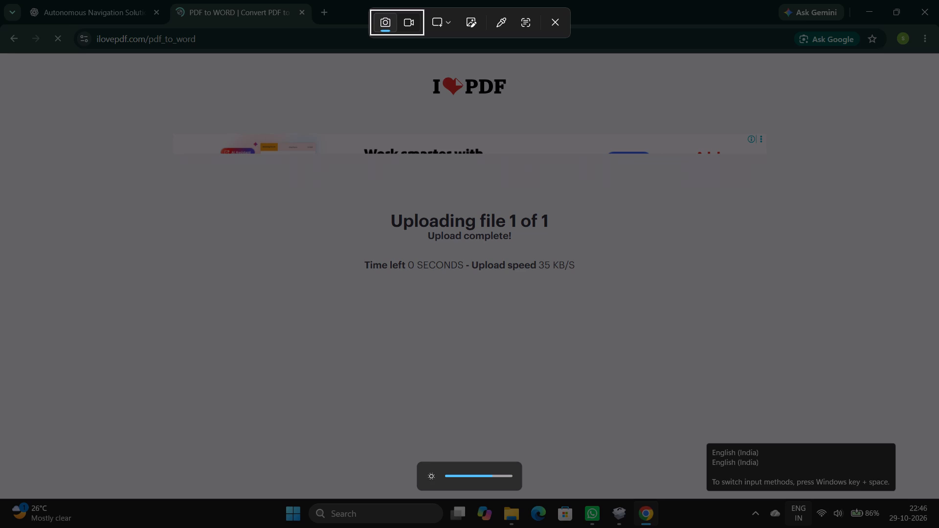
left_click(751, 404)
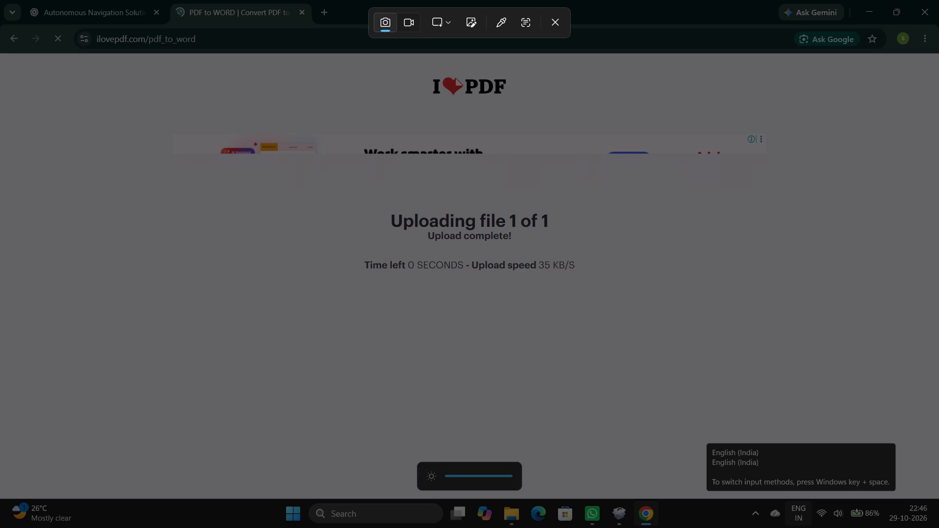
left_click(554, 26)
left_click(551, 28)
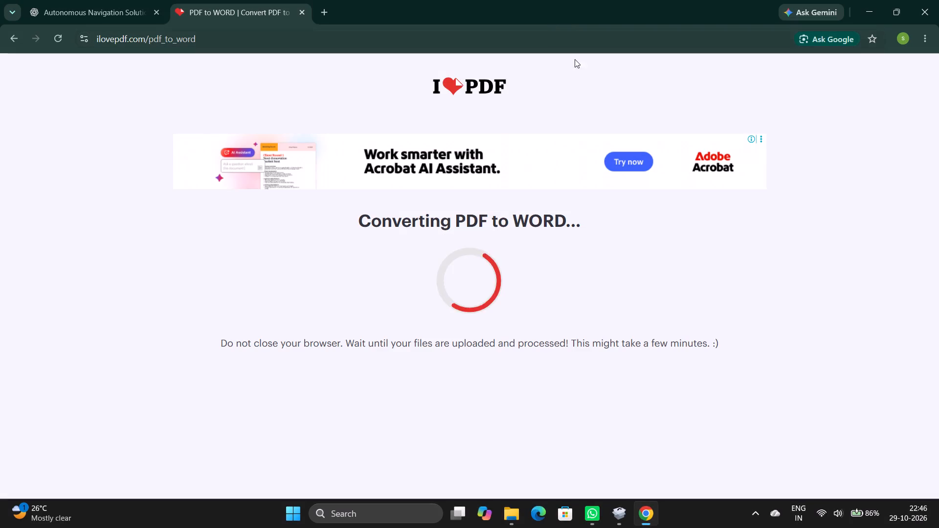
Turn on Night light in the Windows quick settings and return to the conversion page.
left_click(829, 509)
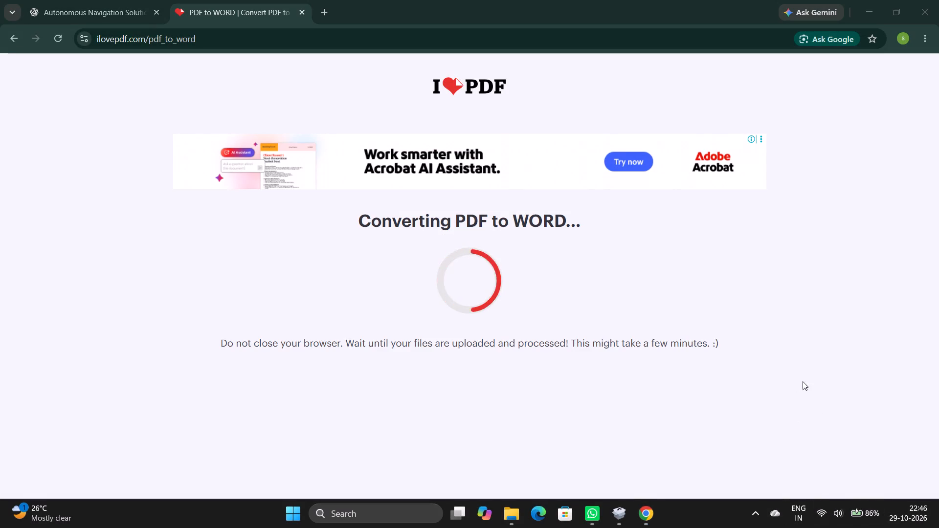
left_click(871, 518)
scroll(795, 365, "down", 5)
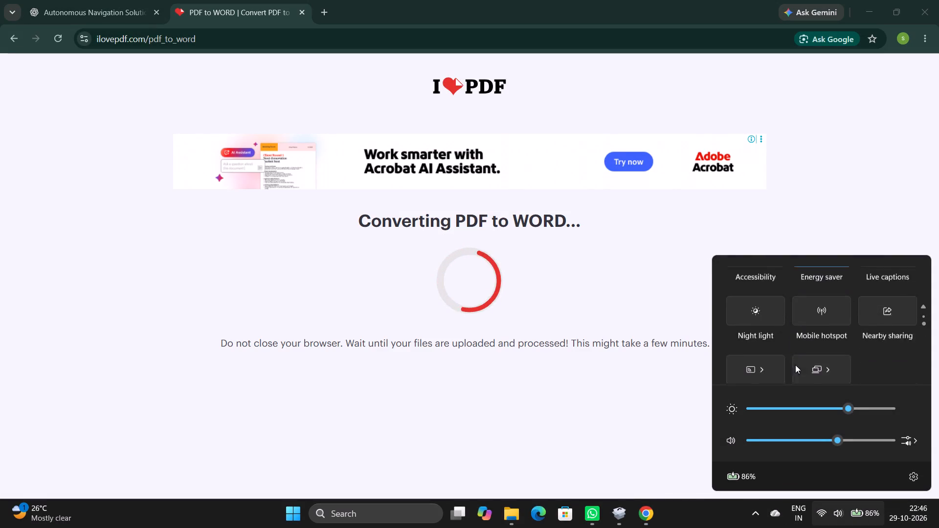
left_click(763, 295)
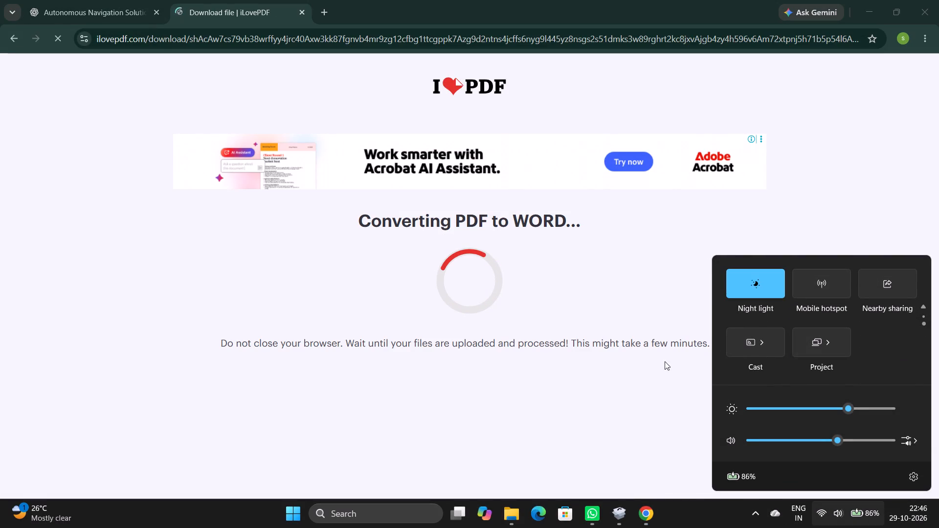
left_click(554, 404)
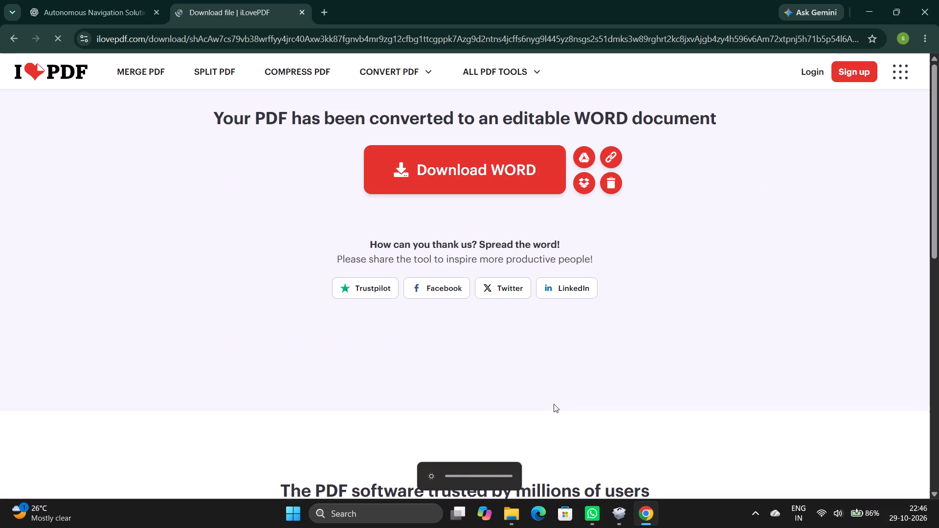
Download the converted Word document.
left_click(508, 172)
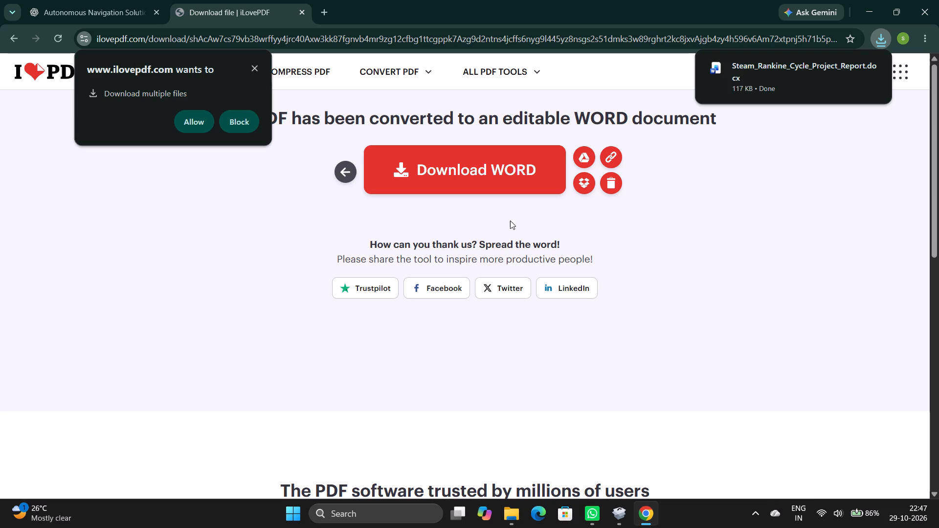
Show the downloaded Steam_Rankine_Cycle_Project_Report document in its folder, open it in Word and dismiss the viewing notice.
left_click(846, 68)
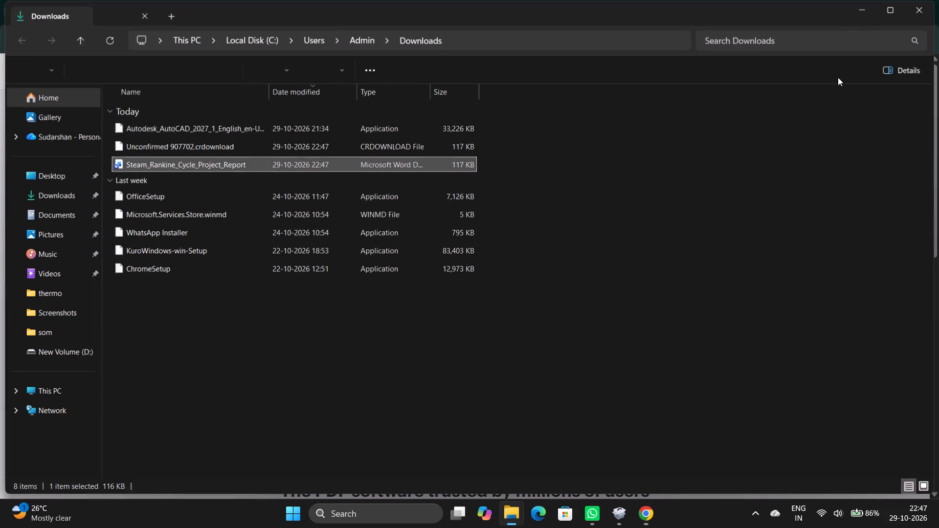
double_click(270, 165)
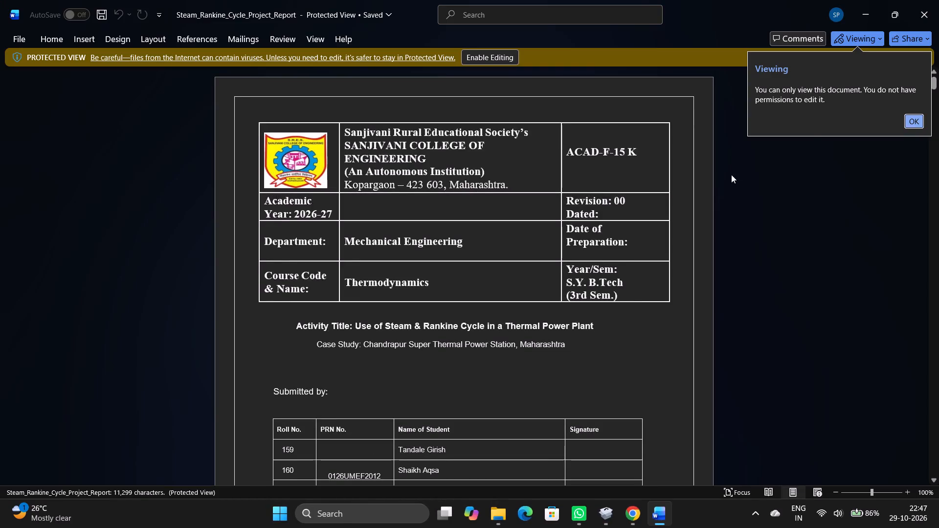
left_click(918, 123)
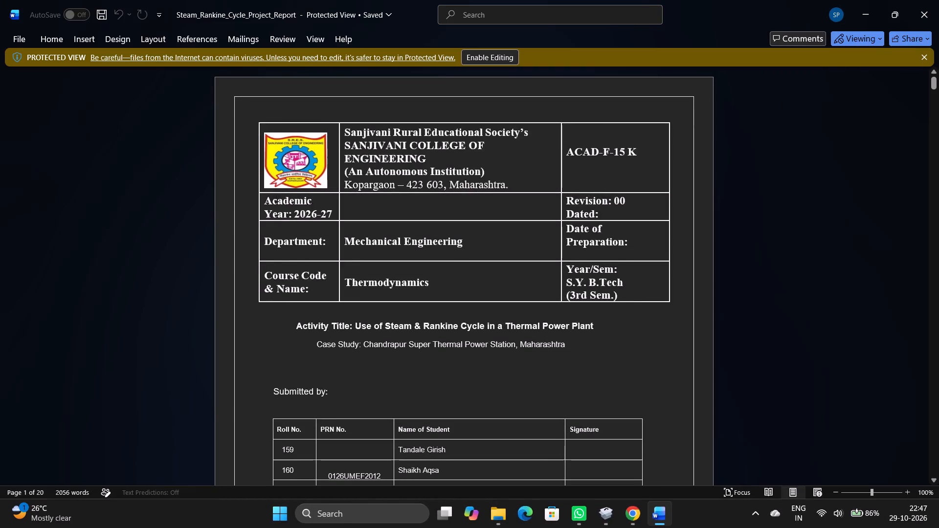
Dismiss the Microsoft 365 purchase offer over the converted report.
scroll(562, 301, "down", 2)
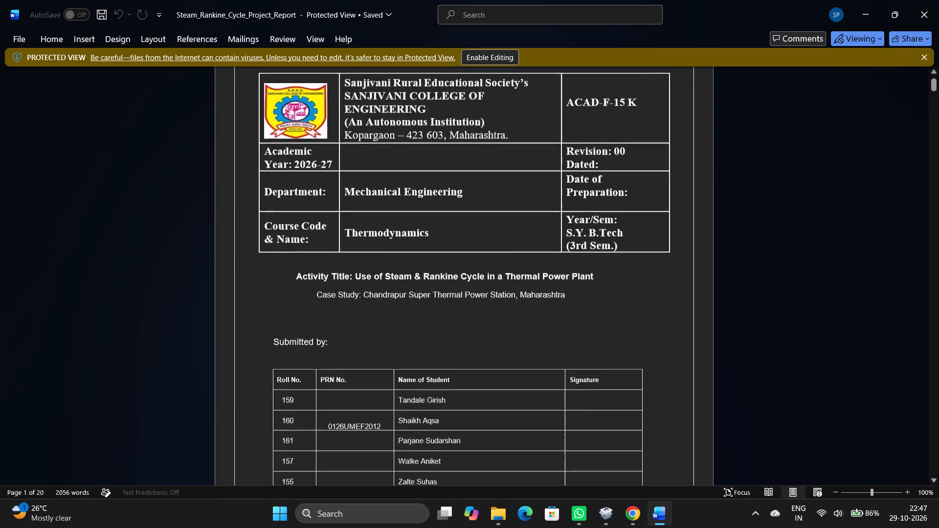
scroll(562, 301, "down", 1)
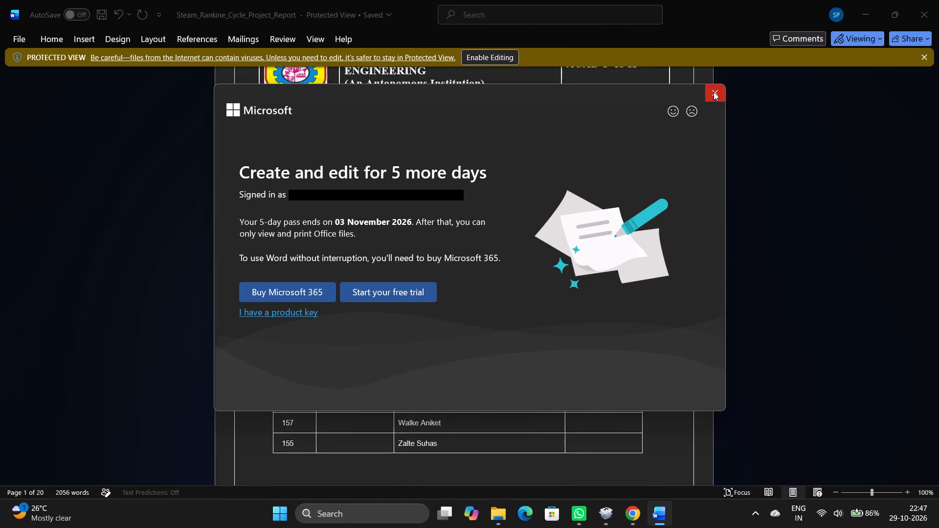
left_click(713, 92)
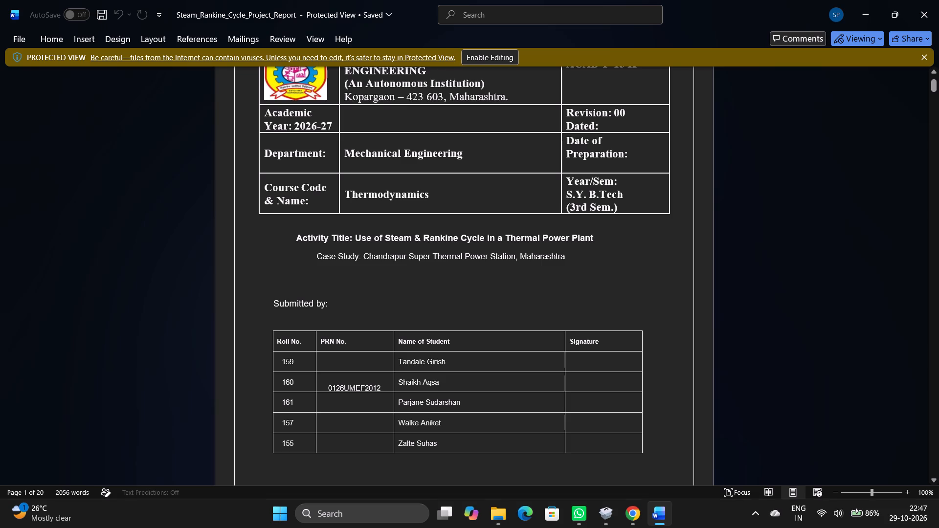
Copy the PRN number overlaying the cover page's student table and try to delete it.
scroll(396, 328, "down", 1)
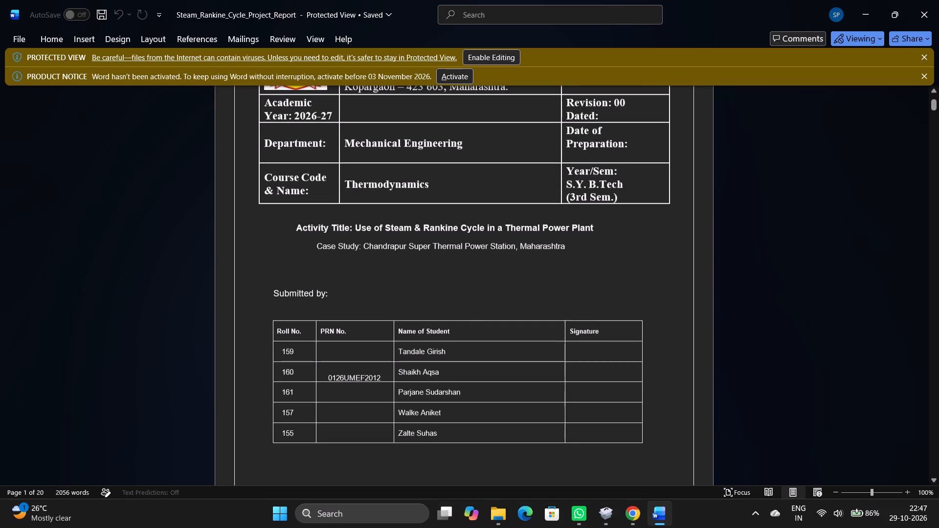
left_click(375, 377)
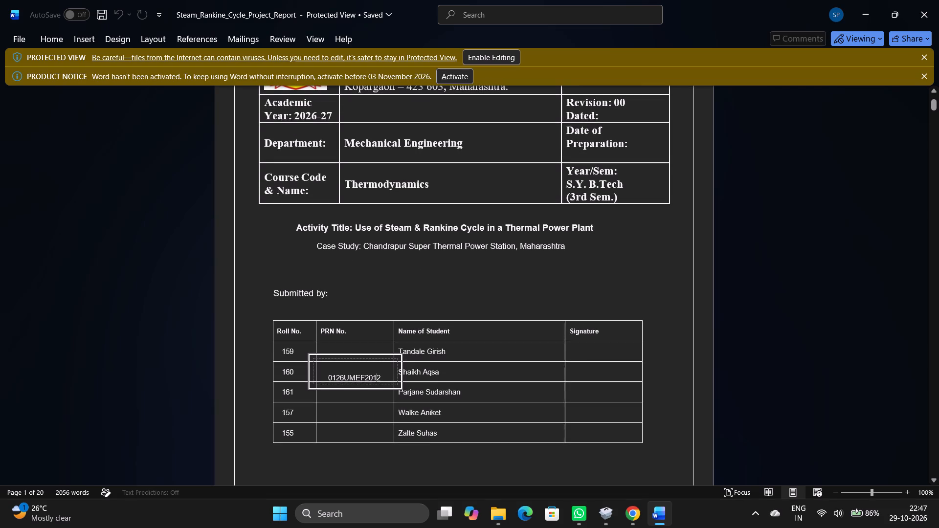
left_click(348, 347)
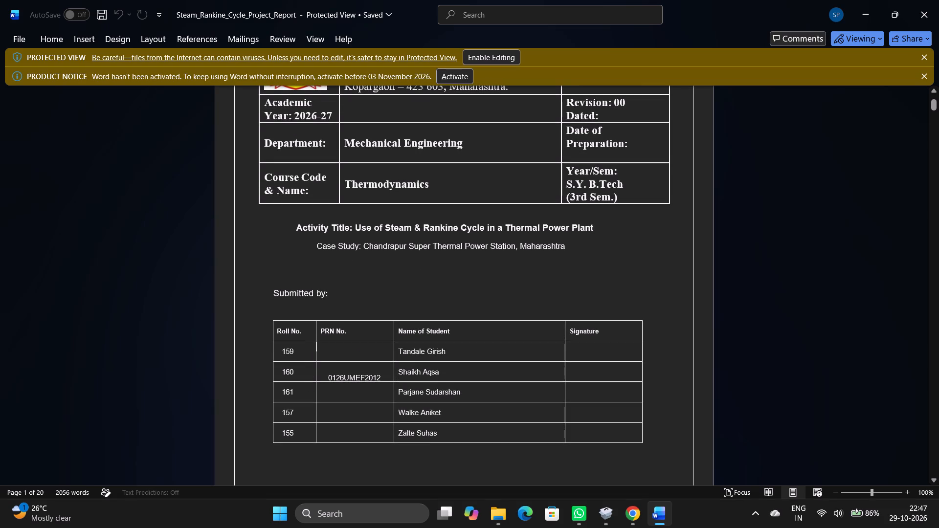
left_click(371, 377)
left_click(380, 376)
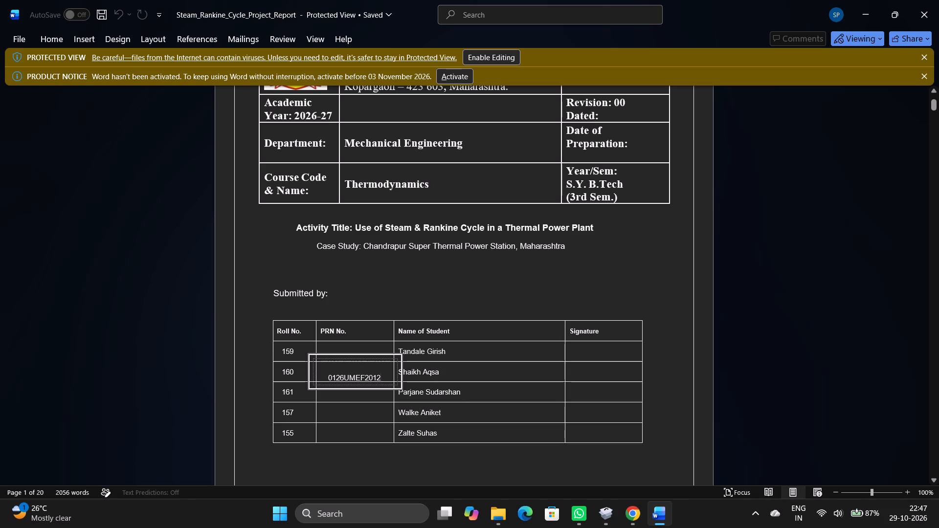
left_click_drag(328, 376, 383, 377)
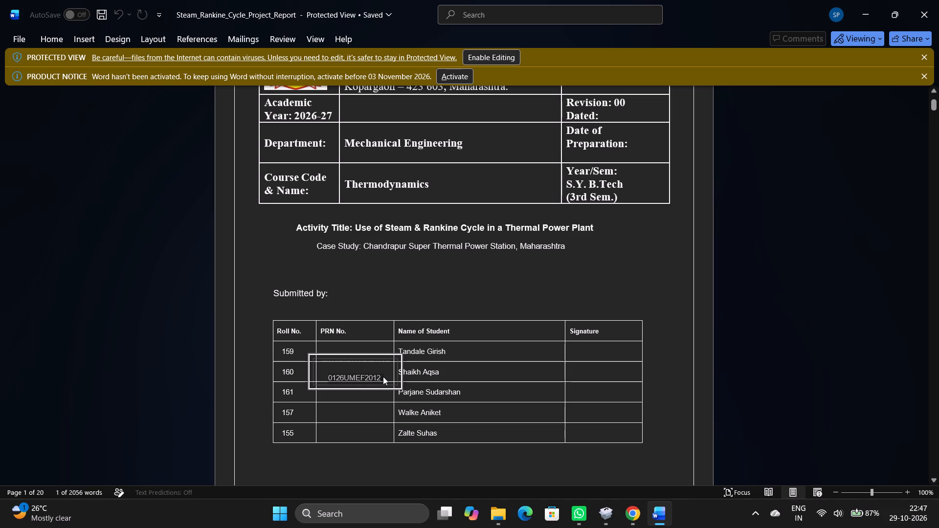
key("ctrl+c")
key("BackSpace")
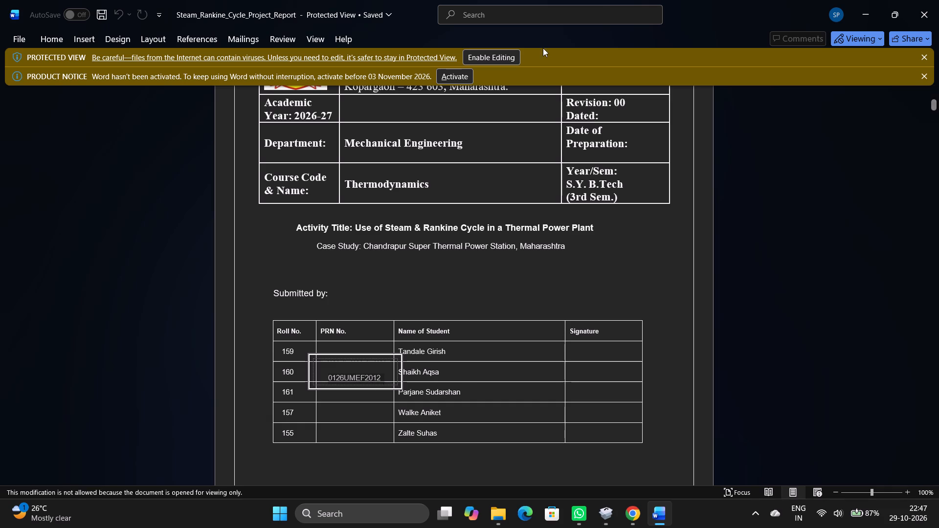
Enable editing of the protected report.
left_click(510, 53)
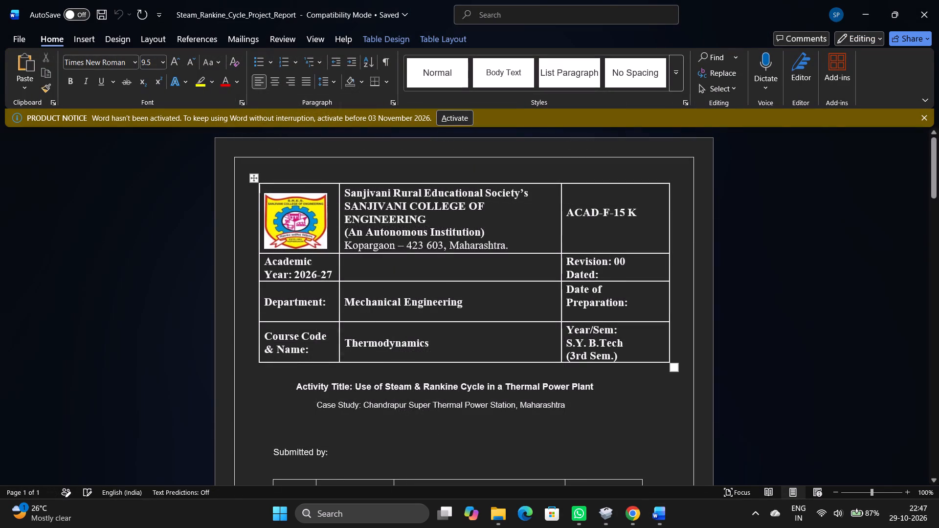
Clear the PRN text box in the cover page's student table and paste the copied number back into it.
scroll(417, 346, "down", 5)
left_click(365, 385)
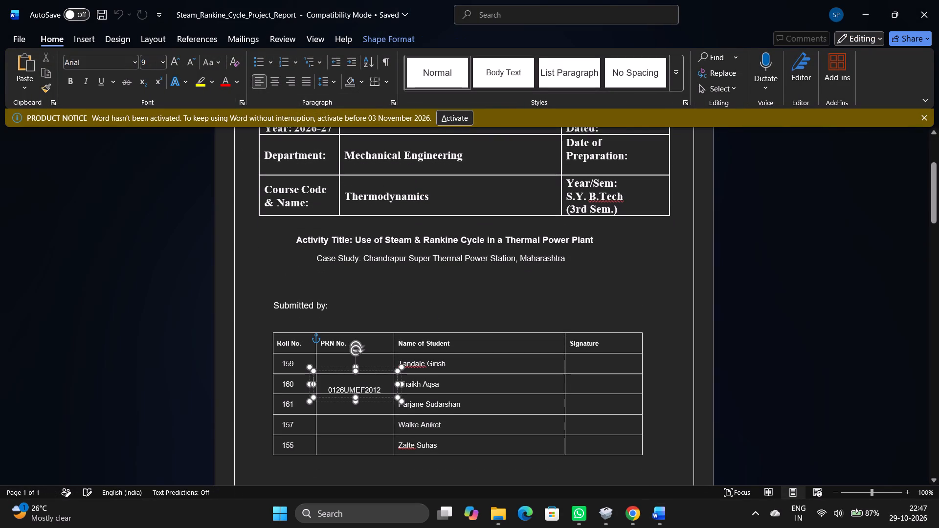
key("BackSpace")
left_click(381, 396)
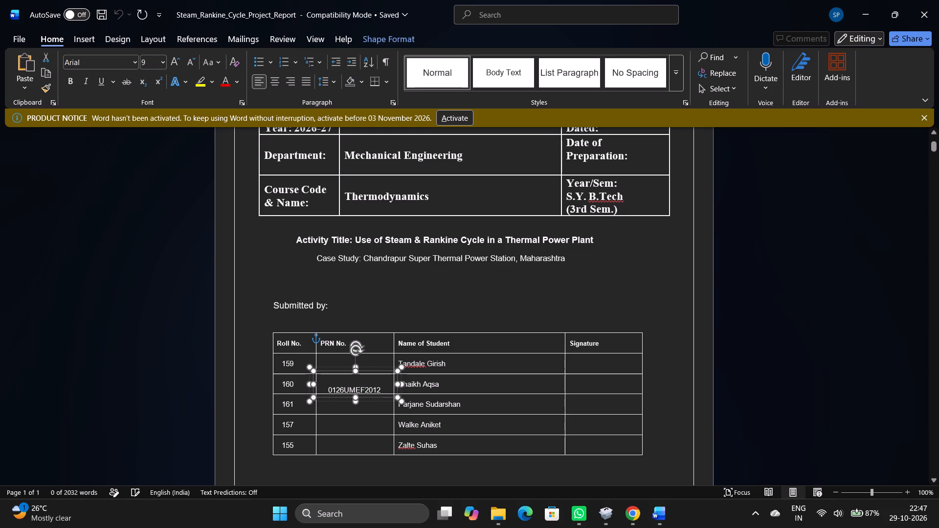
left_click(382, 391)
left_click(384, 390)
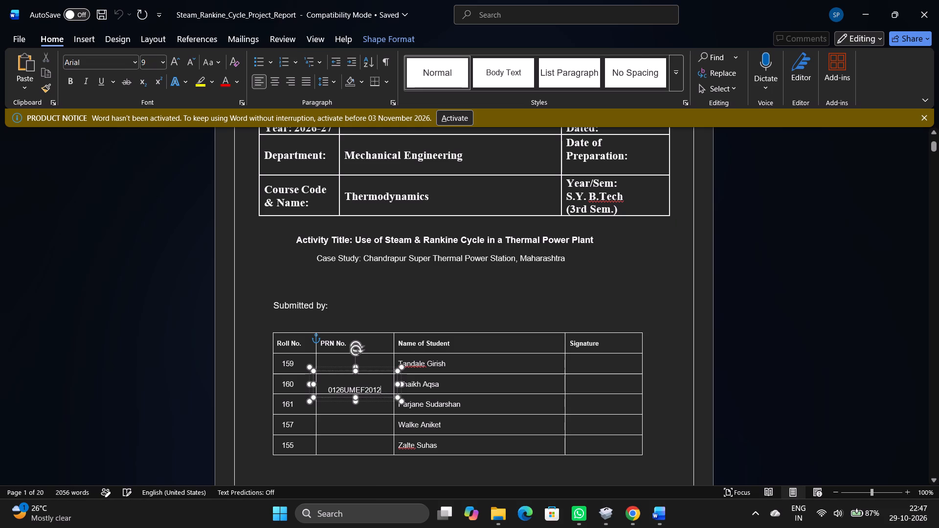
key("BackSpace")
key("BackSpace")
key("BackSpace")
key("BackSpace")
key("BackSpace")
key("BackSpace")
key("BackSpace")
key("BackSpace")
key("BackSpace")
key("BackSpace")
key("BackSpace")
key("BackSpace")
key("BackSpace")
key("BackSpace")
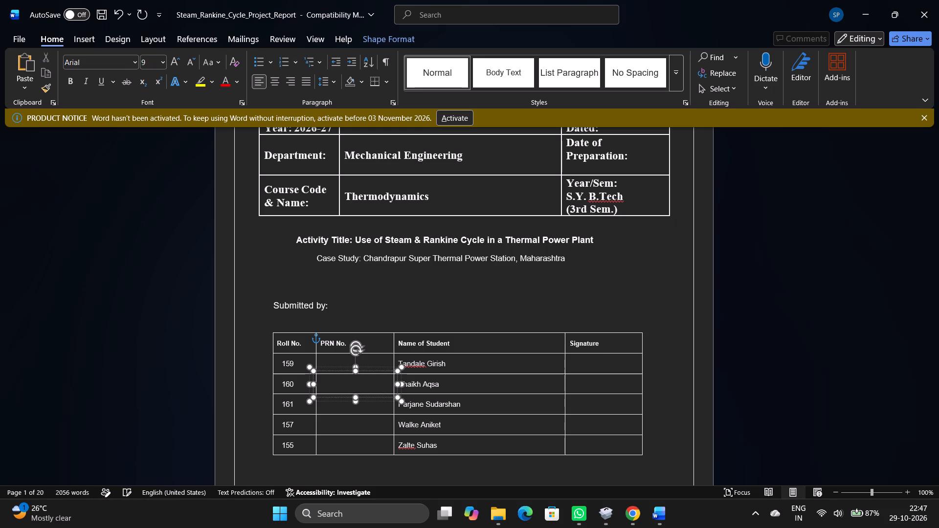
key("BackSpace")
key("ctrl+v")
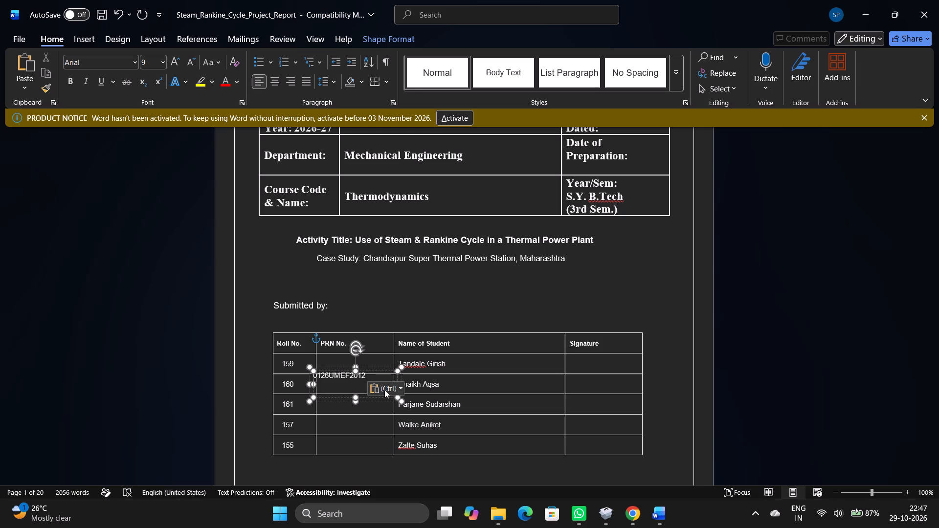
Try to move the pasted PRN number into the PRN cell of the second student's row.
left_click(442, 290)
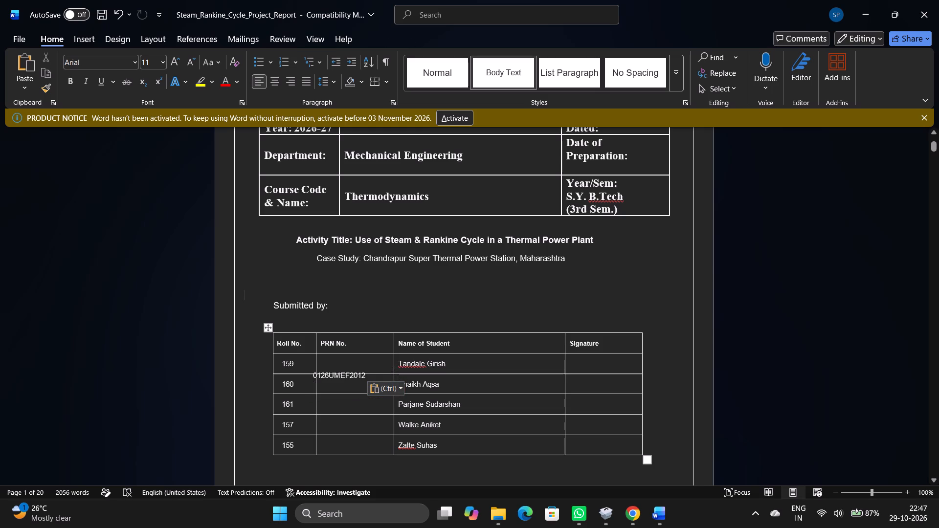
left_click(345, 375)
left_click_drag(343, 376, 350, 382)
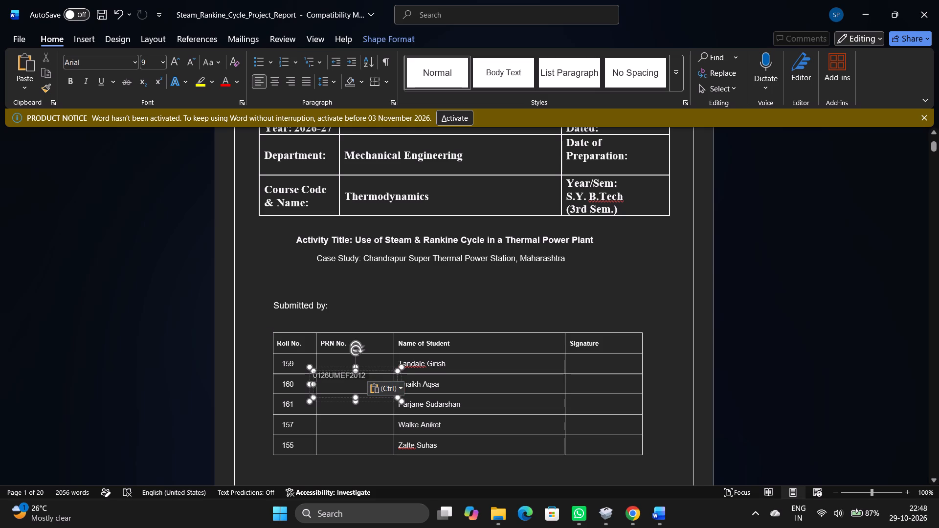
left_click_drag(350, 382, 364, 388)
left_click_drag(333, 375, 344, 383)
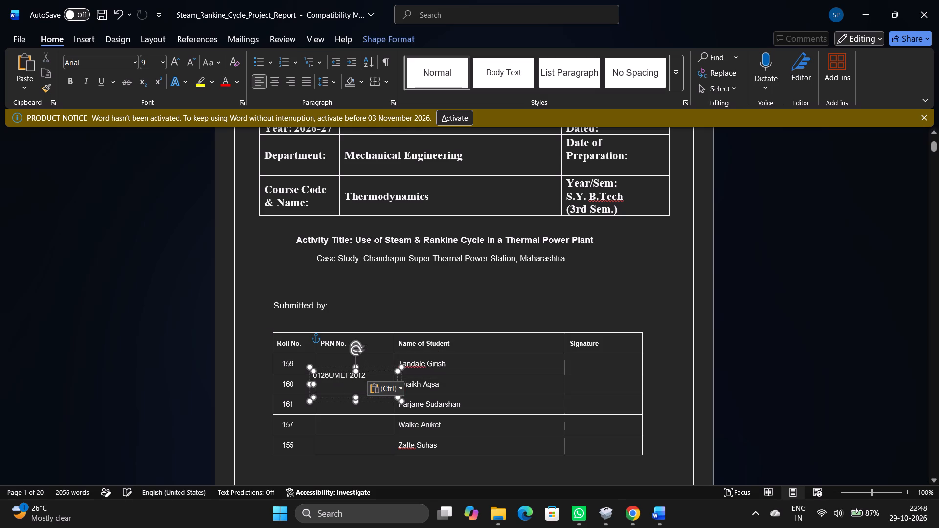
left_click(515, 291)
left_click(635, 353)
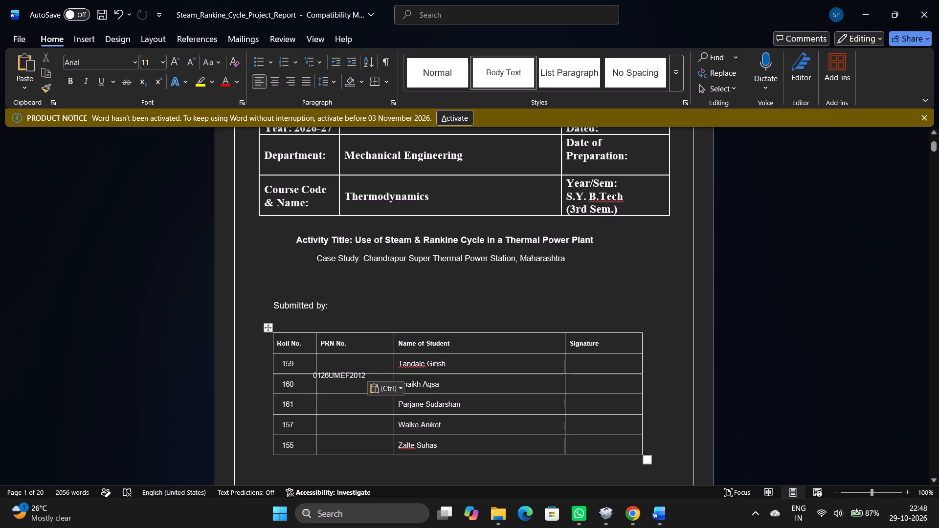
Shorten the PRN text box and move it into the PRN cell of the second student's row on the cover page.
left_click(341, 373)
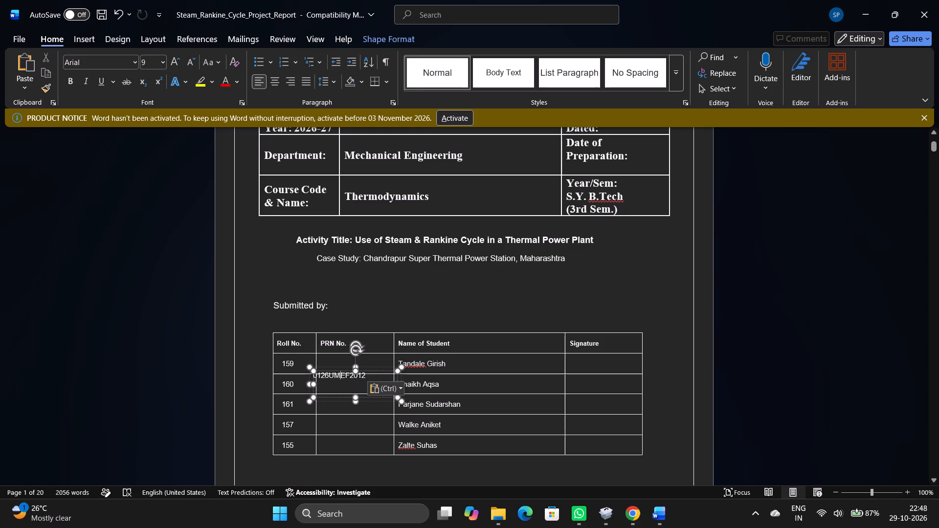
left_click_drag(340, 378, 360, 387)
left_click_drag(355, 398, 363, 403)
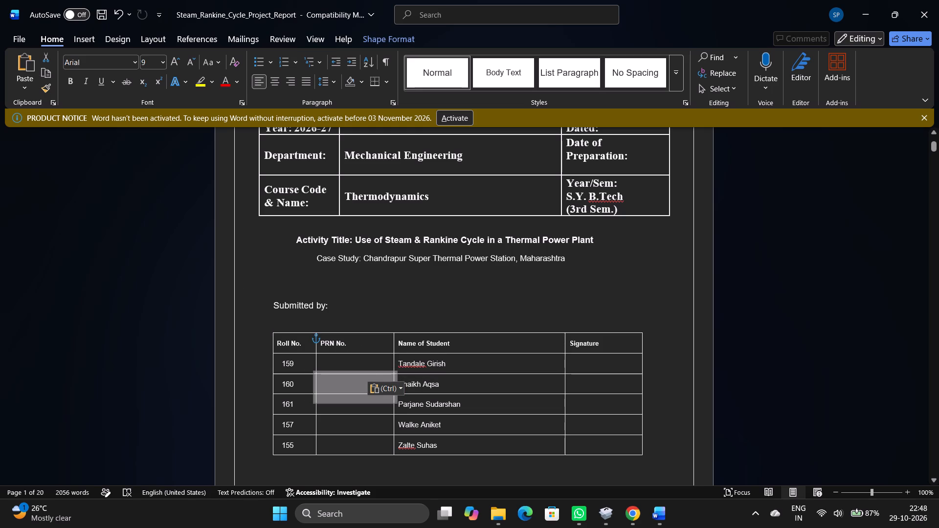
left_click_drag(363, 403, 363, 385)
left_click_drag(359, 377, 361, 379)
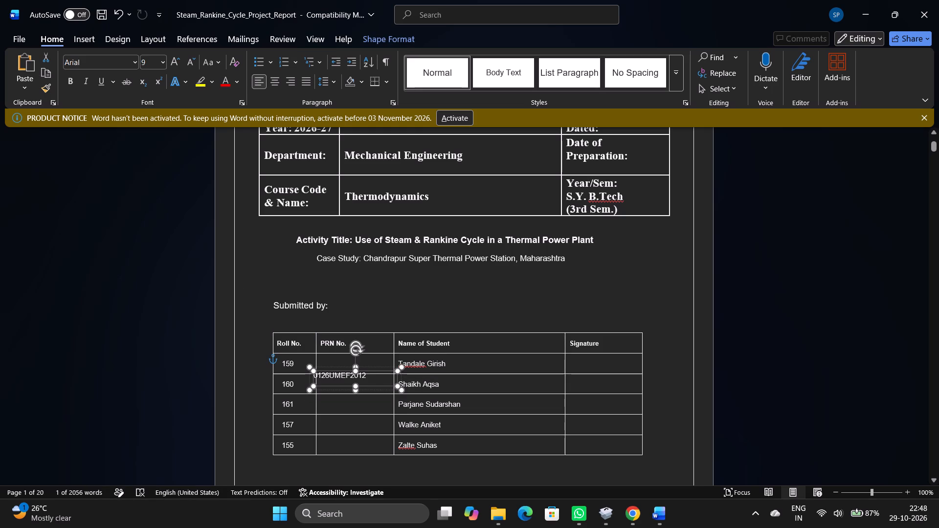
left_click_drag(361, 379, 365, 383)
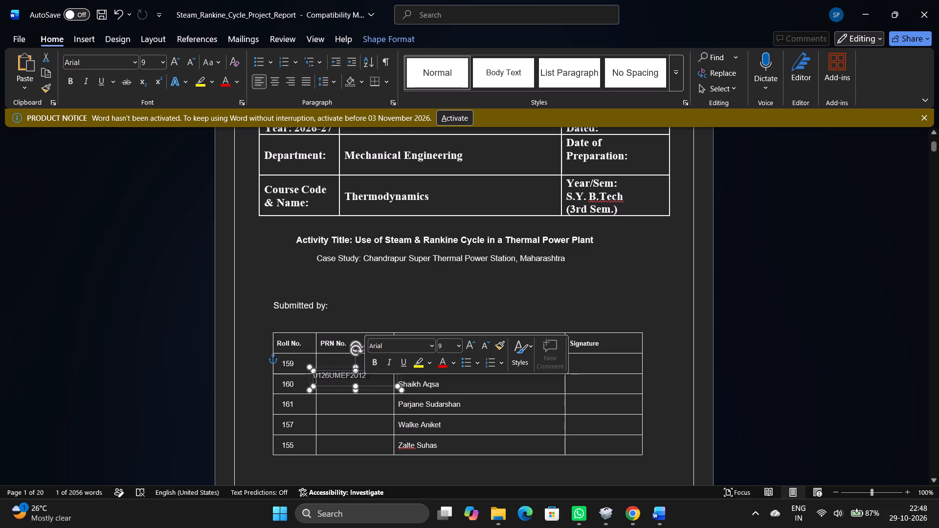
left_click_drag(383, 390, 394, 399)
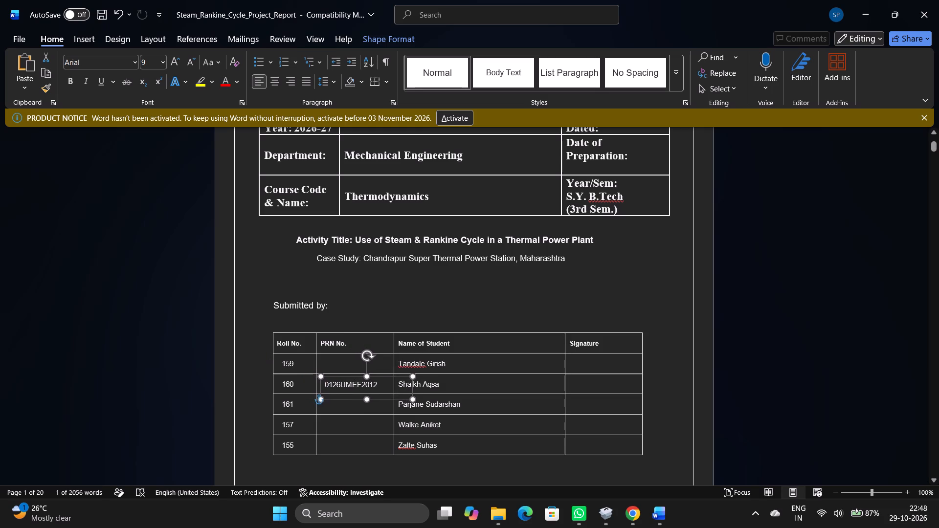
left_click_drag(394, 399, 395, 399)
left_click(576, 291)
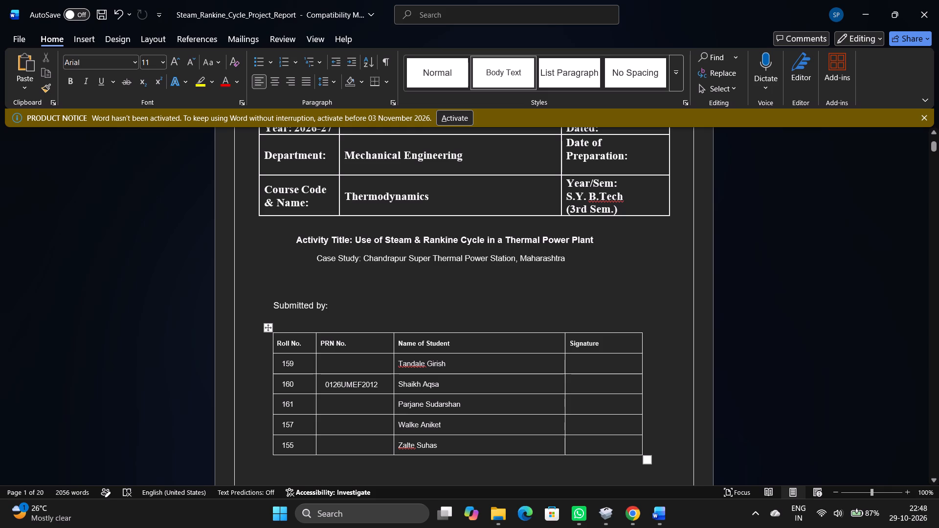
Review the certificate and acknowledgement pages, including the student table with PRN numbers below the acknowledgement.
scroll(612, 367, "down", 9)
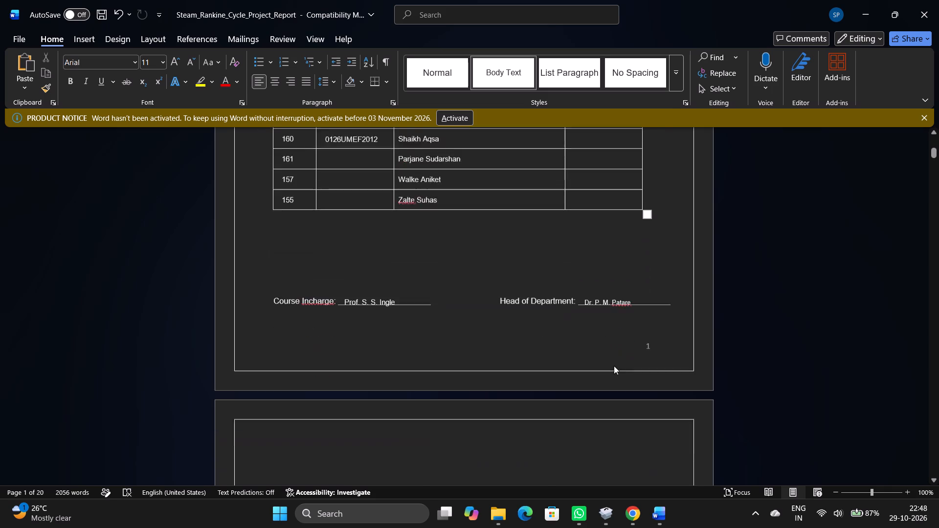
scroll(614, 366, "down", 13)
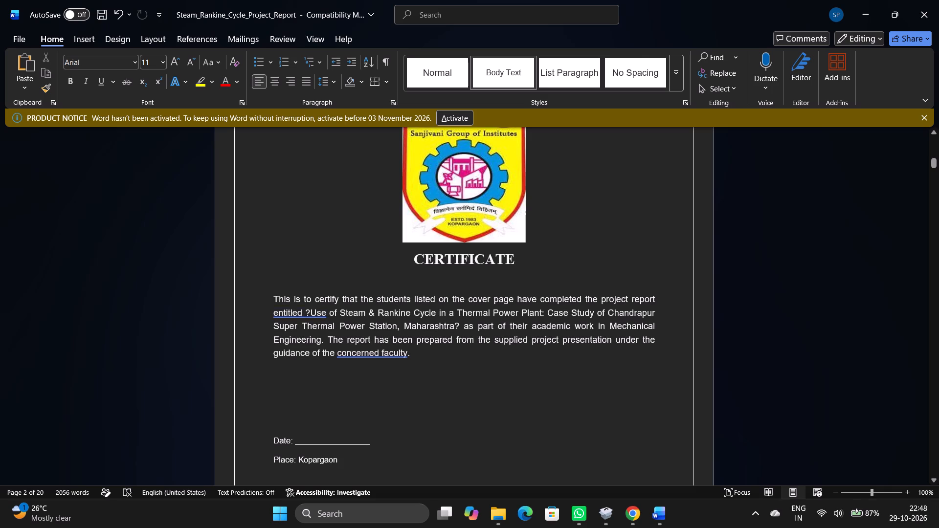
scroll(607, 341, "down", 7)
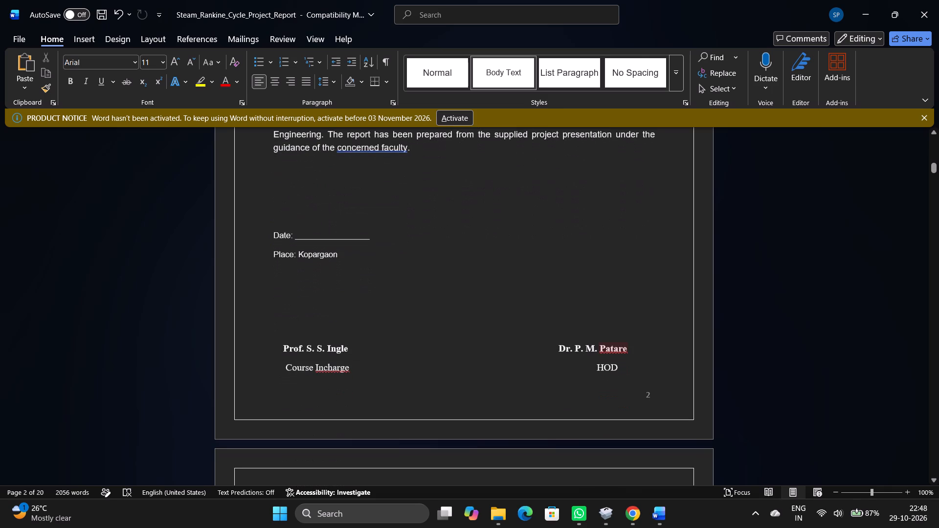
scroll(608, 342, "down", 3)
left_click(493, 296)
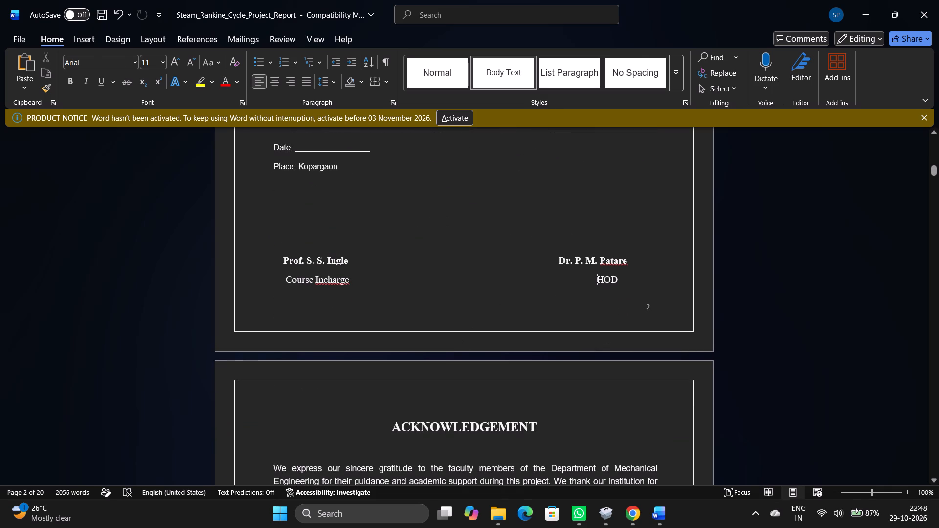
scroll(499, 314, "down", 5)
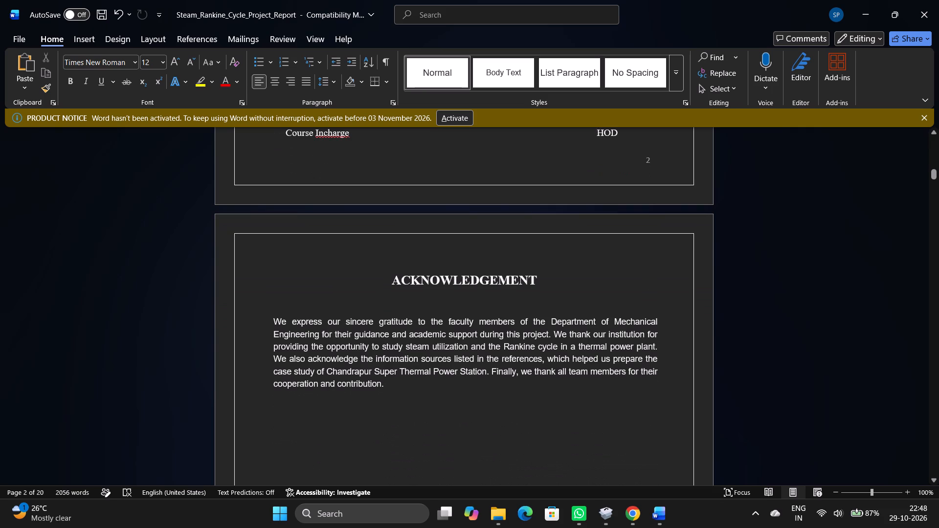
scroll(502, 315, "down", 6)
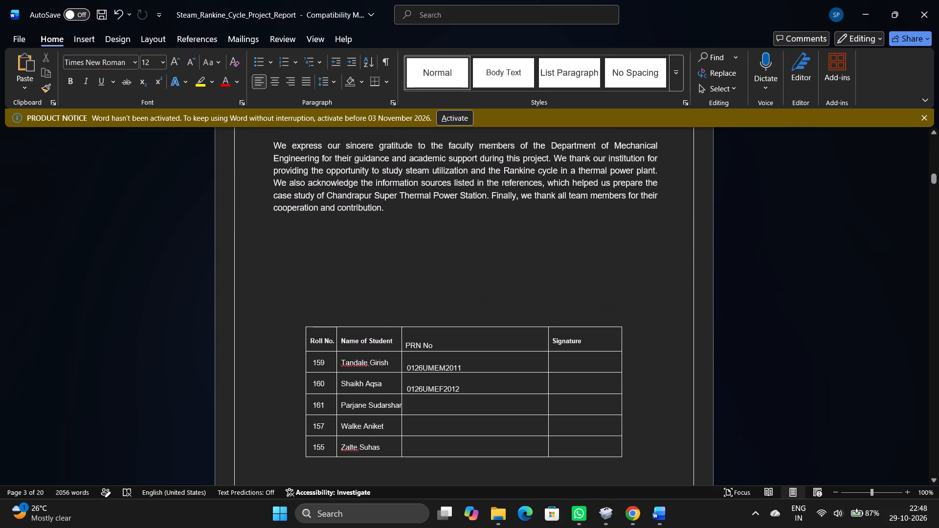
left_click(472, 403)
left_click(474, 406)
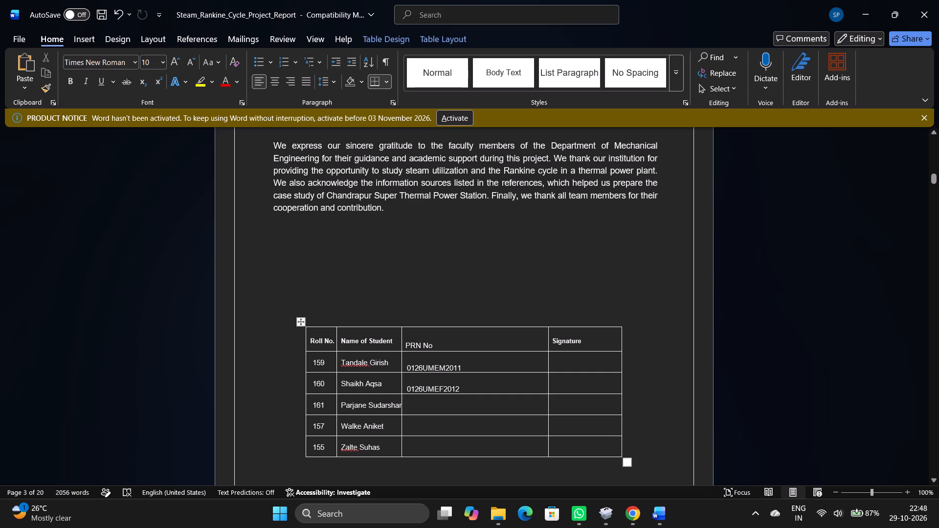
Enter the common PRN prefix directly in the first student's PRN cell in the cover page table.
scroll(475, 406, "up", 13)
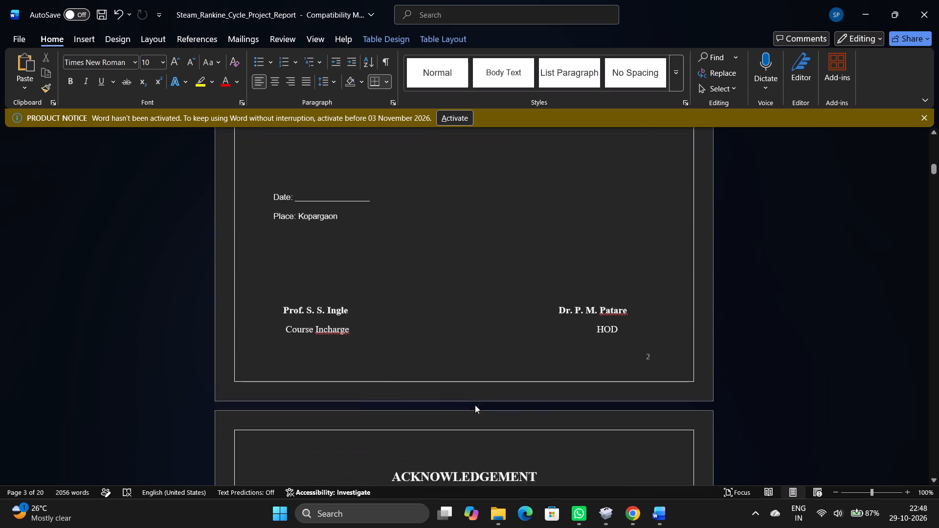
scroll(475, 404, "up", 12)
scroll(480, 400, "up", 13)
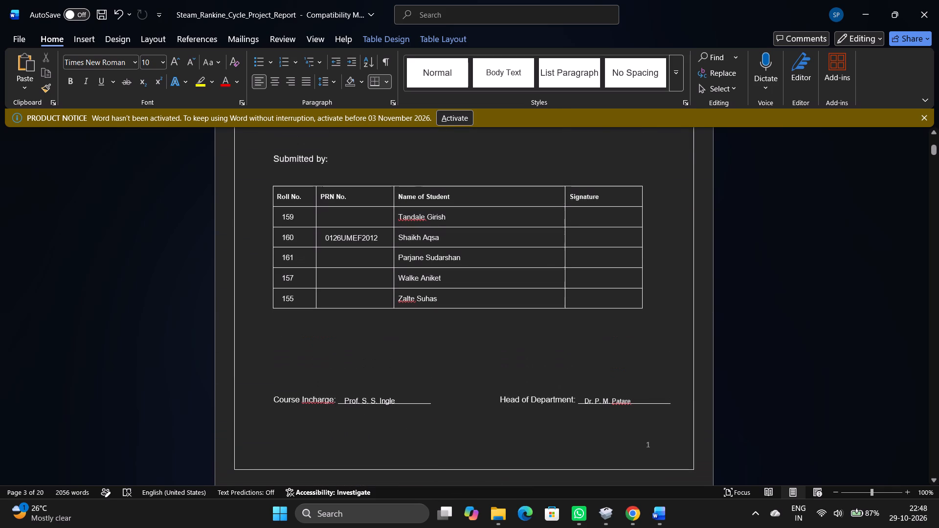
left_click(620, 222)
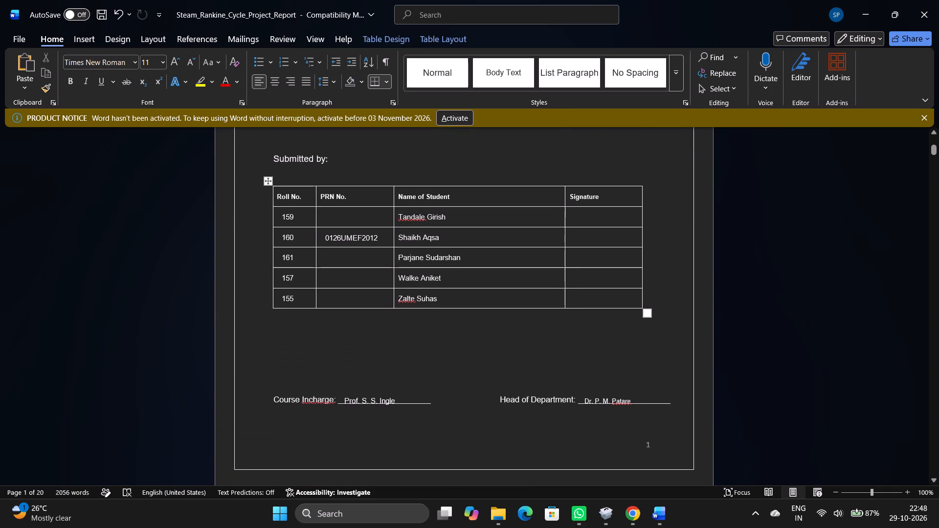
left_click(339, 217)
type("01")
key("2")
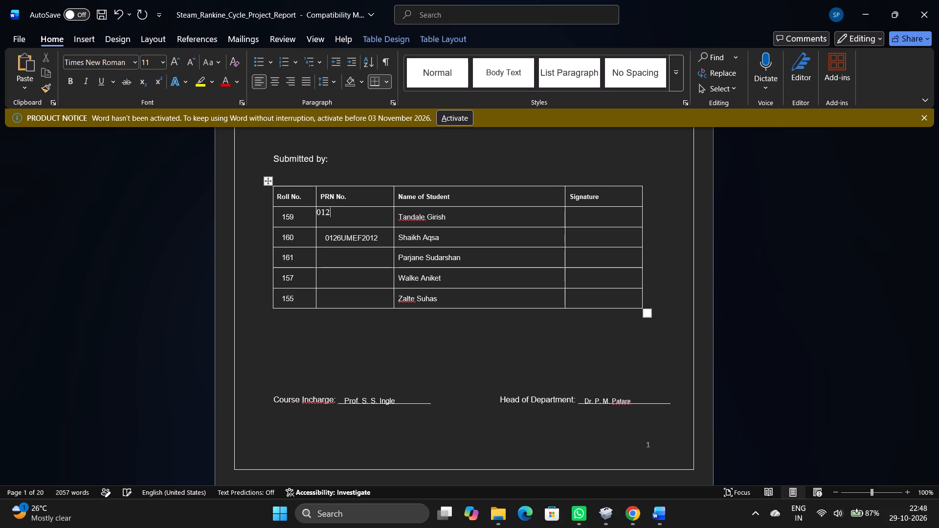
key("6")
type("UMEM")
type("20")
Enter the common PRN prefix as cell text in the second student's PRN cell on the cover page.
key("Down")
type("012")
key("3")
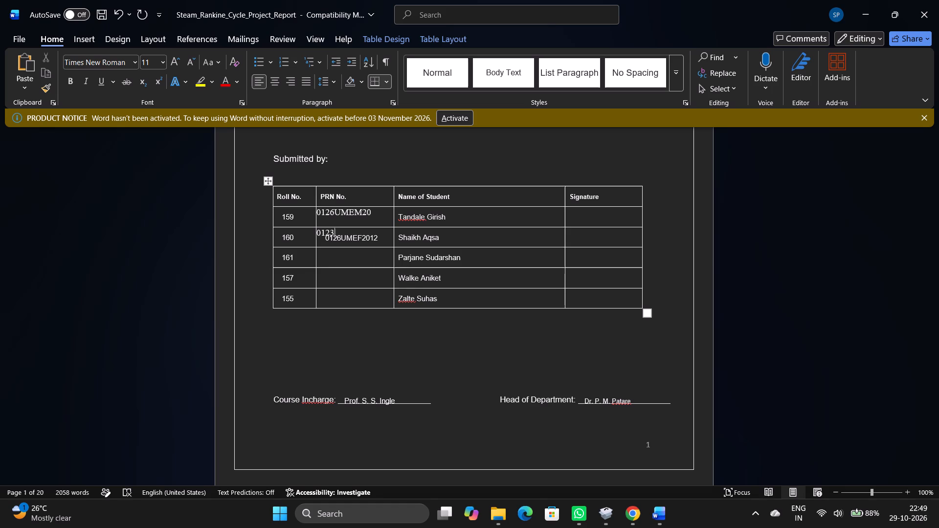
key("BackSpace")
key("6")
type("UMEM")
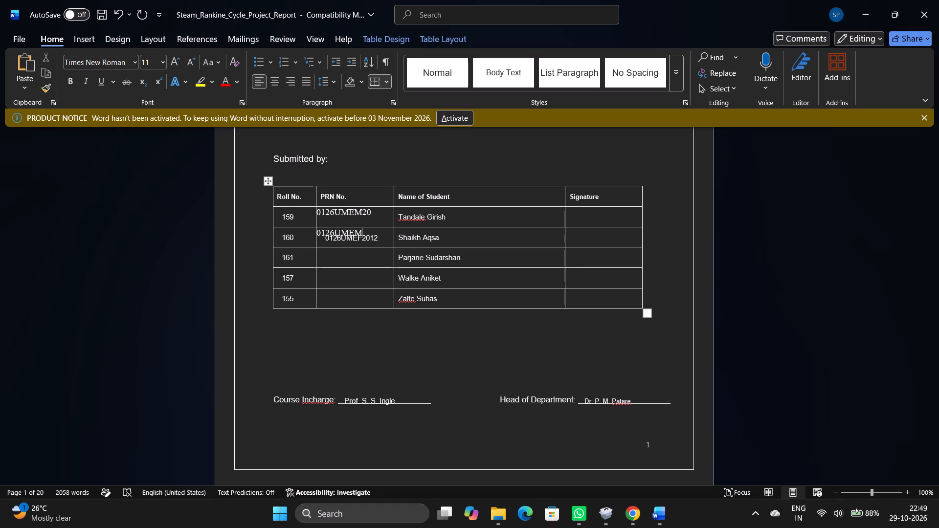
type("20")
Clear the overlapping PRN text box in the second student's row and delete the box itself.
left_click(358, 235)
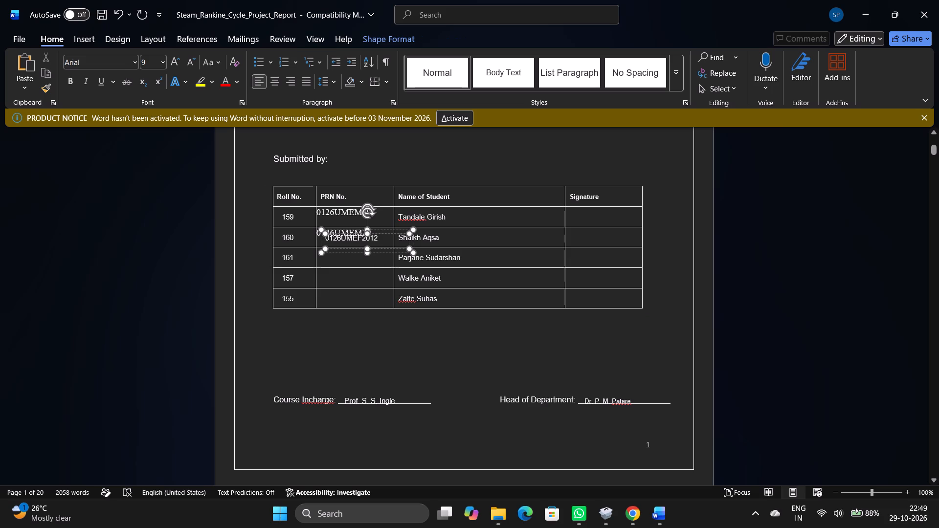
key("BackSpace")
key("Delete")
key("BackSpace")
key("Right")
key("BackSpace")
key("Right")
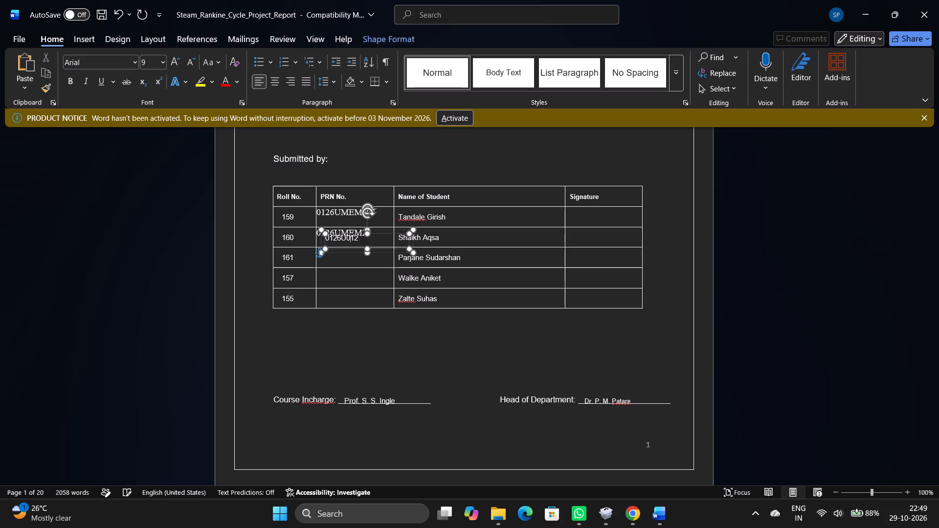
key("Right")
key("Right")
key("BackSpace")
key("BackSpace")
key("BackSpace")
key("BackSpace")
key("BackSpace")
key("BackSpace")
key("BackSpace")
key("BackSpace")
key("BackSpace")
key("BackSpace")
key("BackSpace")
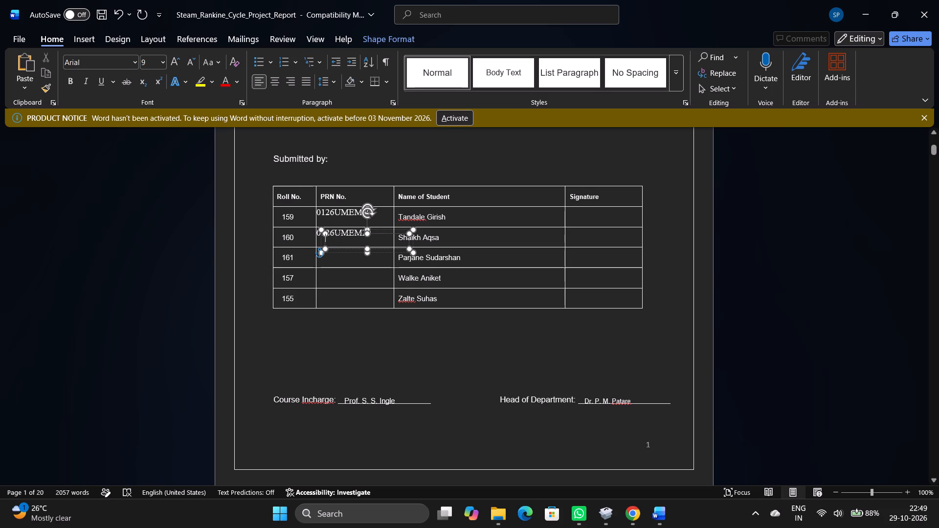
left_click_drag(367, 235, 370, 241)
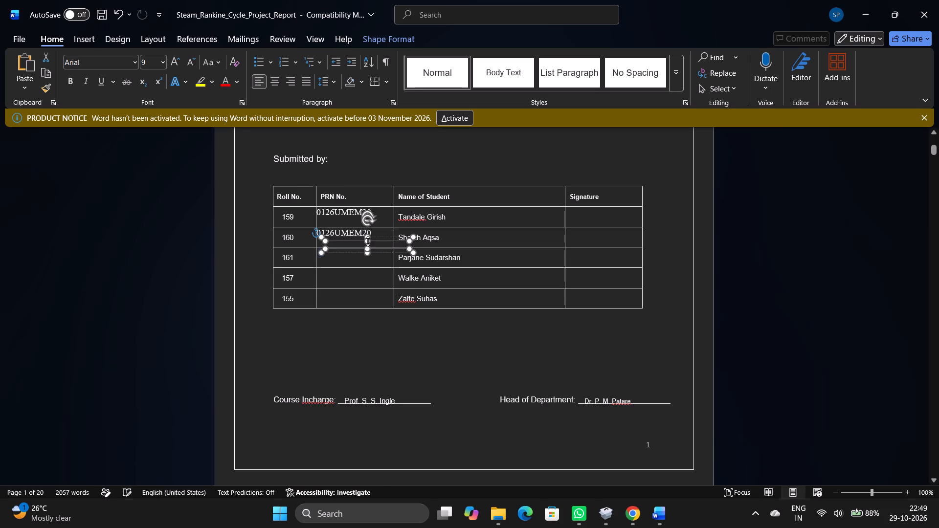
key("BackSpace")
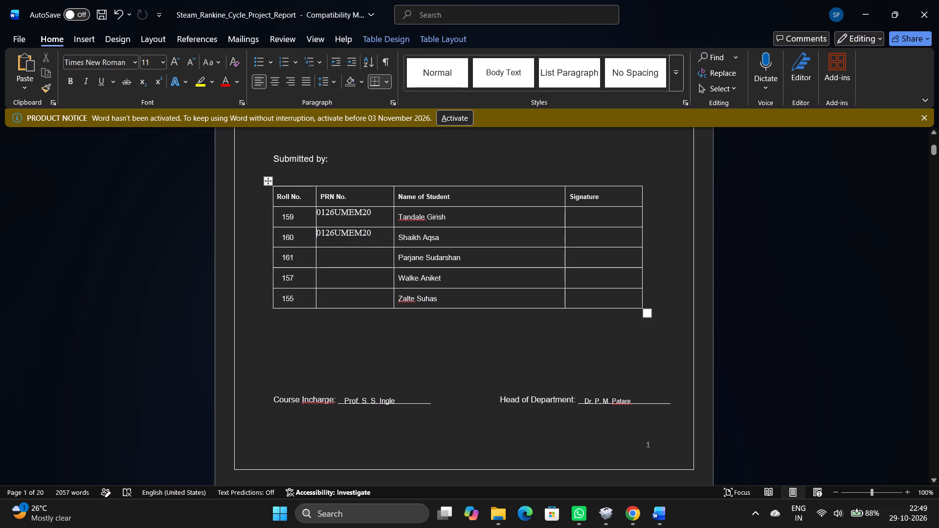
Enter the common PRN prefix in the third student's PRN cell of the cover page table.
left_click(360, 258)
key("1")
key("BackSpace")
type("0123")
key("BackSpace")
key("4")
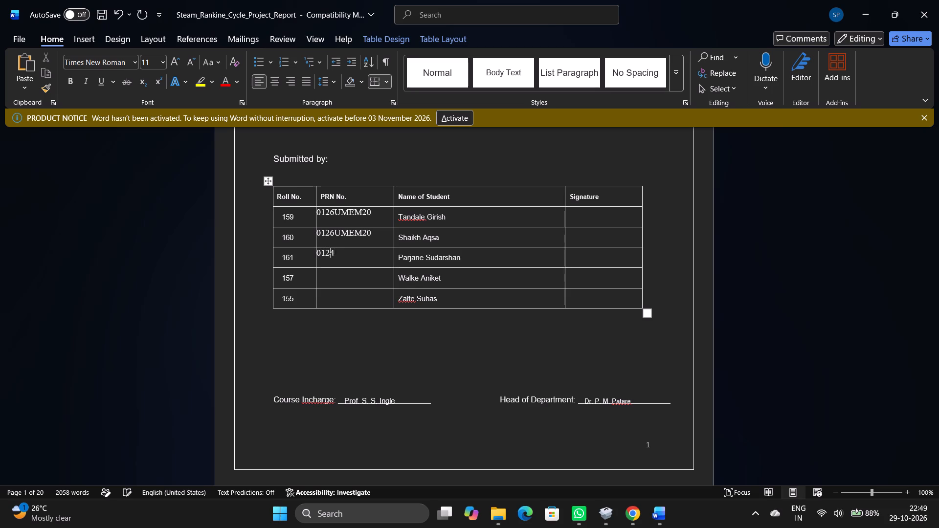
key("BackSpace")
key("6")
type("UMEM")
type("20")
Enter the common PRN prefix in the fourth student's PRN cell of the cover page table.
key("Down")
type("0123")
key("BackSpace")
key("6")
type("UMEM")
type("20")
Enter the PRN prefix in the fifth student's PRN cell of the cover page table.
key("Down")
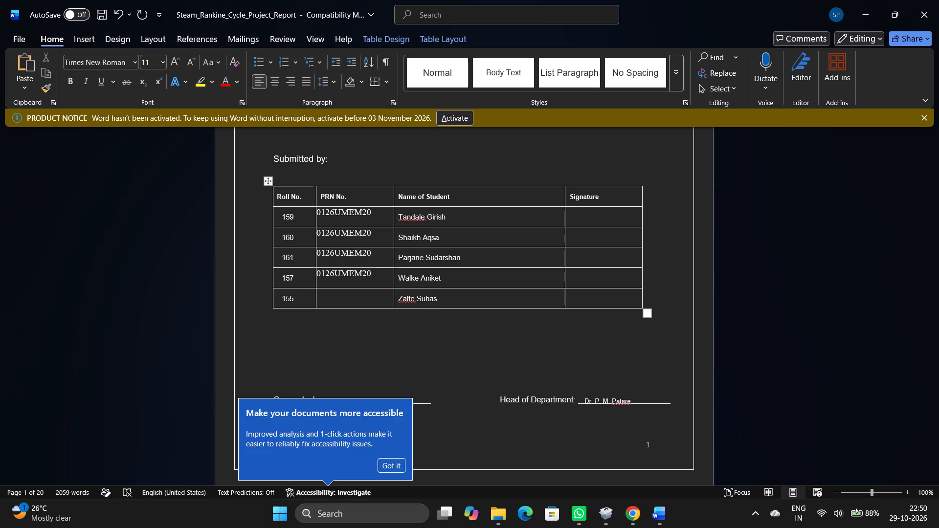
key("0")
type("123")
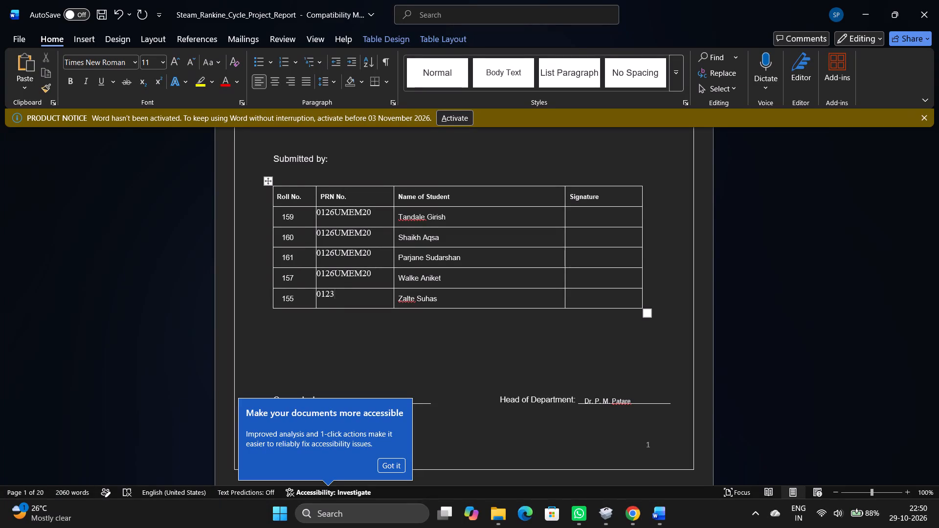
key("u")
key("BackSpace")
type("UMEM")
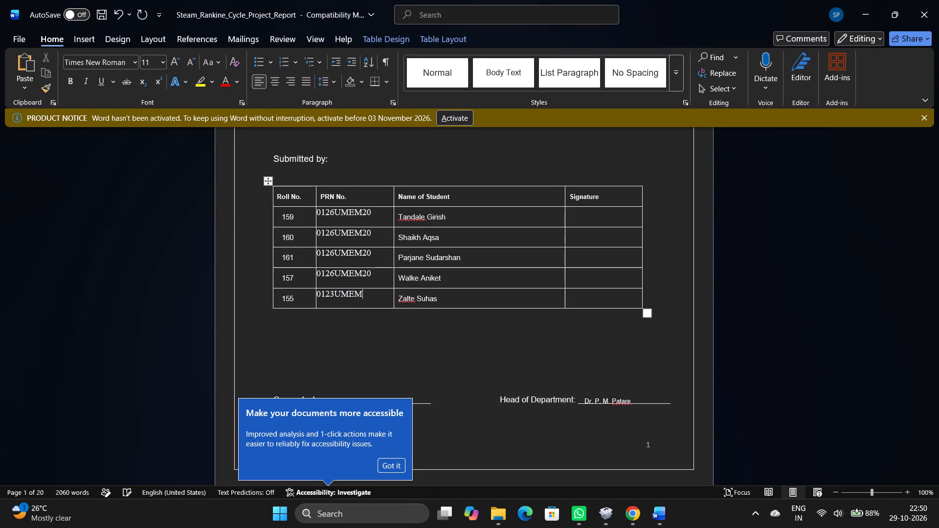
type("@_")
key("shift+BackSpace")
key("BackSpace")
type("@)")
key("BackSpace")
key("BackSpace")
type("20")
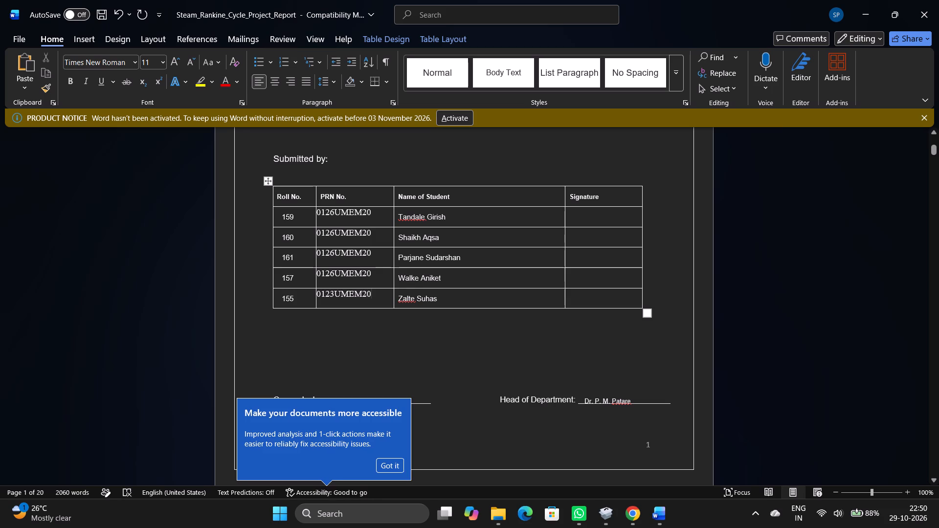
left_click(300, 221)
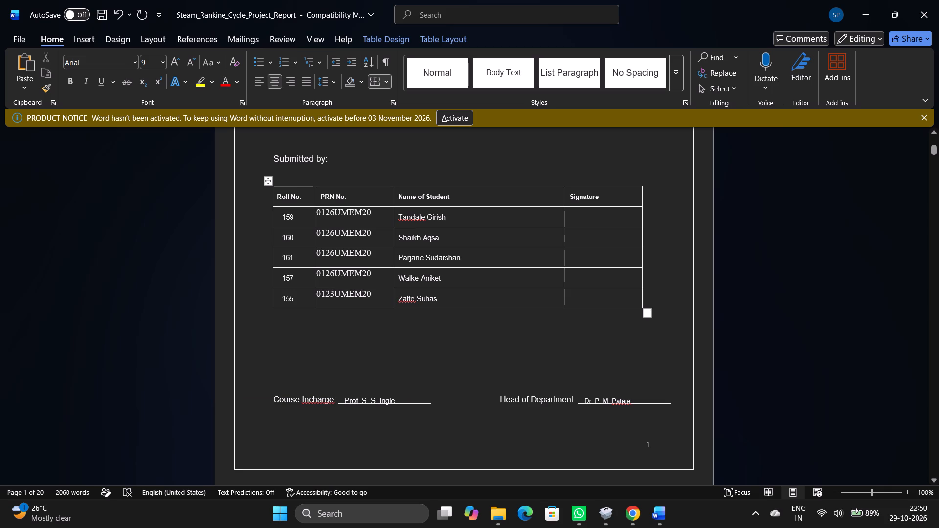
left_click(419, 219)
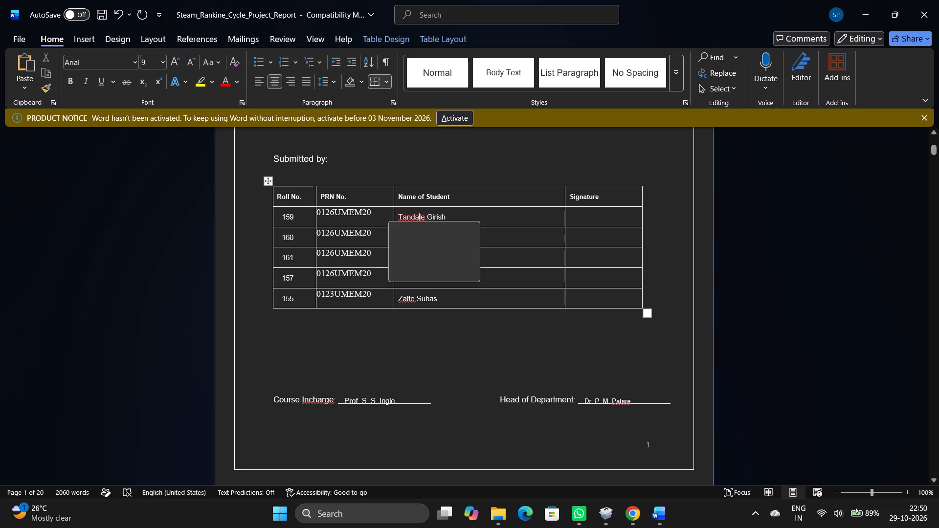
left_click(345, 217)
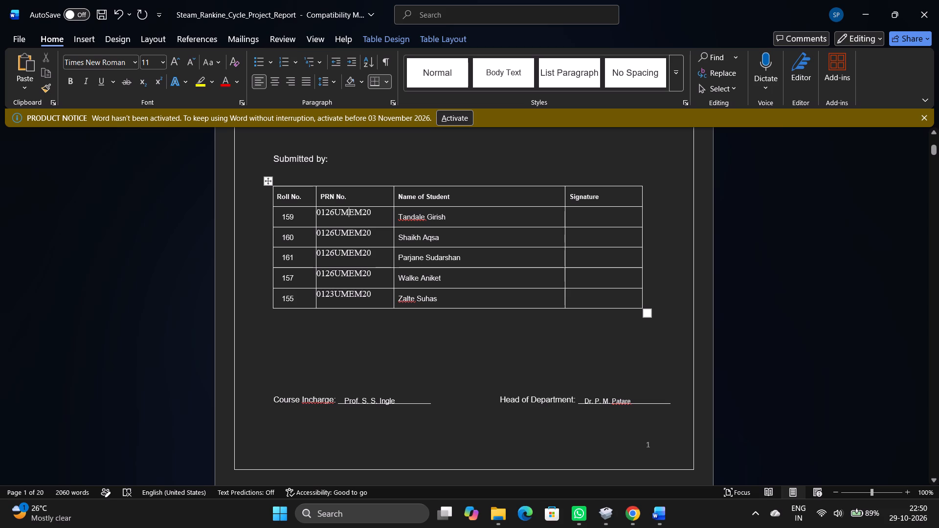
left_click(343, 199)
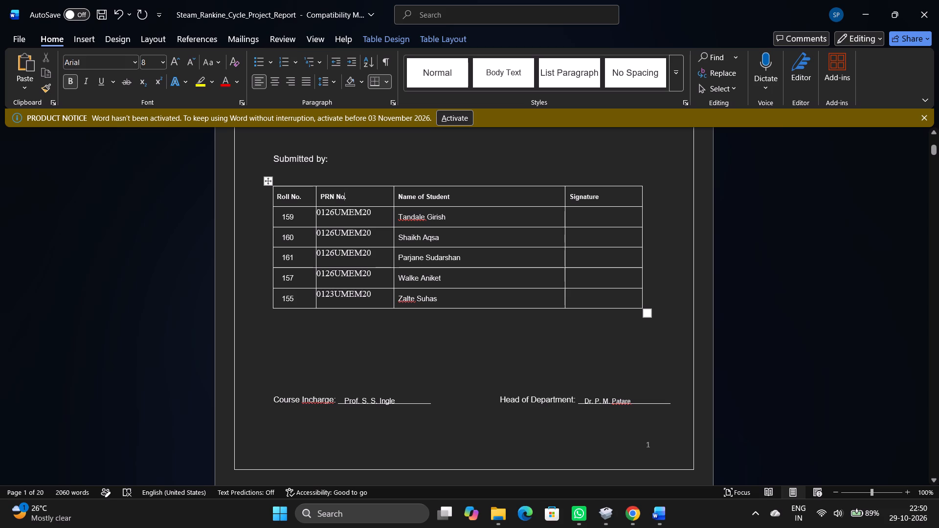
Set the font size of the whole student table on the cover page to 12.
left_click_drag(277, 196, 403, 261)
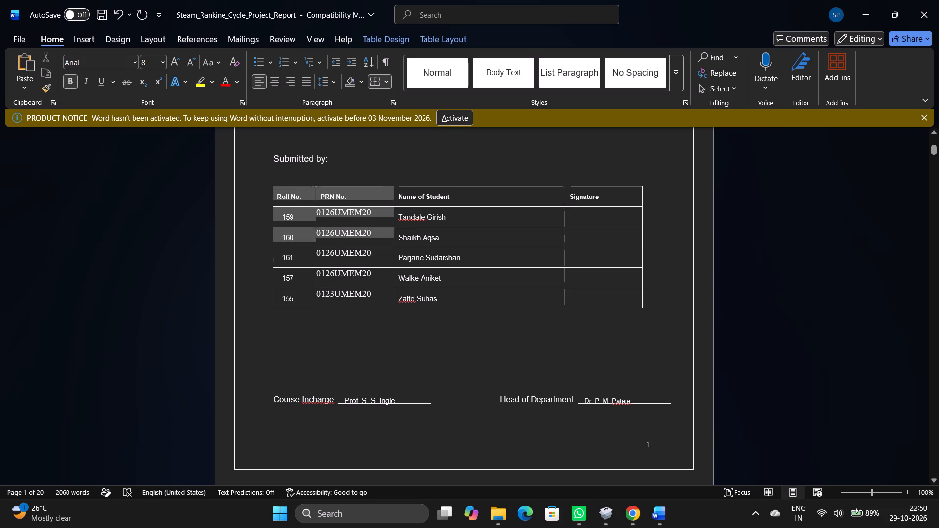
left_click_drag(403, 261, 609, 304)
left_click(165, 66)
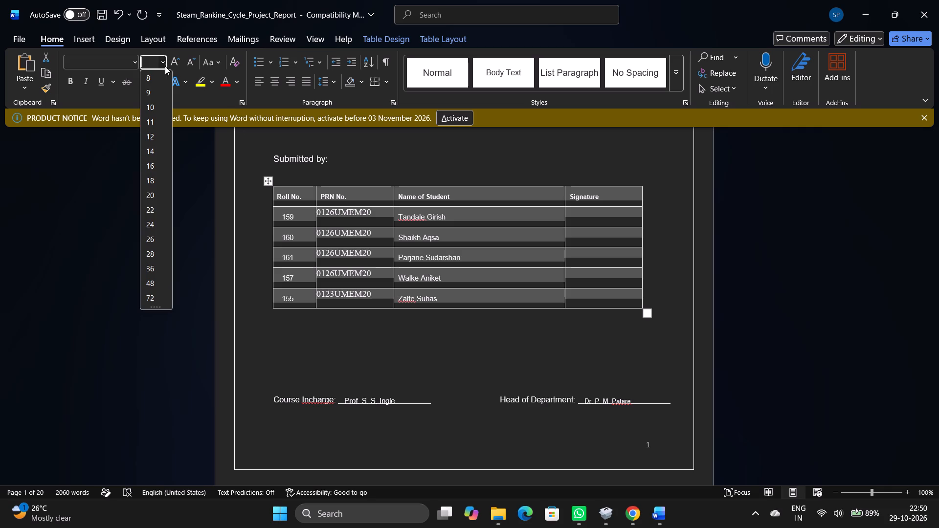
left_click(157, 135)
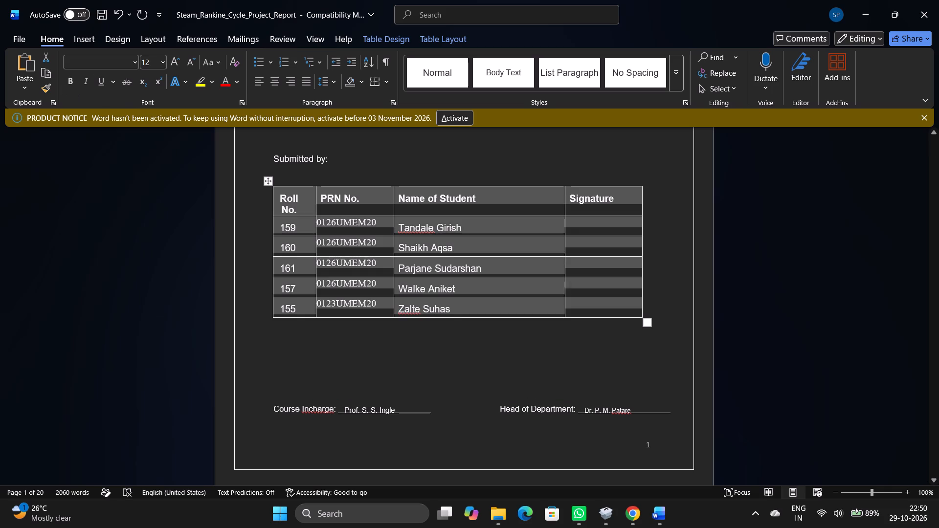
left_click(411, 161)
Center-align the text in all cells of the student table on the cover page.
scroll(502, 334, "up", 4)
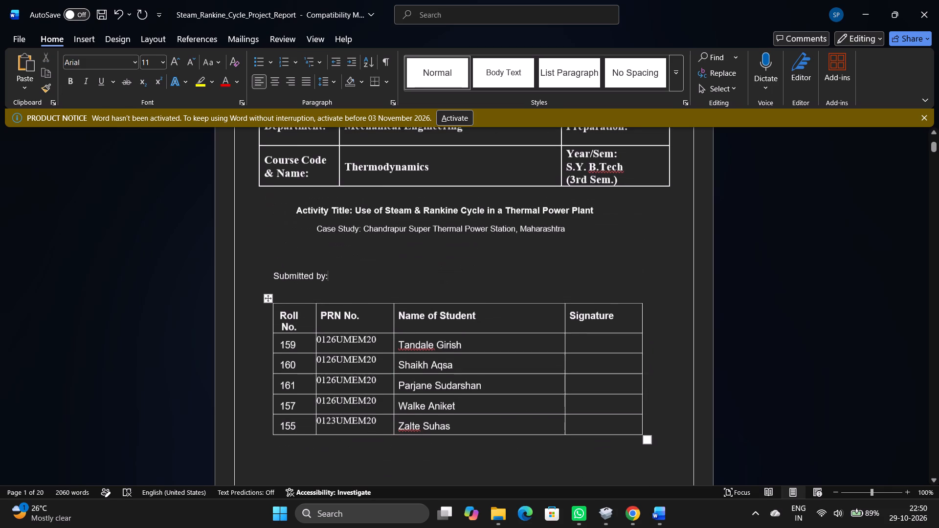
scroll(502, 334, "up", 3)
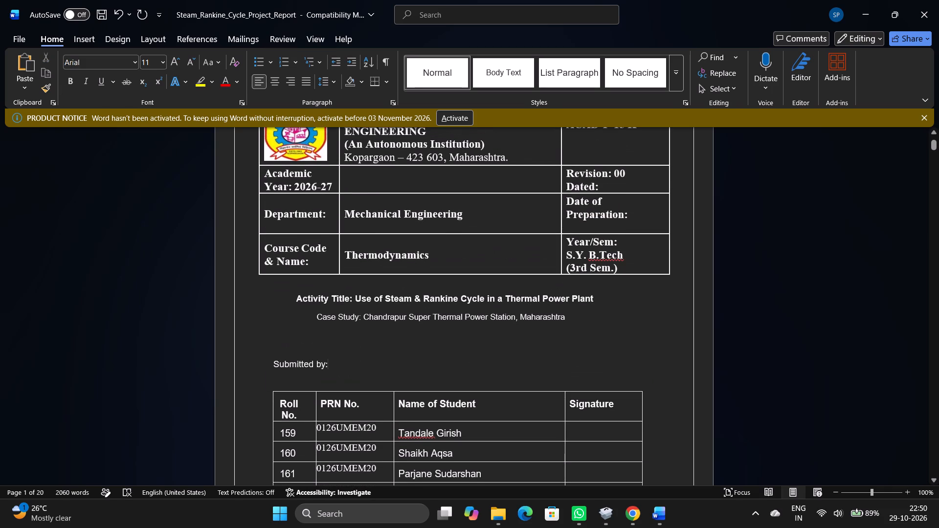
scroll(347, 303, "down", 4)
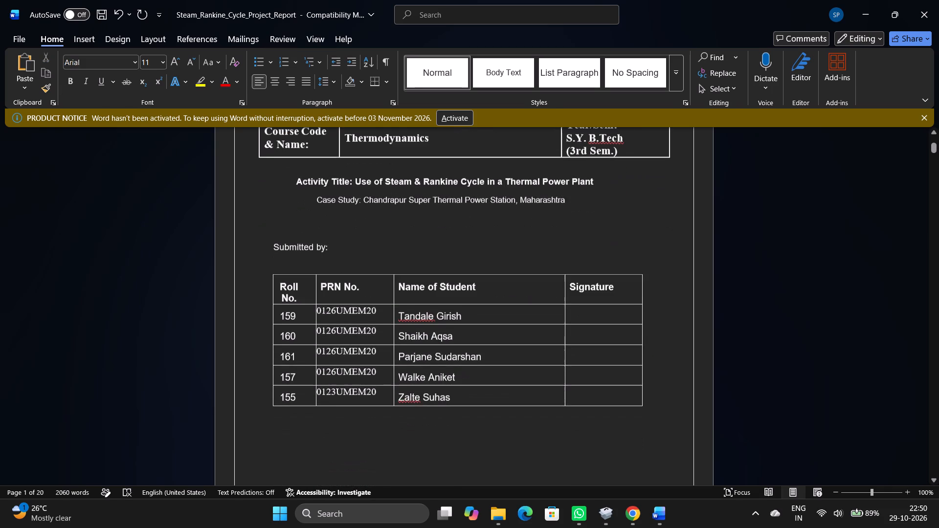
scroll(347, 303, "down", 1)
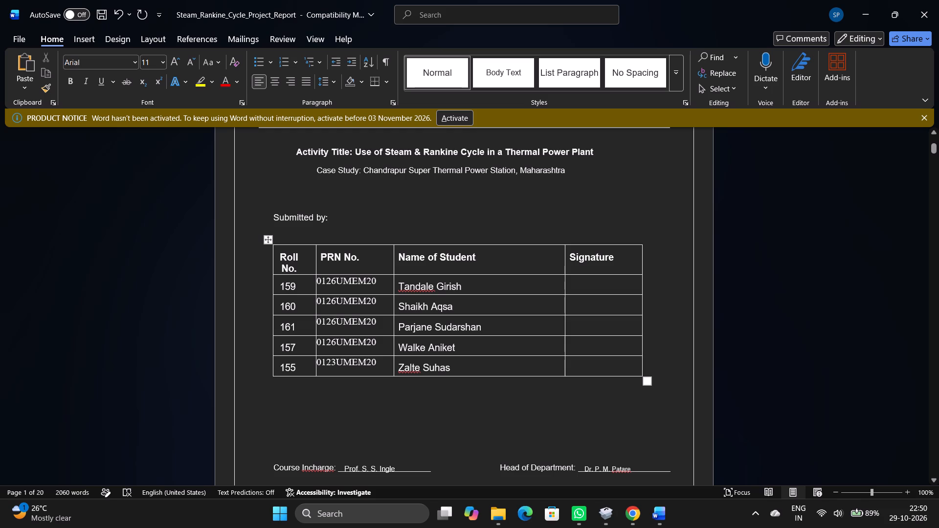
left_click_drag(280, 256, 630, 368)
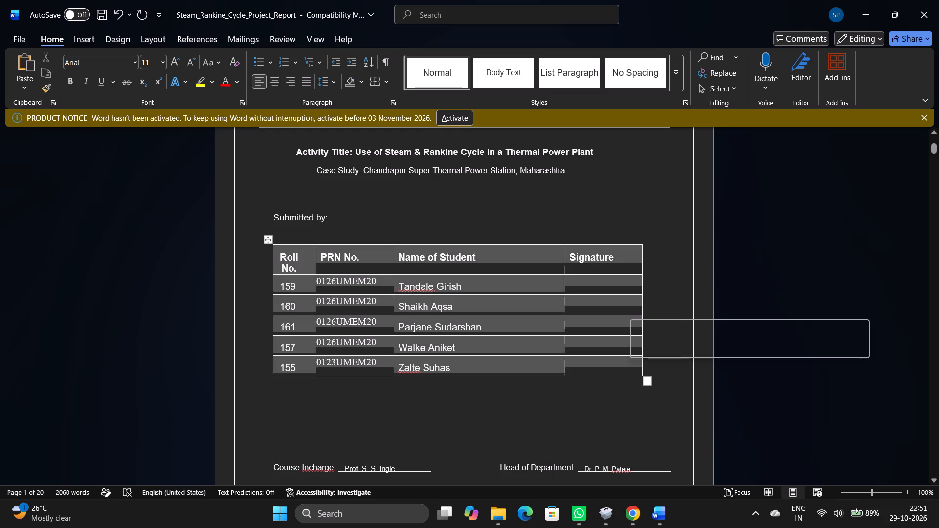
left_click(274, 87)
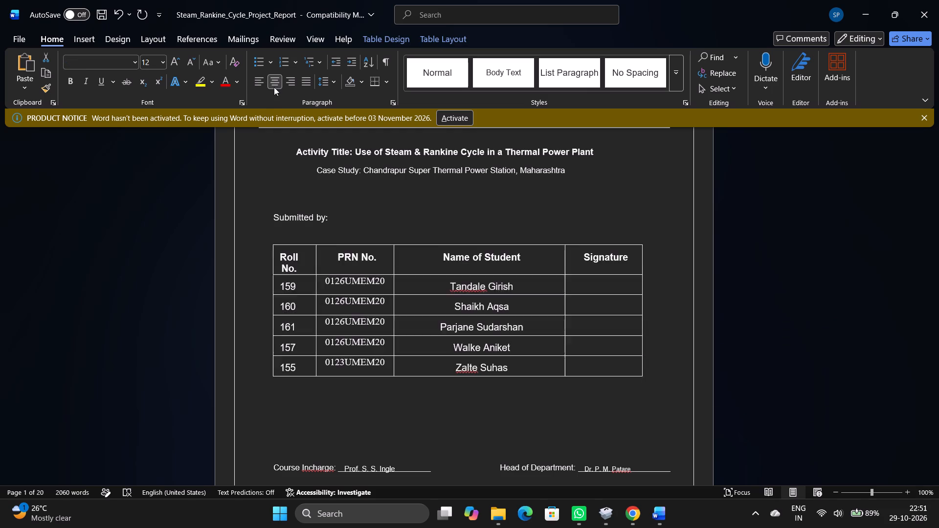
left_click(666, 213)
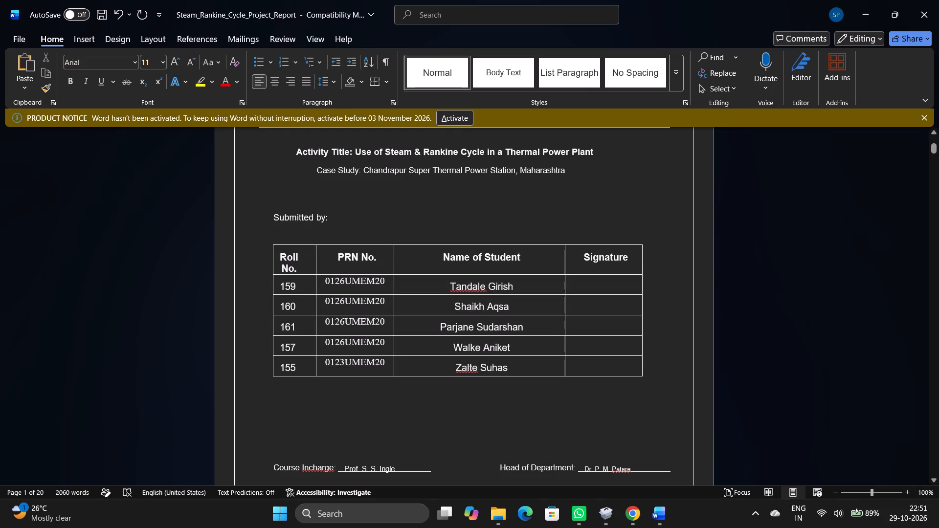
left_click(845, 293)
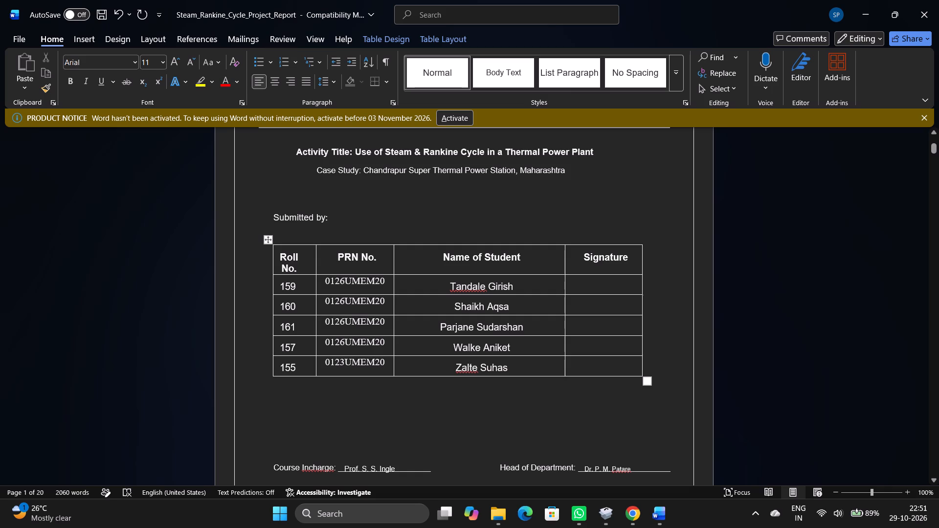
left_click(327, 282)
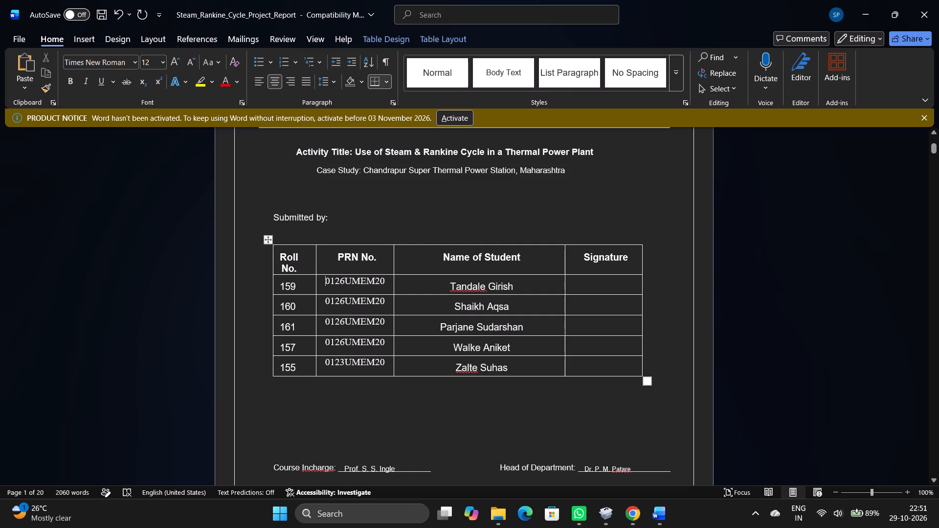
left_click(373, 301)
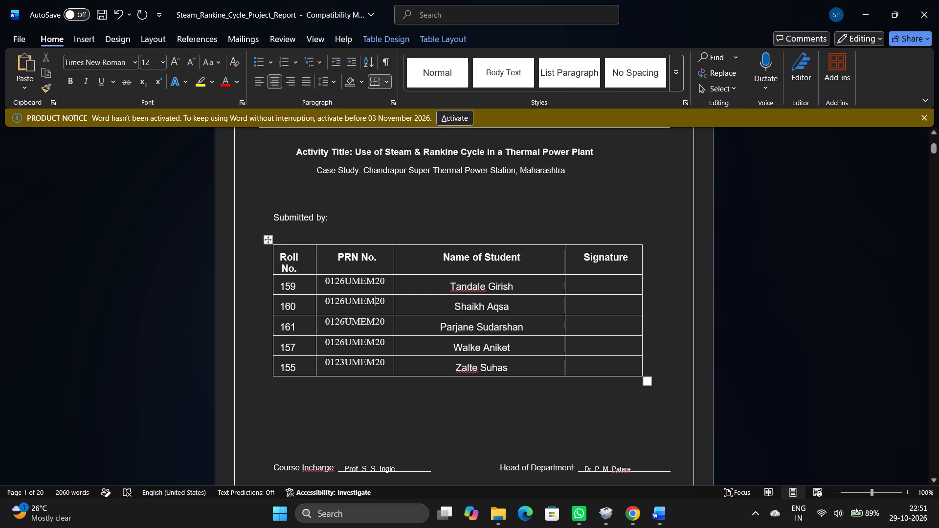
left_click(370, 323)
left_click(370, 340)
Set the font size of the whole student table on the cover page to 11.
scroll(545, 345, "up", 4)
scroll(545, 345, "down", 5)
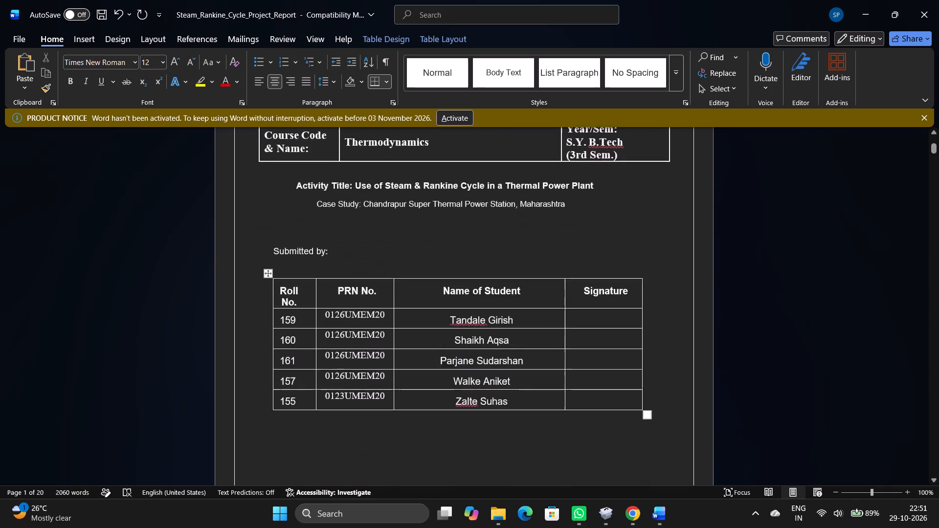
scroll(545, 345, "down", 1)
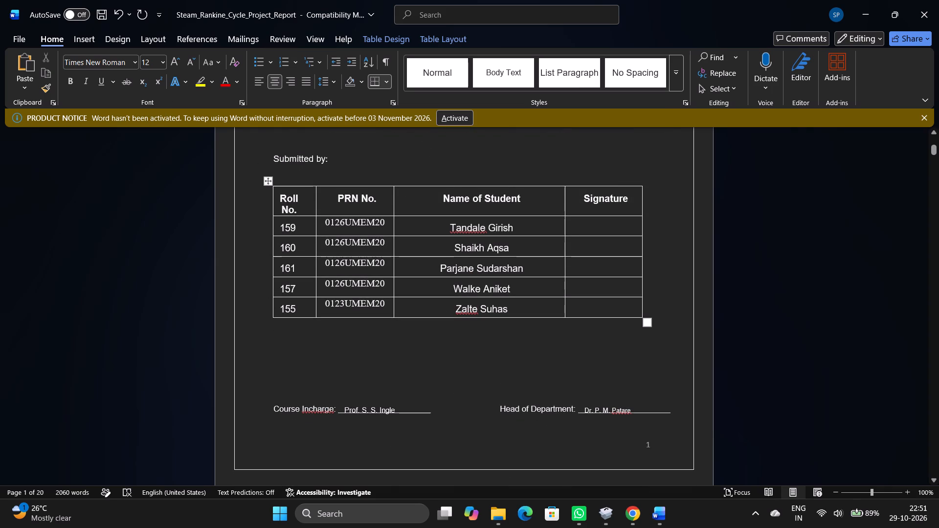
left_click_drag(278, 190, 645, 312)
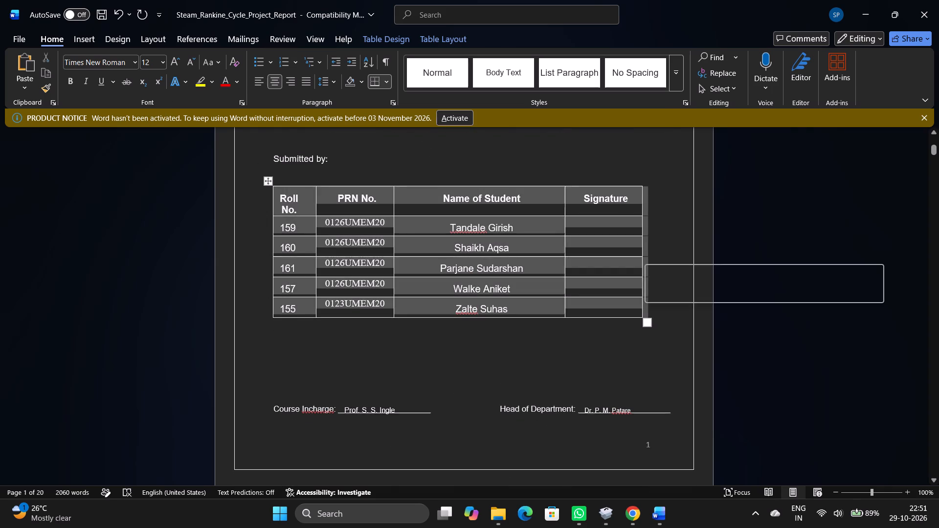
left_click(163, 63)
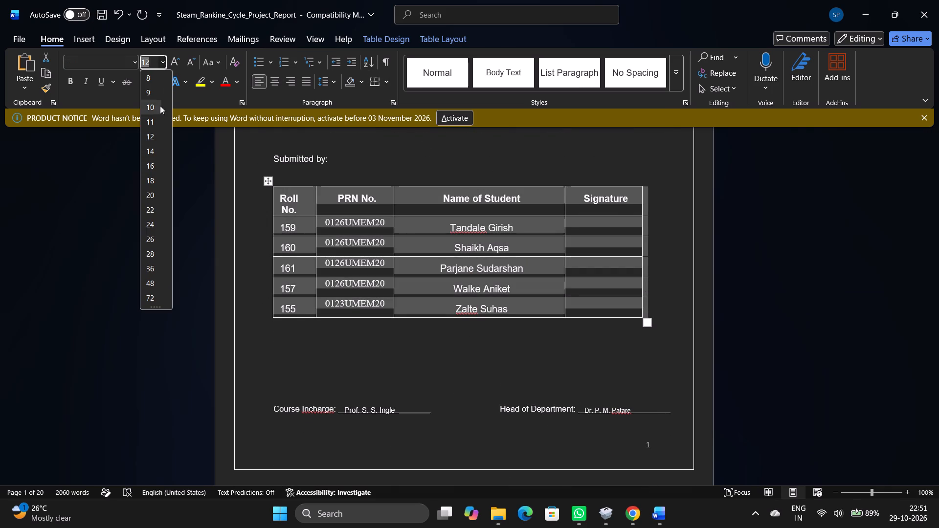
left_click(156, 121)
left_click(803, 288)
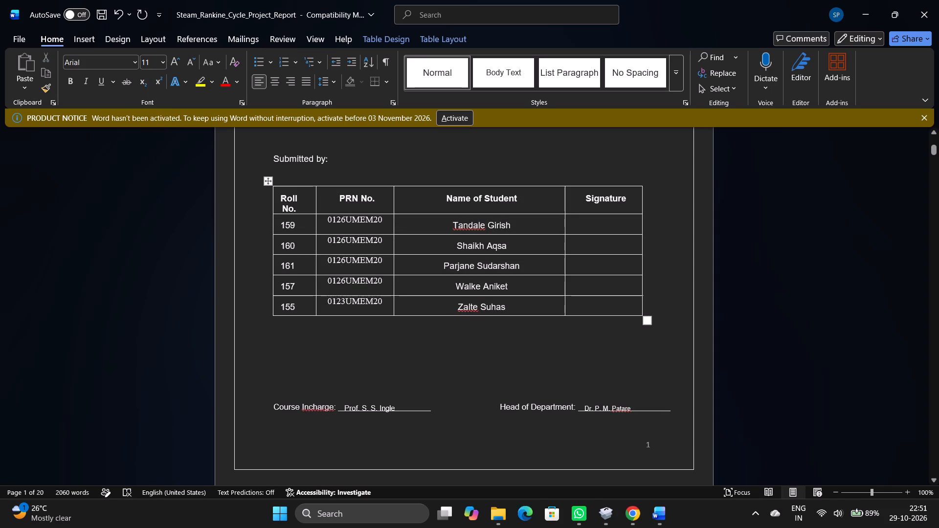
Replace the last letter M in the second student's PRN with F, just before the trailing digits.
left_click(371, 242)
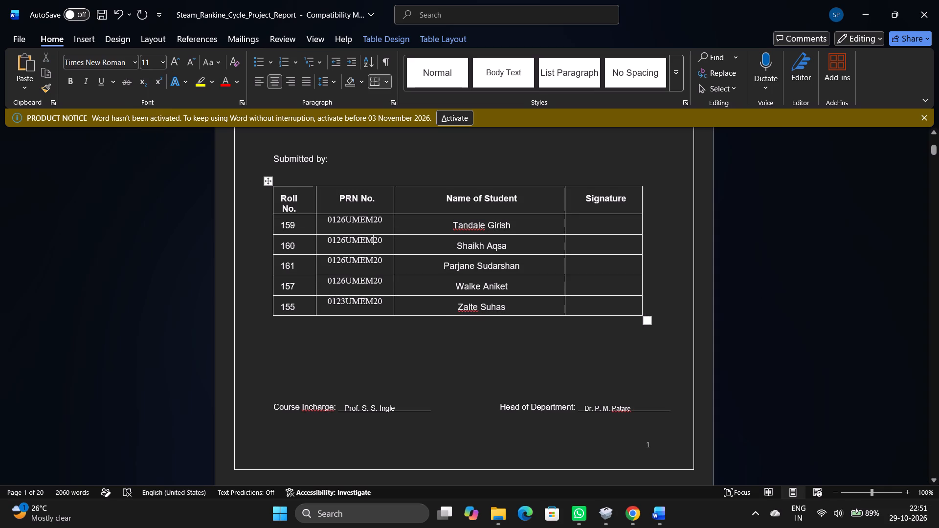
key("BackSpace")
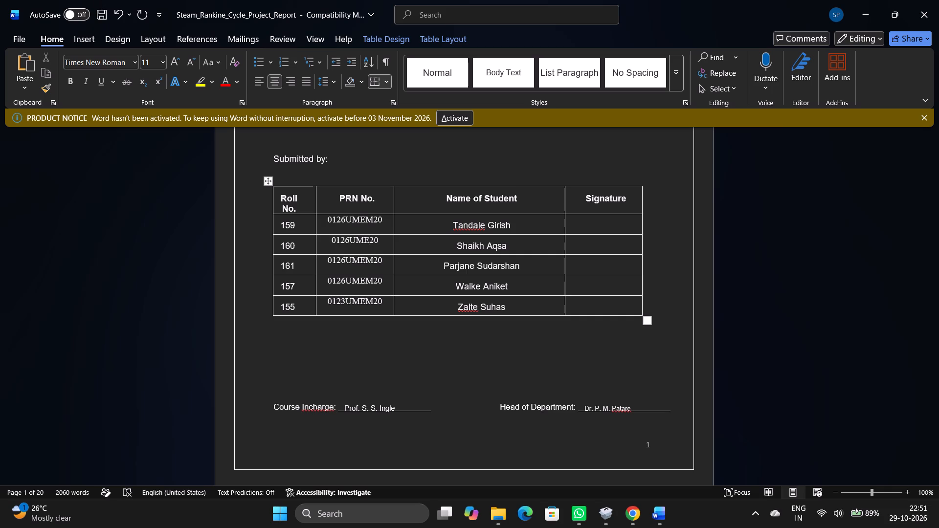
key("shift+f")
left_click(385, 259)
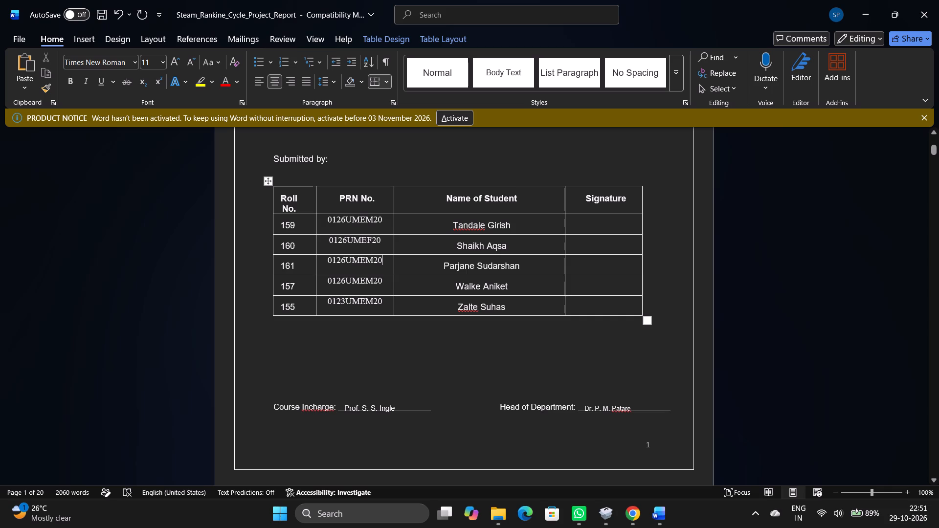
Append the digits 14 to the end of the third student's PRN in the cover page table.
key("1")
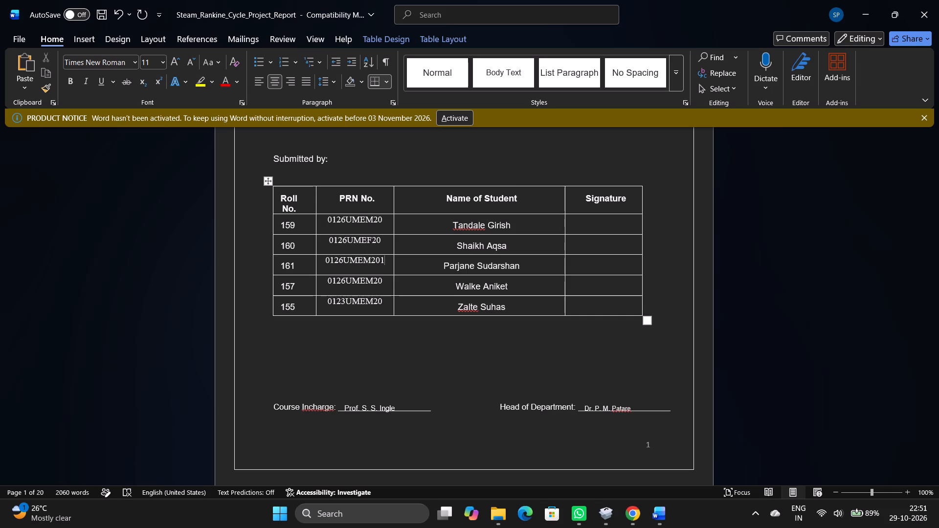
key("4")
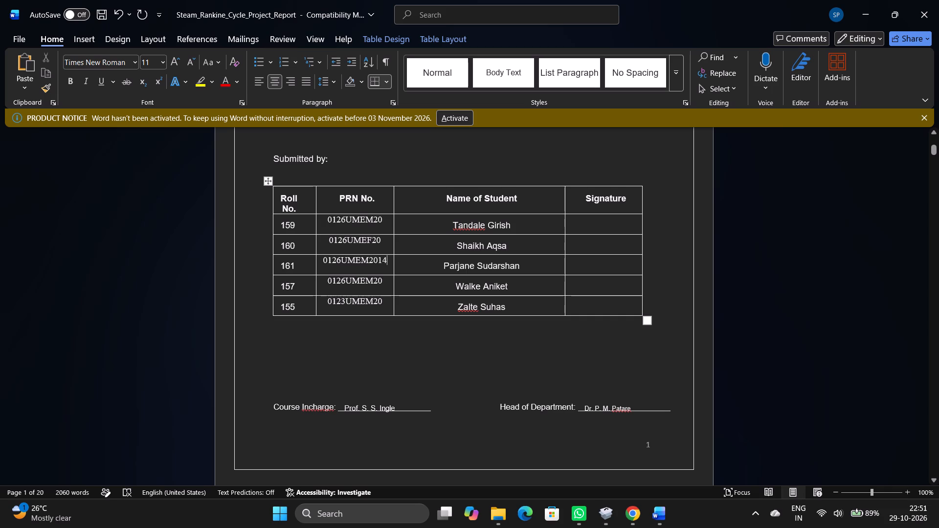
Copy the course in-charge's name from the signature line below the student table on the cover page.
scroll(416, 378, "up", 1)
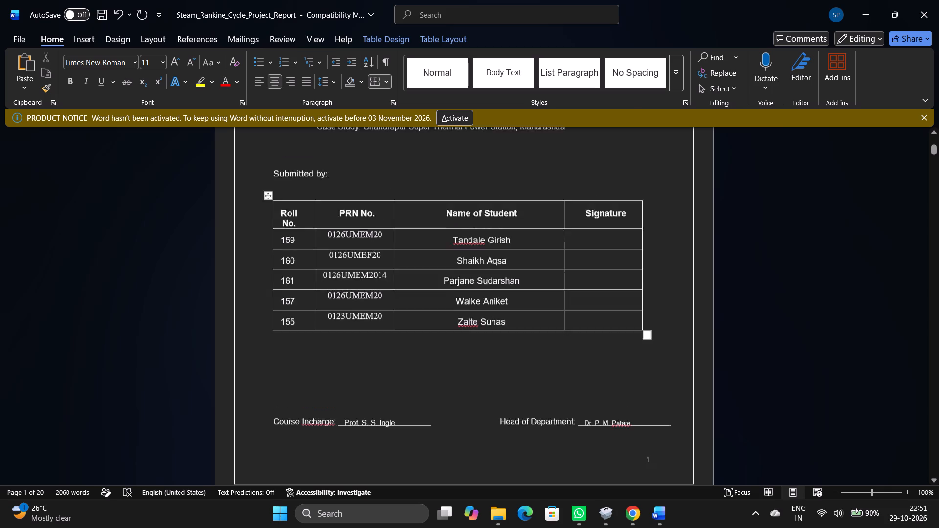
scroll(417, 378, "up", 3)
scroll(417, 378, "down", 6)
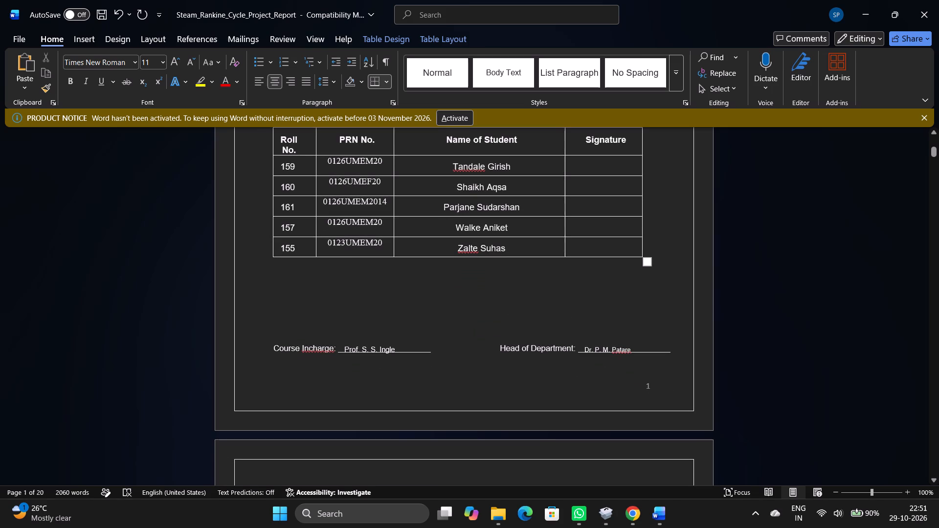
left_click_drag(343, 350, 372, 349)
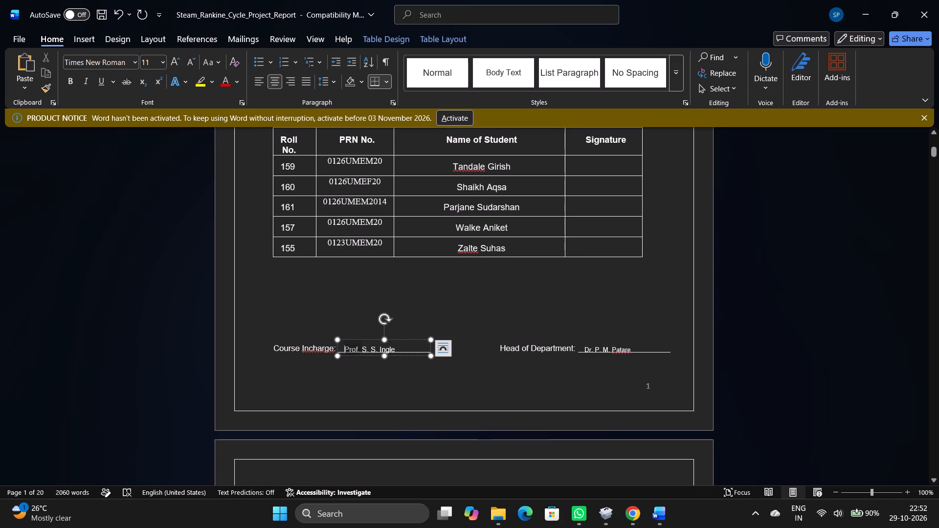
left_click_drag(372, 349, 398, 349)
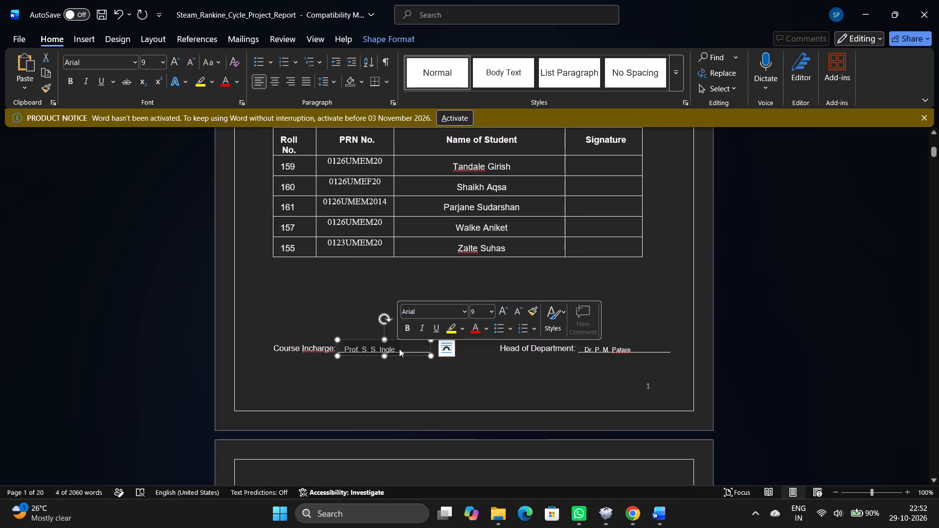
key("ctrl+v")
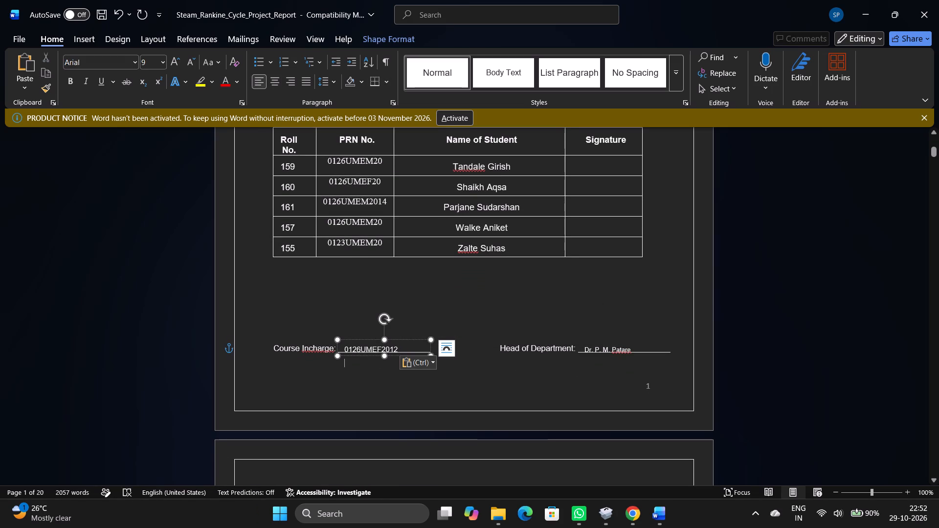
left_click(117, 13)
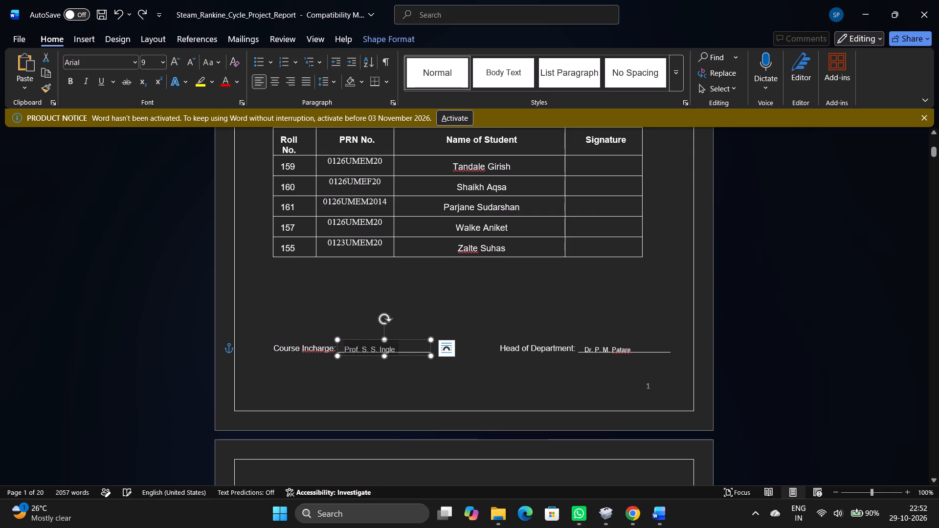
key("ctrl+c")
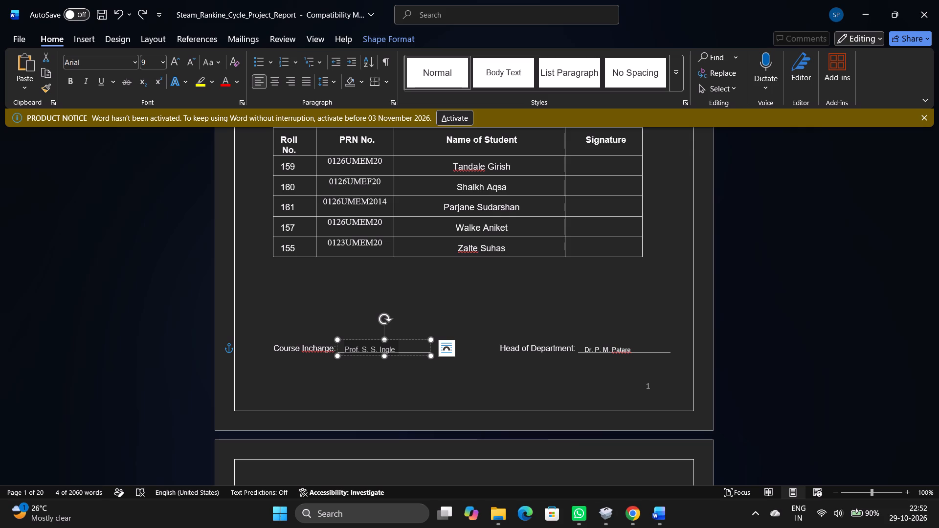
Delete the "Case Study: Chandrapur Super Thermal Power Station, Maharashtra" line beneath the activity title on the cover page.
scroll(340, 375, "up", 5)
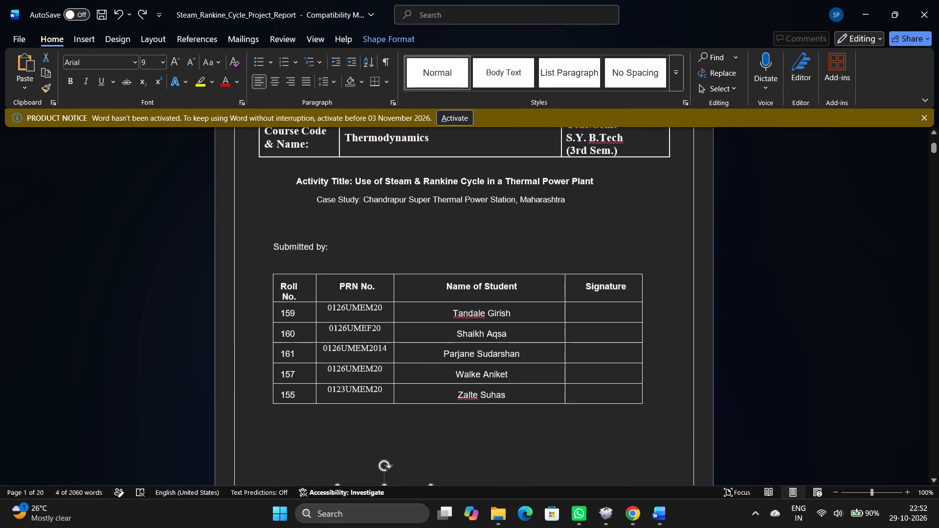
left_click_drag(315, 201, 570, 207)
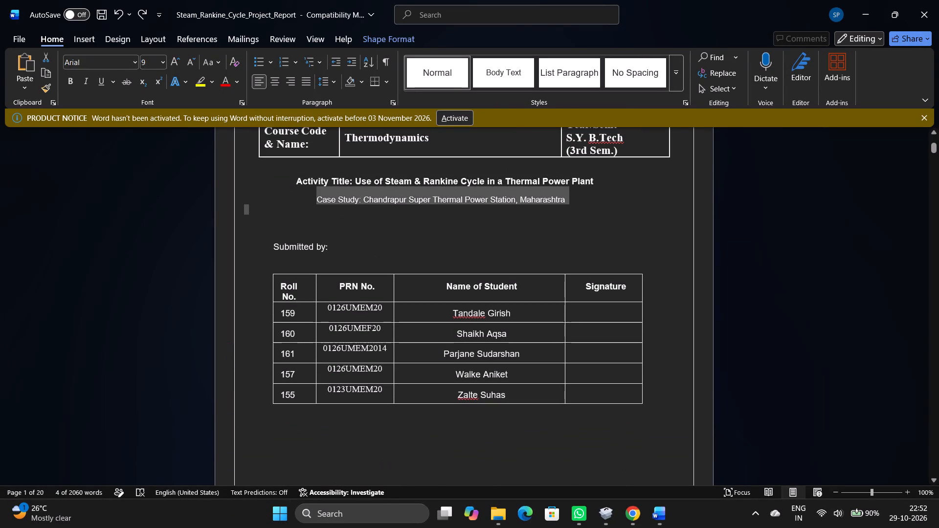
left_click_drag(570, 207, 566, 199)
key("BackSpace")
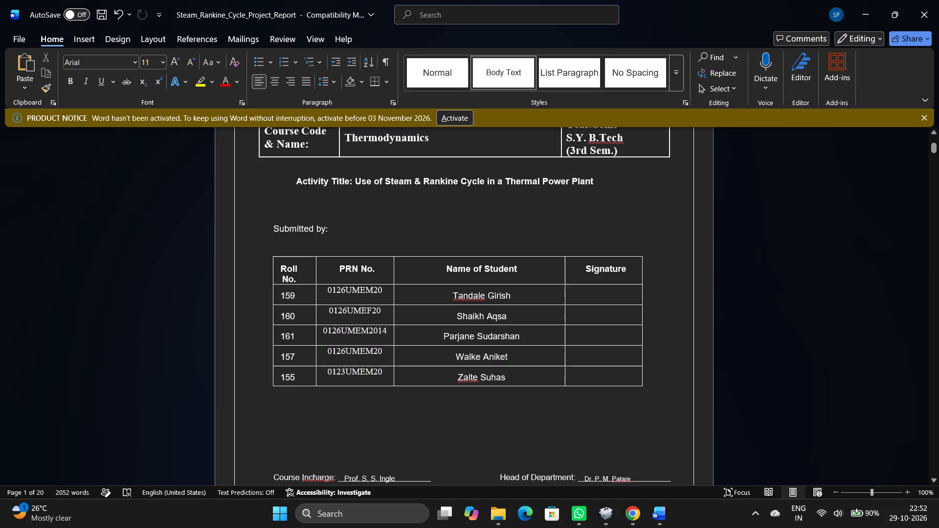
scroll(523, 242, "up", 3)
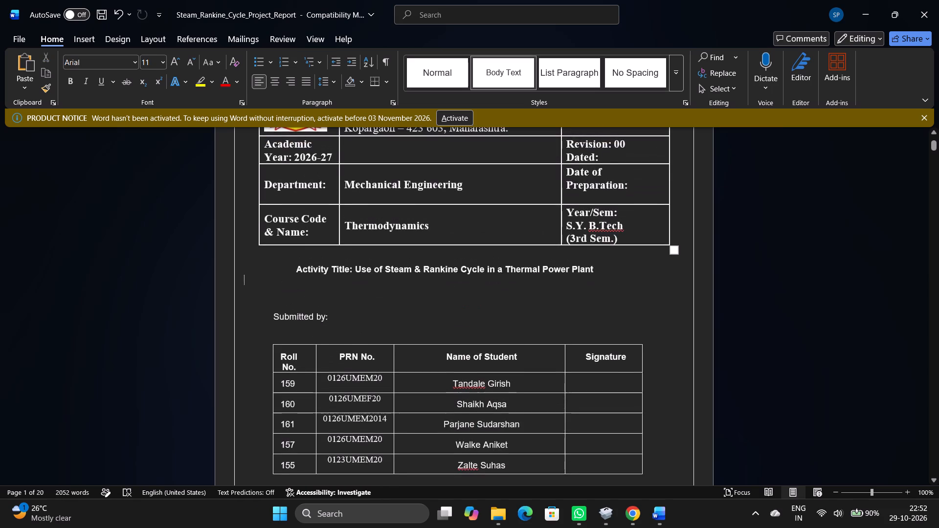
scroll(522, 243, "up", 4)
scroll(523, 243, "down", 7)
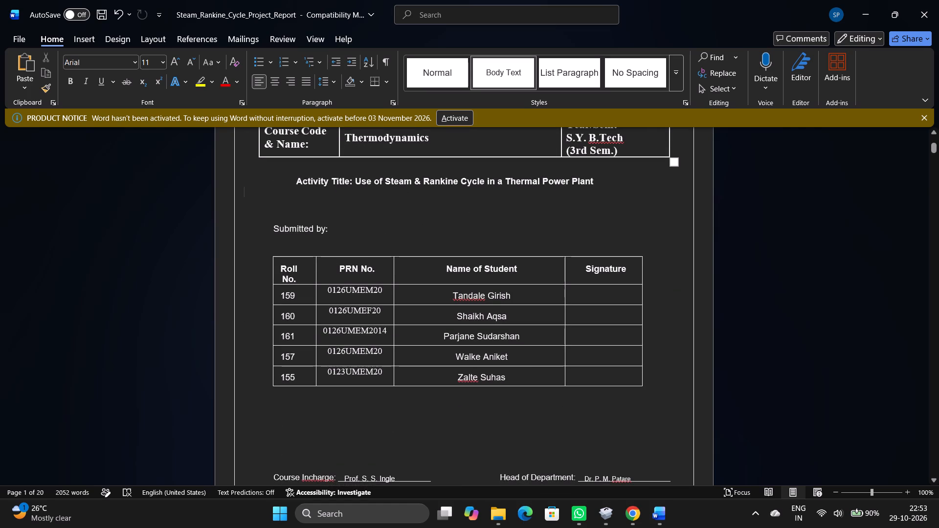
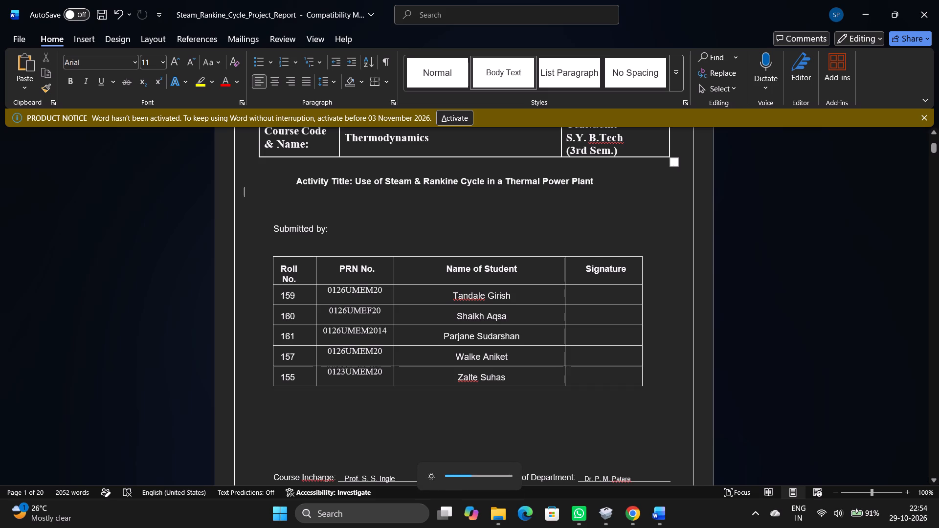
Replace the cover page's Course Incharge and Head of Department signature line with the two-line signature block copied from the certificate page.
scroll(842, 375, "down", 15)
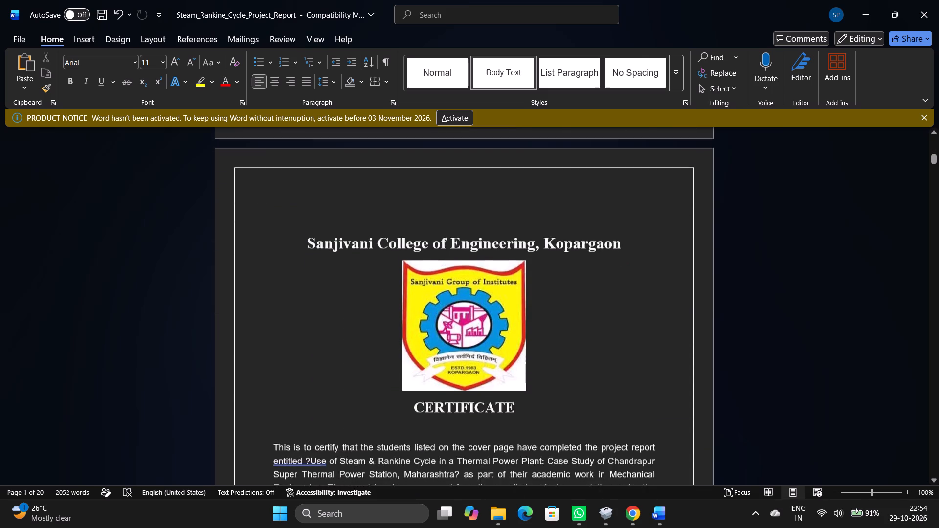
scroll(841, 373, "down", 3)
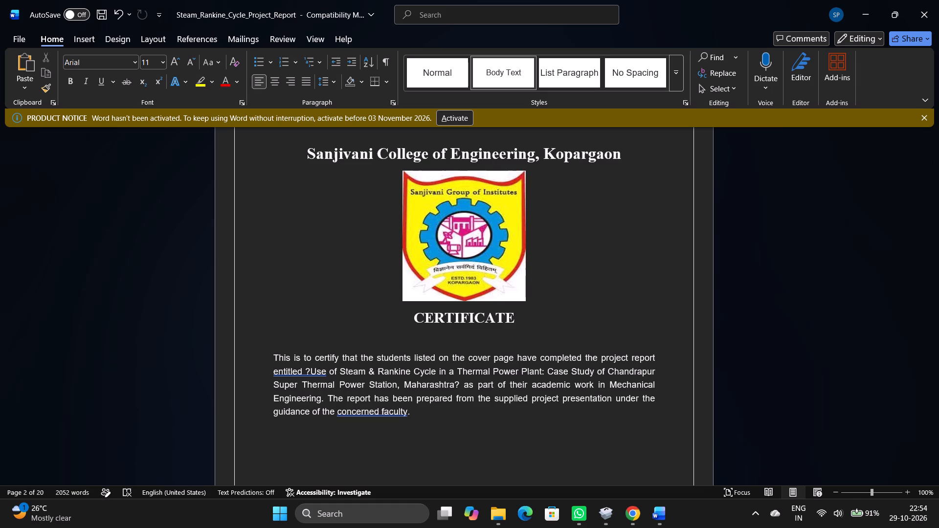
scroll(524, 361, "down", 6)
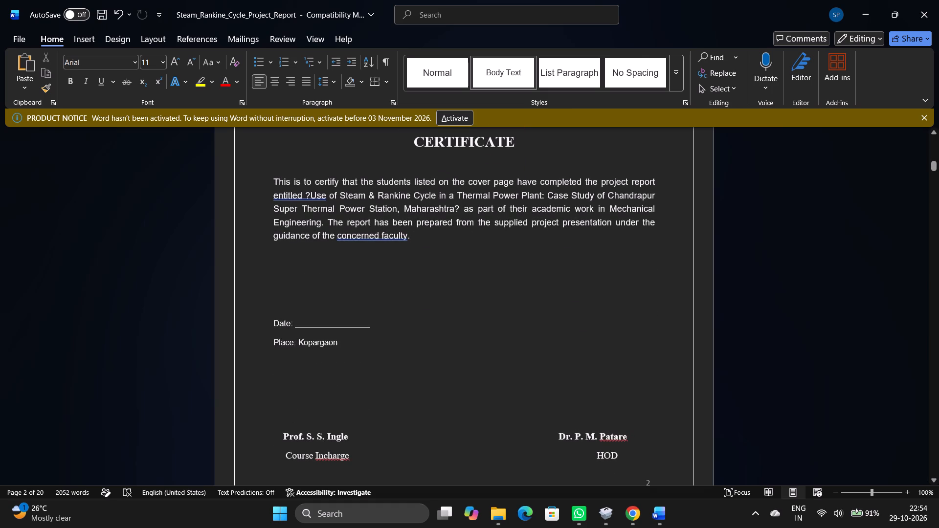
left_click_drag(281, 435, 362, 456)
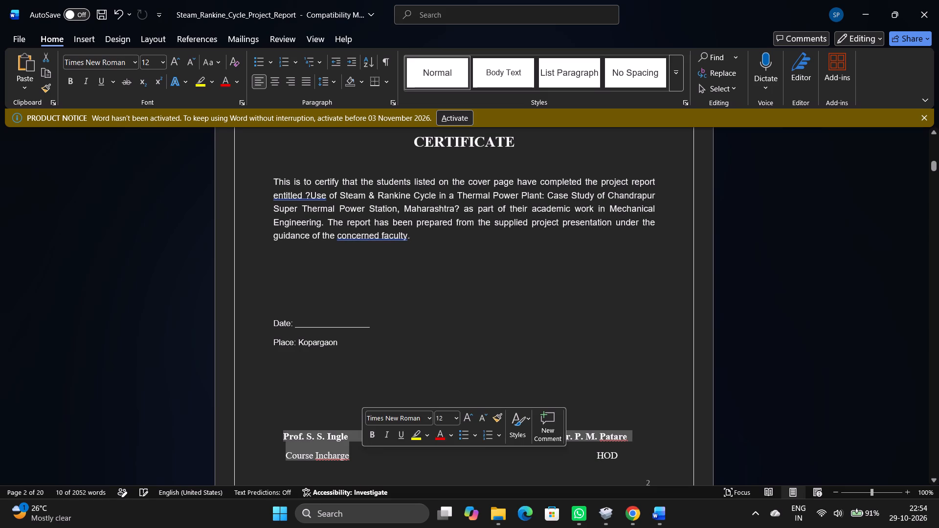
left_click_drag(358, 461, 361, 466)
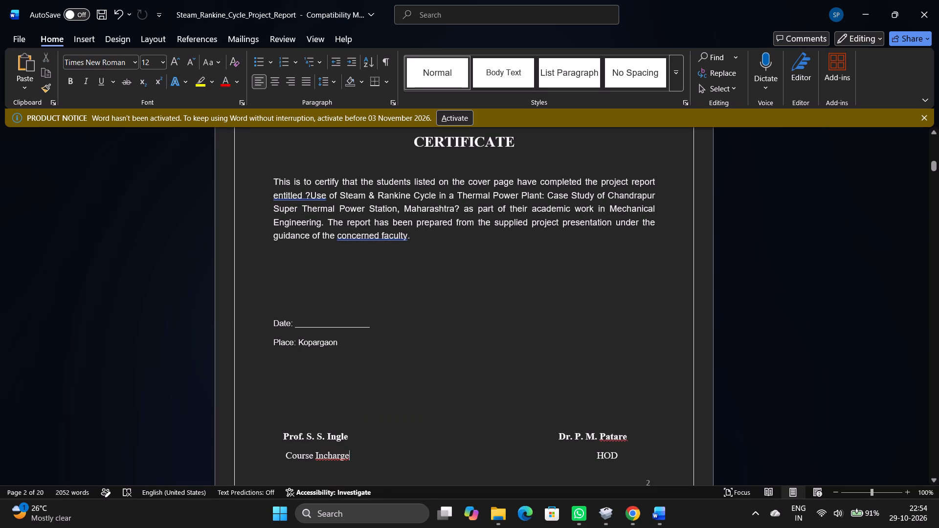
left_click_drag(283, 434, 638, 465)
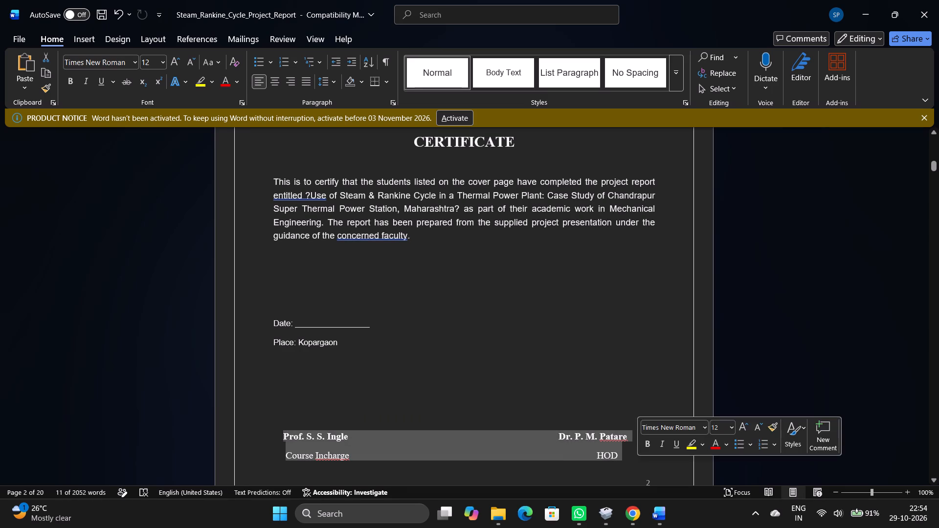
key("ctrl+c")
scroll(627, 461, "up", 17)
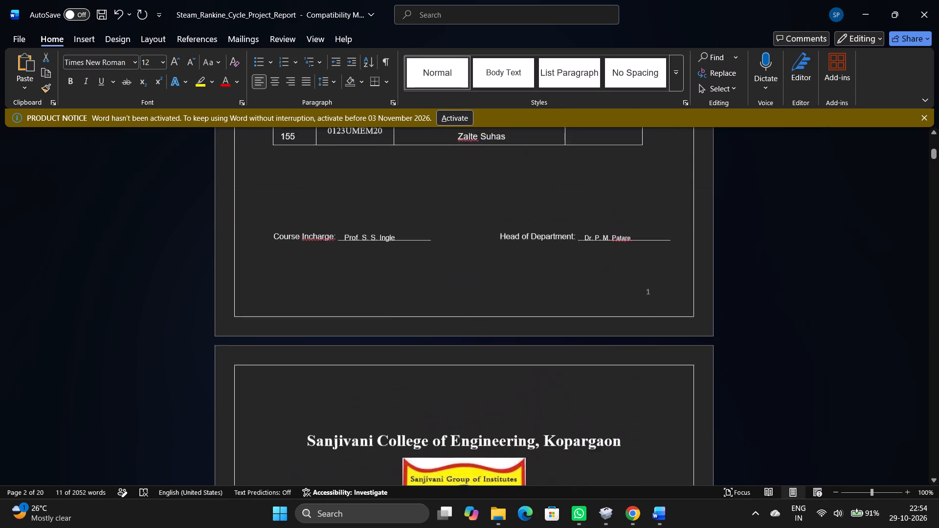
scroll(629, 458, "up", 3)
left_click_drag(278, 362, 675, 374)
key("ctrl+v")
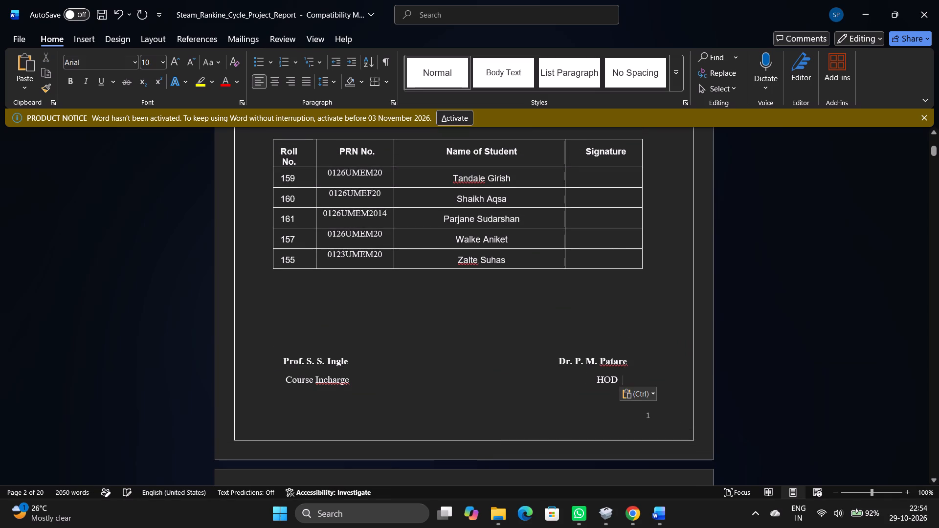
left_click(824, 346)
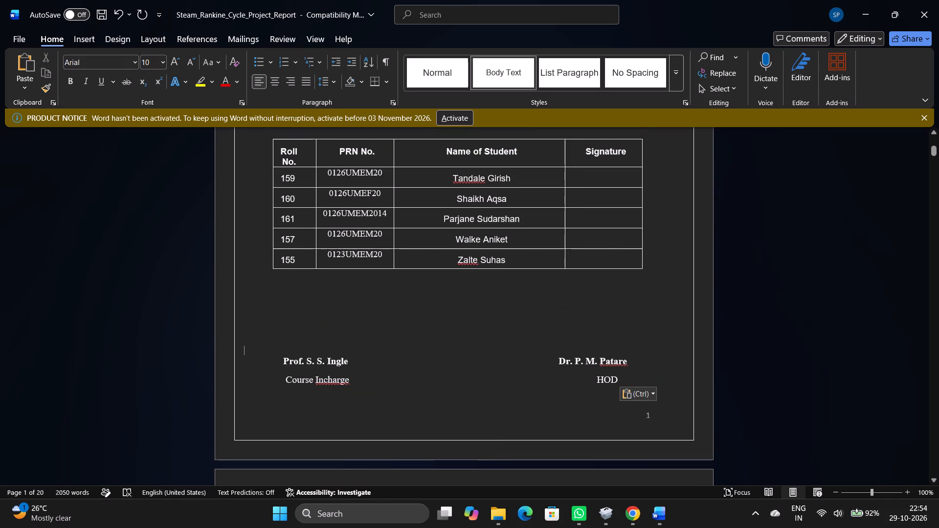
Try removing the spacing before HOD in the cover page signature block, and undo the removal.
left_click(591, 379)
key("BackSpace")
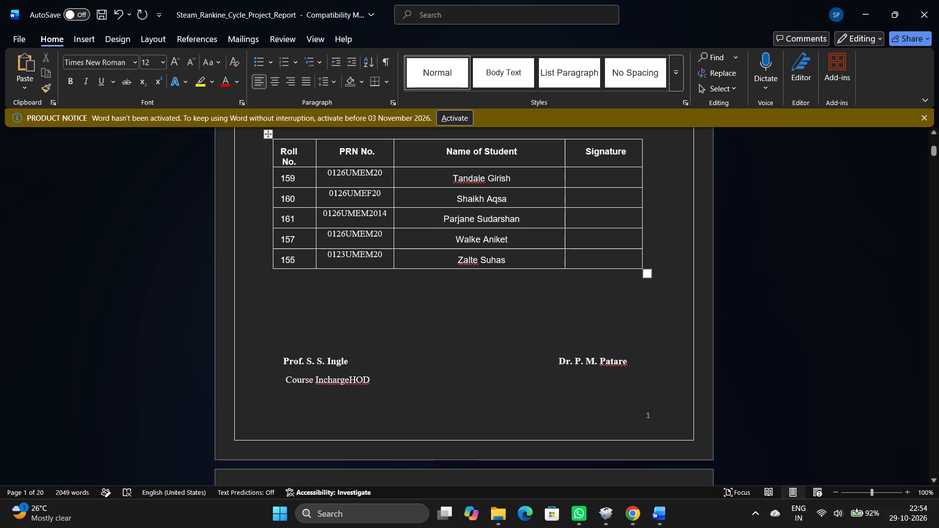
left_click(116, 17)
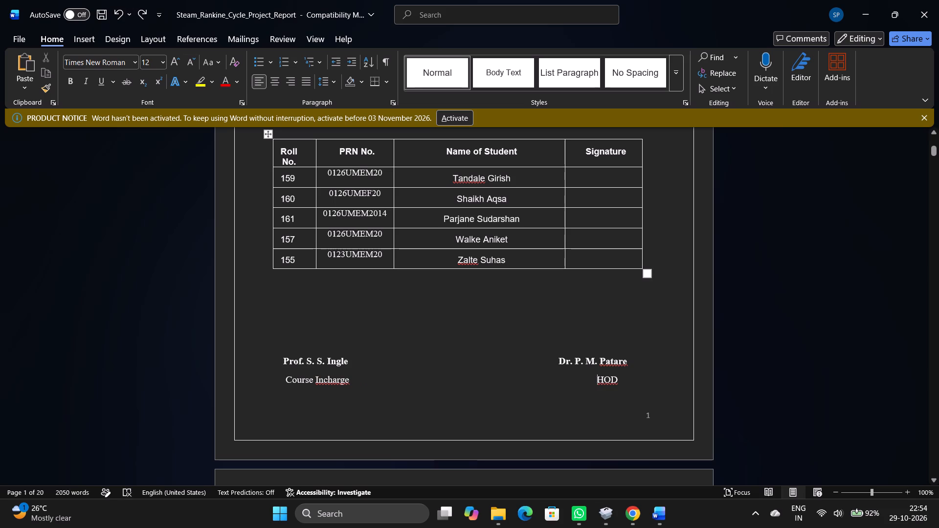
Insert six spaces before the HOD's name in the cover page signature block to shift it over the HOD label.
left_click_drag(560, 362, 634, 364)
left_click(537, 358)
key("space")
key("space")
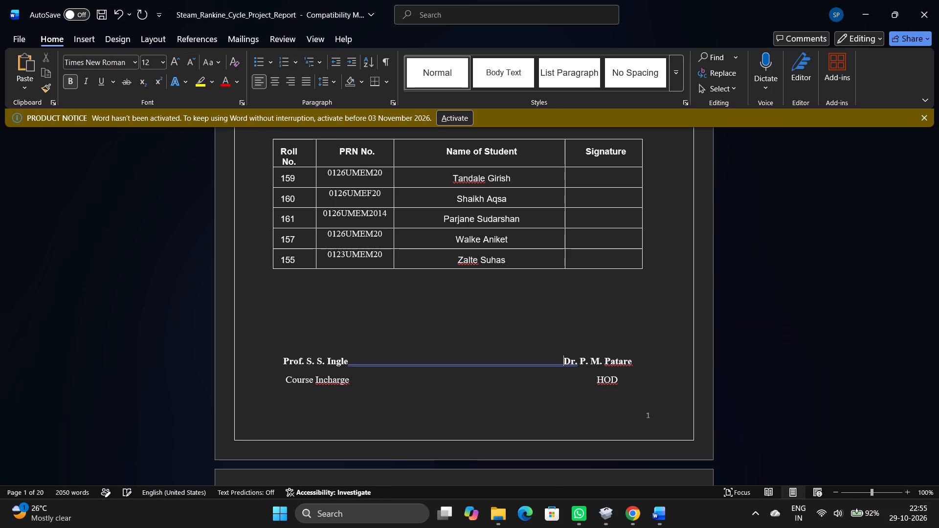
key("space")
key("space")
key("space")
key("space")
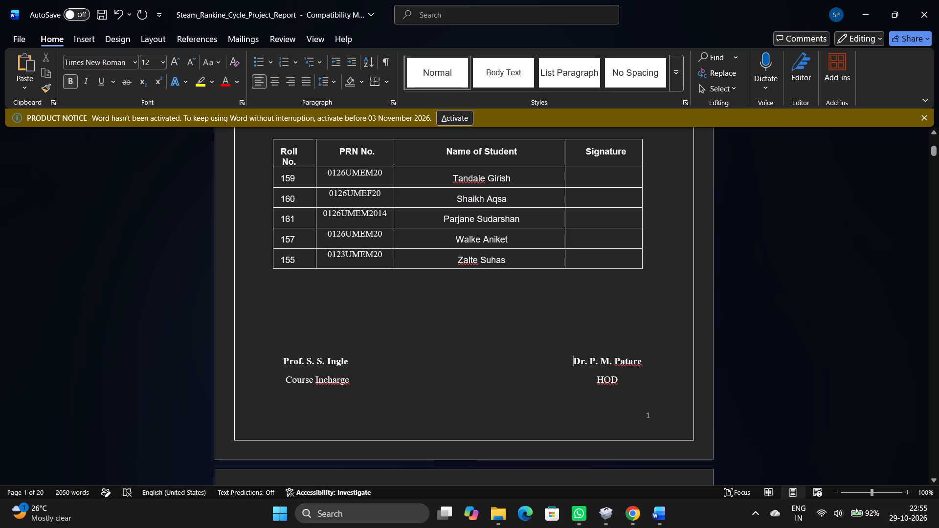
Indent the course in-charge's name by two spaces and the Course Incharge label by one space in the cover page signature block.
left_click(278, 358)
key("space")
key("space")
left_click(281, 381)
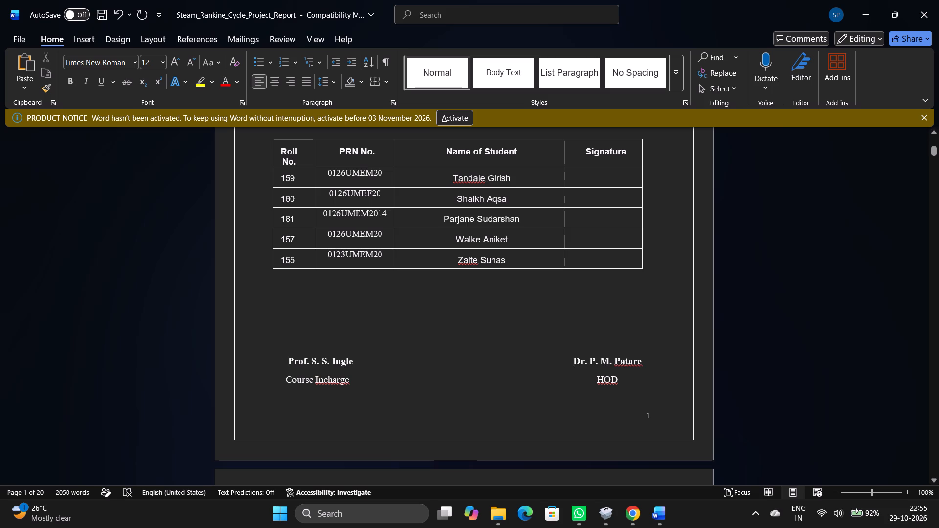
key("space")
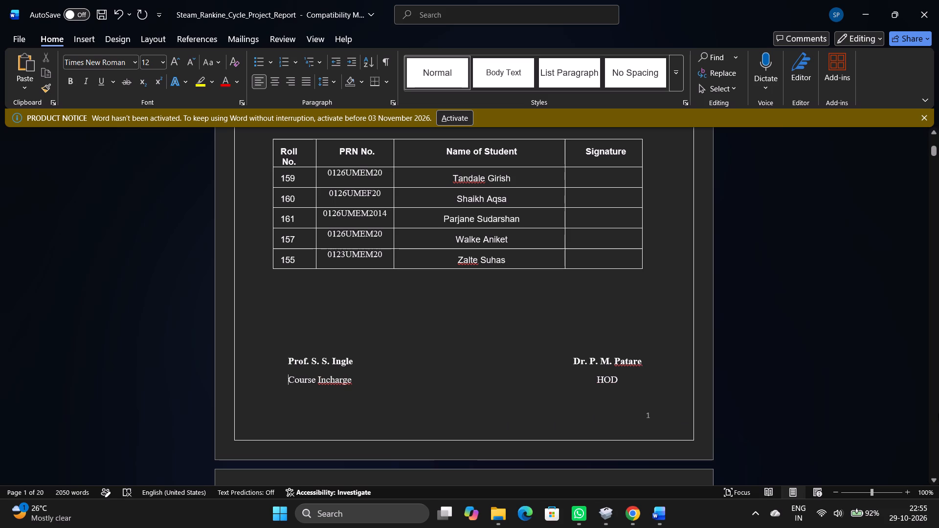
Delete the trailing space after HOD in the cover page signature block.
left_click(870, 403)
key("BackSpace")
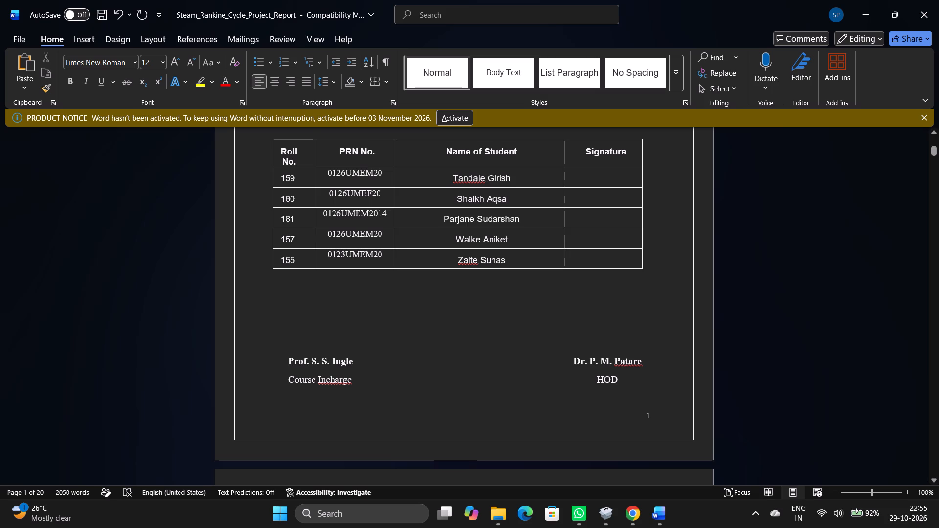
Replace the blank date line on the certificate page with the date 24/10/2026.
scroll(840, 378, "up", 12)
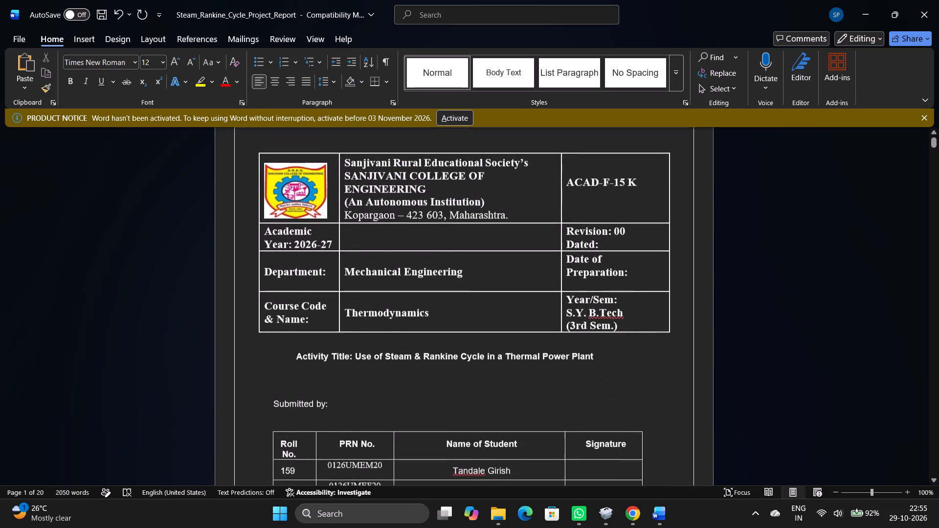
scroll(845, 375, "down", 19)
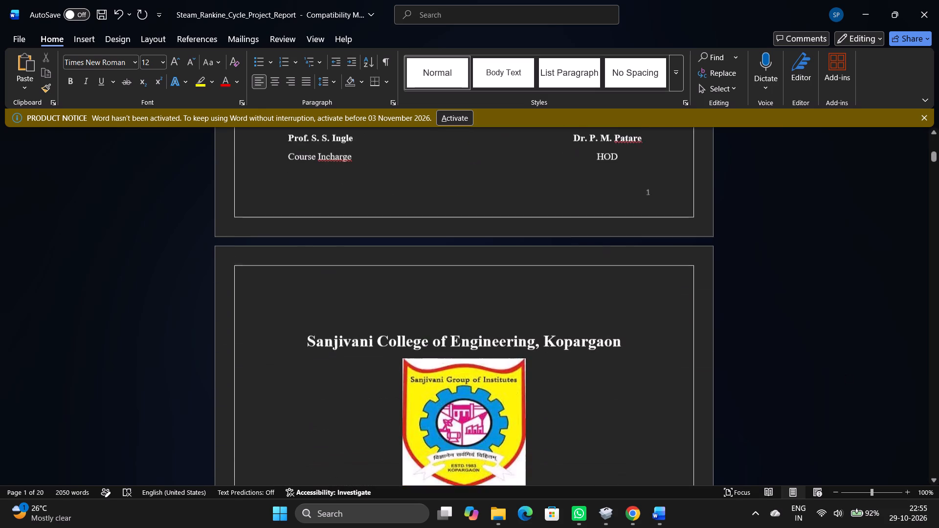
scroll(845, 374, "down", 9)
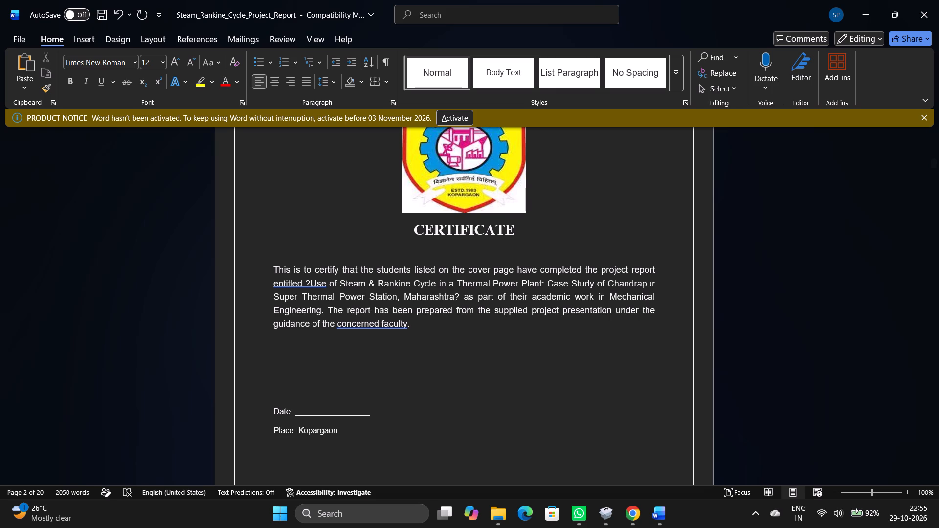
scroll(809, 389, "down", 2)
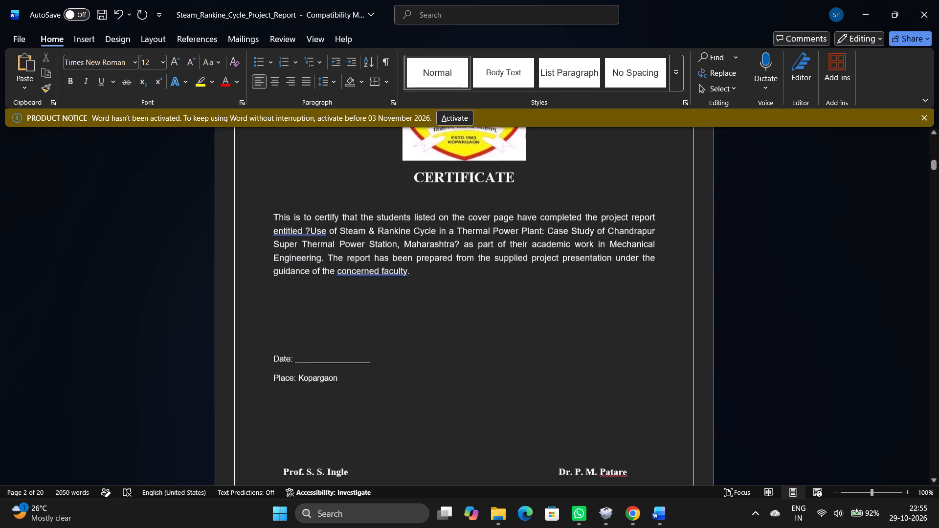
left_click(300, 352)
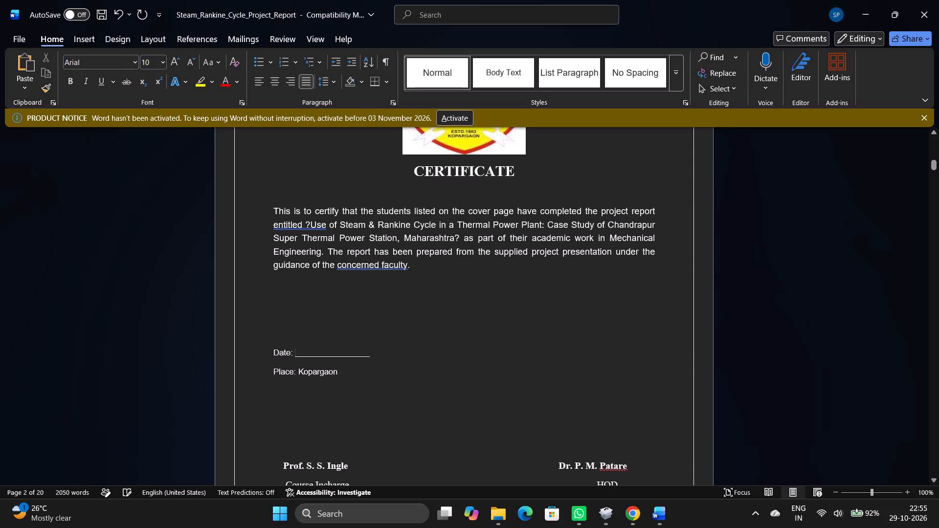
left_click(375, 352)
key("BackSpace")
key("BackSpace")
type("24")
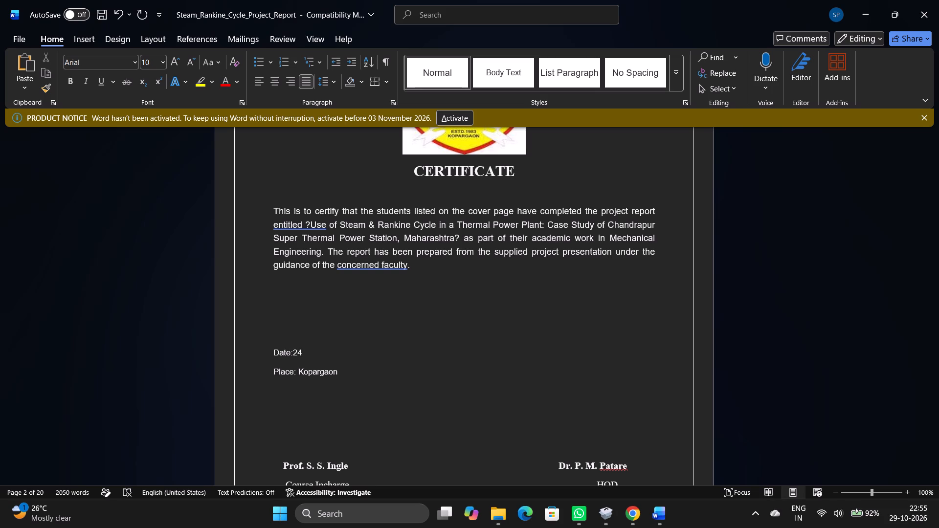
type("/10")
key("slash")
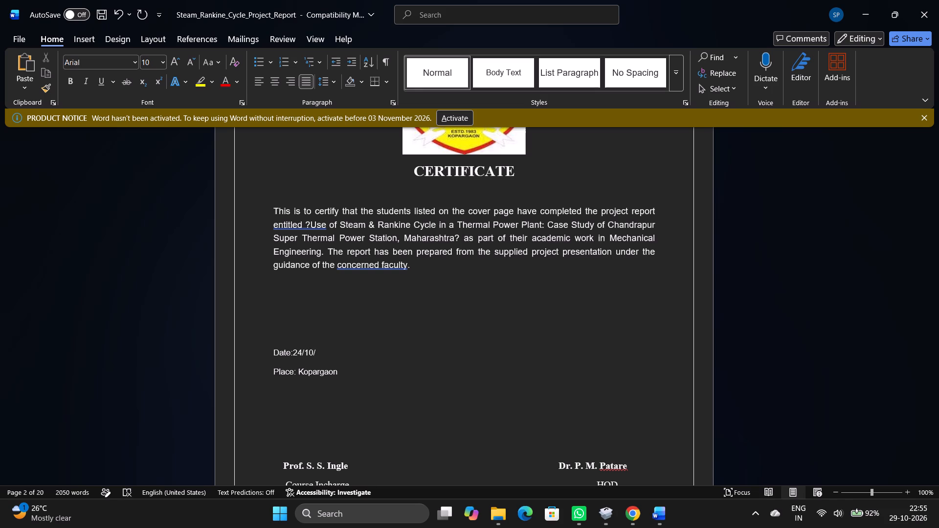
type("201")
key("6")
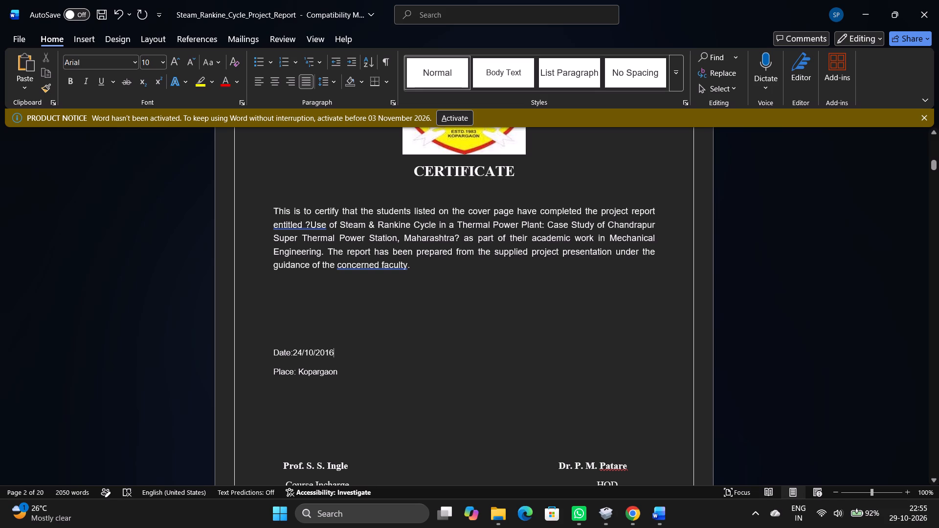
key("BackSpace")
key("BackSpace")
type("26")
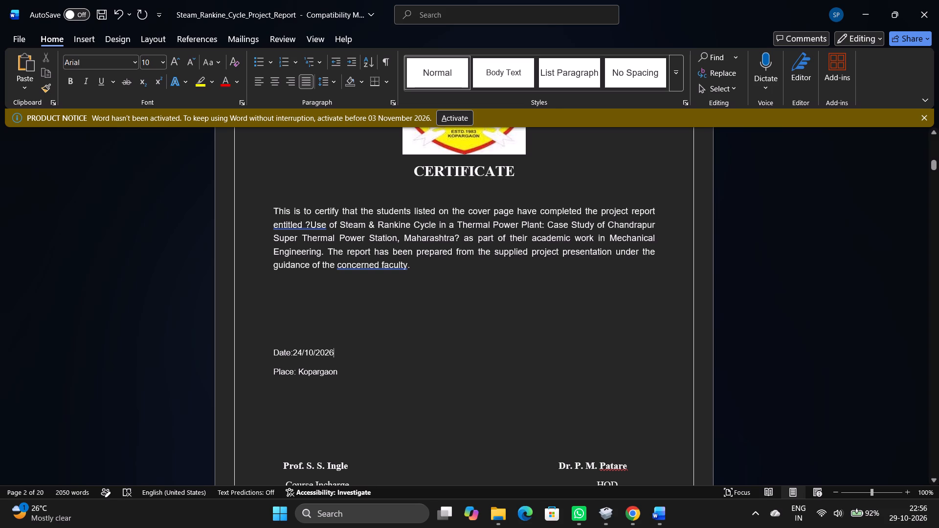
Review the certificate page against the cover page's signature block, and look over the start of the acknowledgement page.
scroll(389, 432, "down", 2)
scroll(380, 408, "up", 6)
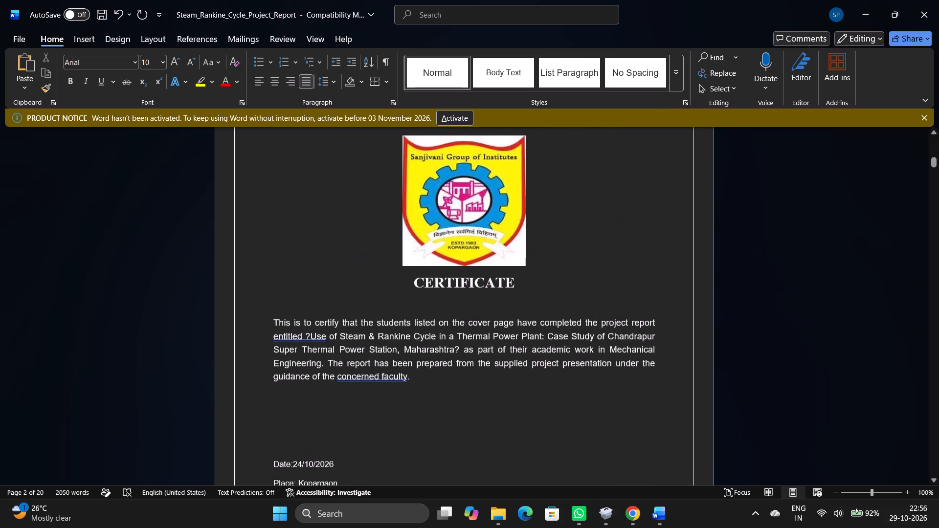
scroll(380, 407, "up", 2)
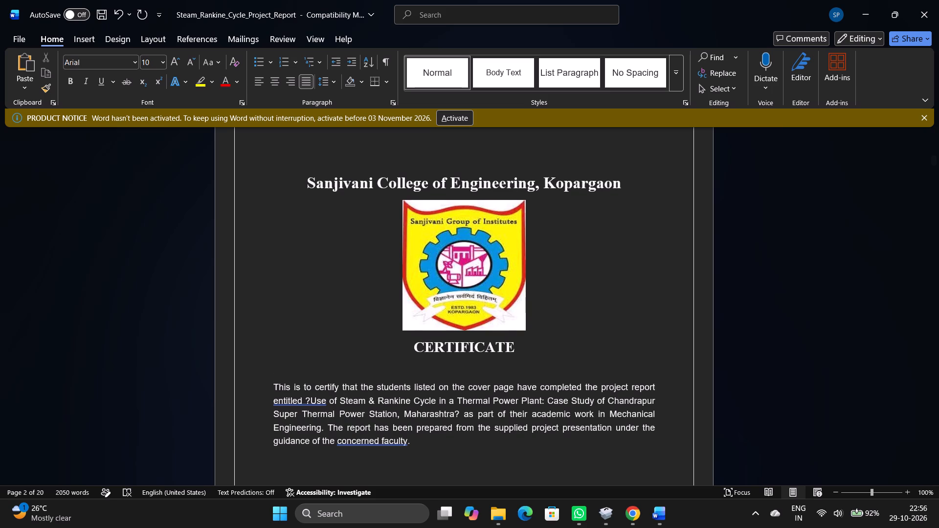
scroll(380, 407, "up", 11)
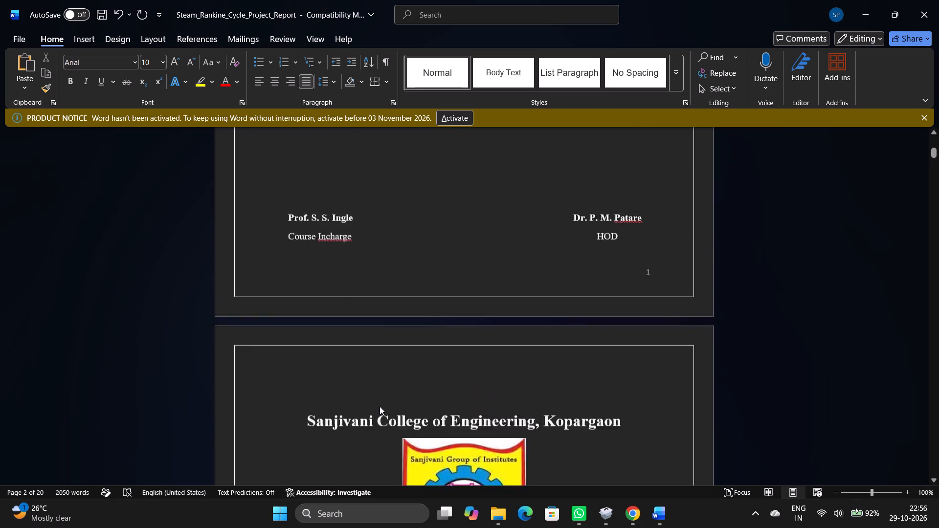
scroll(380, 406, "up", 1)
scroll(380, 406, "down", 19)
scroll(383, 400, "down", 6)
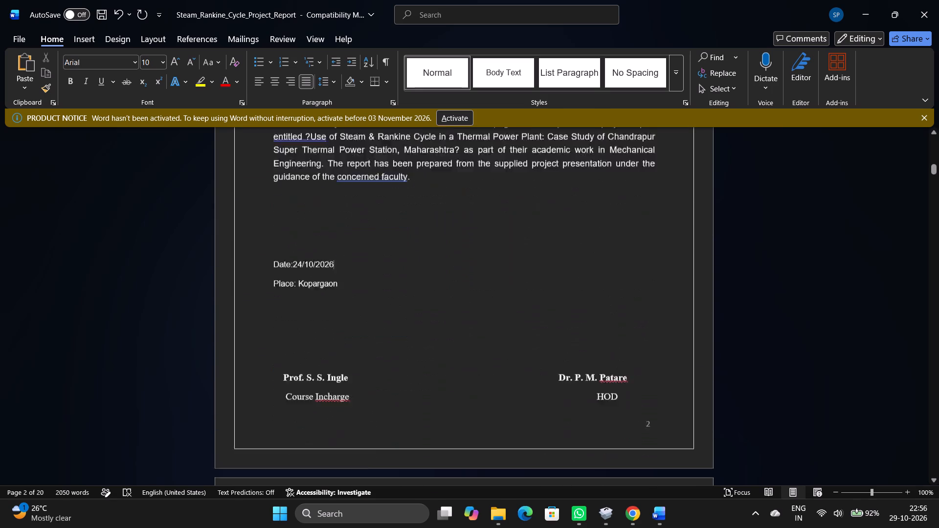
scroll(383, 400, "down", 6)
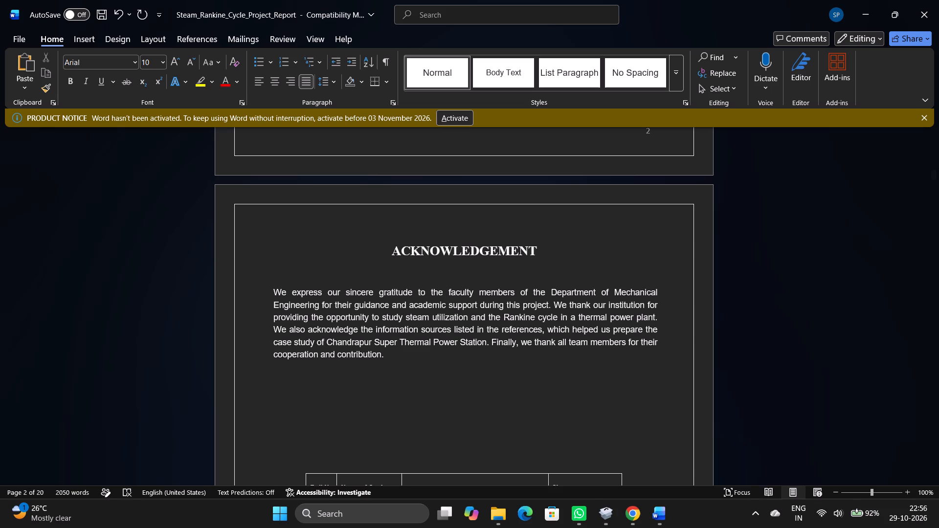
Review the report from the cover page student table through the acknowledgement and rubrics pages to the Student Contribution / Evaluation table.
scroll(380, 394, "up", 16)
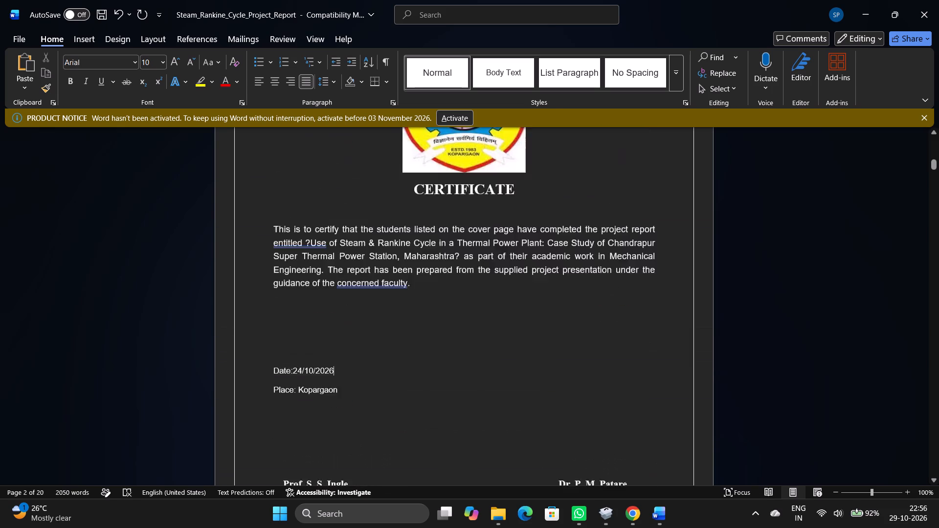
scroll(383, 386, "up", 5)
scroll(388, 379, "up", 18)
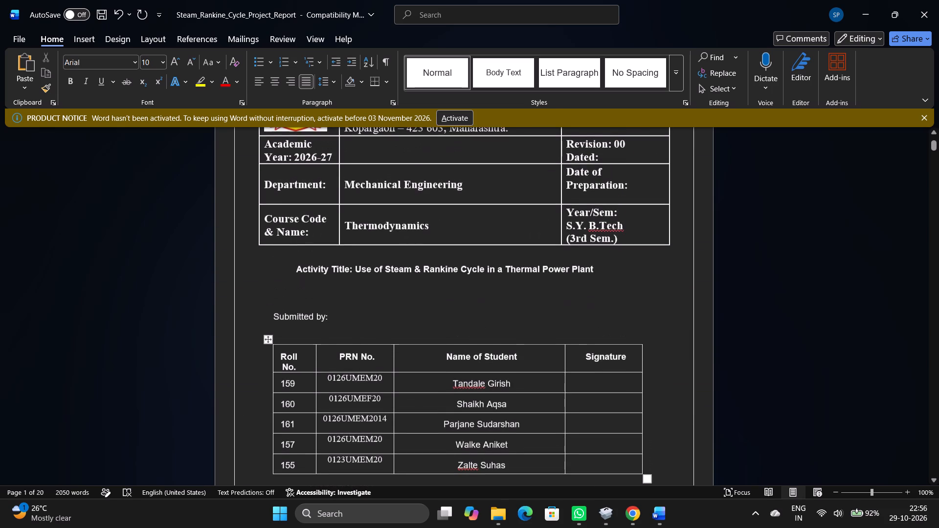
scroll(392, 375, "down", 11)
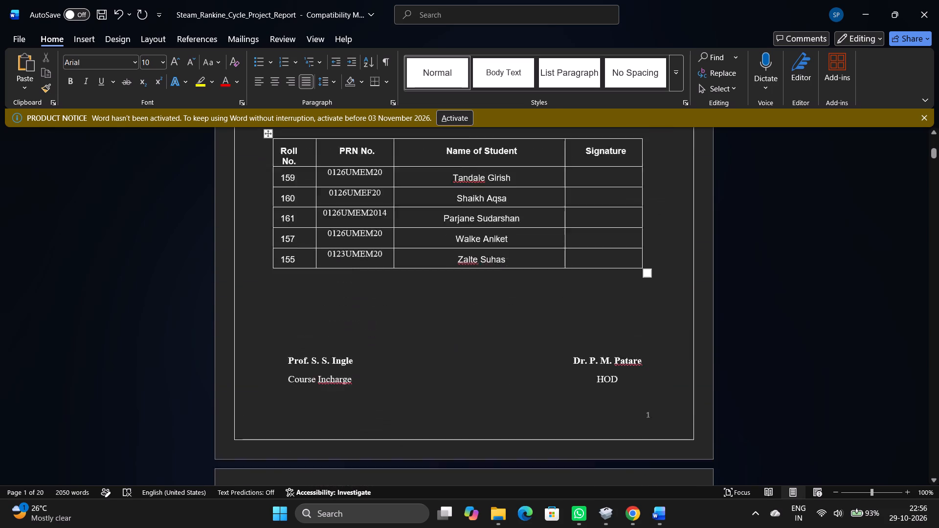
scroll(392, 375, "down", 20)
scroll(392, 375, "down", 20)
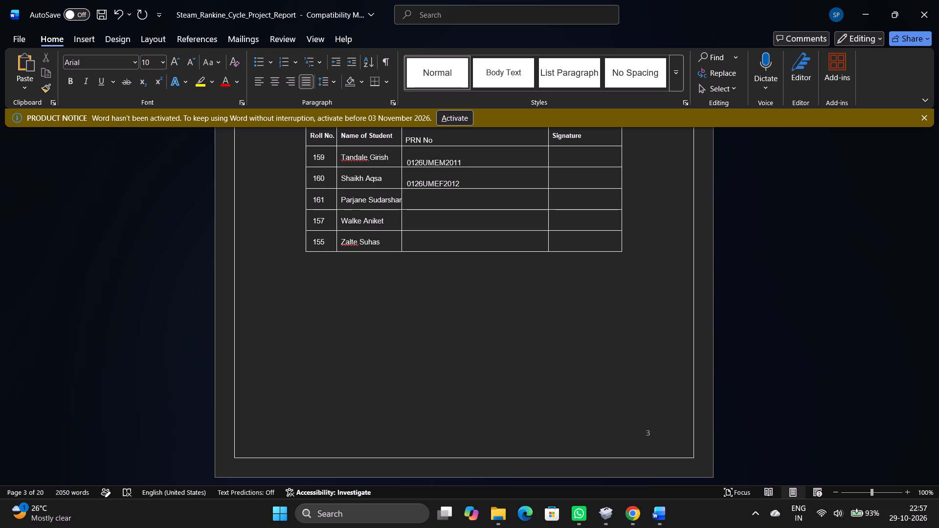
scroll(405, 378, "down", 13)
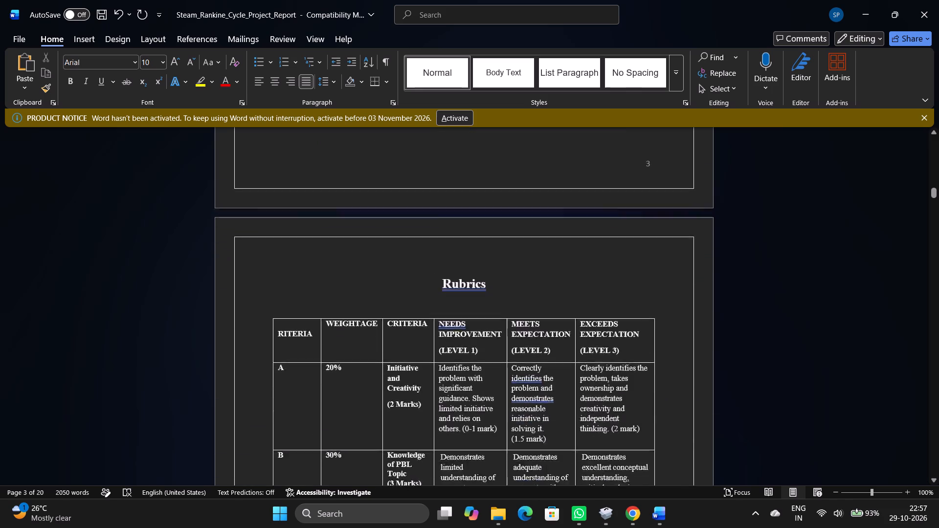
scroll(405, 375, "down", 11)
left_click(850, 386)
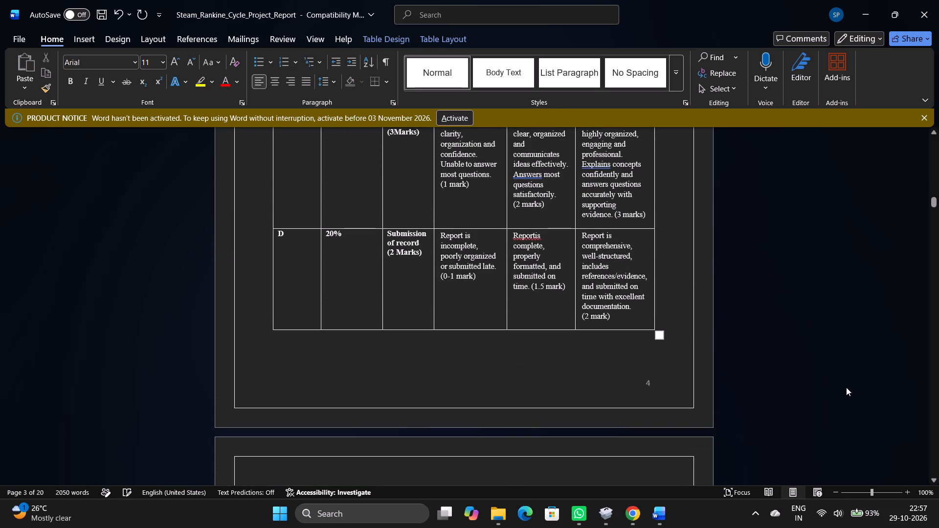
scroll(845, 387, "down", 5)
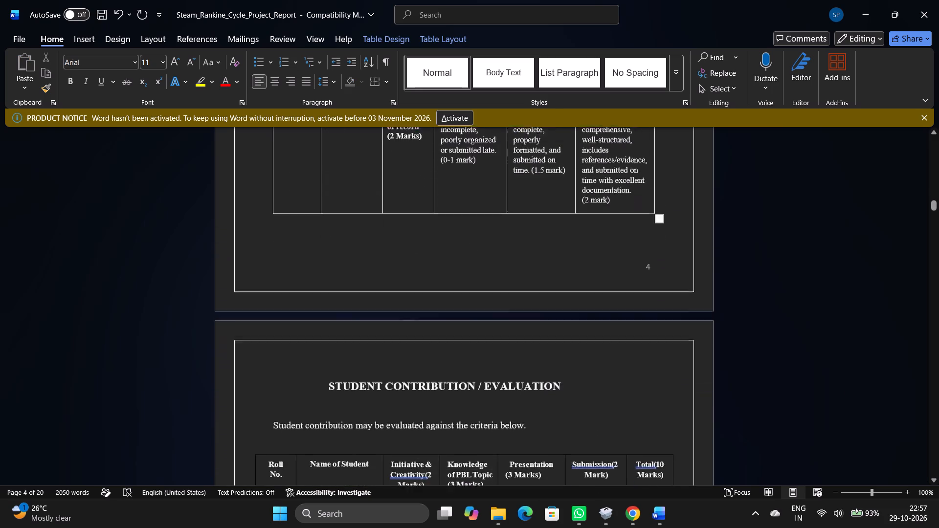
scroll(845, 387, "down", 7)
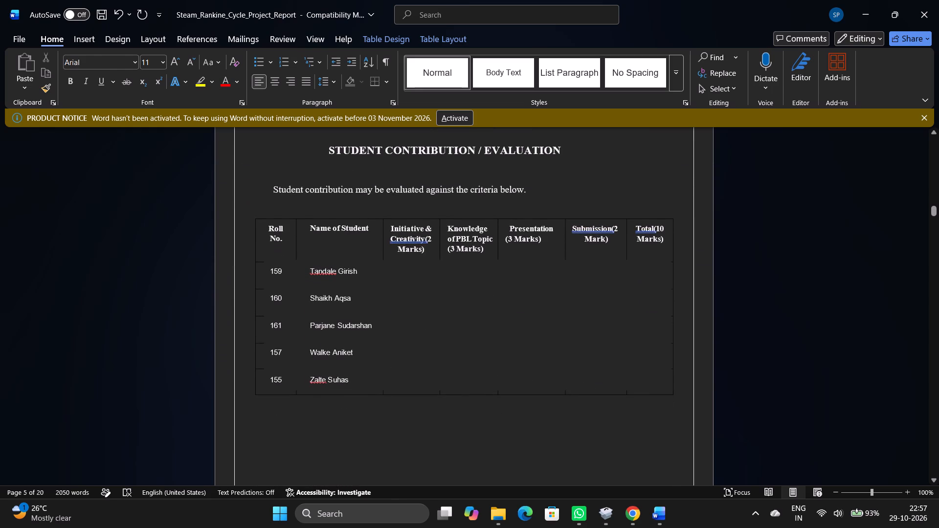
Widen the Student Contribution / Evaluation table slightly toward the page's right border.
left_click(465, 353)
left_click(310, 239)
left_click(298, 251)
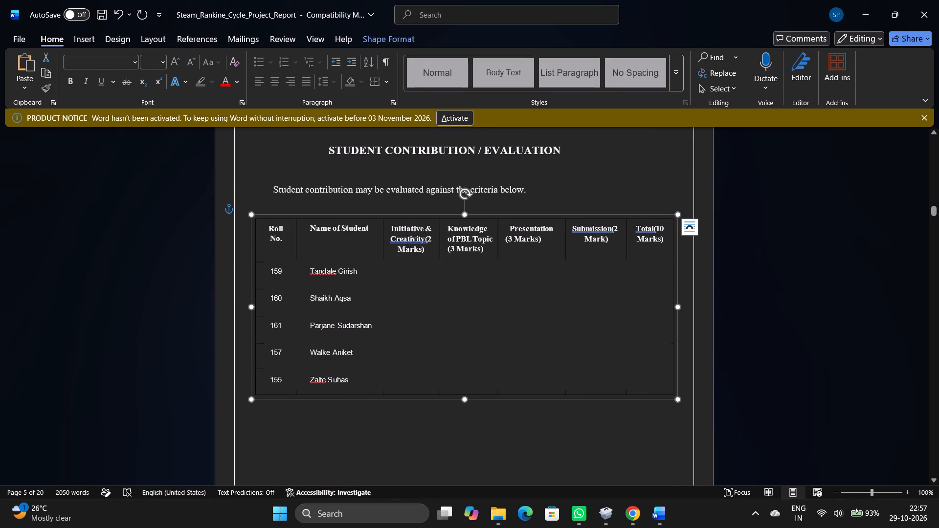
left_click(678, 310)
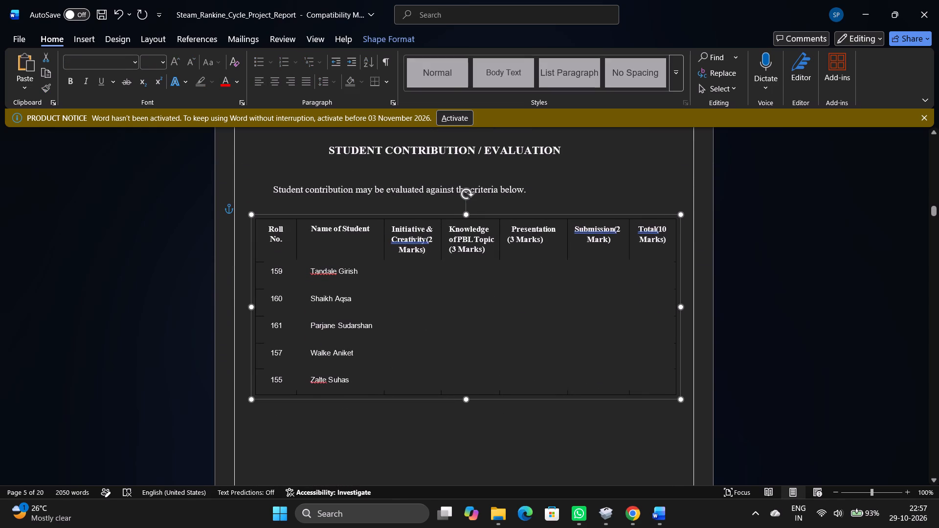
left_click(805, 299)
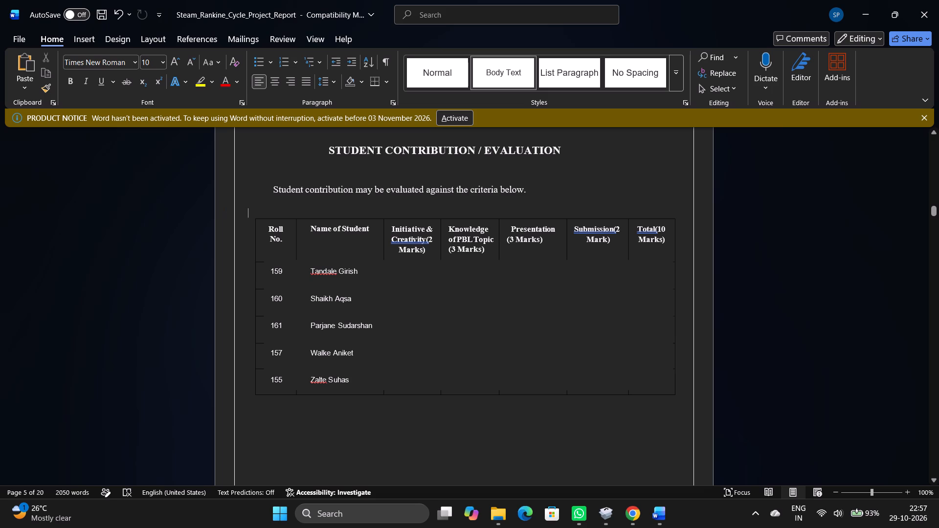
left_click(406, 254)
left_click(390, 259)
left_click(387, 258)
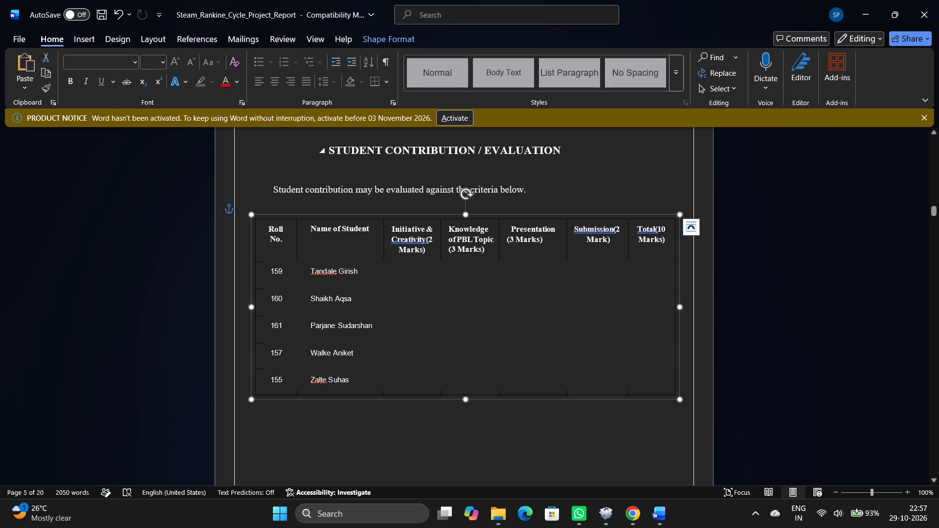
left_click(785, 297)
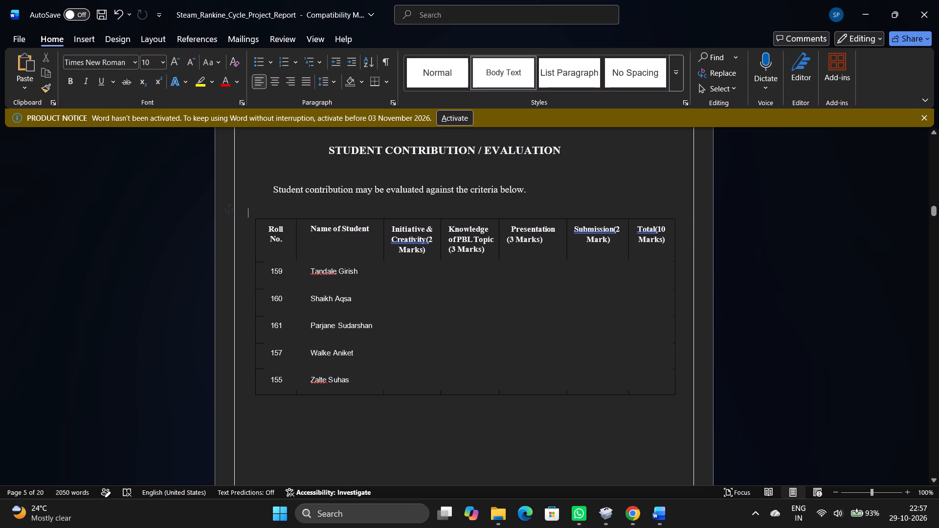
Look through the index, Table of Figures, Introduction and Literature Review pages up to the Working Flow / Figure page.
scroll(830, 312, "down", 4)
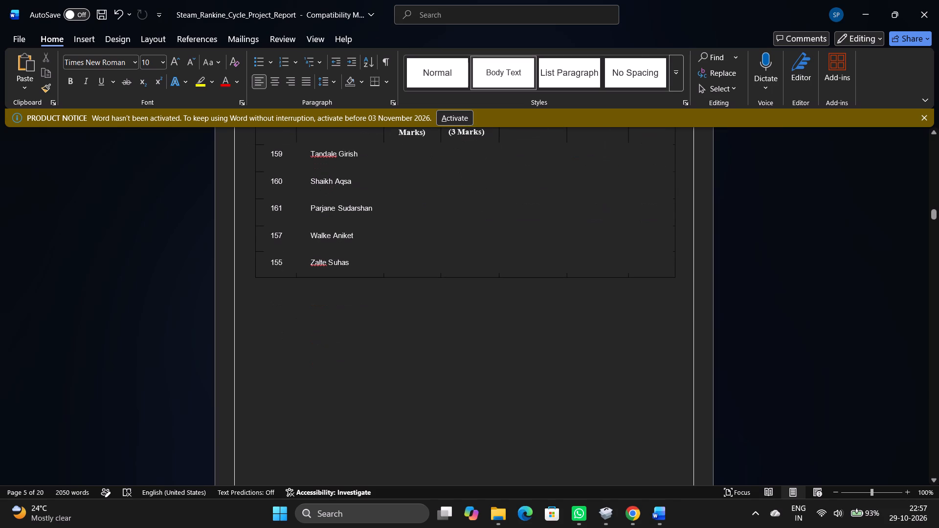
scroll(828, 315, "down", 13)
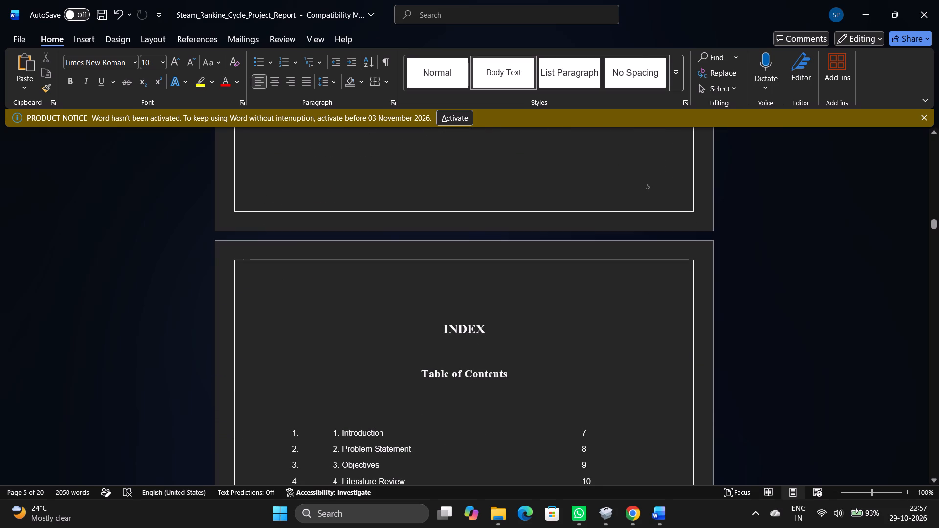
scroll(828, 315, "down", 4)
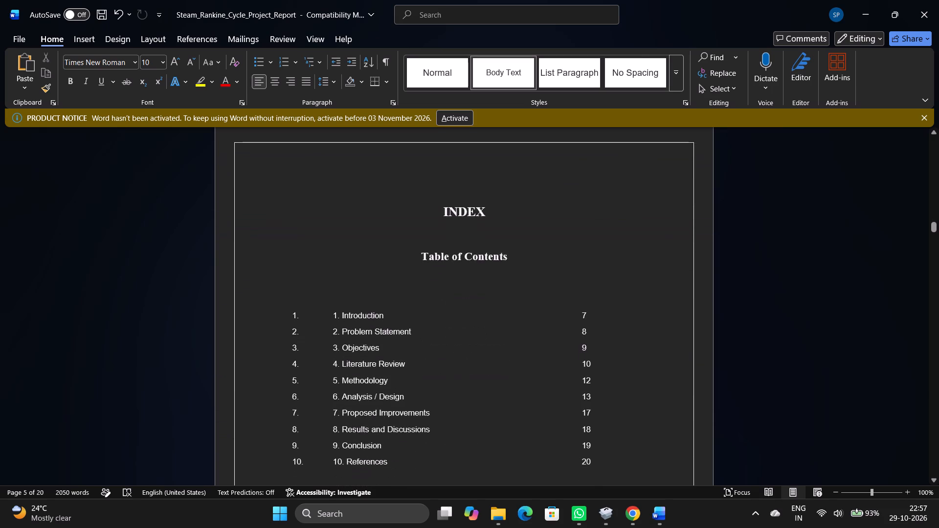
scroll(828, 315, "down", 3)
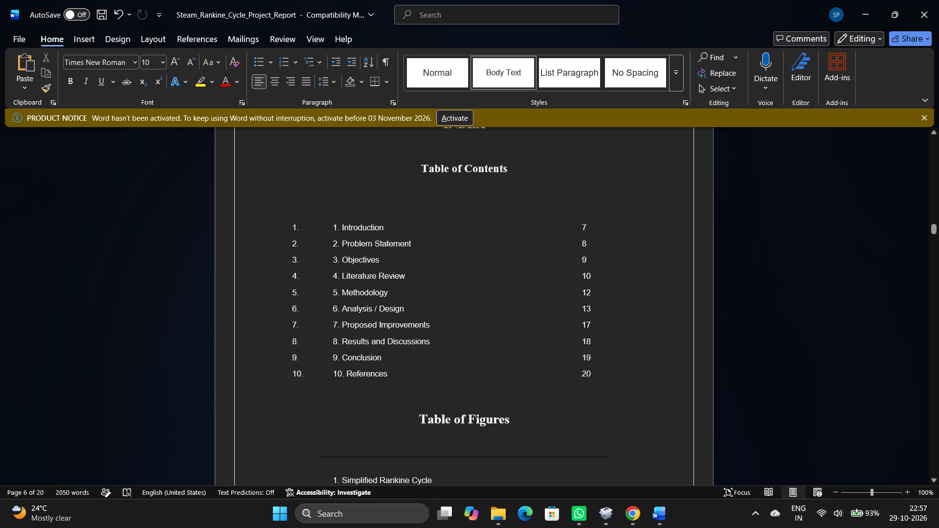
scroll(828, 315, "up", 3)
scroll(828, 315, "down", 7)
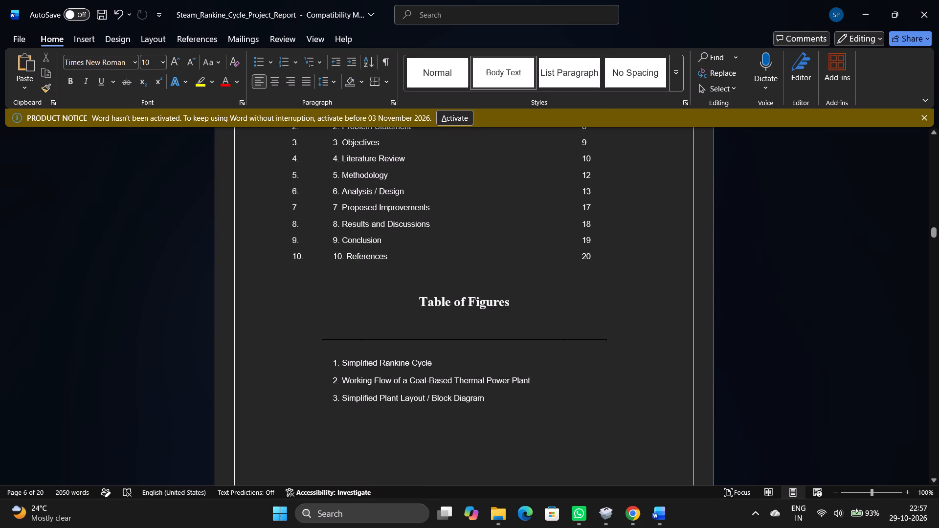
scroll(828, 315, "down", 5)
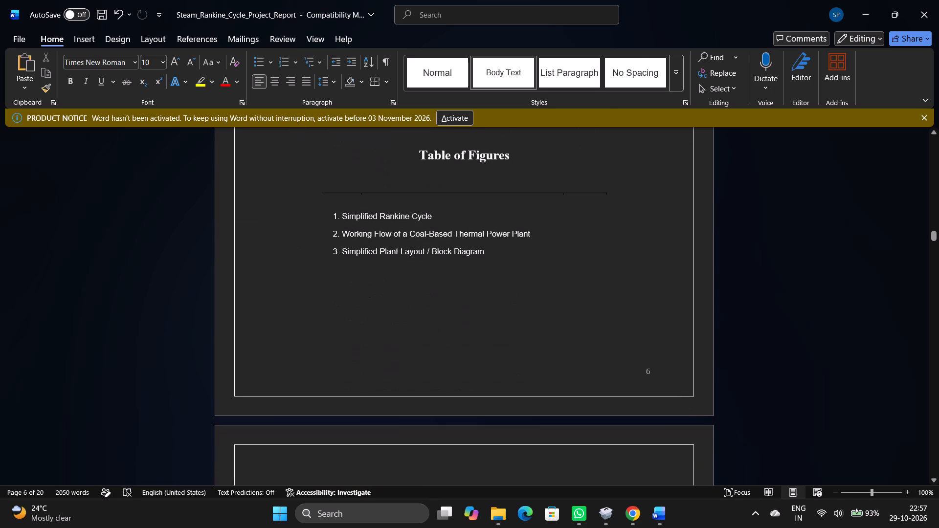
scroll(830, 316, "down", 7)
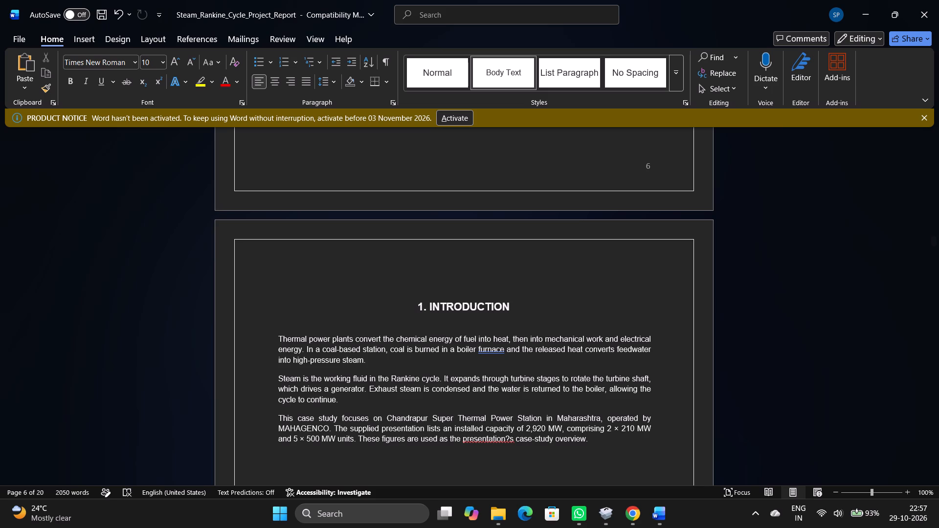
scroll(832, 313, "down", 8)
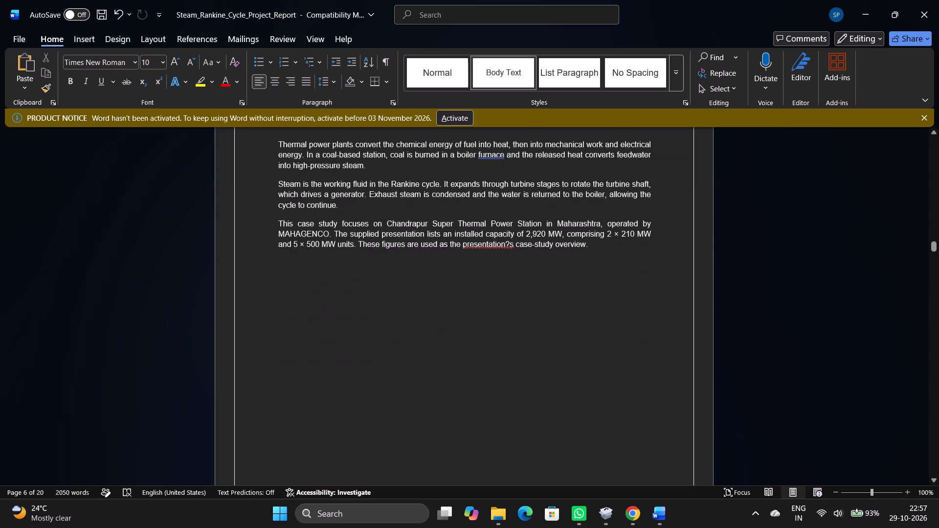
scroll(832, 314, "down", 20)
scroll(832, 316, "down", 11)
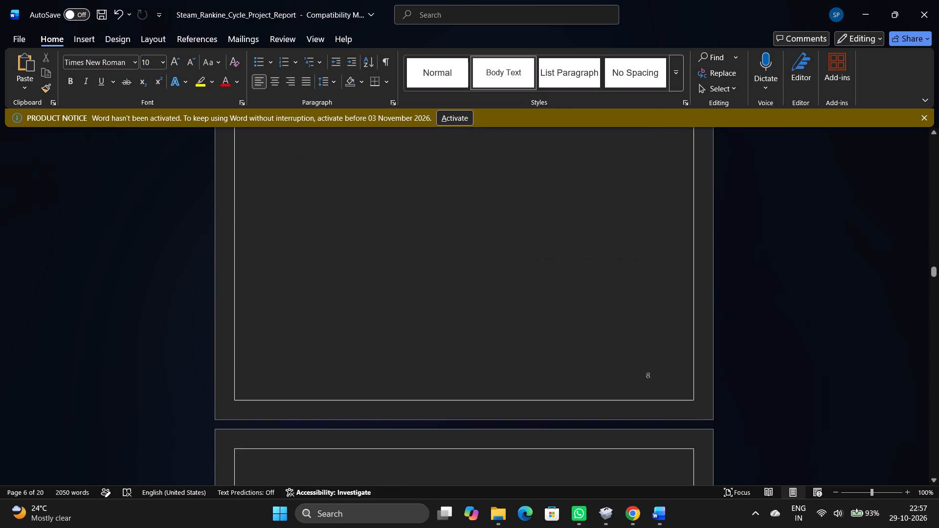
scroll(832, 316, "down", 9)
scroll(832, 315, "down", 20)
scroll(832, 315, "down", 1)
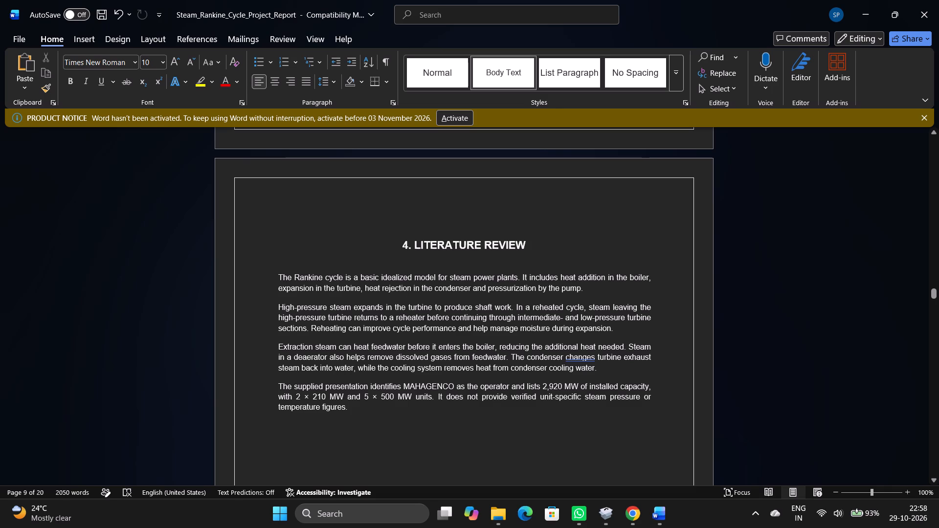
scroll(821, 315, "down", 20)
scroll(821, 315, "down", 3)
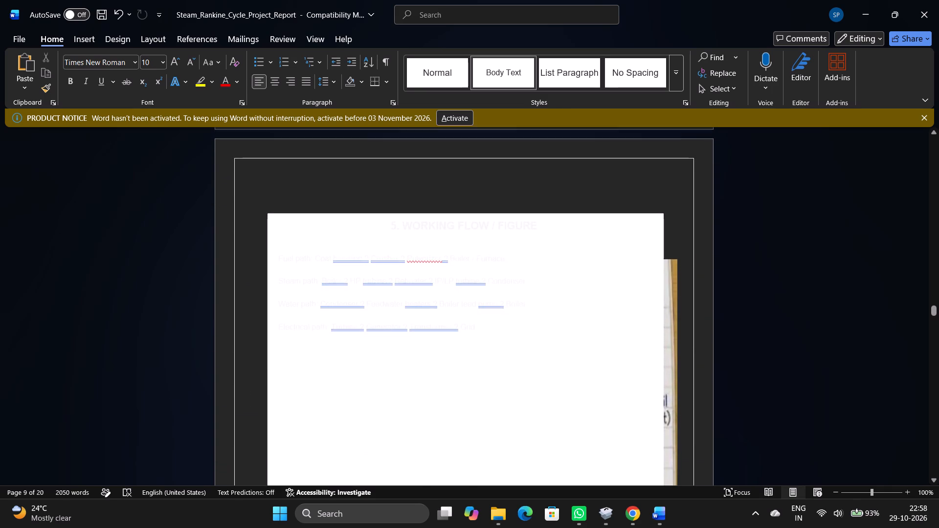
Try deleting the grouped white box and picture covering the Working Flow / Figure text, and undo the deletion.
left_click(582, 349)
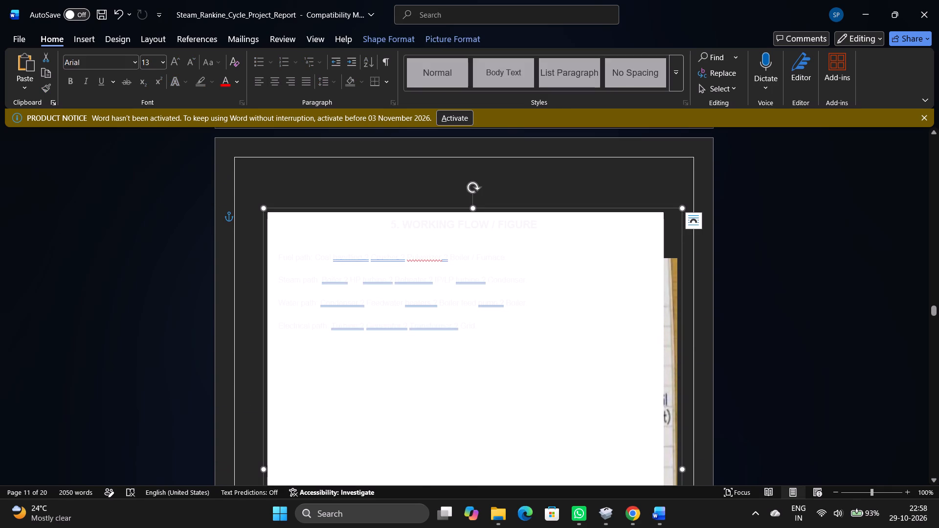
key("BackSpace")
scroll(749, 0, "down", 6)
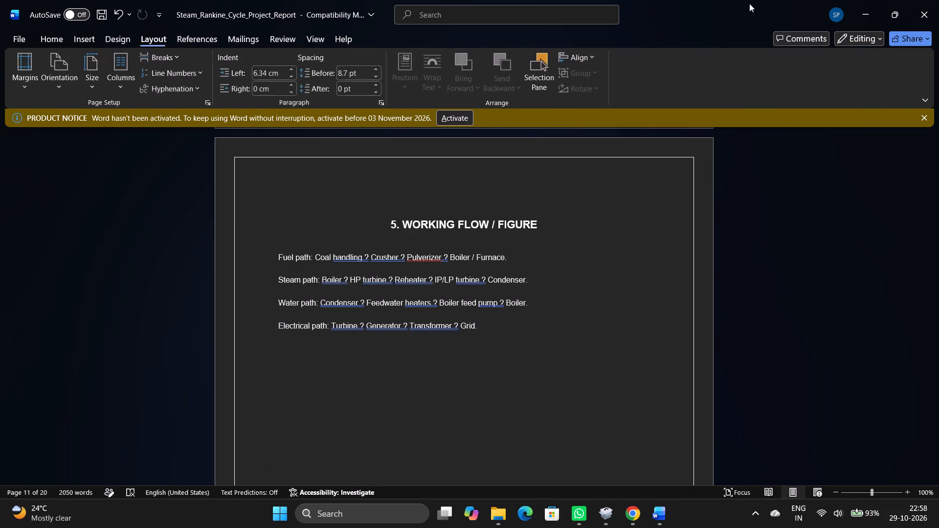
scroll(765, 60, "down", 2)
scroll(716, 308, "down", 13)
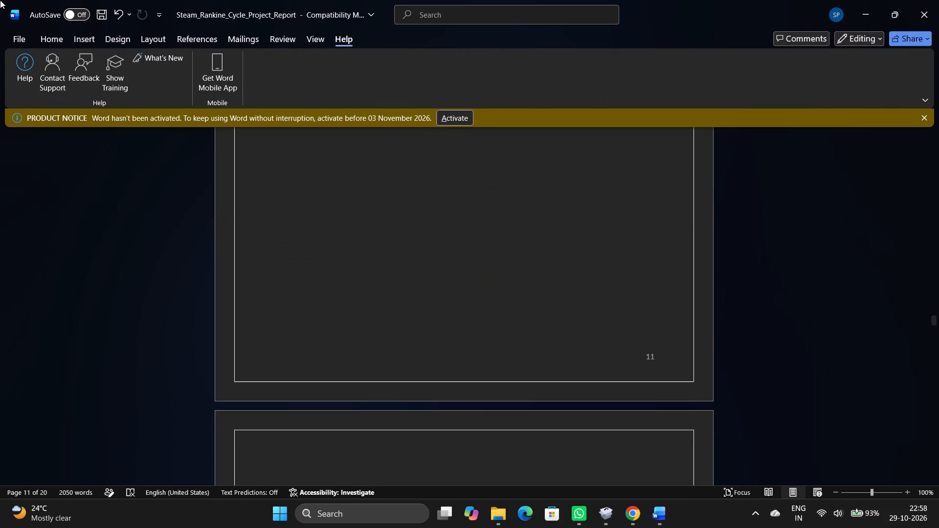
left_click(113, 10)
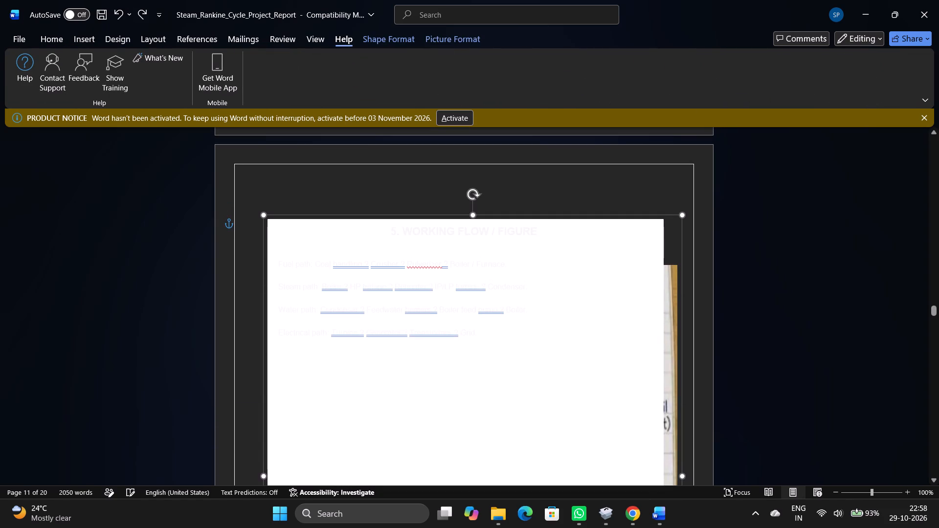
Move the refrigerator picture behind the white box on the Working Flow / Figure page downward and toward the page's left border.
left_click(677, 302)
left_click_drag(669, 303, 671, 304)
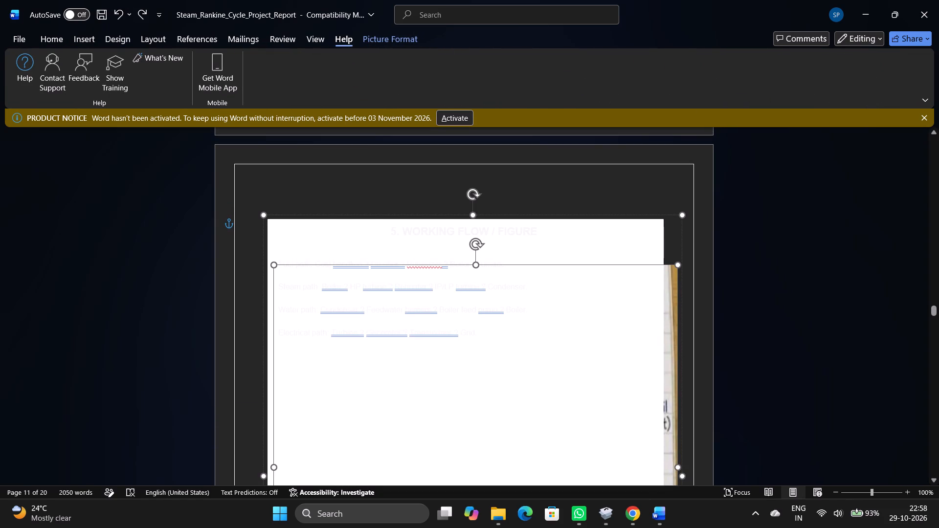
left_click_drag(671, 304, 720, 176)
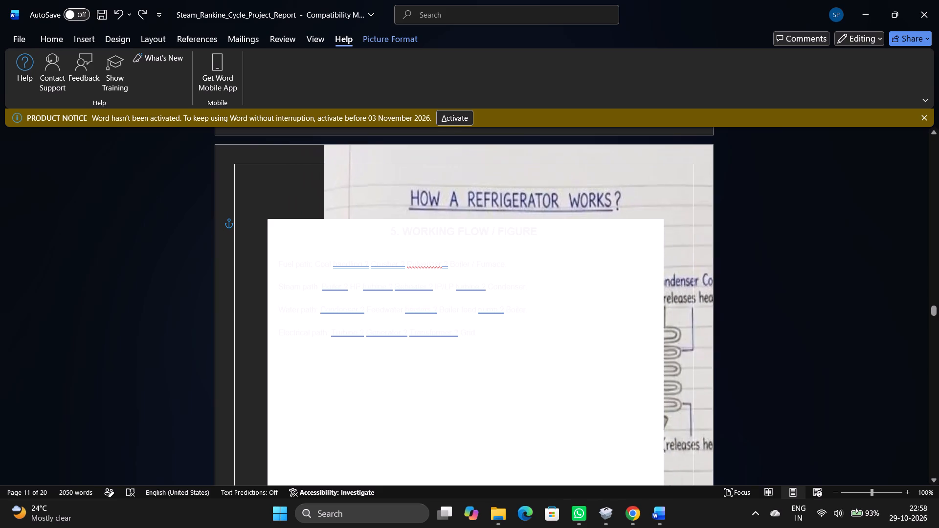
left_click_drag(720, 176, 653, 280)
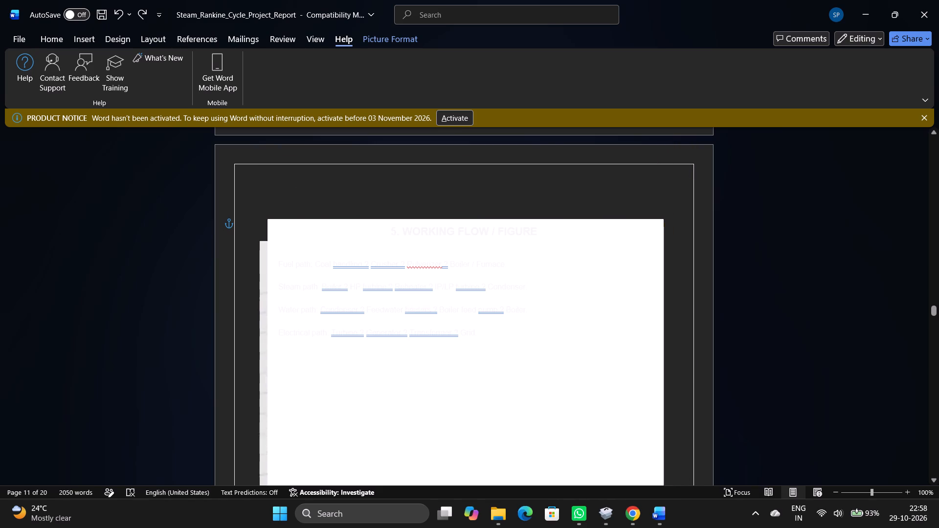
left_click_drag(653, 280, 637, 361)
Examine the rest of the Working Flow / Figure page, the Methodology page and the start of the Analysis / Design section.
scroll(531, 371, "down", 3)
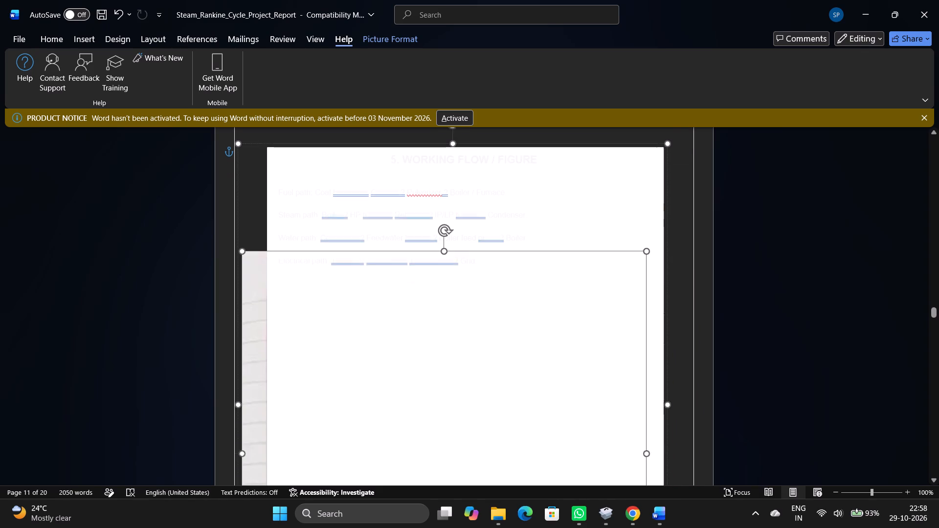
scroll(532, 371, "down", 2)
left_click(552, 327)
scroll(552, 324, "down", 7)
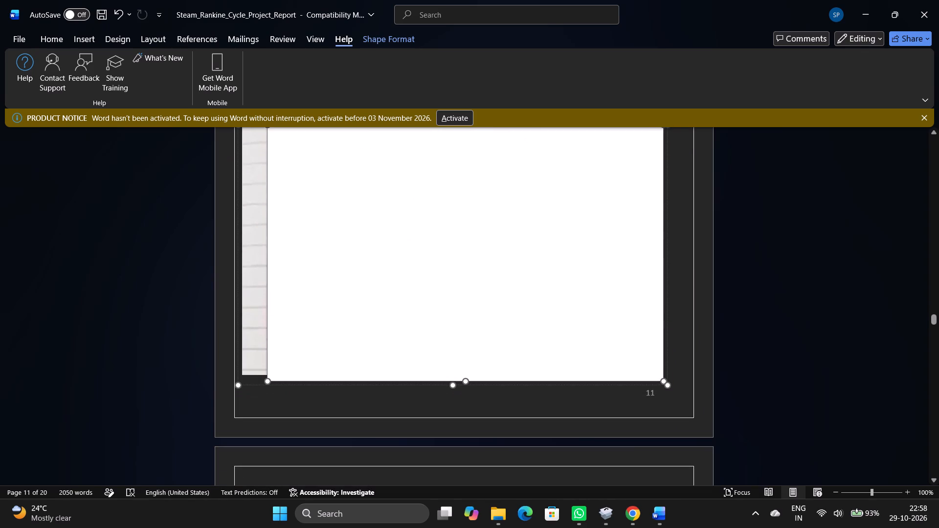
scroll(554, 323, "down", 13)
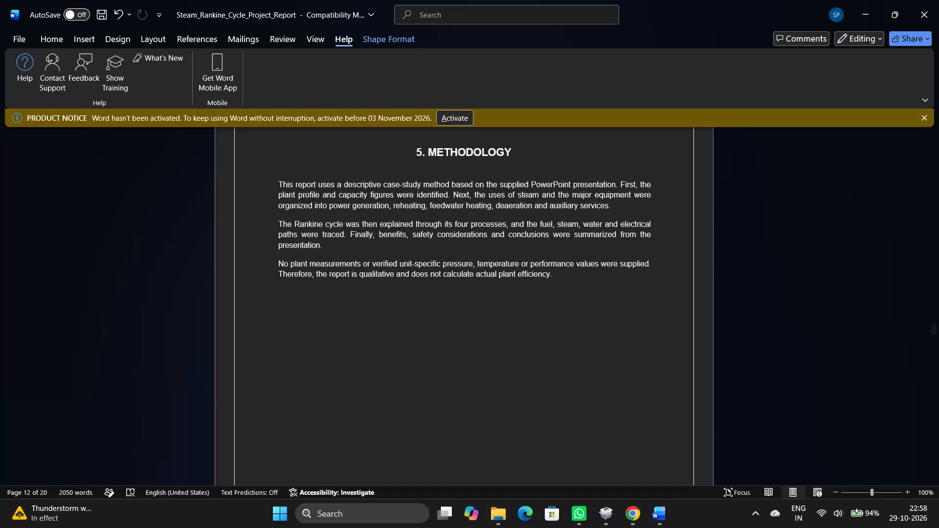
scroll(557, 320, "down", 18)
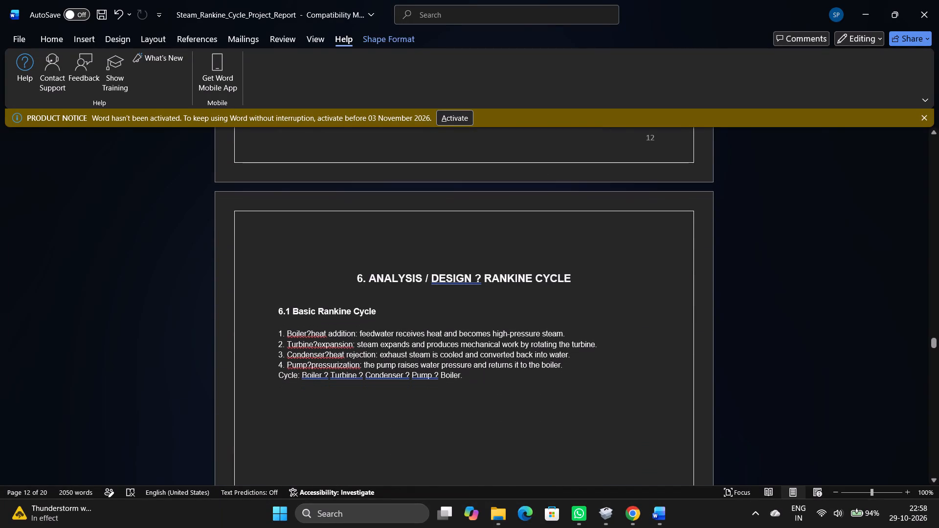
Examine the remaining report pages from the Analysis / Design sections through Plant Flow and Steam Quality to the Conclusion.
scroll(557, 320, "down", 15)
scroll(557, 323, "down", 7)
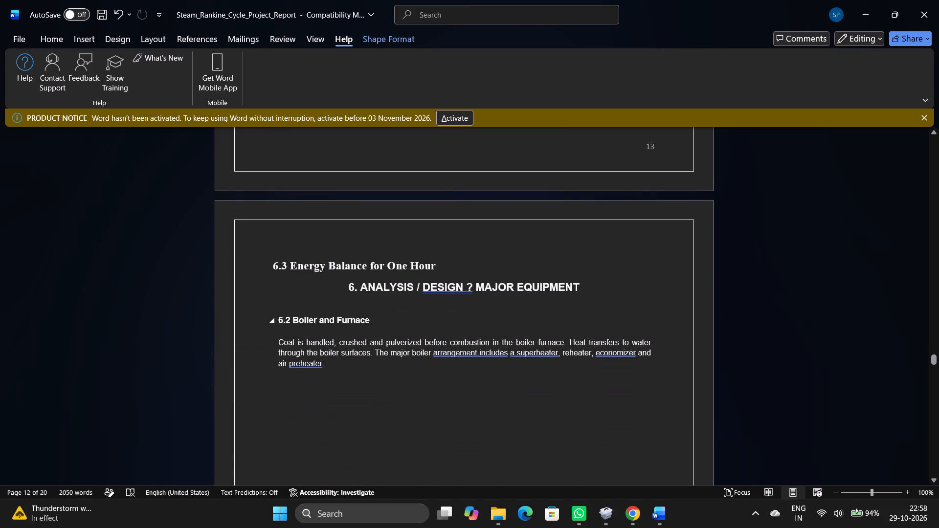
scroll(538, 351, "down", 9)
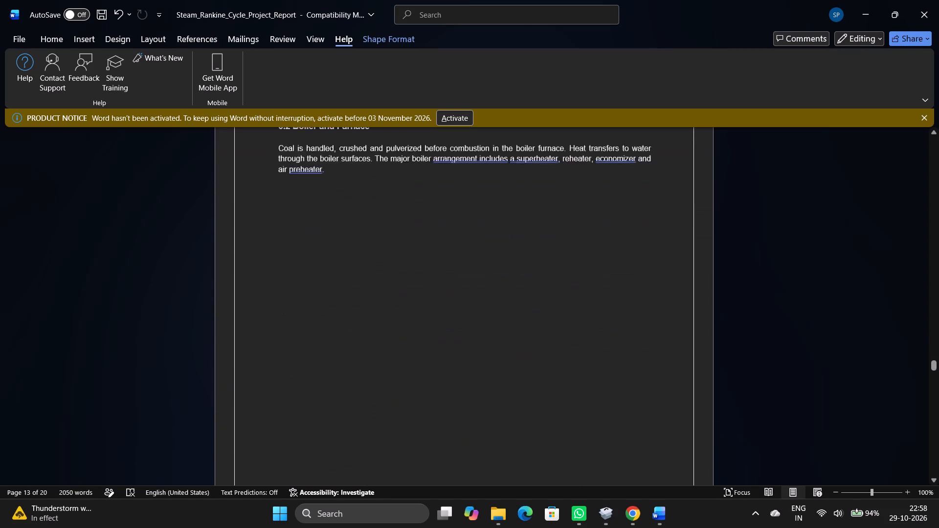
scroll(513, 325, "down", 13)
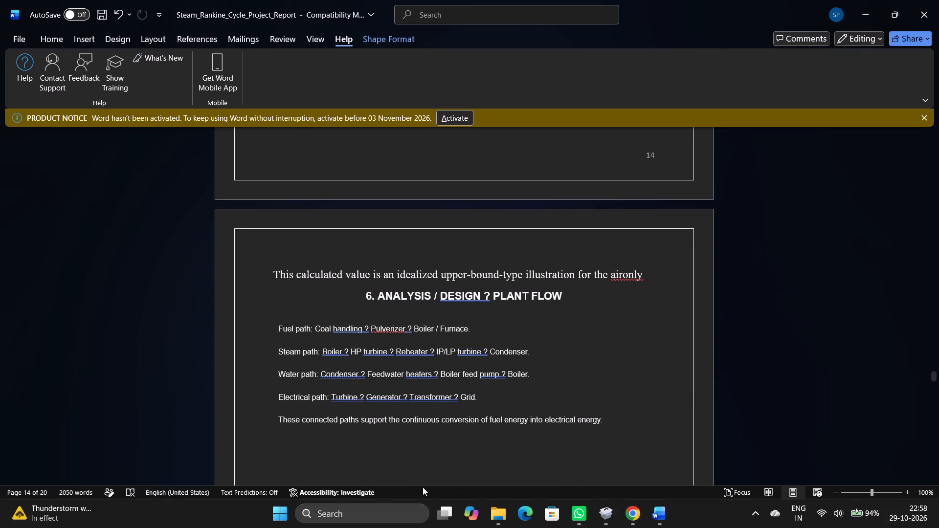
scroll(433, 496, "down", 13)
scroll(443, 487, "down", 20)
scroll(443, 487, "down", 8)
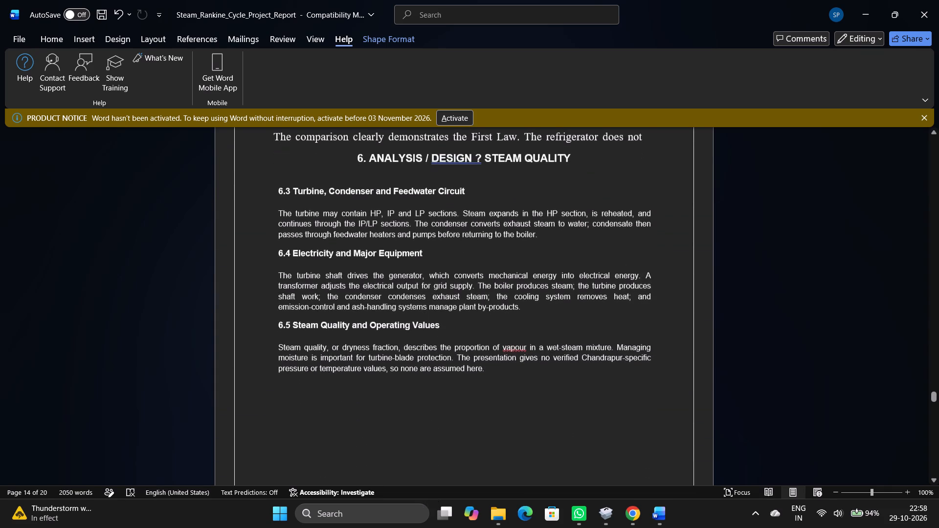
scroll(493, 414, "down", 20)
scroll(493, 414, "down", 13)
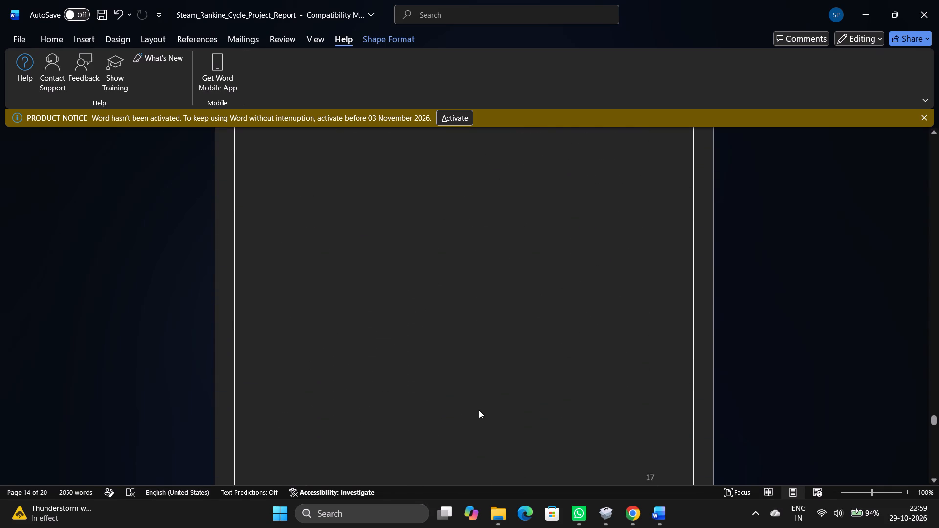
scroll(479, 410, "down", 17)
scroll(481, 401, "down", 6)
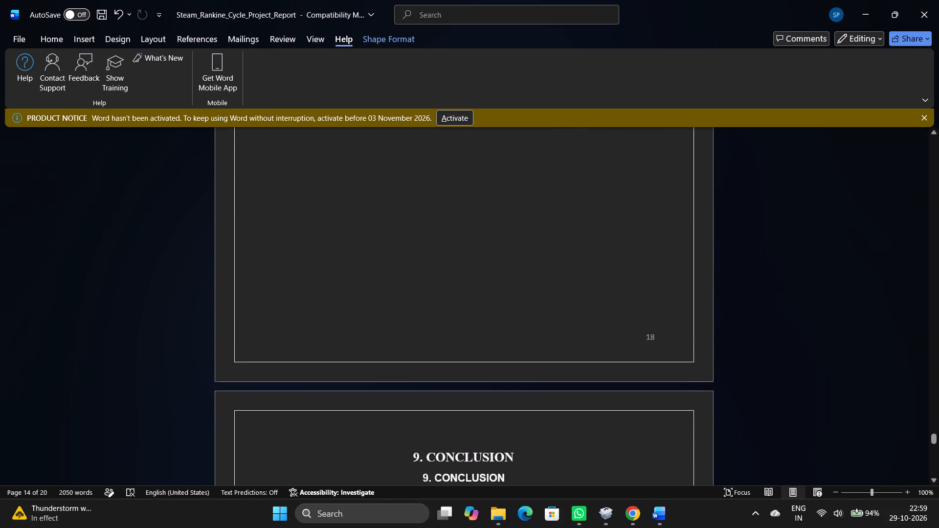
scroll(505, 412, "down", 13)
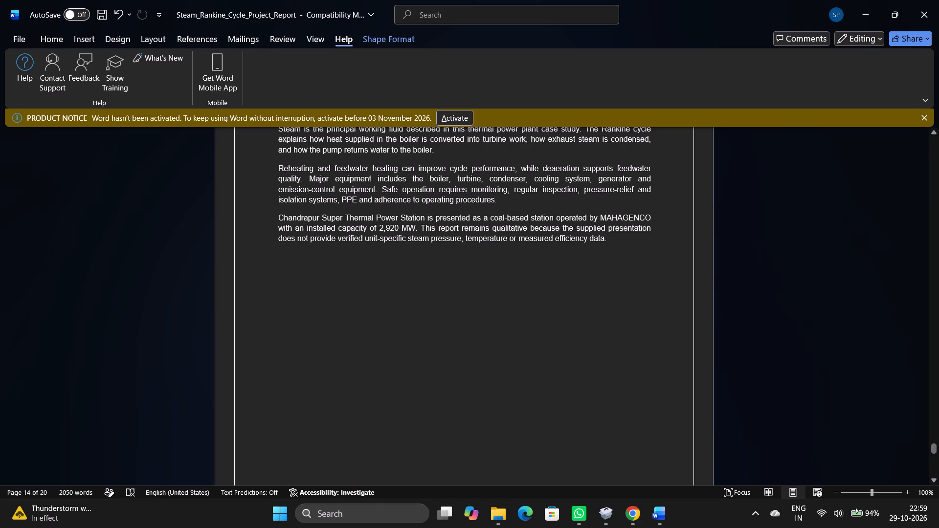
Dismiss the product activation notice above the report.
scroll(504, 462, "down", 14)
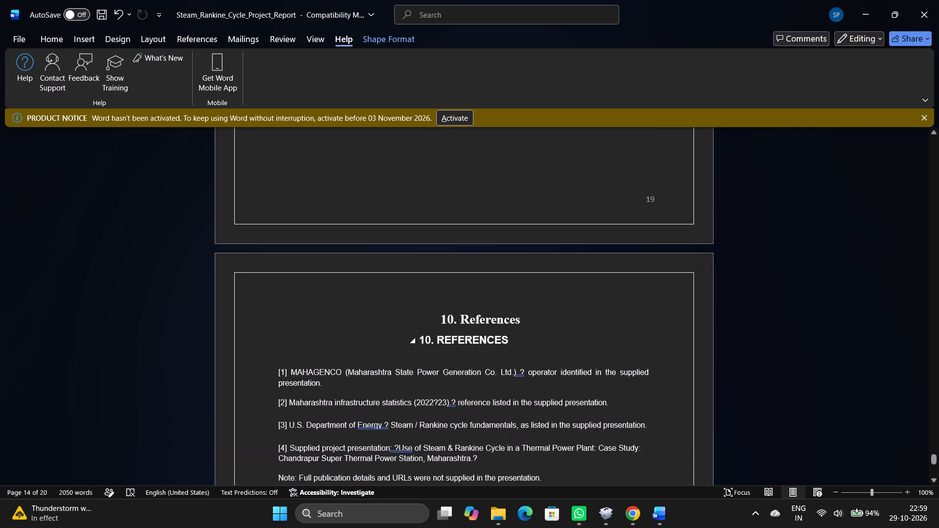
left_click(926, 121)
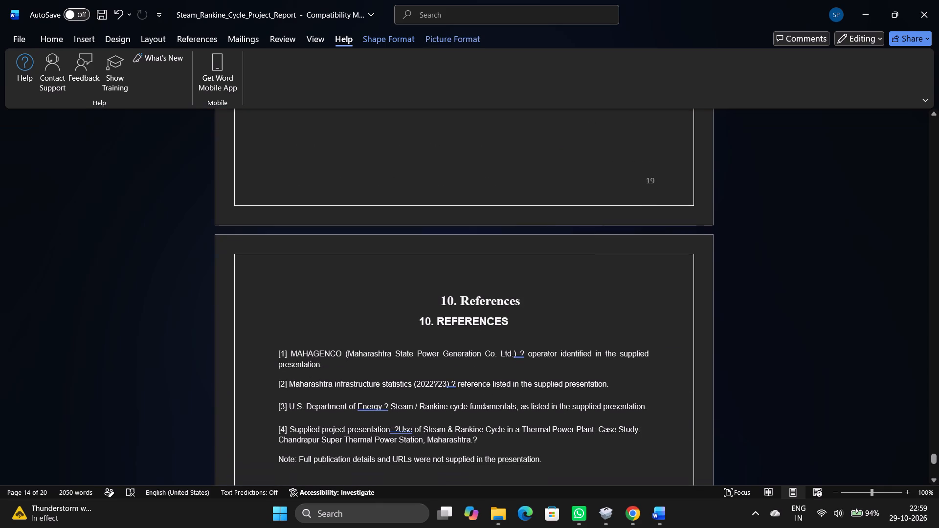
Look over the References page and go back to the cover page at the start of the report.
scroll(799, 332, "down", 5)
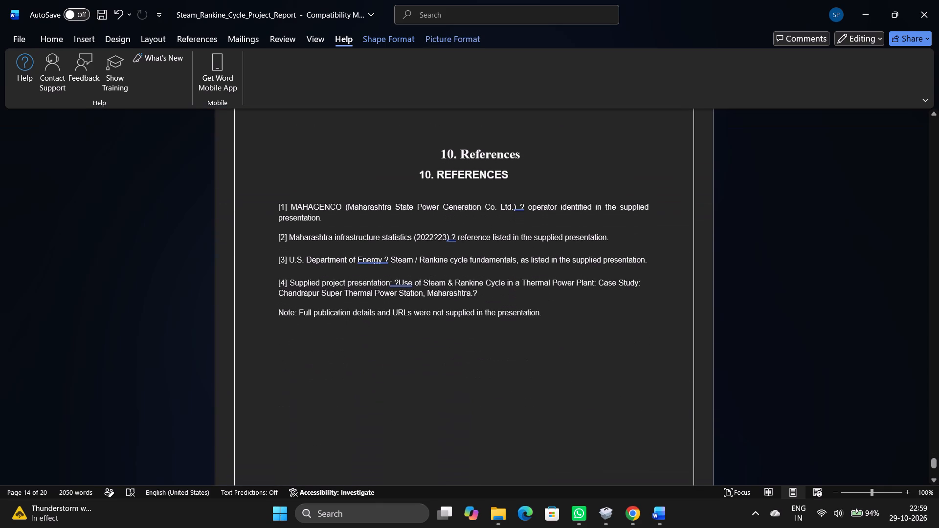
scroll(632, 416, "up", 20)
scroll(632, 416, "up", 1)
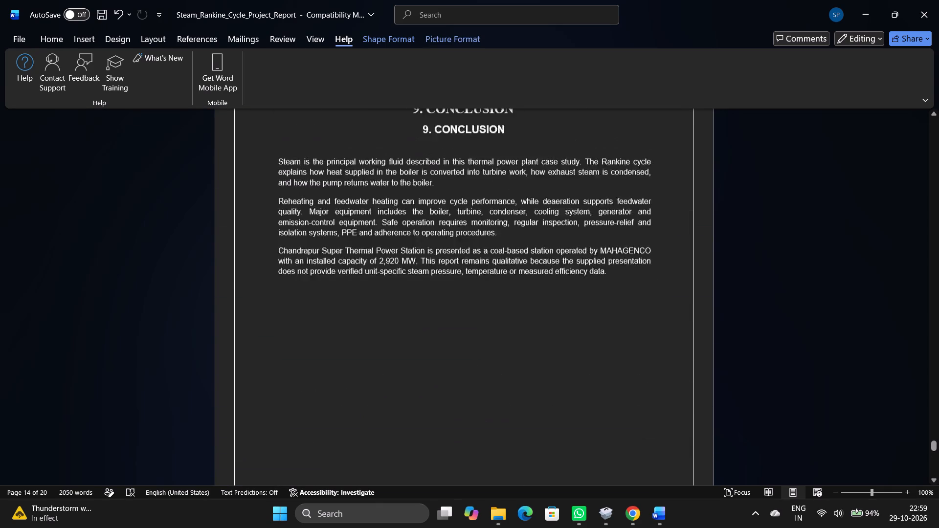
scroll(632, 416, "up", 14)
scroll(632, 417, "up", 20)
scroll(632, 417, "up", 1)
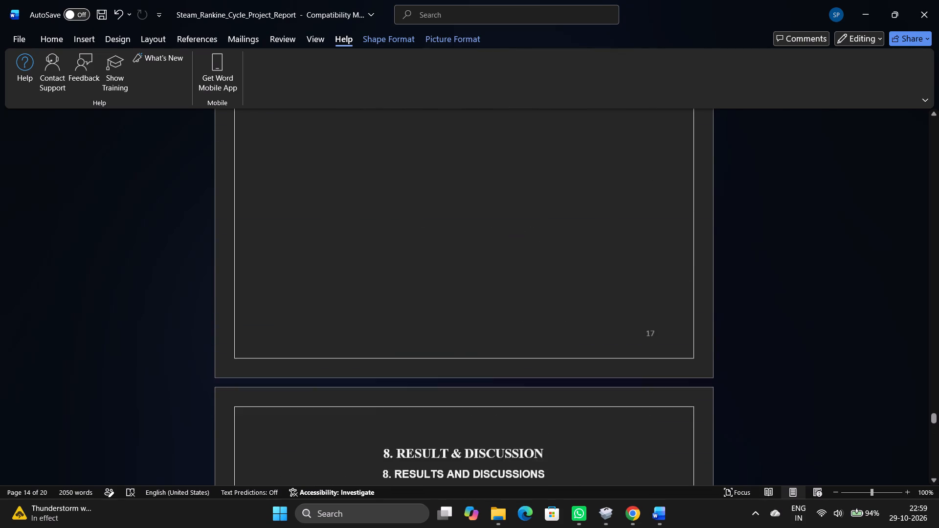
left_click_drag(936, 417, 938, 134)
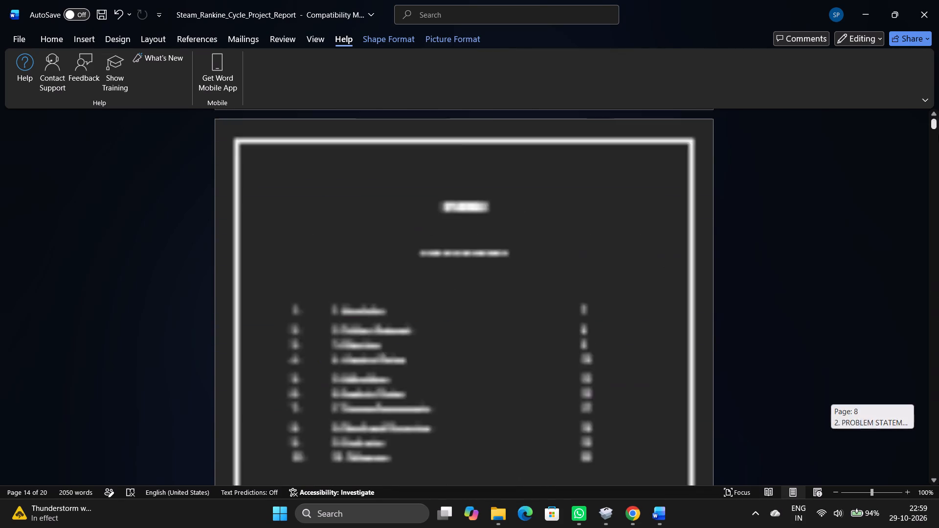
left_click_drag(938, 134, 938, 122)
scroll(743, 304, "down", 2)
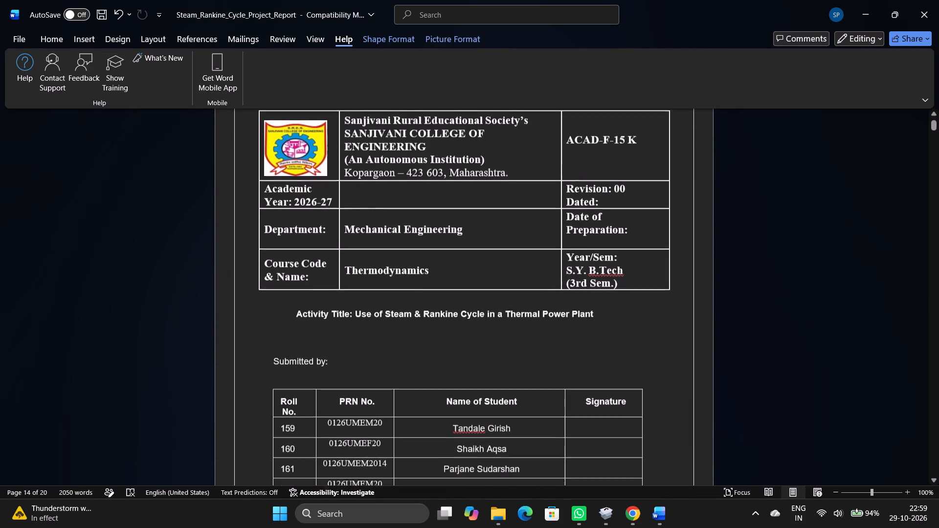
Turn off Night light in the Windows quick settings.
left_click(842, 522)
scroll(810, 357, "down", 1)
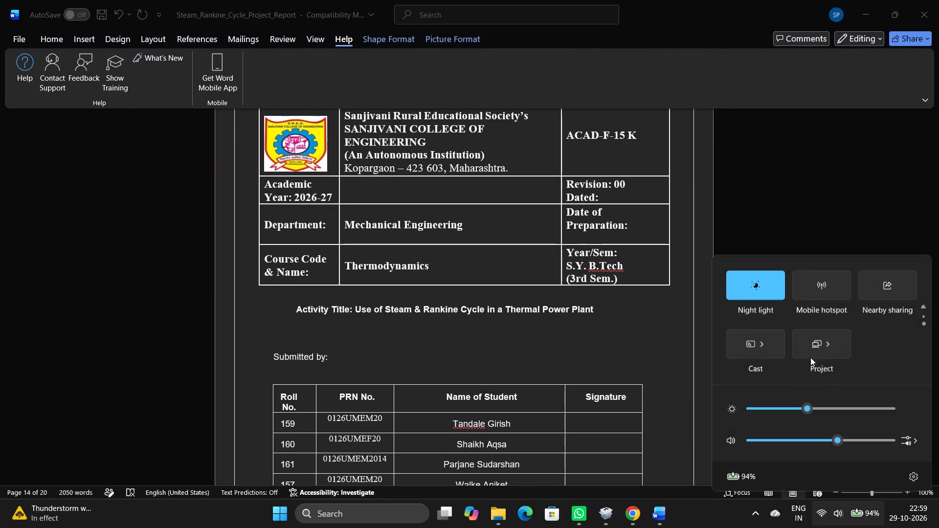
scroll(813, 355, "up", 1)
scroll(789, 363, "down", 1)
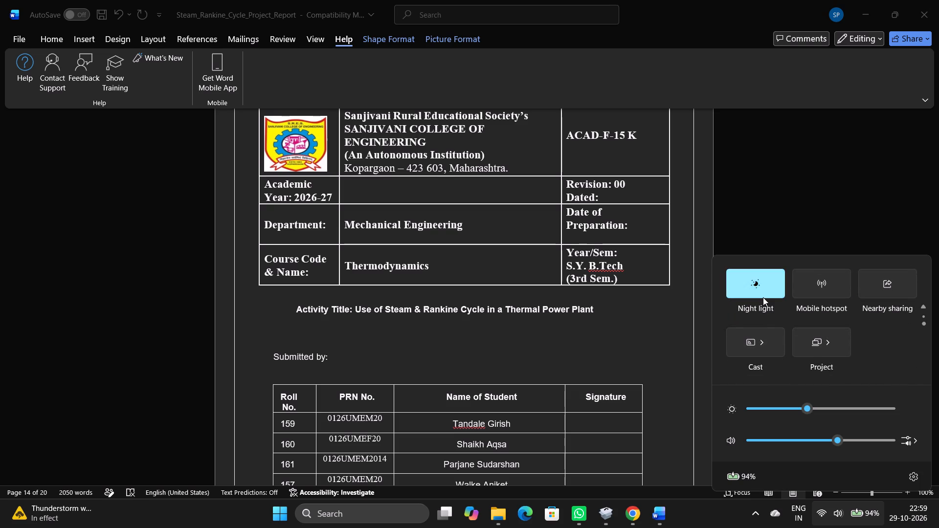
left_click(763, 297)
Change the Windows colour mode to Light through the Dark Mode energy recommendation in the power and battery settings, and return to Word.
scroll(803, 311, "up", 4)
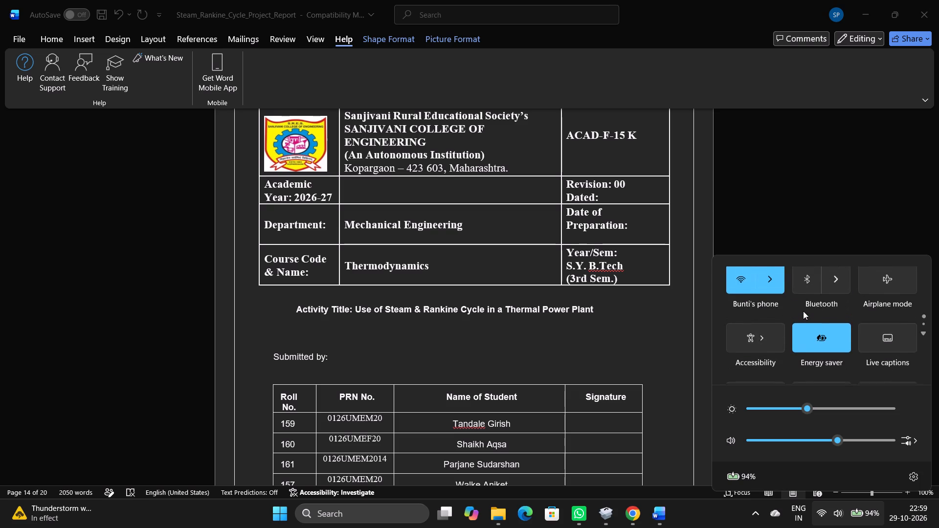
scroll(804, 310, "down", 2)
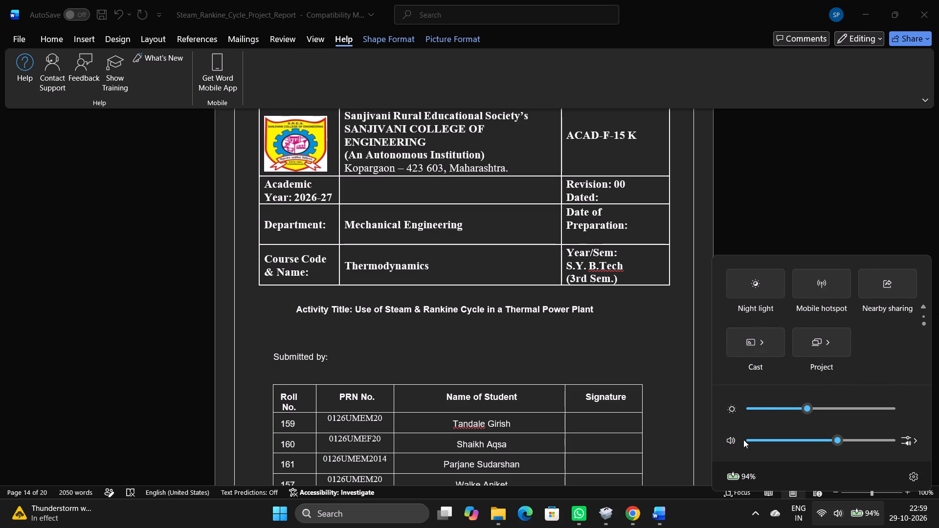
left_click(738, 473)
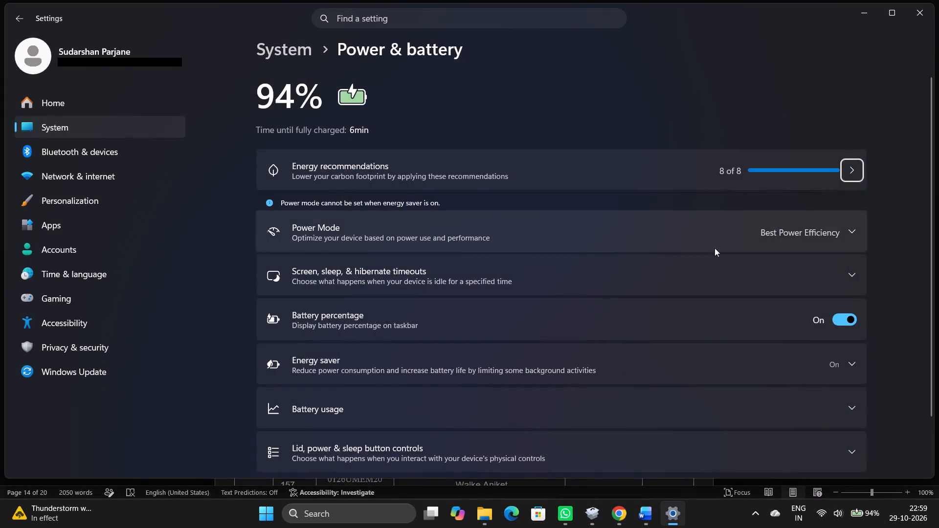
left_click(693, 177)
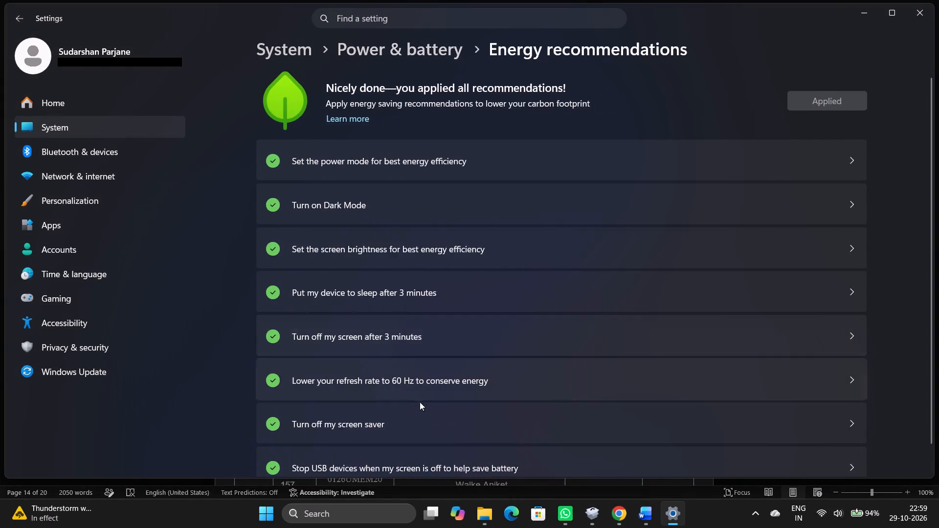
scroll(419, 410, "down", 1)
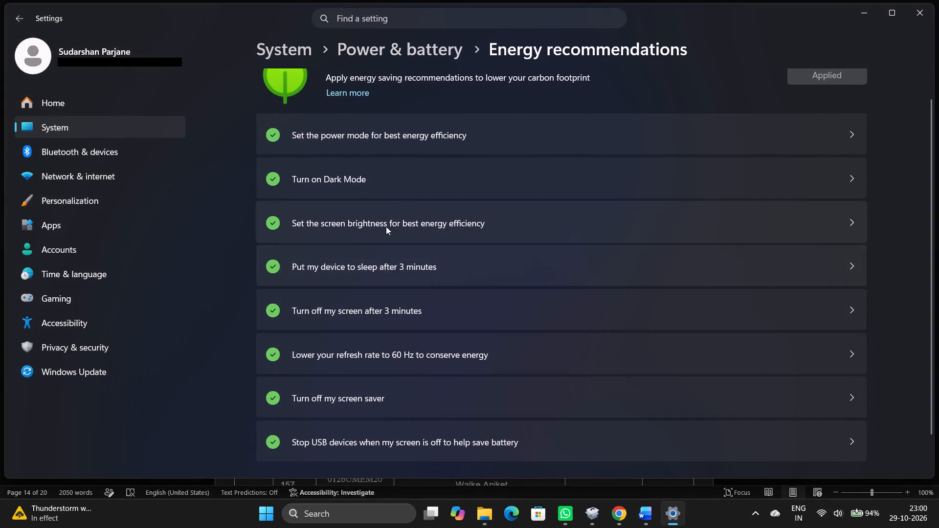
left_click(389, 180)
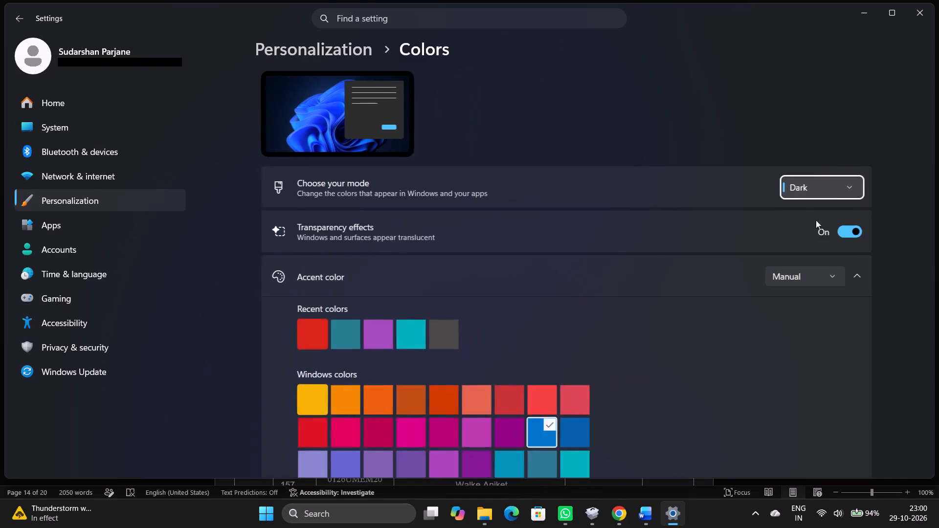
left_click(831, 193)
left_click(808, 170)
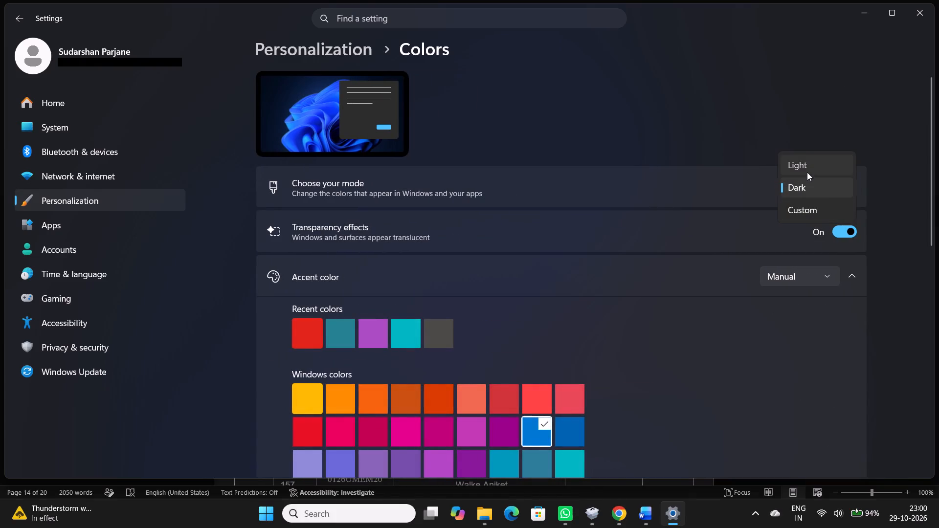
left_click(650, 521)
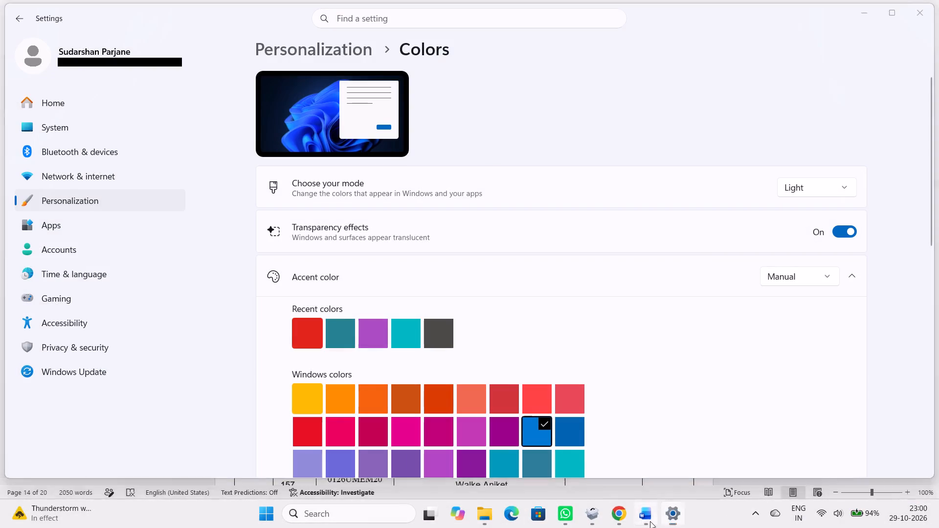
Review the cover, Certificate and Acknowledgement pages of the Steam Rankine Cycle report.
scroll(688, 362, "up", 2)
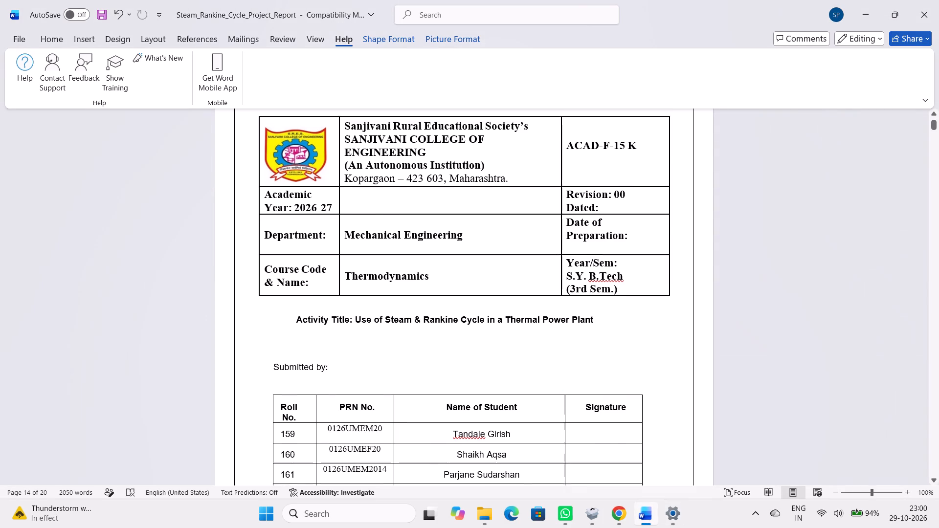
scroll(688, 362, "up", 3)
scroll(689, 362, "down", 11)
scroll(695, 362, "down", 12)
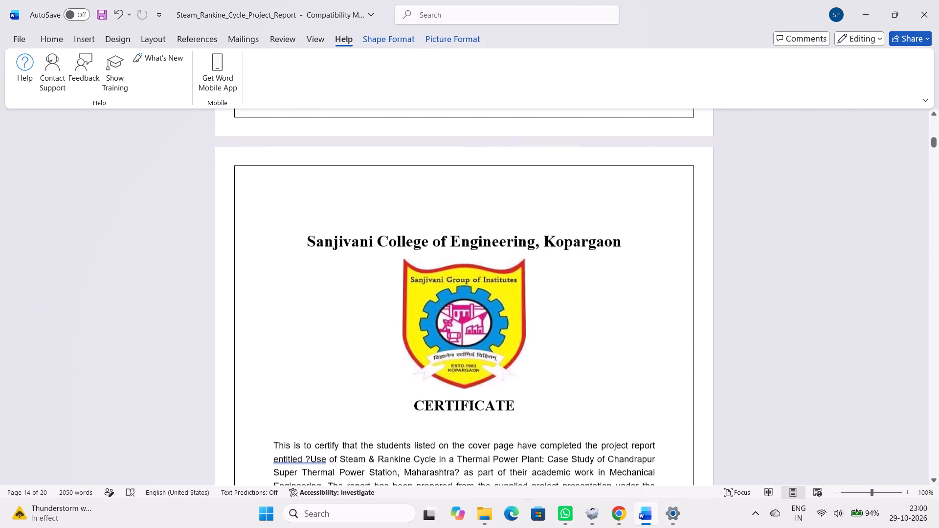
scroll(695, 362, "down", 6)
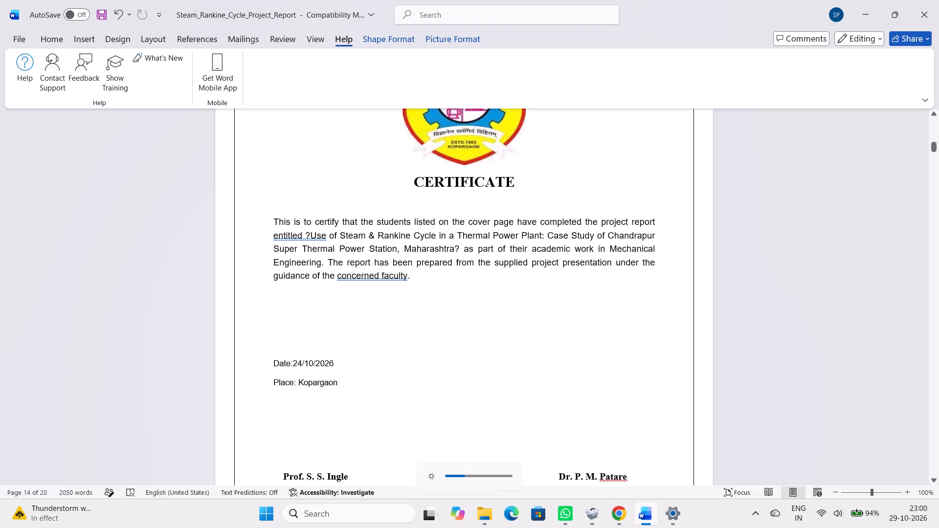
scroll(616, 367, "down", 14)
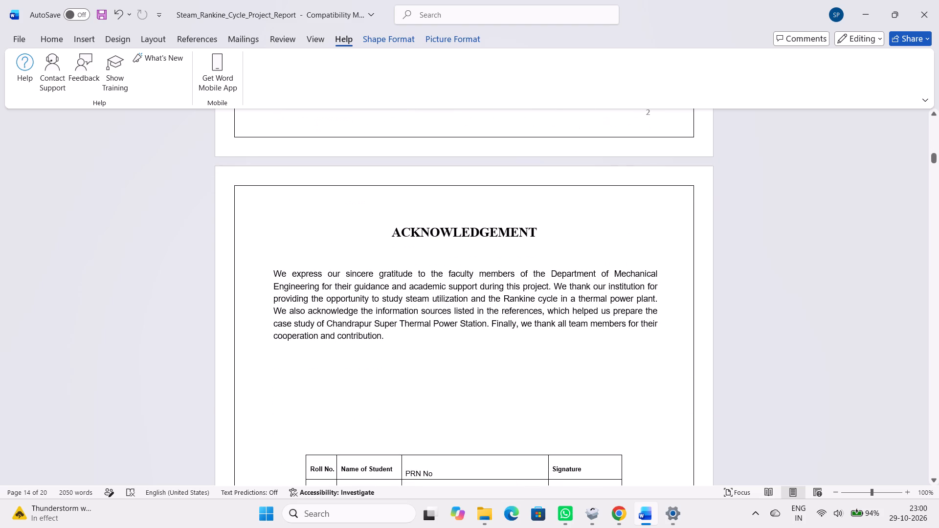
scroll(616, 361, "down", 5)
scroll(615, 361, "up", 7)
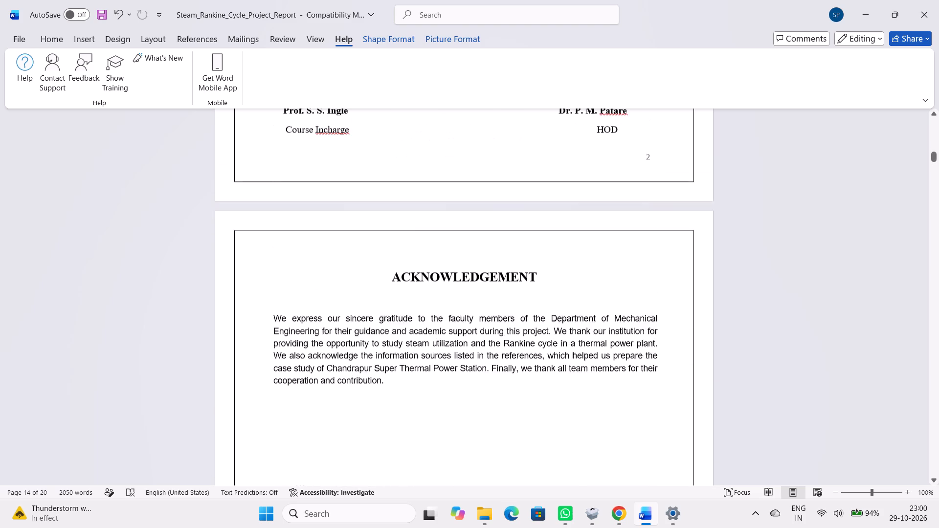
Set the font size of the Activity Title line on the cover page to 12.
left_click_drag(936, 159, 938, 84)
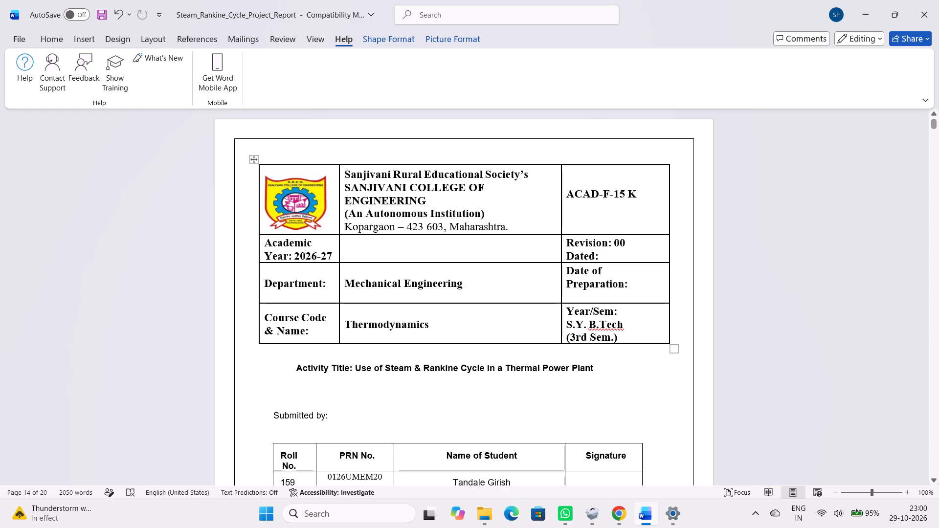
scroll(464, 393, "down", 4)
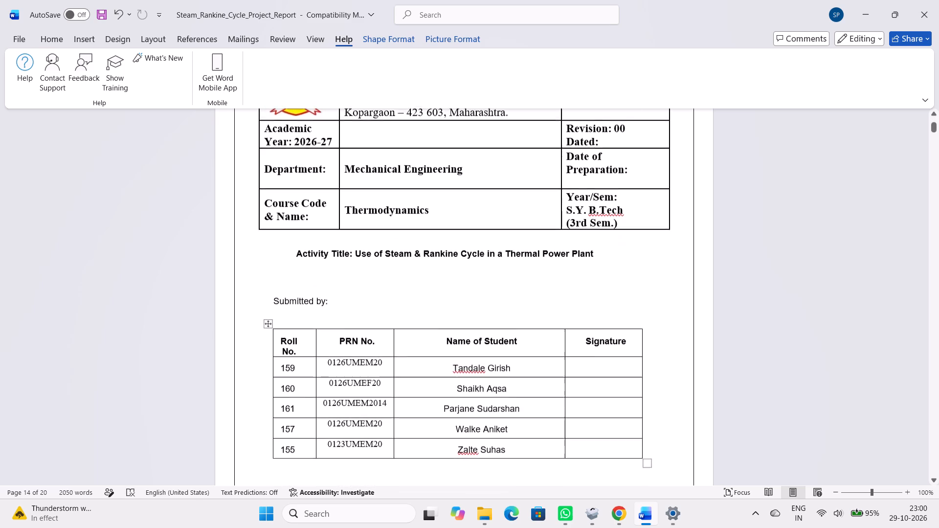
scroll(470, 393, "down", 1)
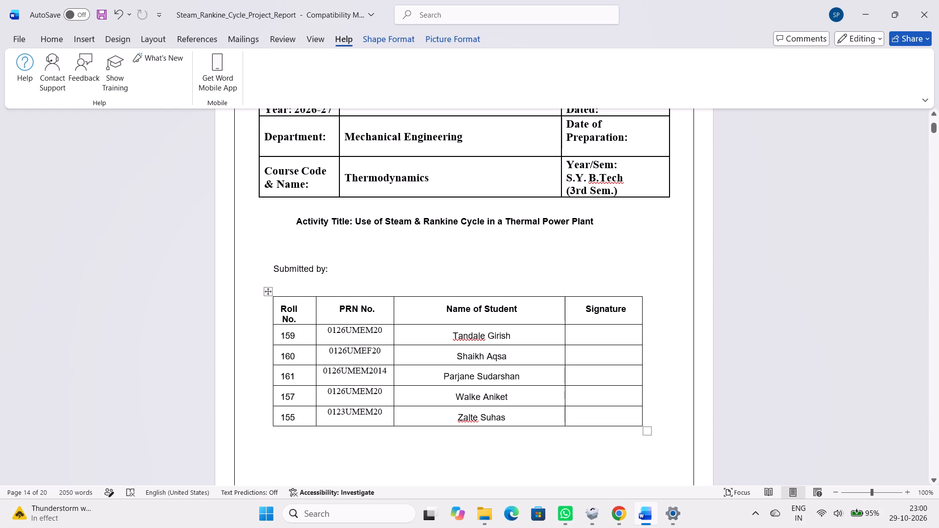
left_click(309, 221)
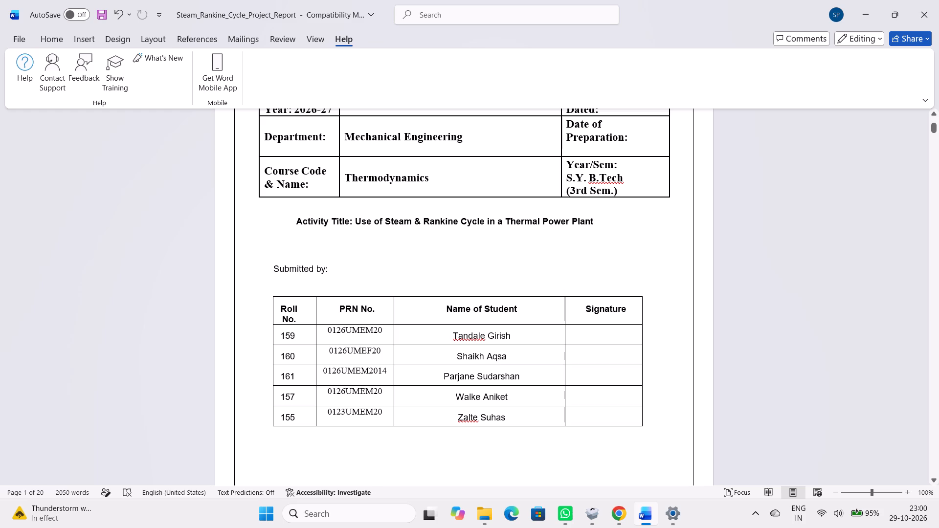
left_click_drag(292, 223, 607, 228)
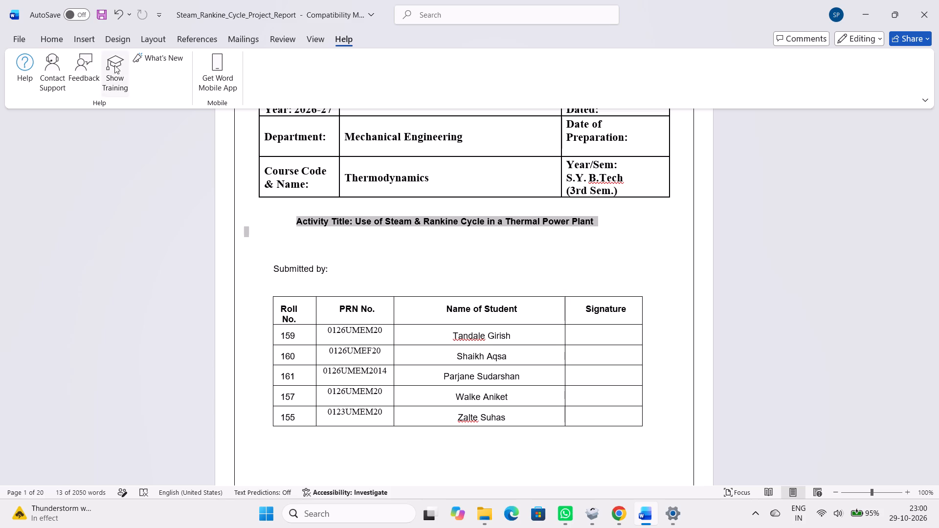
left_click(50, 38)
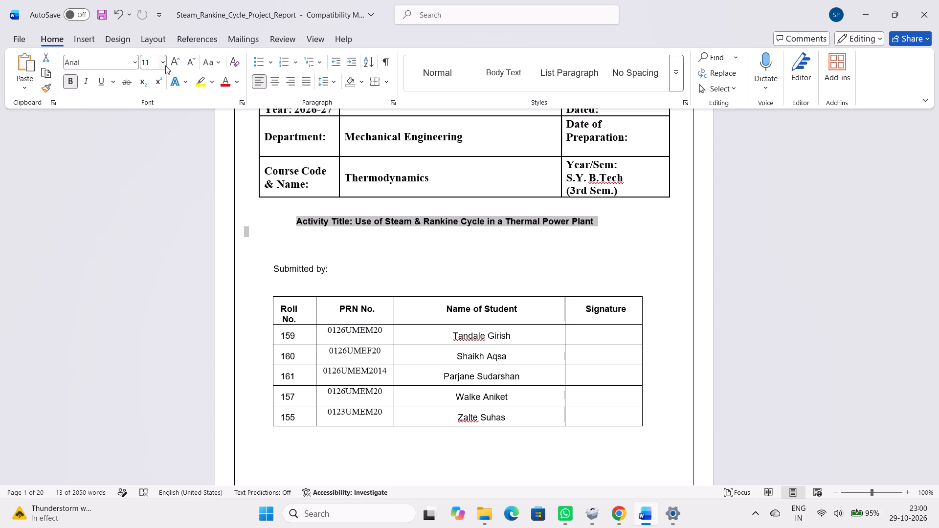
left_click(165, 66)
left_click(158, 134)
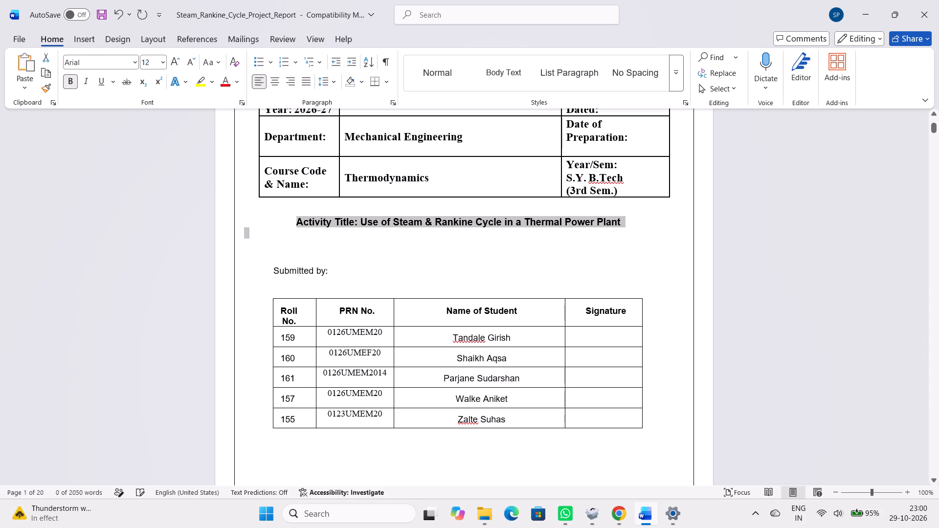
left_click(843, 278)
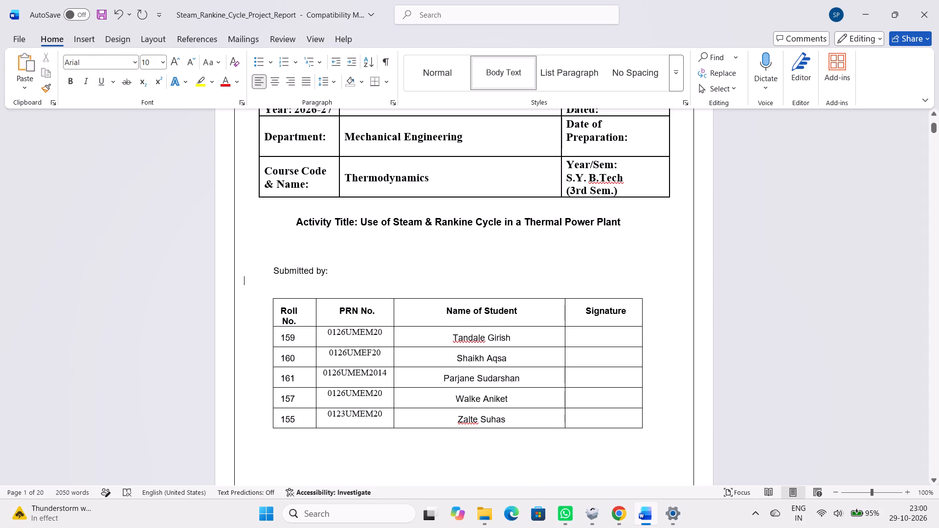
Check the layout of the whole cover page and the Certificate page below it.
left_click(289, 215)
scroll(938, 411, "down", 2)
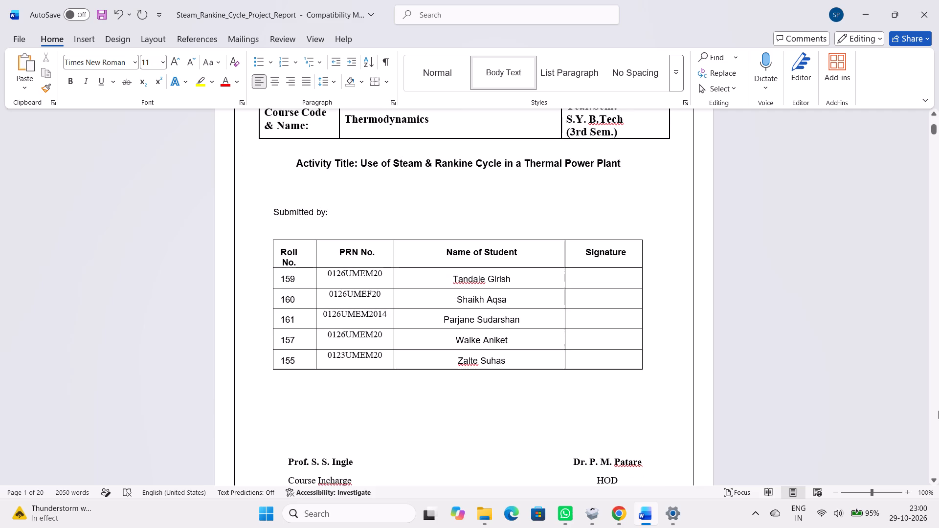
scroll(938, 411, "up", 6)
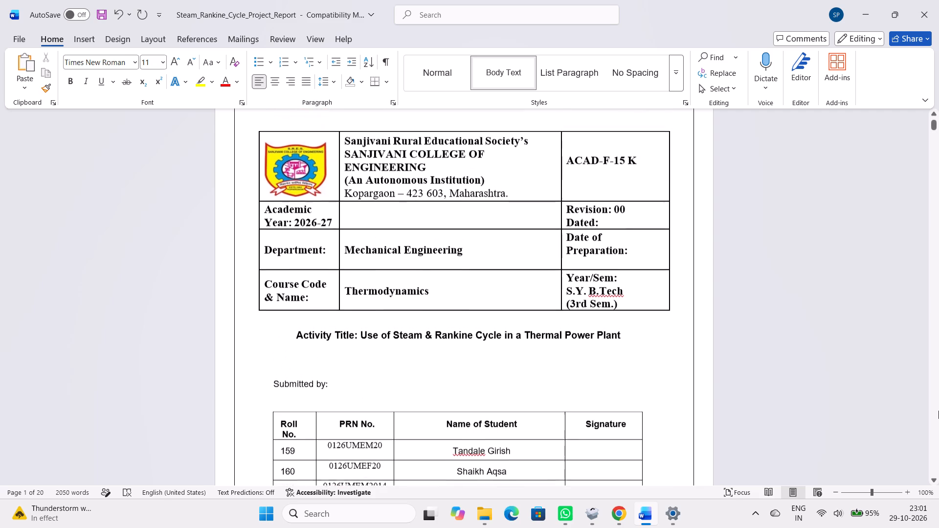
scroll(938, 411, "down", 2)
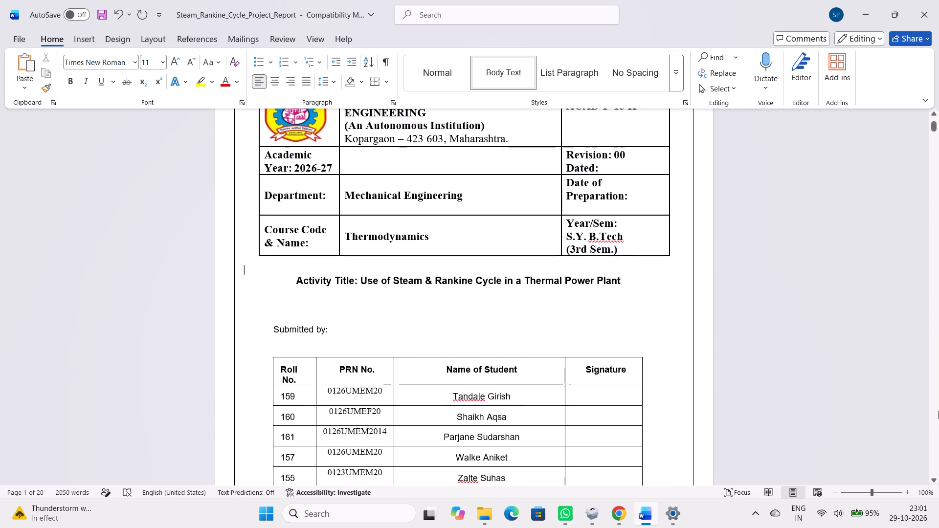
scroll(938, 411, "up", 5)
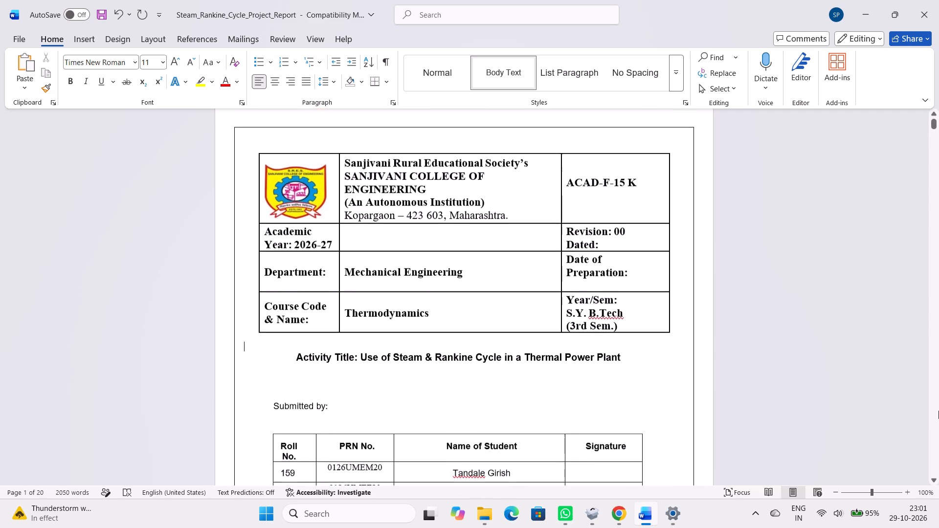
scroll(938, 411, "down", 17)
scroll(938, 411, "down", 5)
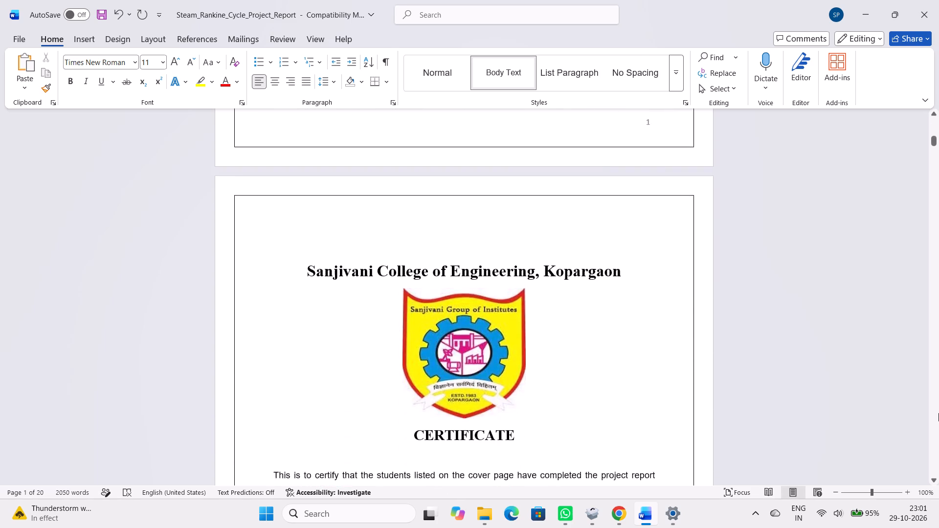
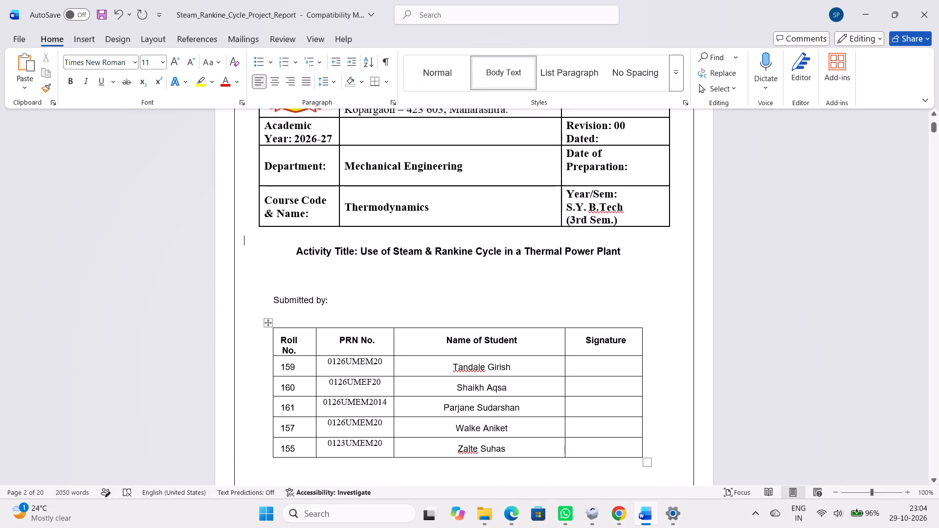
left_click(385, 426)
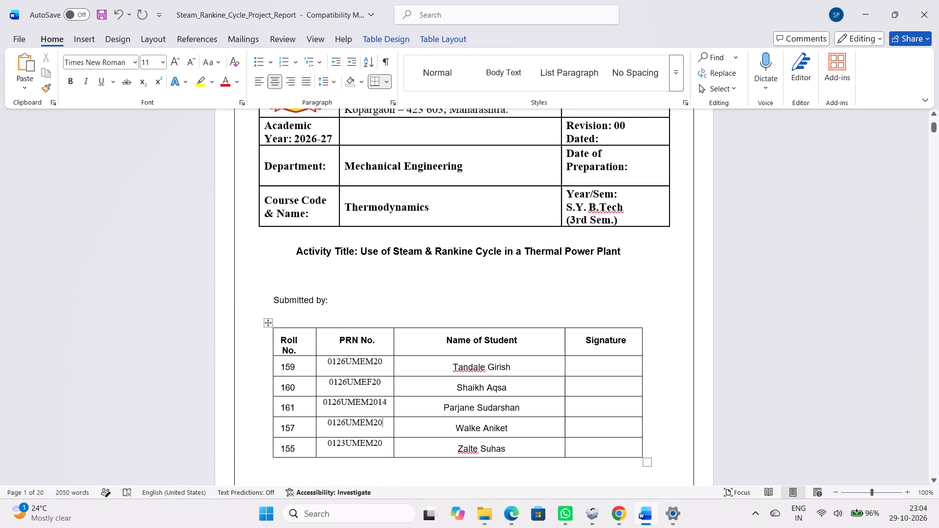
type("13")
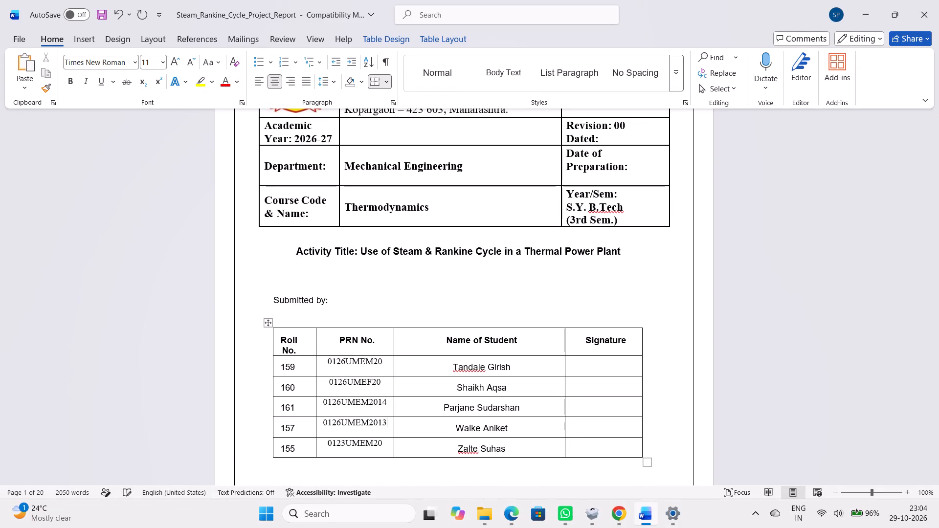
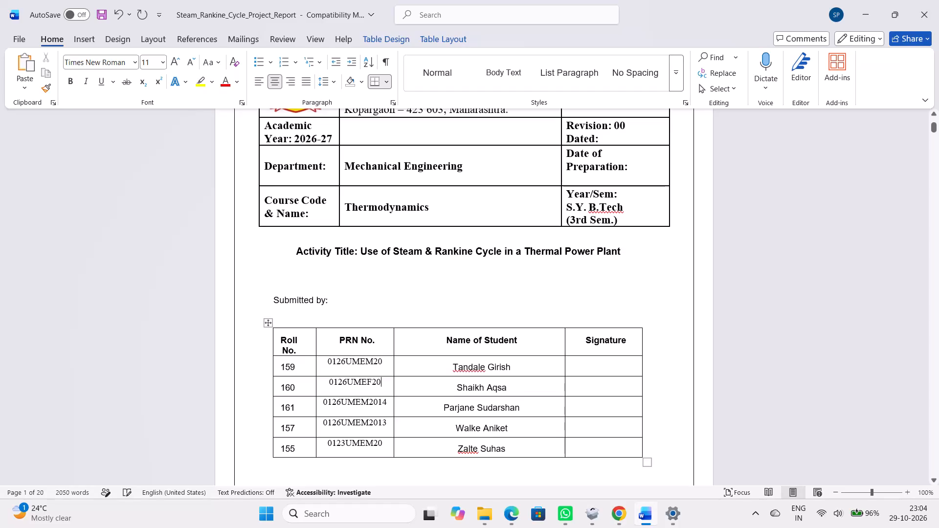
Complete the second student's PRN number in the cover page's student table by adding its missing last two digits.
type("12")
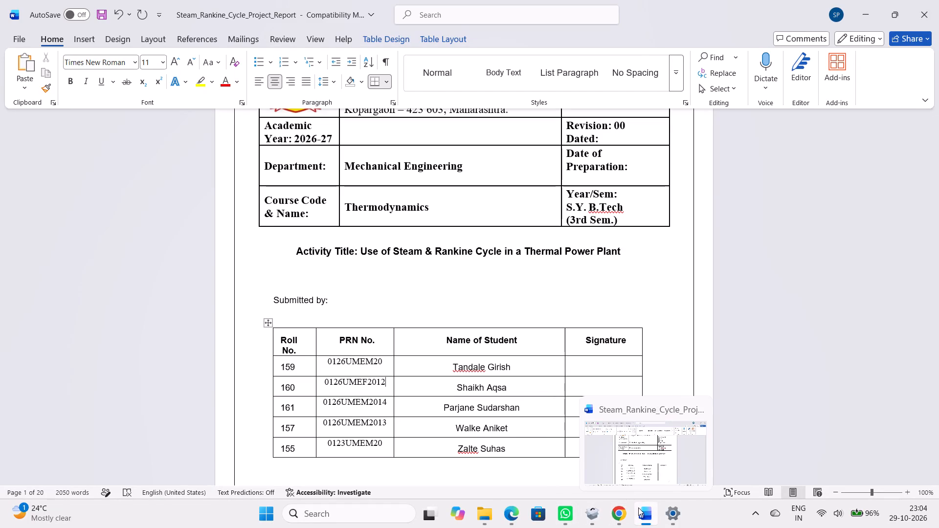
Switch from the Word report to the Chrome window.
left_click(622, 511)
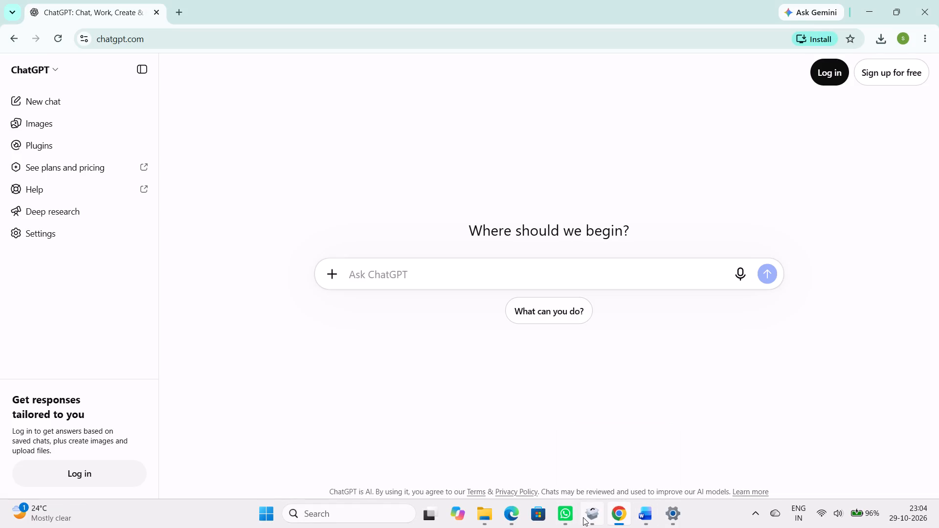
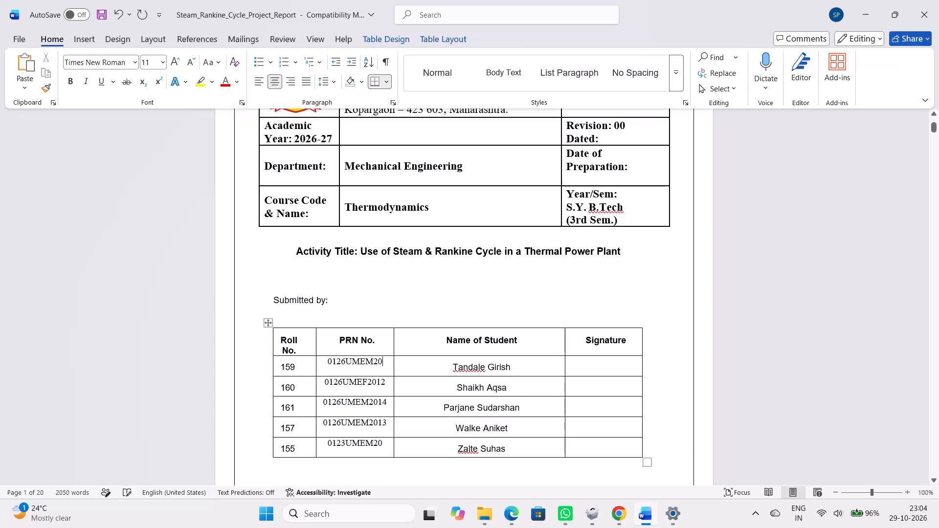
Complete the first student's PRN number in the cover page's student table by adding its missing last two digits.
key("grave")
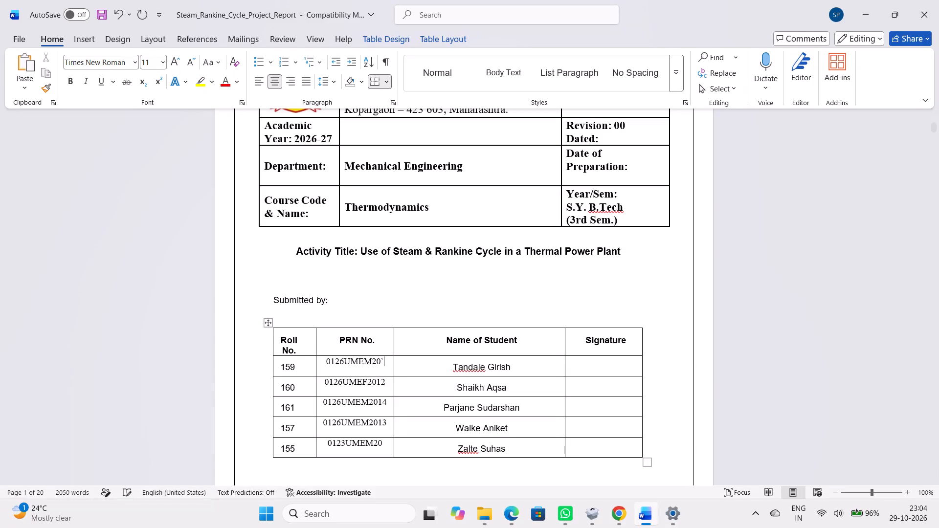
key("BackSpace")
type("11")
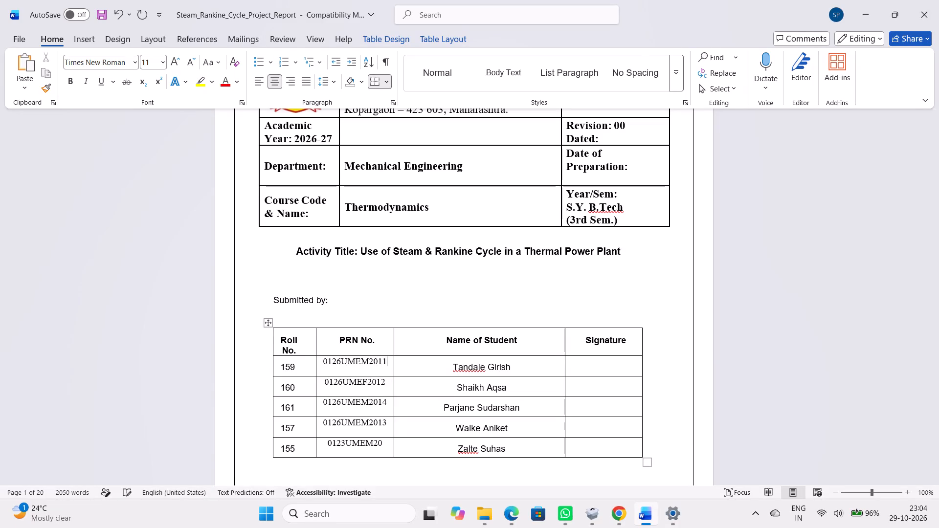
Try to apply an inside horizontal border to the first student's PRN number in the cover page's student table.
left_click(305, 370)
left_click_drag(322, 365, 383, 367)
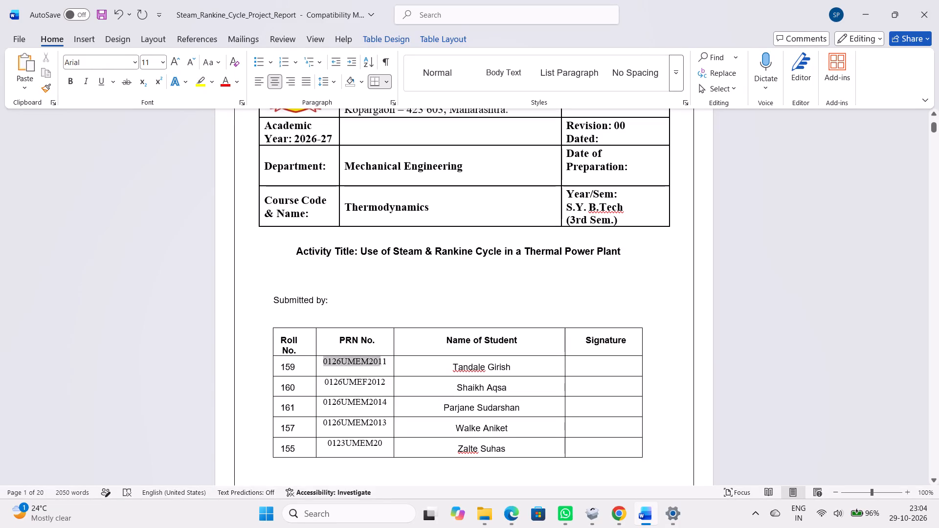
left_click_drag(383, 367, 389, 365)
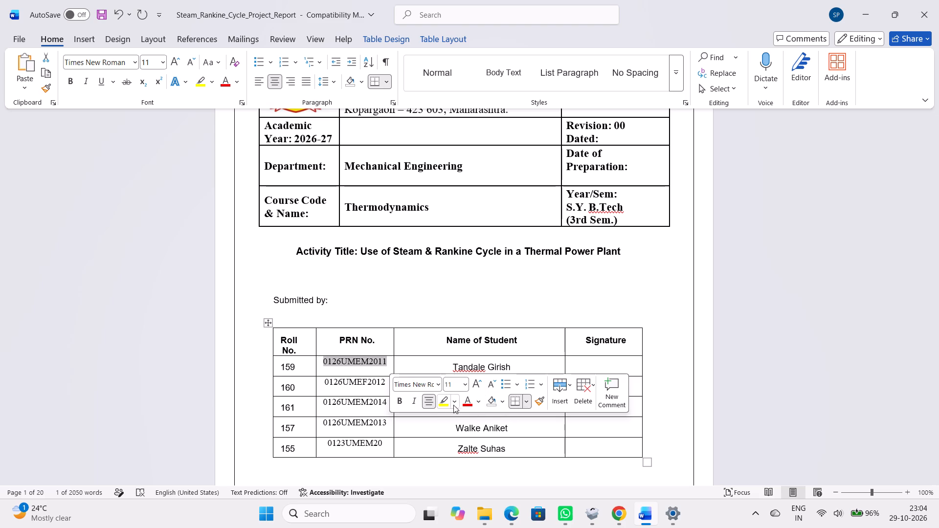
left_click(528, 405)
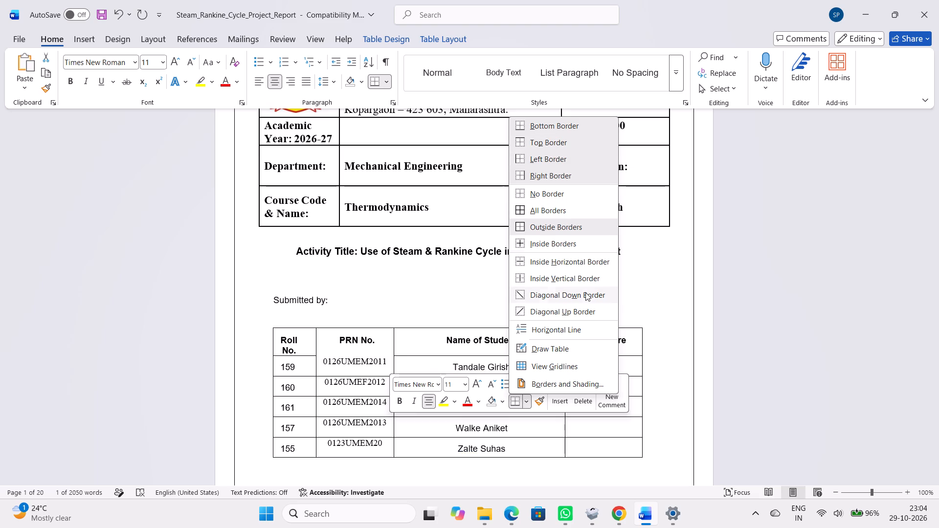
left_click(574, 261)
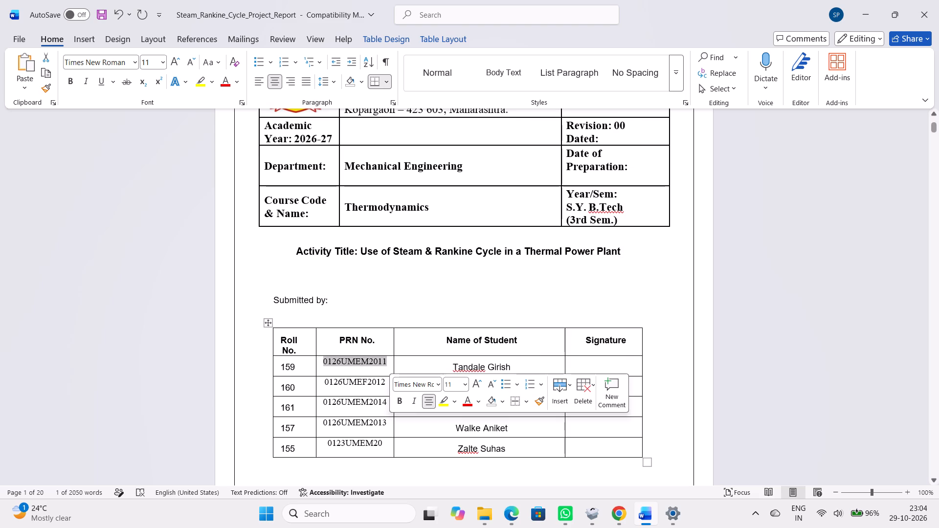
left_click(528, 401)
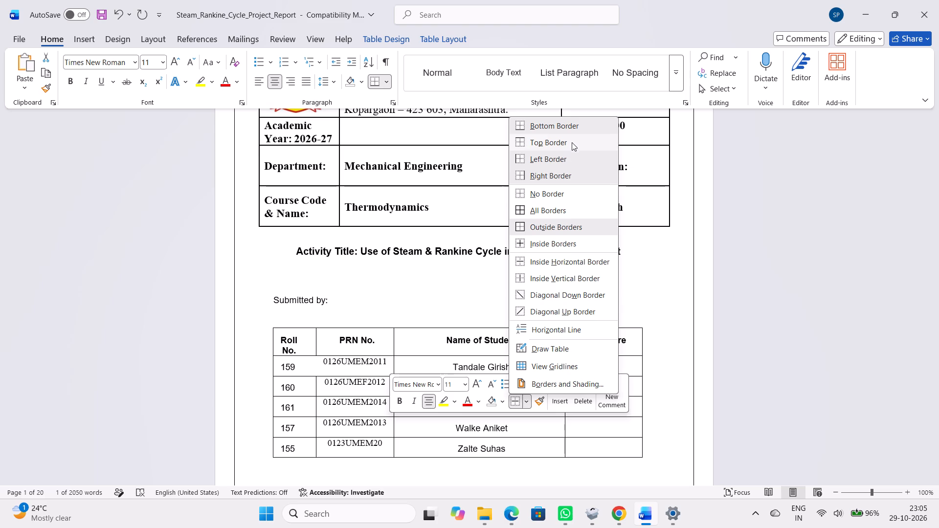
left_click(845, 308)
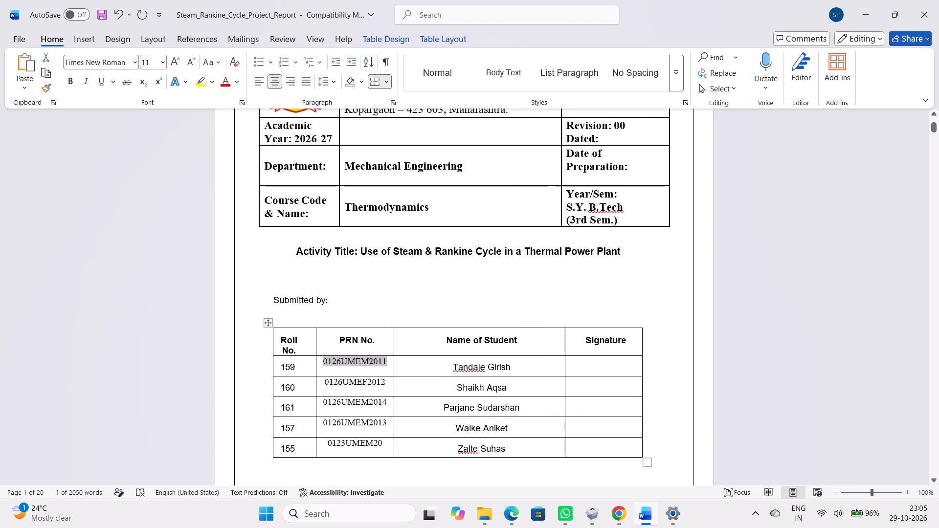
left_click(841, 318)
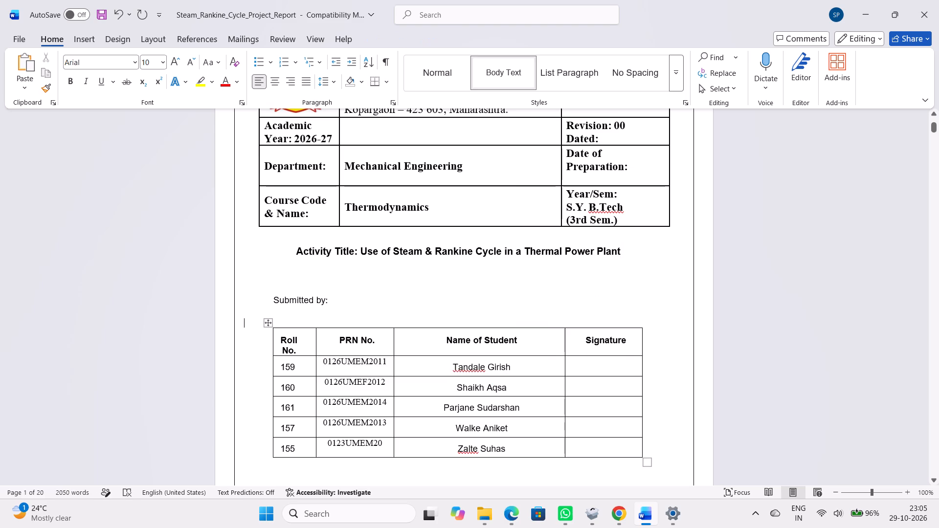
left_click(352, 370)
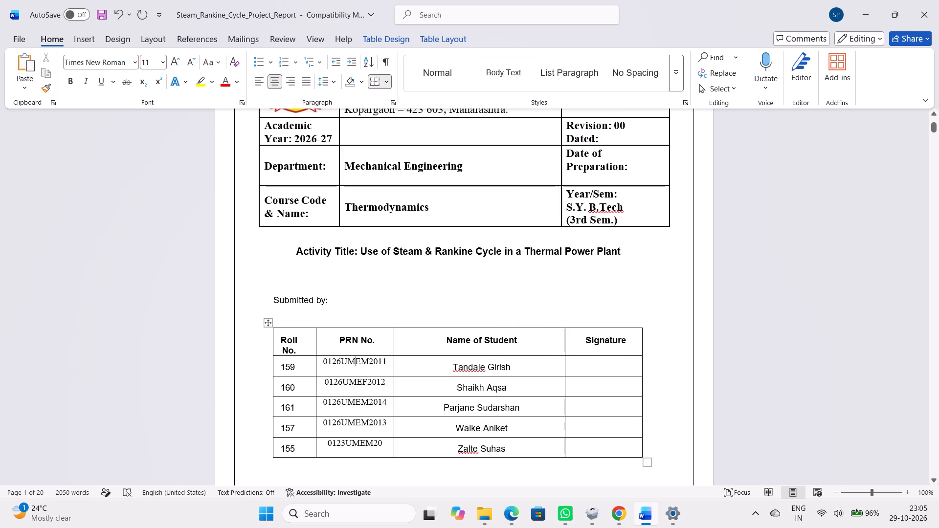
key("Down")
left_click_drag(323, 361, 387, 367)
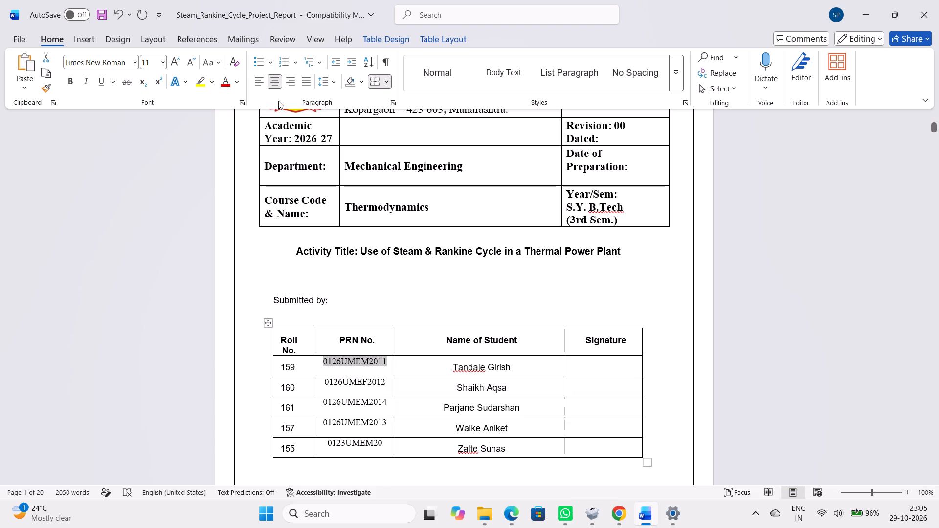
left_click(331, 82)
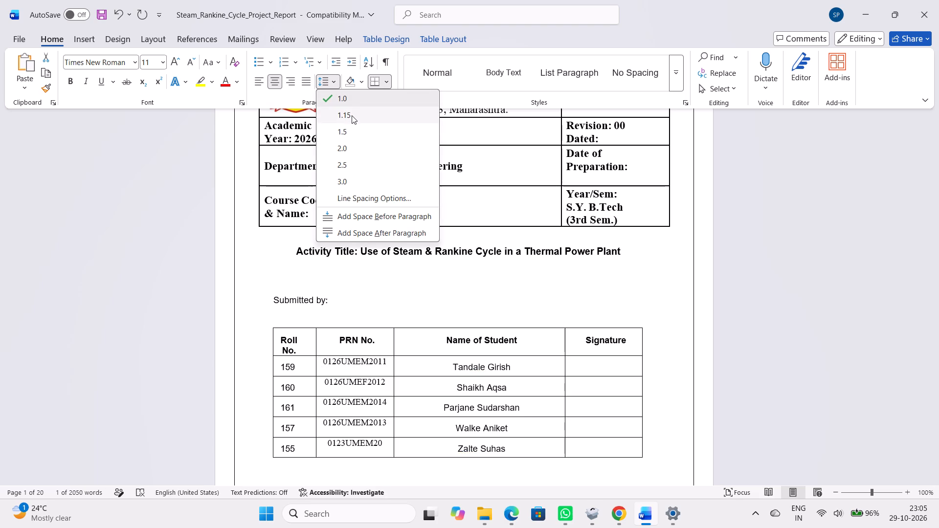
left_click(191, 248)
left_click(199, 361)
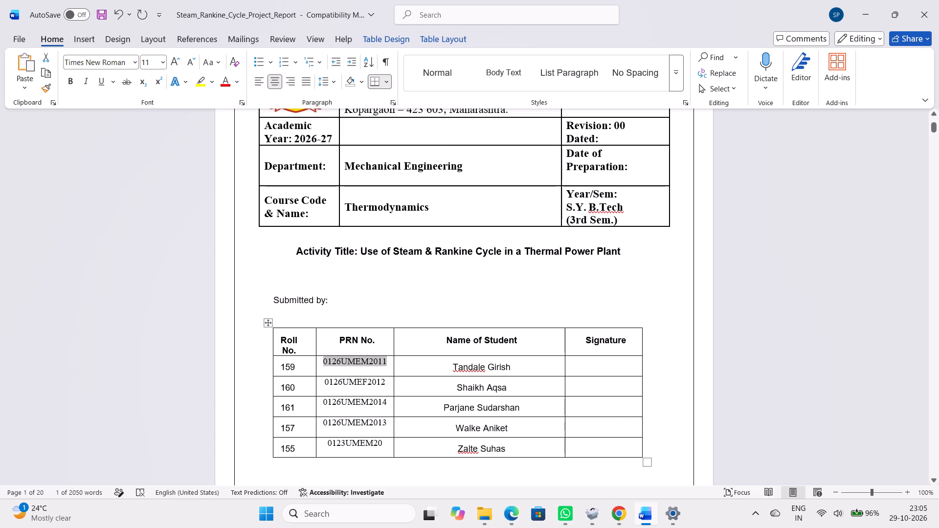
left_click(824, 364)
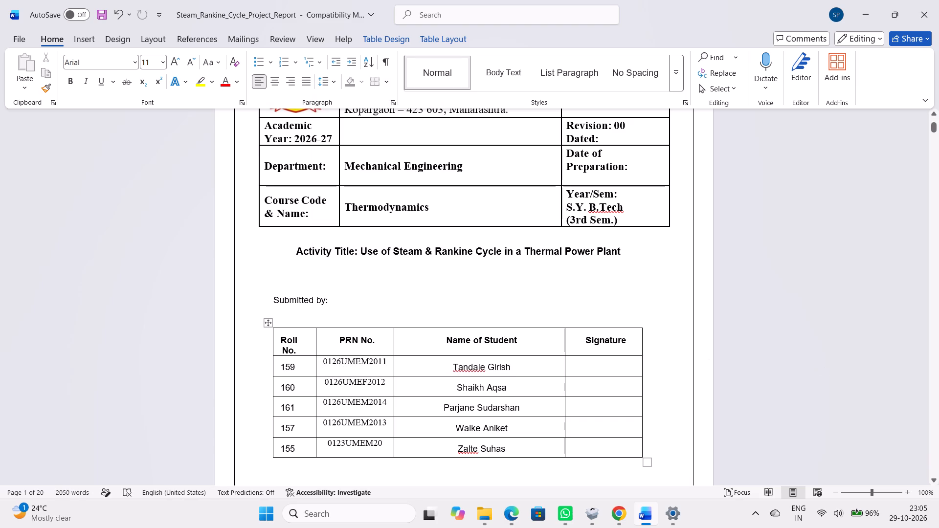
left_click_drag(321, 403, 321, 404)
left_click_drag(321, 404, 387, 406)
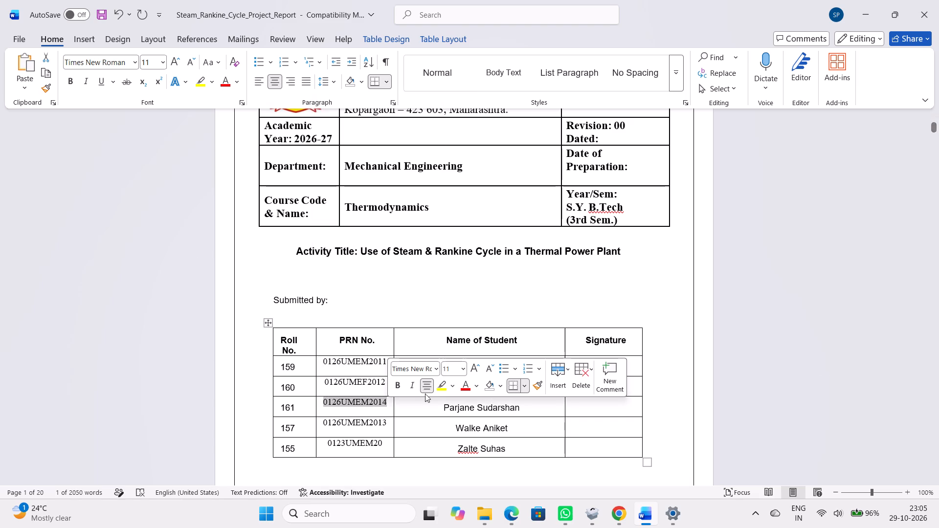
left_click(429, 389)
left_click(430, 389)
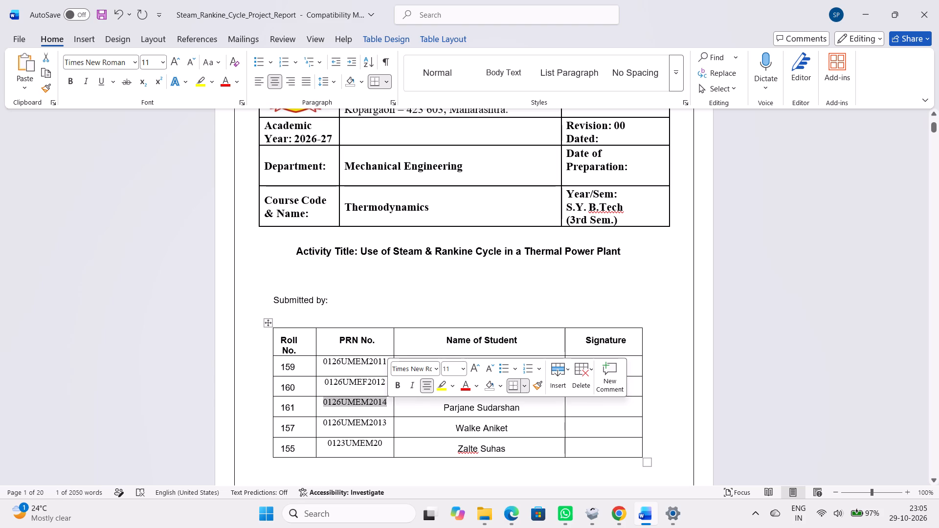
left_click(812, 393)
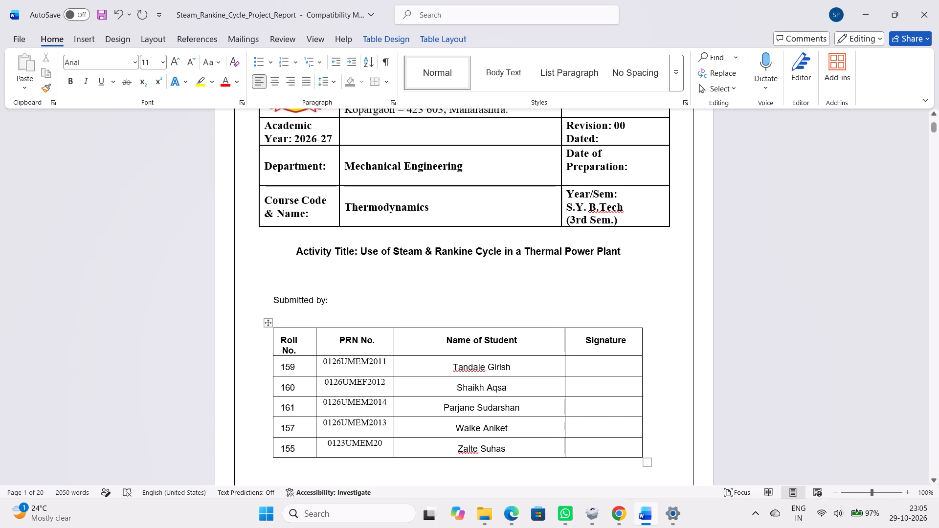
Copy the whole activity title line "Activity Title: Use of Steam & Rankine Cycle in a Thermal Power Plant" from the cover page.
scroll(810, 438, "down", 5)
scroll(810, 438, "up", 1)
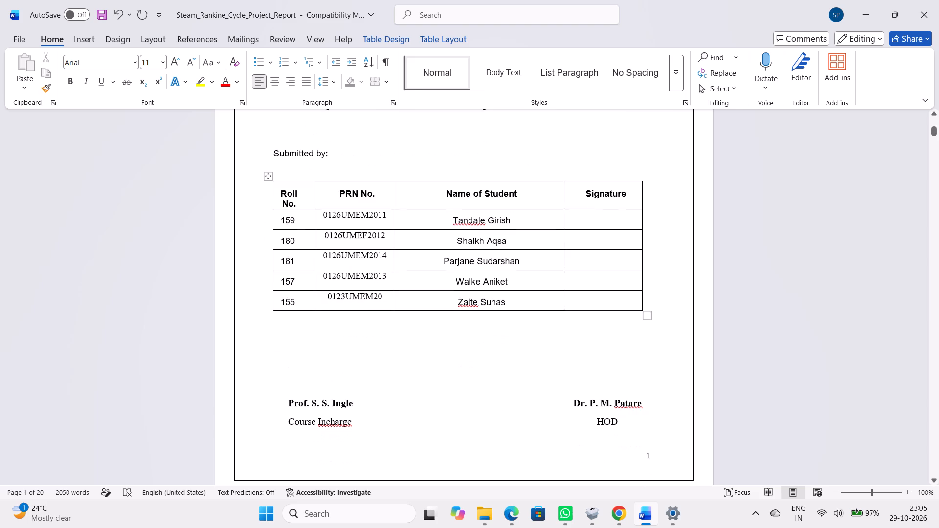
scroll(810, 438, "up", 3)
left_click_drag(293, 225, 559, 229)
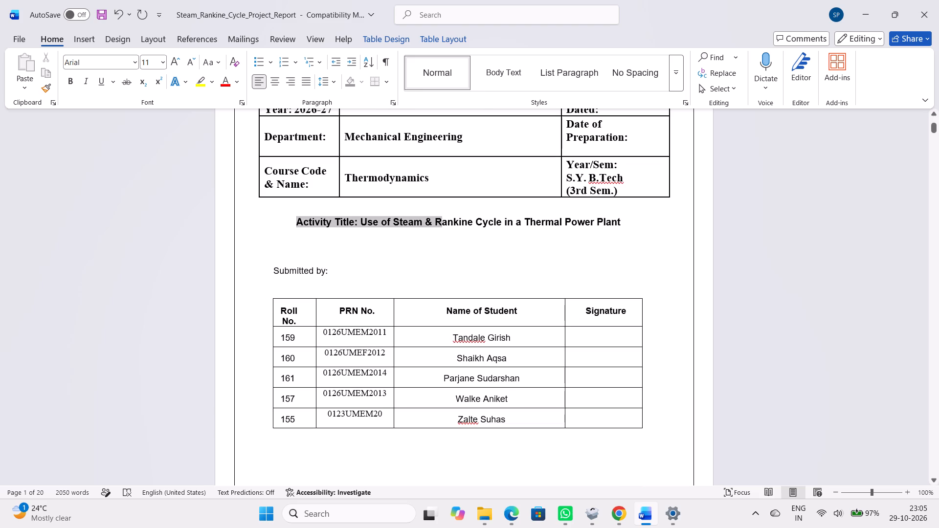
left_click_drag(559, 229, 633, 226)
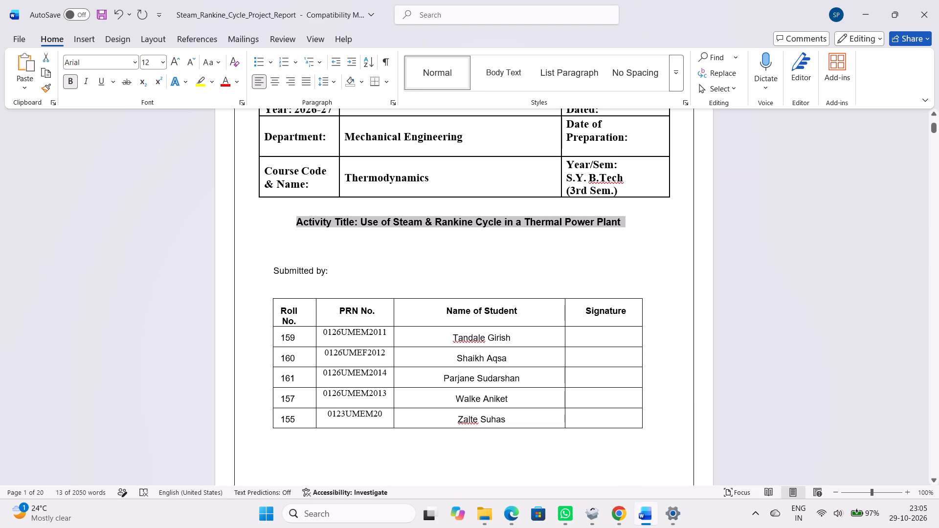
key("ctrl+c")
scroll(642, 246, "down", 5)
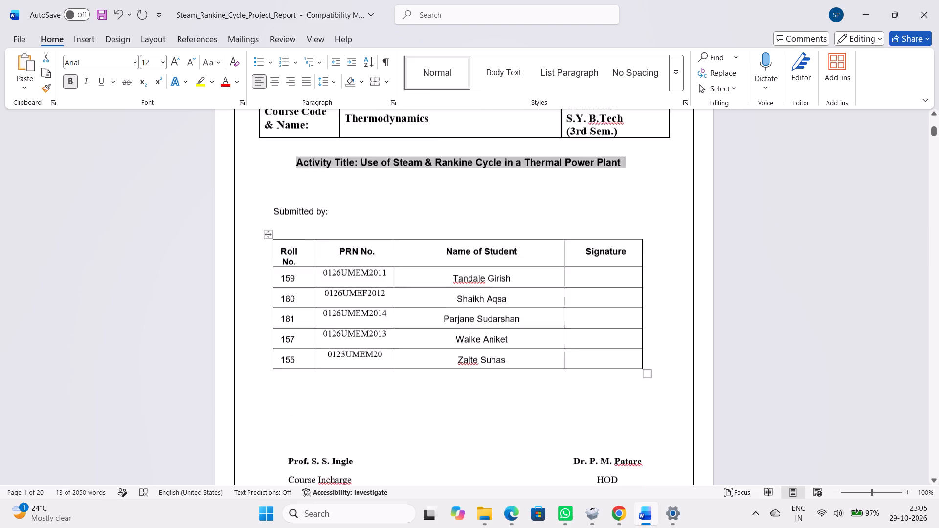
scroll(642, 246, "down", 17)
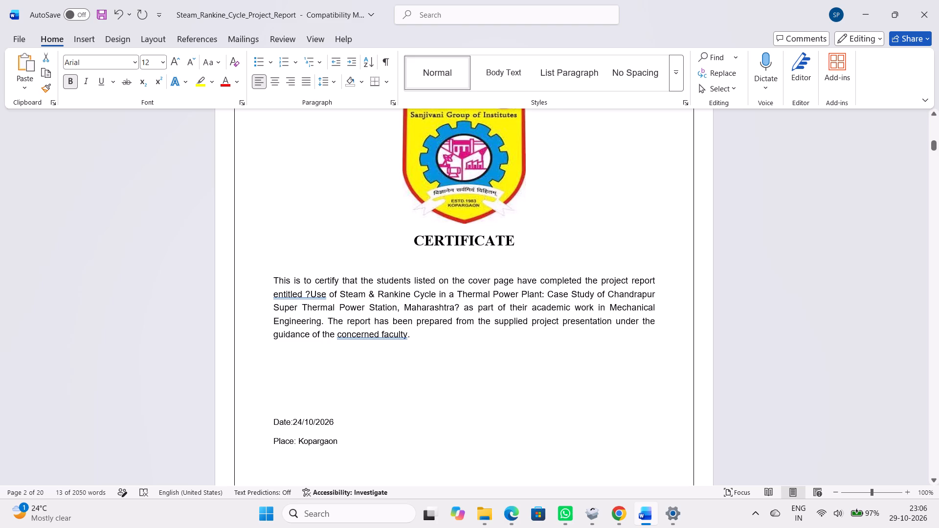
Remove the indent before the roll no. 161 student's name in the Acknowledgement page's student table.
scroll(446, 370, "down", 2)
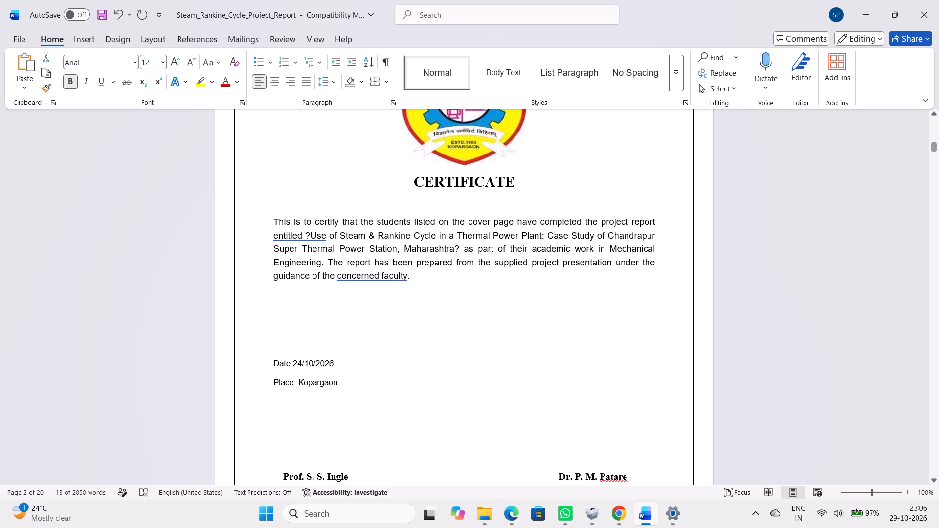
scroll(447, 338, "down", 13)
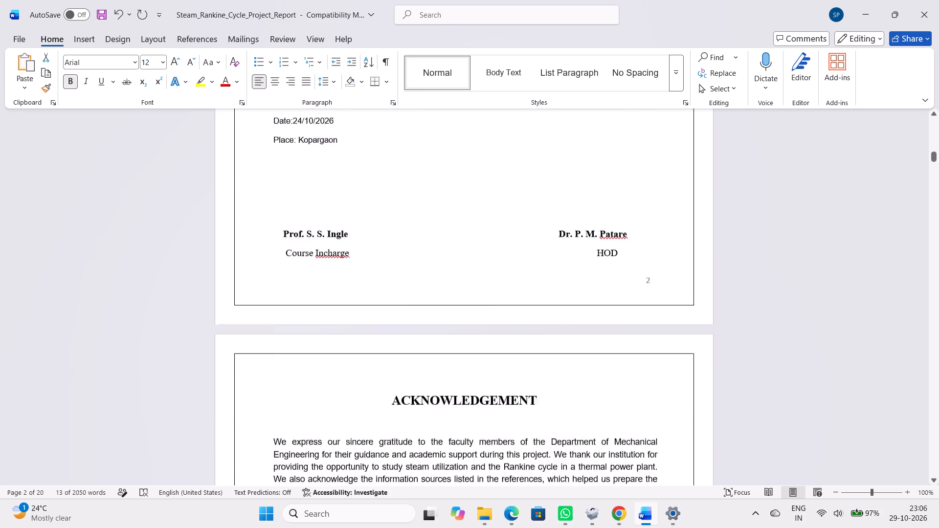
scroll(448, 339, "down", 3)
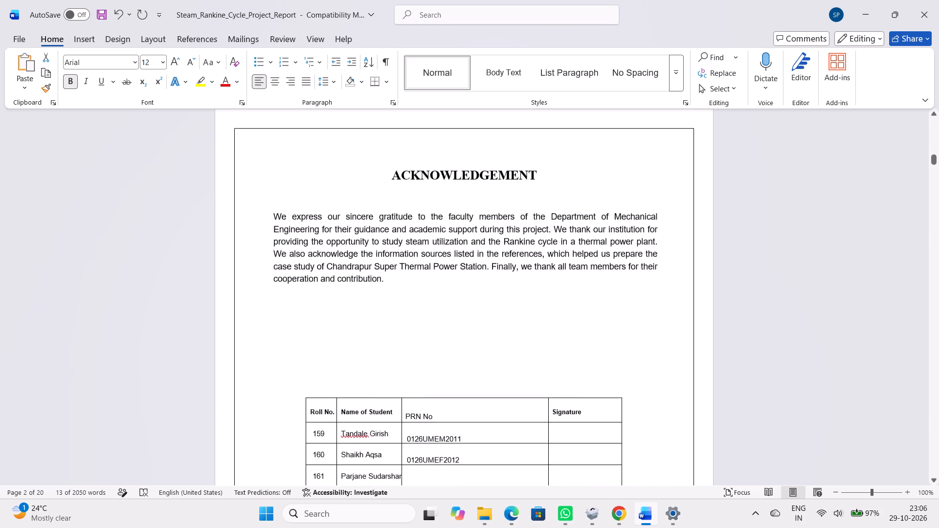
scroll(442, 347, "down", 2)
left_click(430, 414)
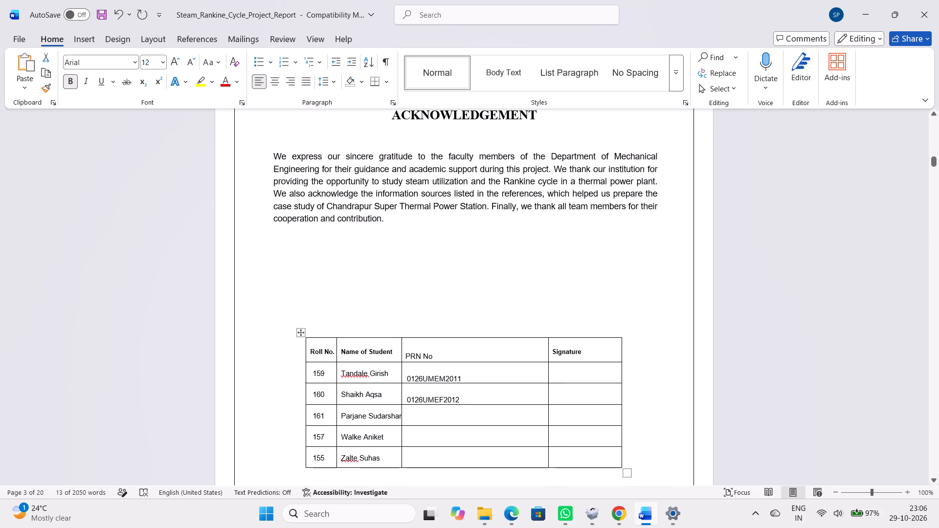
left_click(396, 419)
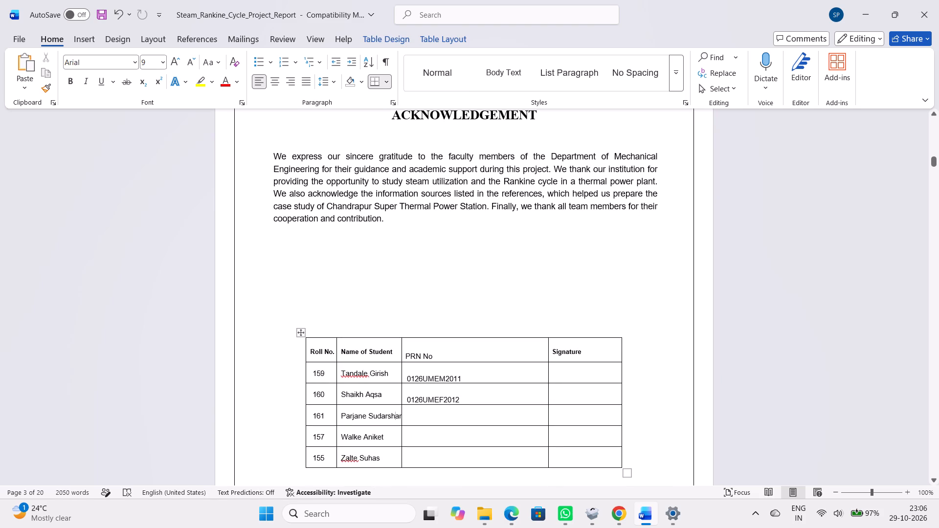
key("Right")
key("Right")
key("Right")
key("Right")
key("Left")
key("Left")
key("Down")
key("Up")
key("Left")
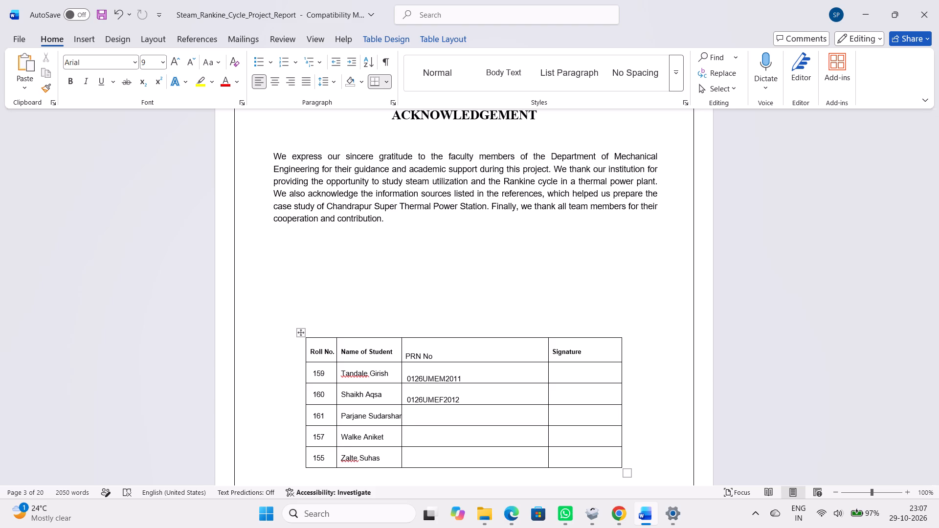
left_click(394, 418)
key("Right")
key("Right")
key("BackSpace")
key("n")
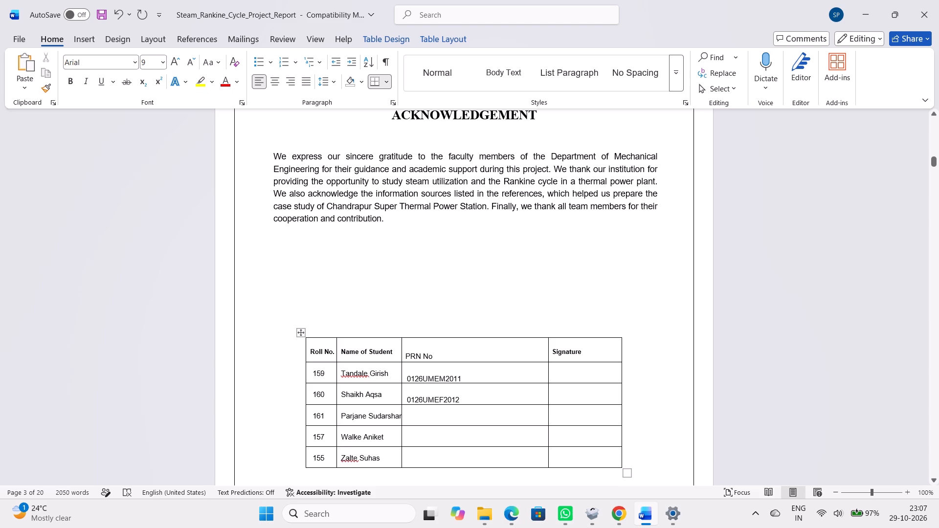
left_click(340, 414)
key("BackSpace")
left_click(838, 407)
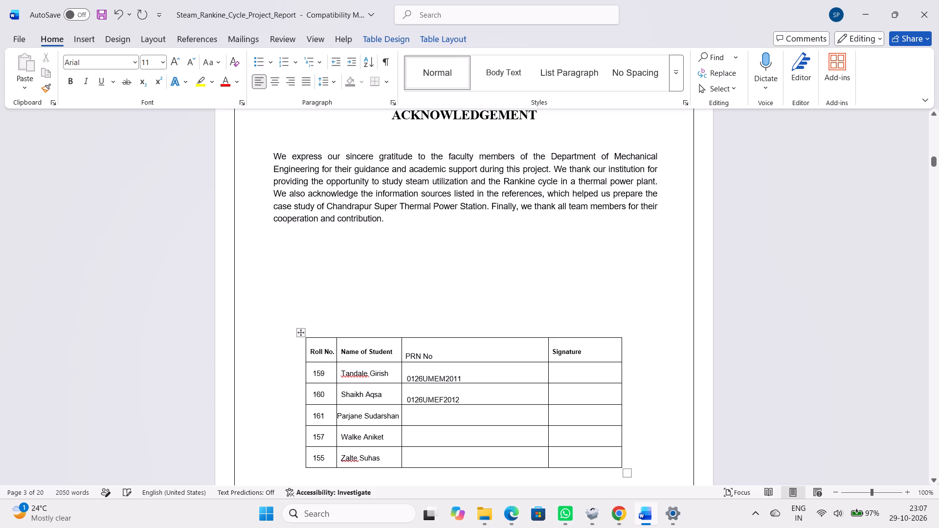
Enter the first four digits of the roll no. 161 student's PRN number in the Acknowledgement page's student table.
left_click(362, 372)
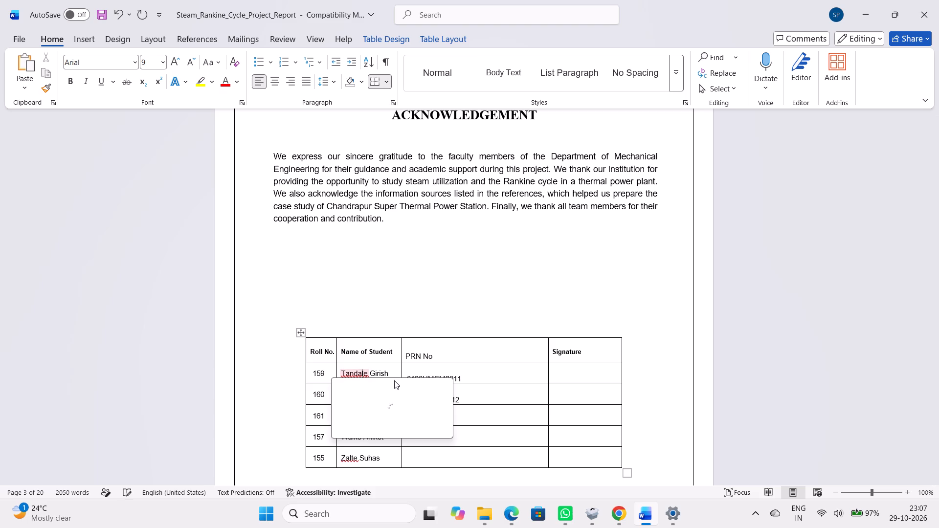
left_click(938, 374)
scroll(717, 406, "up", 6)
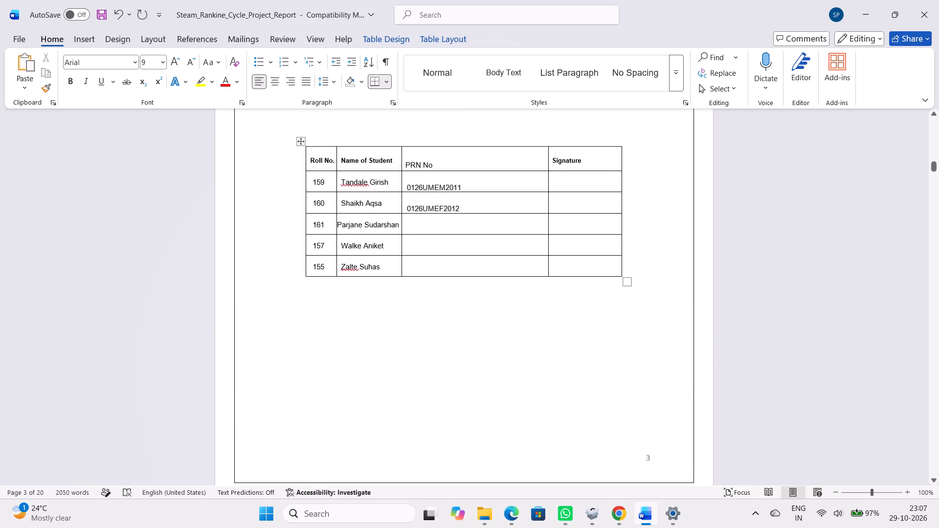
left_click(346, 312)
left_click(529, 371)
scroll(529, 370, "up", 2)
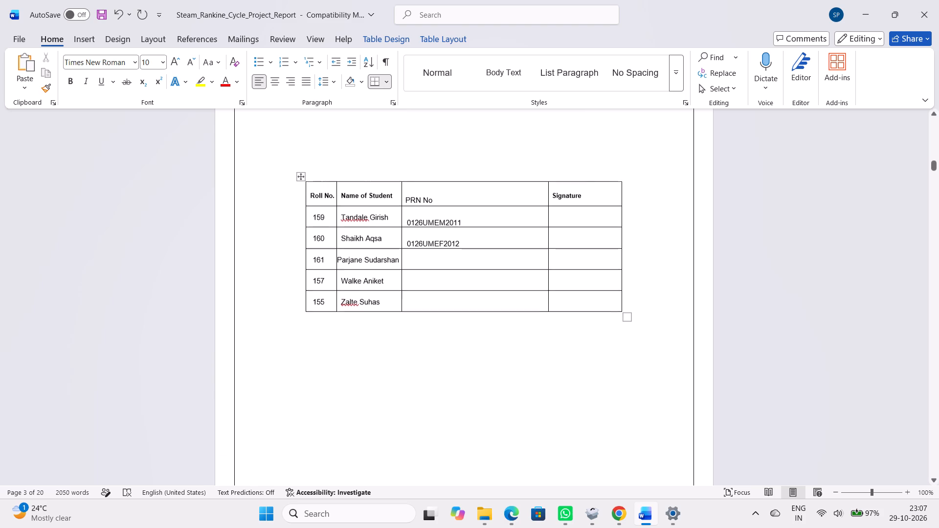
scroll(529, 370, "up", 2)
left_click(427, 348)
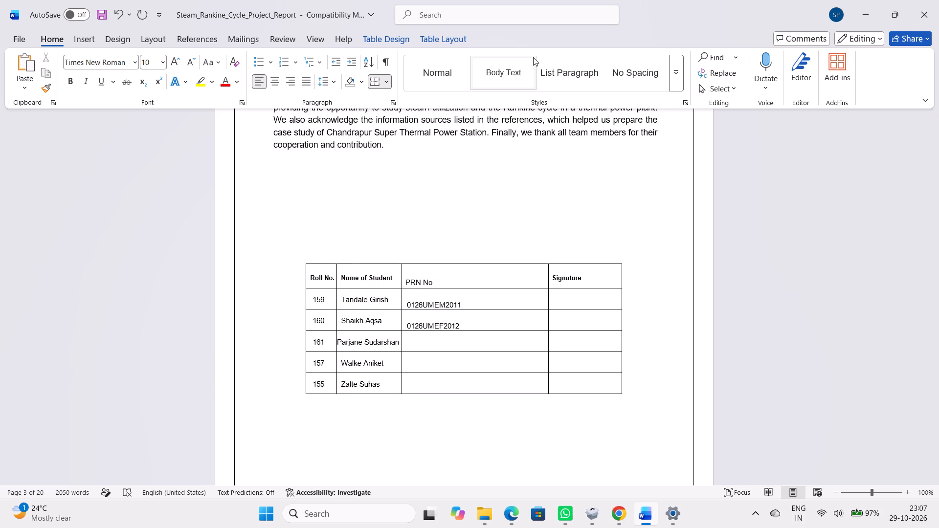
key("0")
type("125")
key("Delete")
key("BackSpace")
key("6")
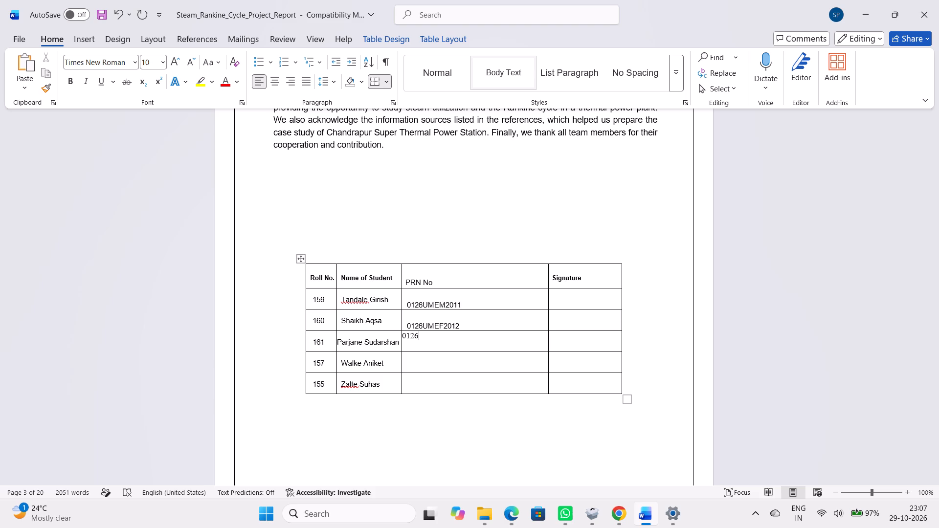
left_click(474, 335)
Delete the entire student table from the Acknowledgement page.
left_click_drag(284, 242, 671, 408)
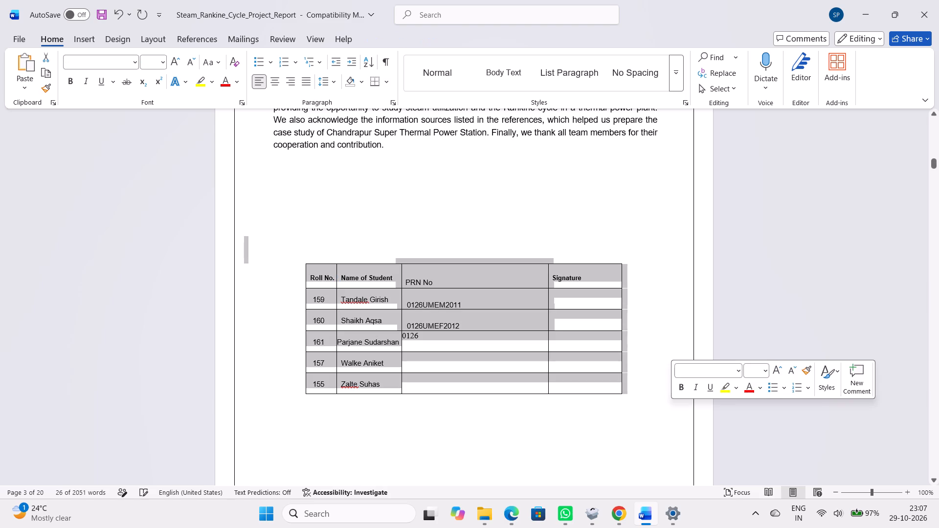
key("BackSpace")
Copy the cover page's whole student table and paste it below the text on the Acknowledgement page.
scroll(600, 367, "up", 13)
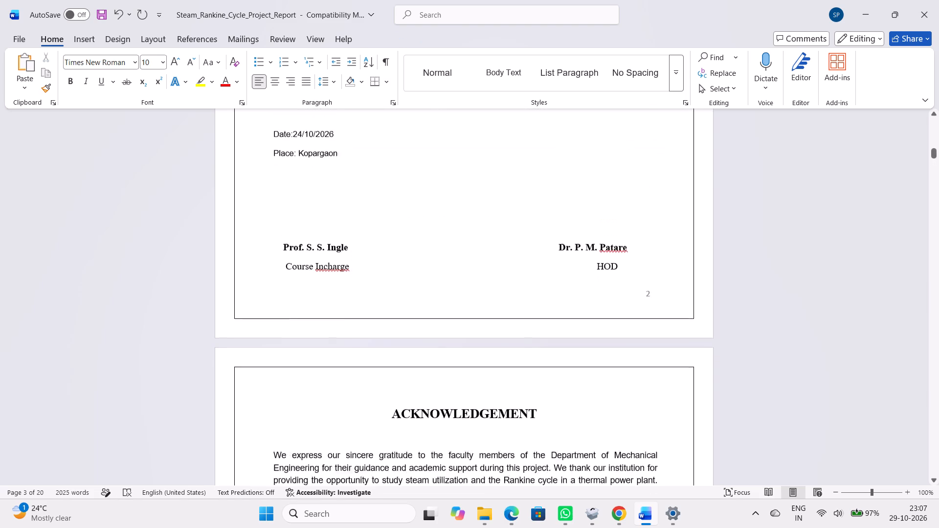
scroll(579, 358, "up", 20)
scroll(579, 358, "up", 13)
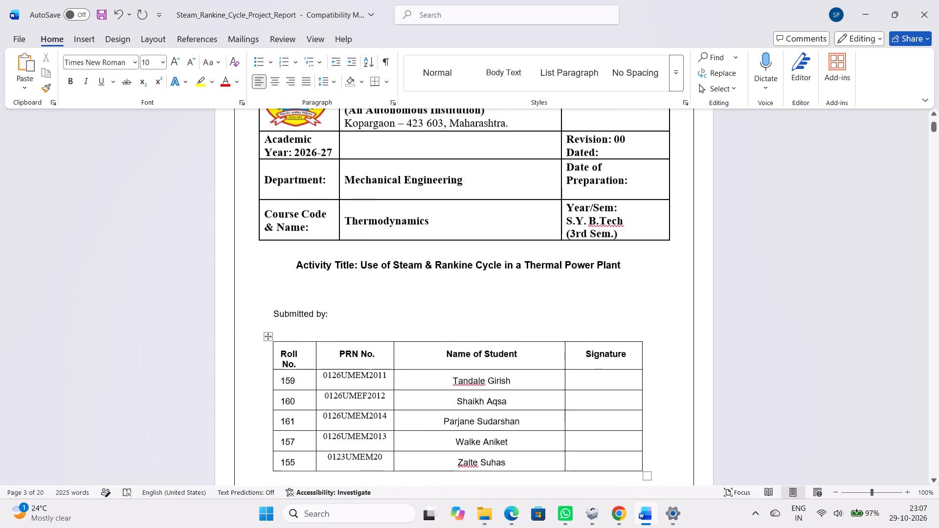
scroll(595, 362, "down", 3)
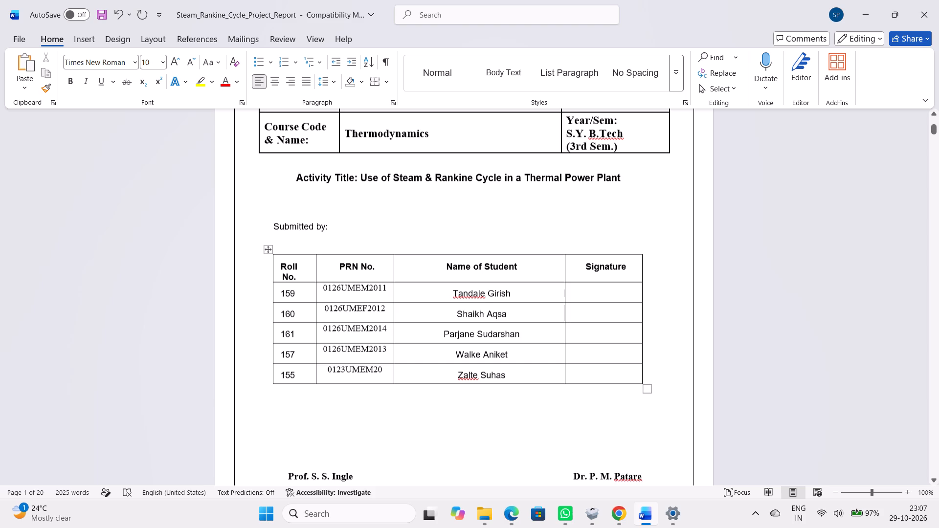
left_click(383, 370)
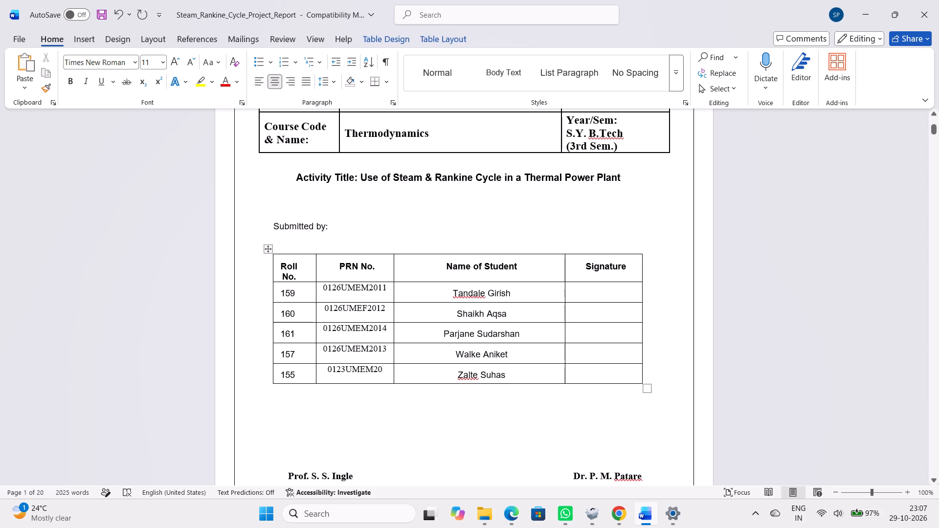
left_click_drag(258, 233, 643, 387)
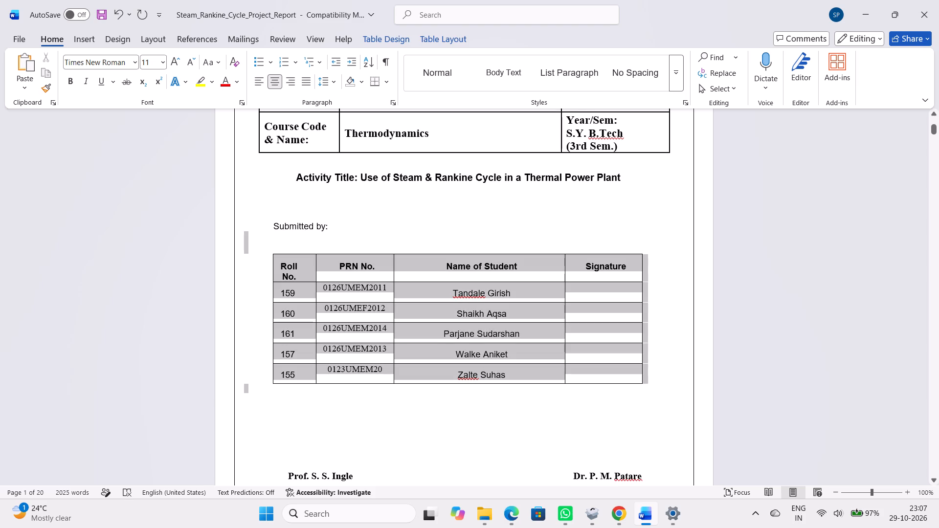
left_click_drag(643, 387, 643, 386)
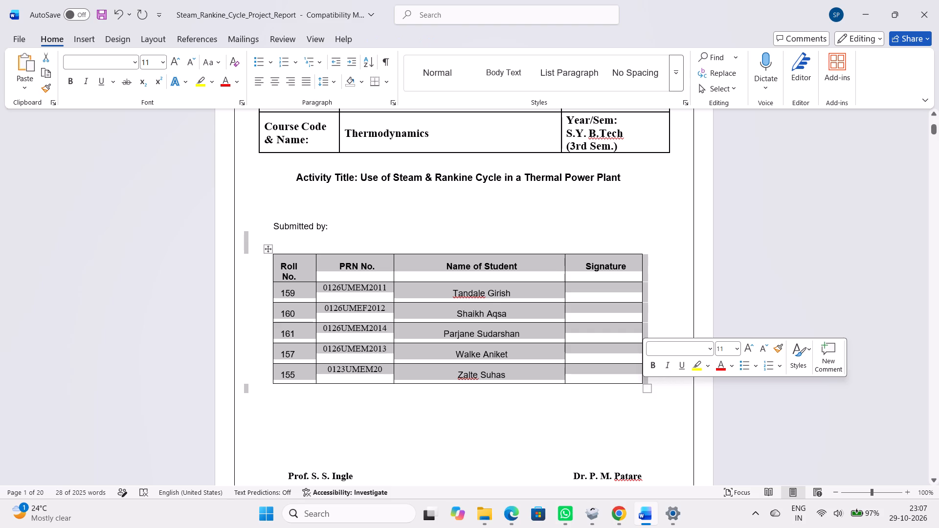
key("ctrl+c")
scroll(542, 421, "down", 8)
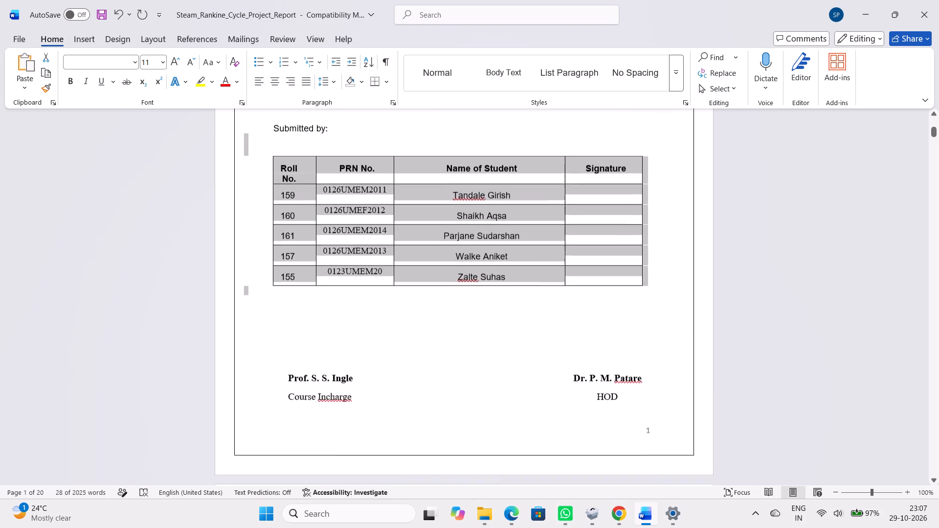
scroll(536, 410, "down", 16)
scroll(538, 407, "down", 18)
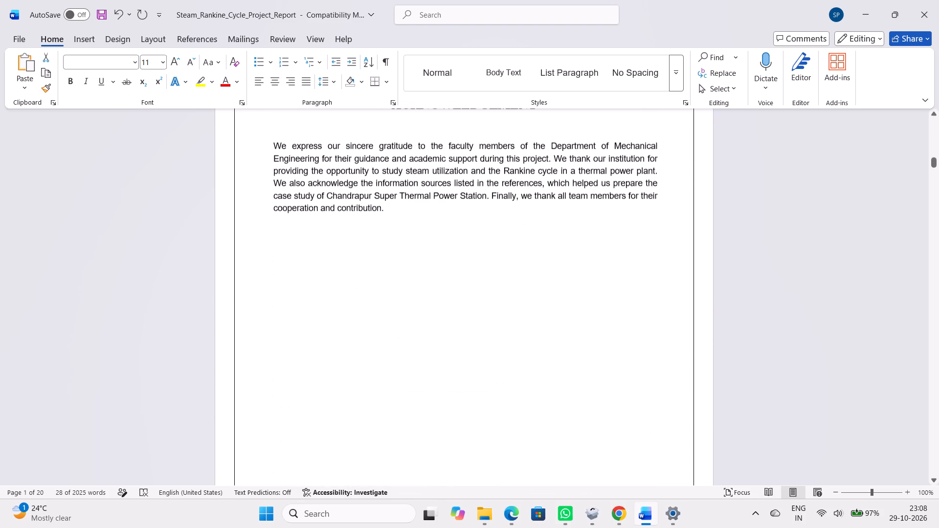
left_click(346, 270)
key("ctrl+v")
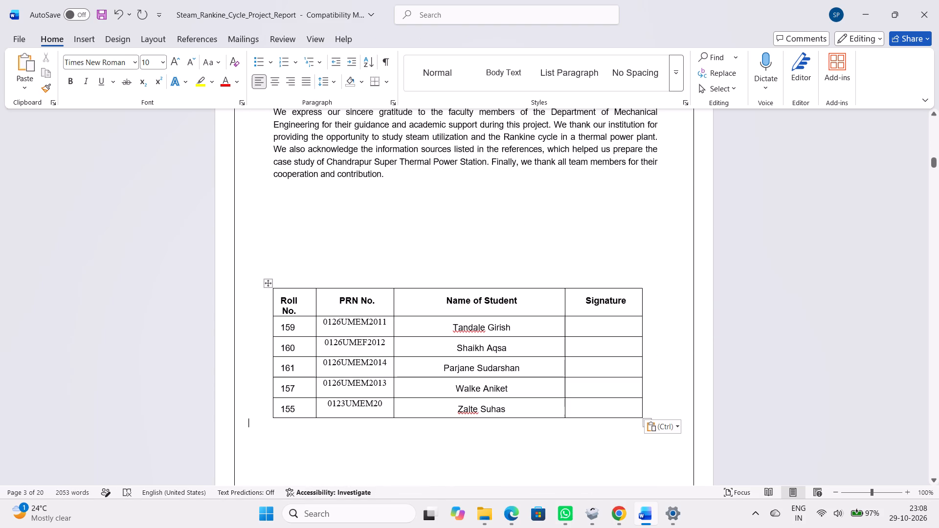
Copy the whole activity title line "Activity Title: Use of Steam & Rankine Cycle in a Thermal Power Plant" from the cover page.
left_click(792, 254)
scroll(780, 341, "up", 18)
scroll(782, 341, "up", 6)
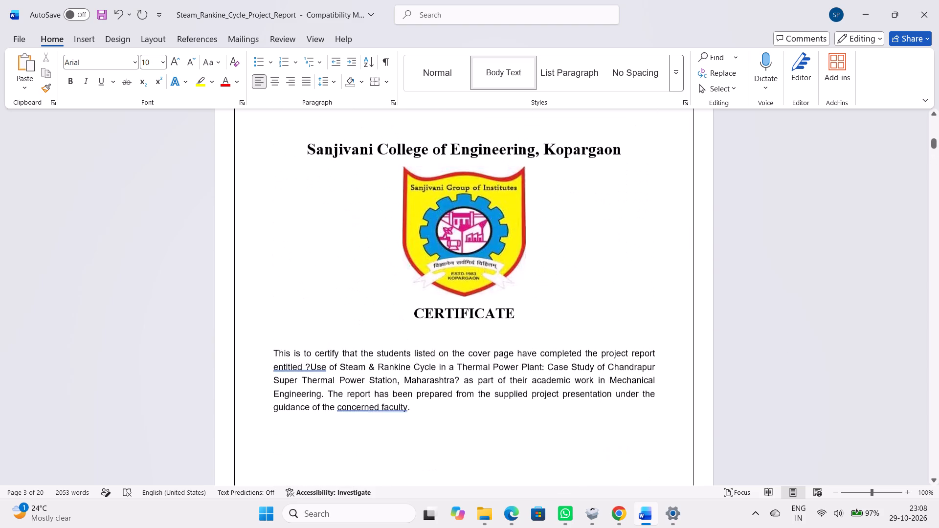
scroll(782, 341, "up", 12)
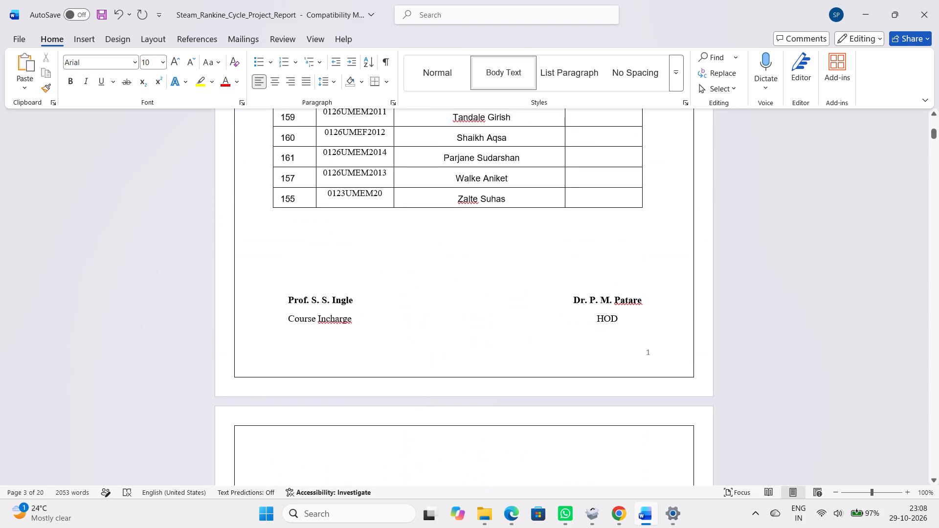
scroll(783, 340, "up", 11)
scroll(783, 340, "down", 8)
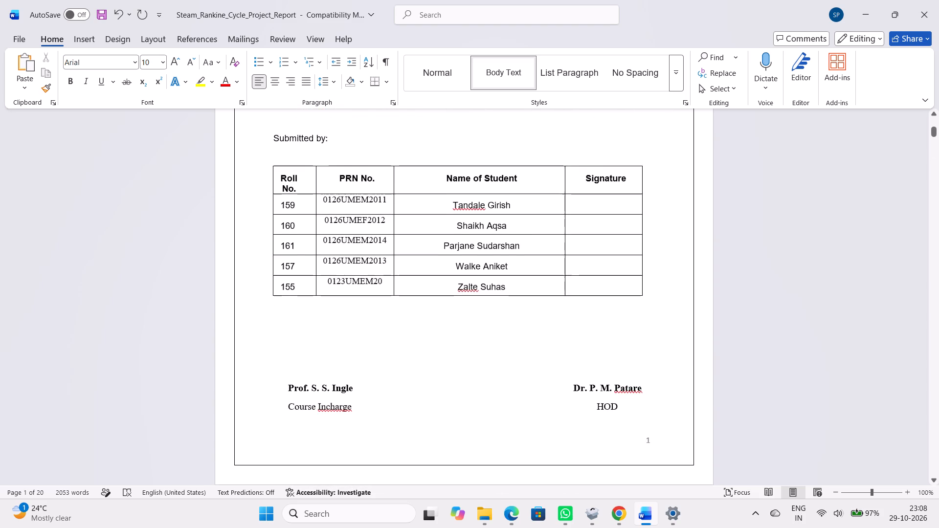
scroll(783, 339, "up", 6)
left_click_drag(289, 268, 550, 272)
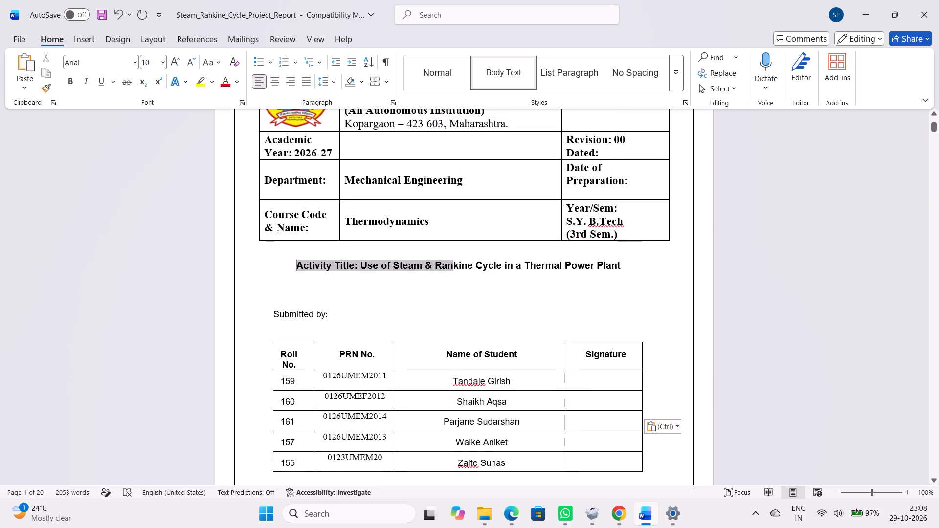
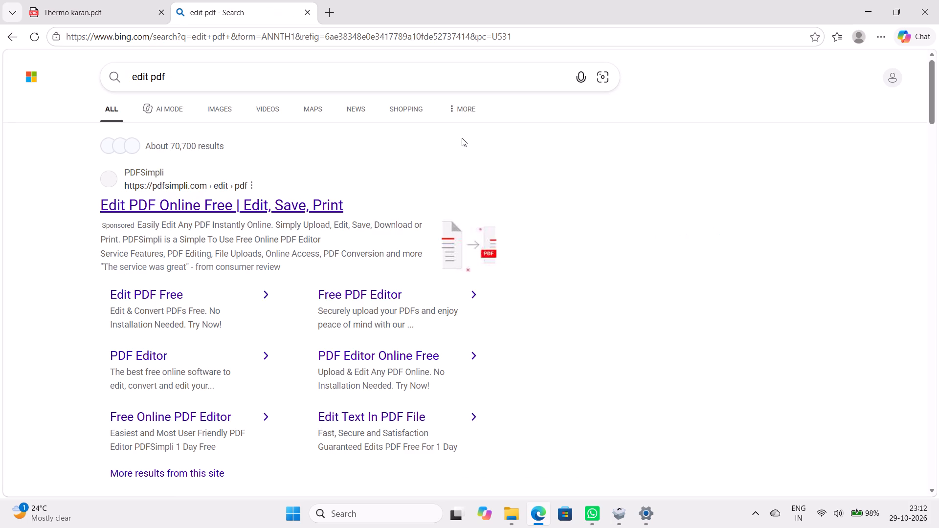
left_click(237, 211)
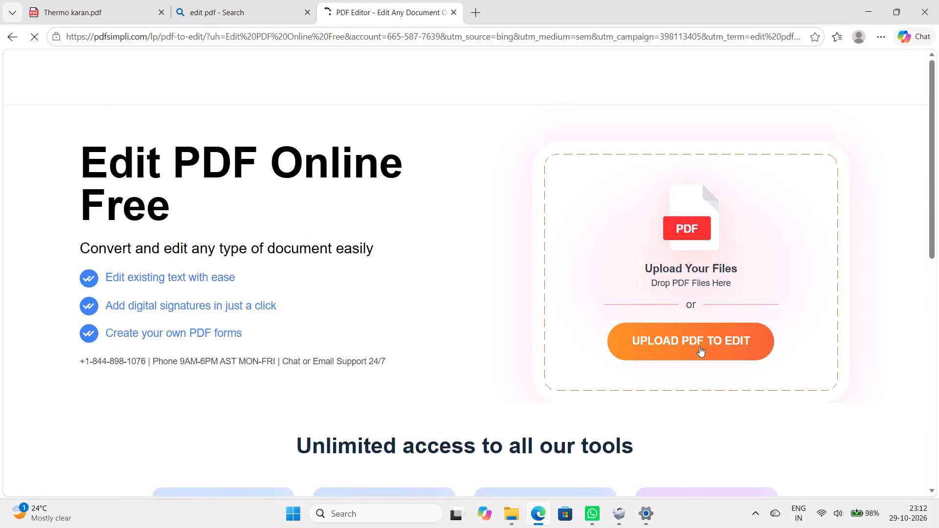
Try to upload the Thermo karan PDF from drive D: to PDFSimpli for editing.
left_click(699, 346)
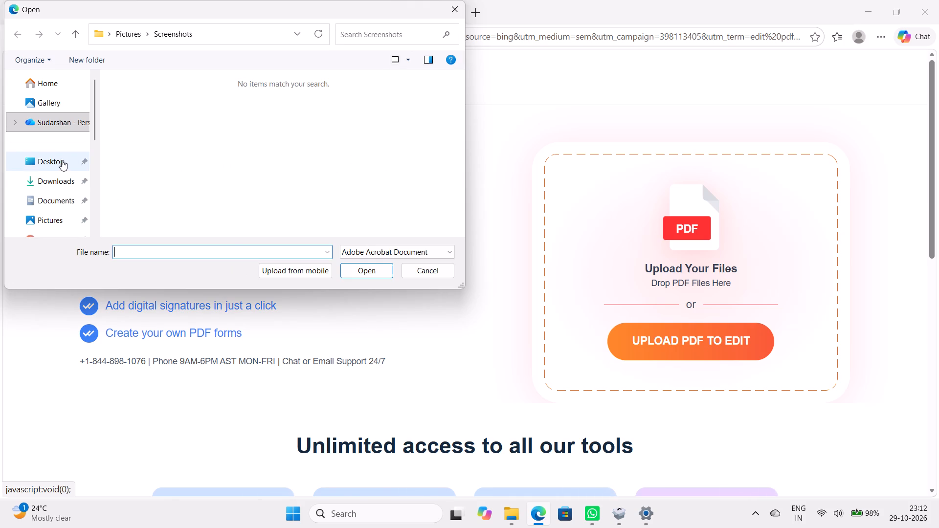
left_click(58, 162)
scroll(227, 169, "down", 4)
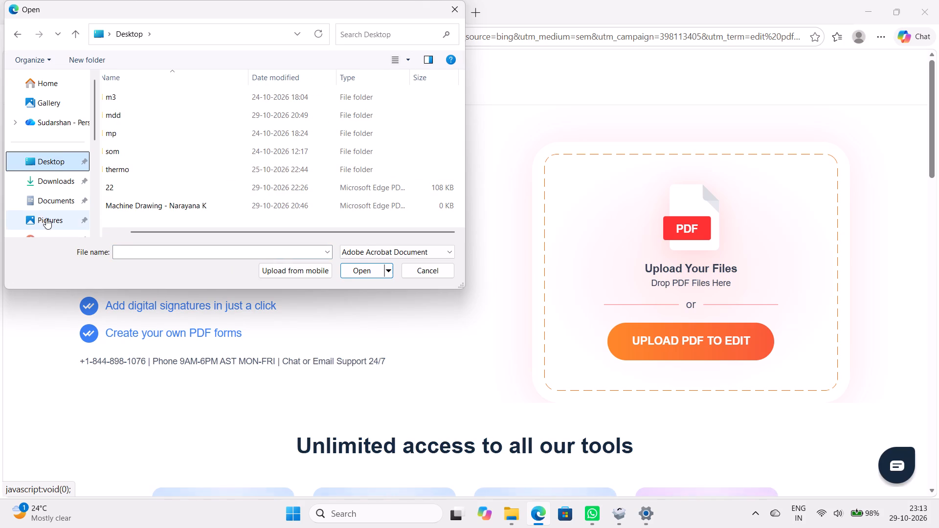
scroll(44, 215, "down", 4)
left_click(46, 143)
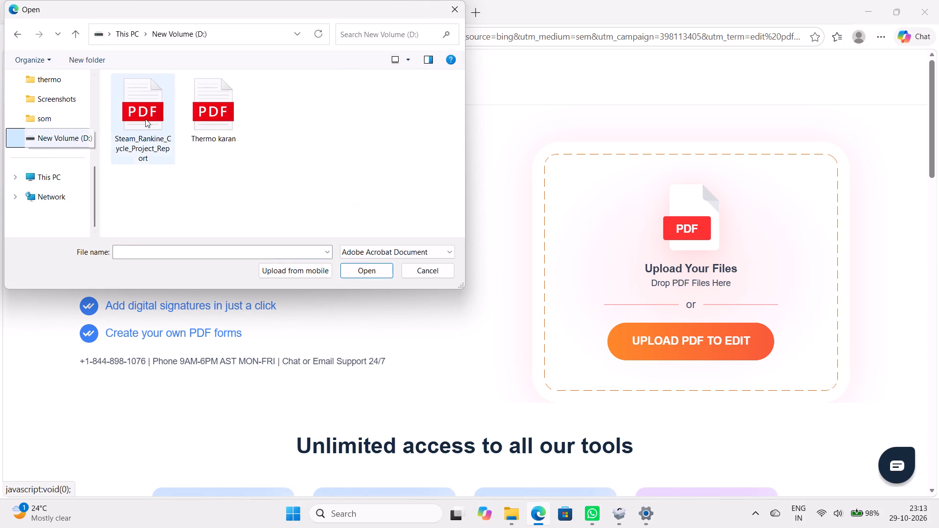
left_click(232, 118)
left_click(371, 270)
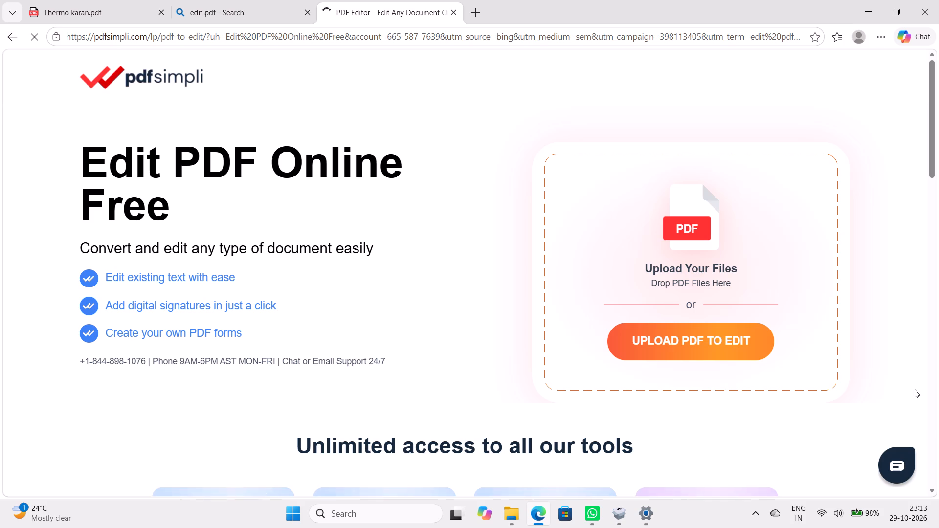
Close the "edit pdf" search results tab and the open Settings window.
scroll(910, 390, "down", 4)
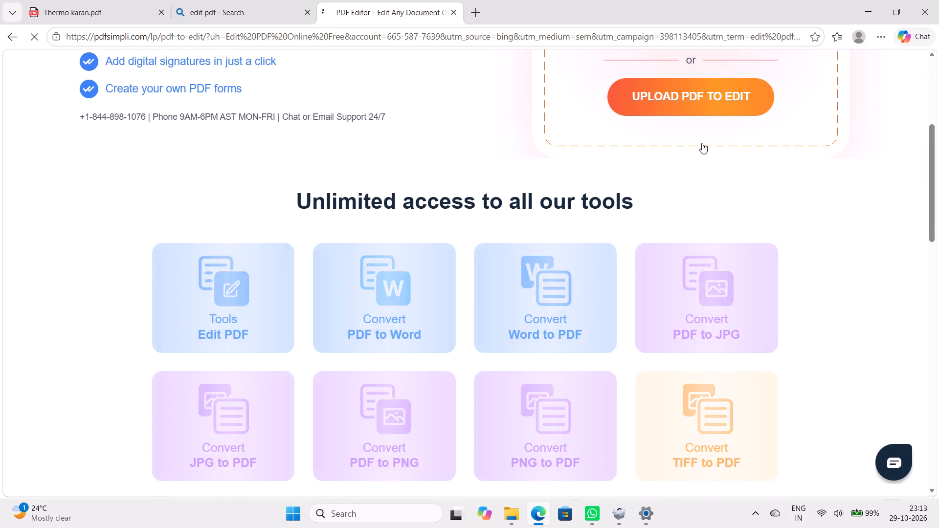
left_click(307, 12)
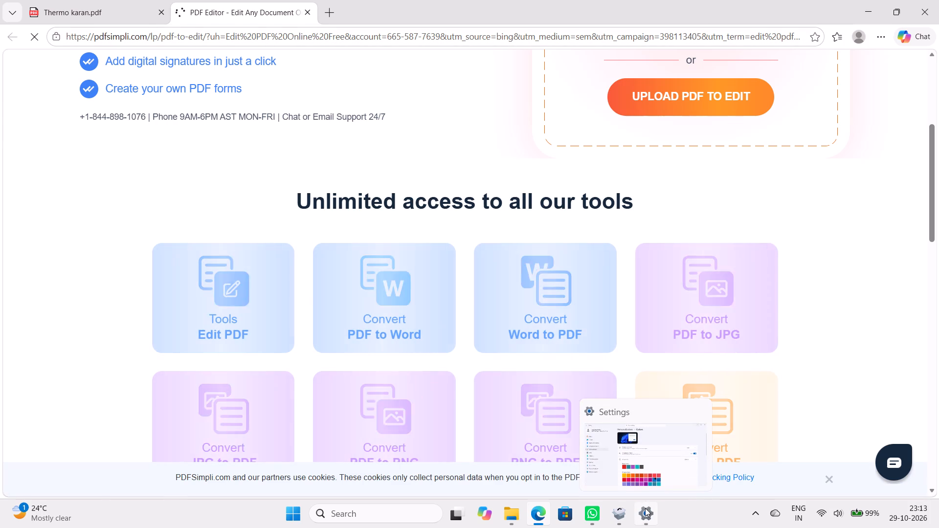
left_click(697, 407)
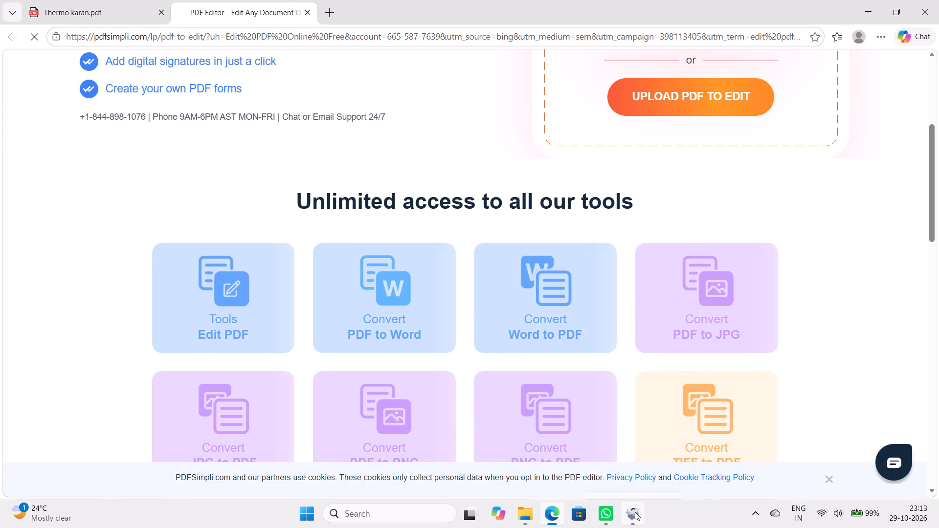
left_click(635, 512)
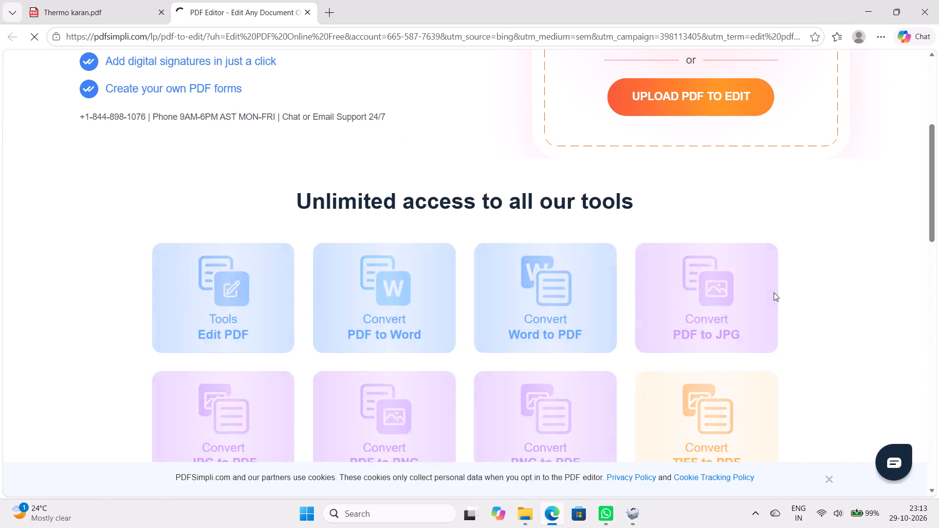
Upload the Thermo karan PDF from drive D: through PDFSimpli's Edit PDF tool.
scroll(774, 292, "up", 5)
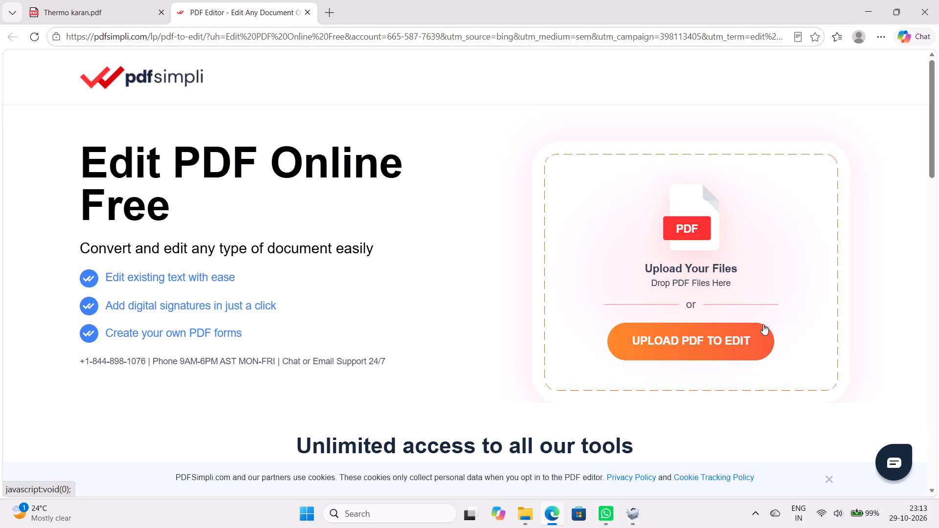
scroll(763, 324, "down", 2)
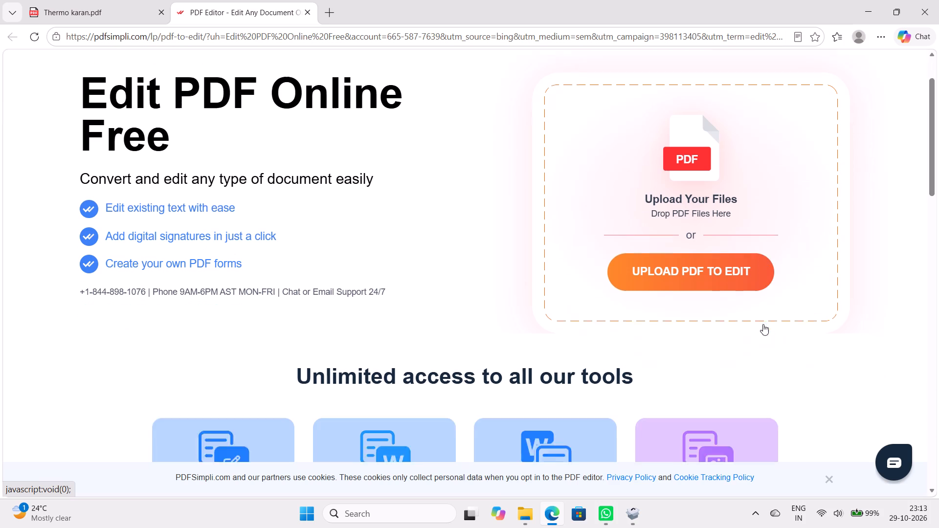
scroll(763, 324, "down", 8)
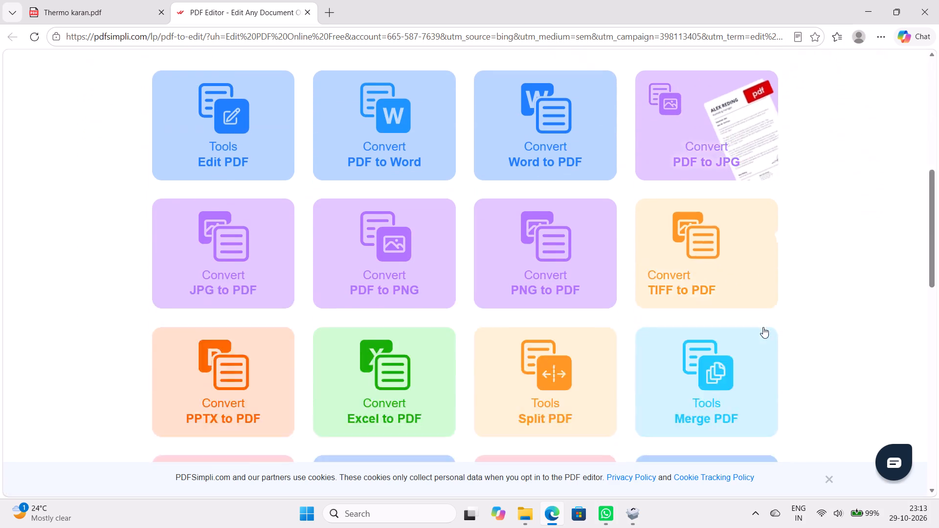
scroll(763, 327, "down", 5)
scroll(763, 327, "up", 8)
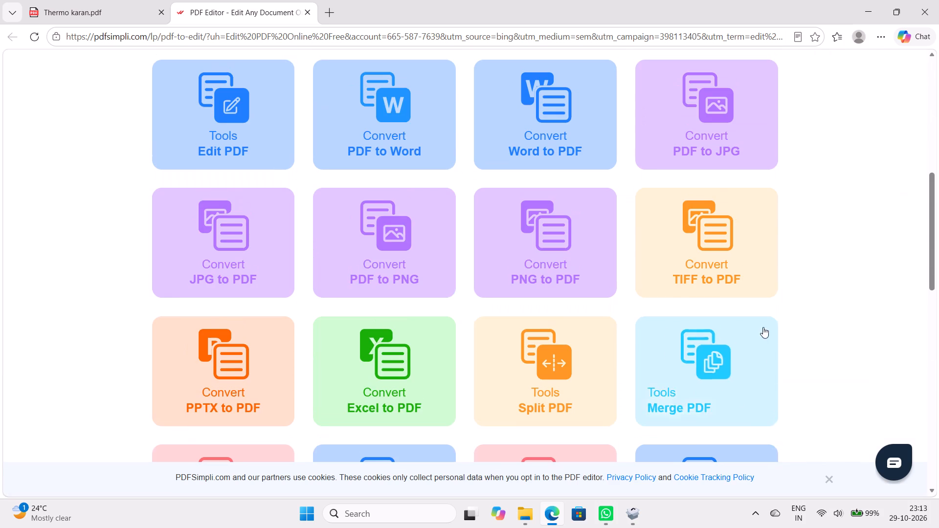
left_click(233, 138)
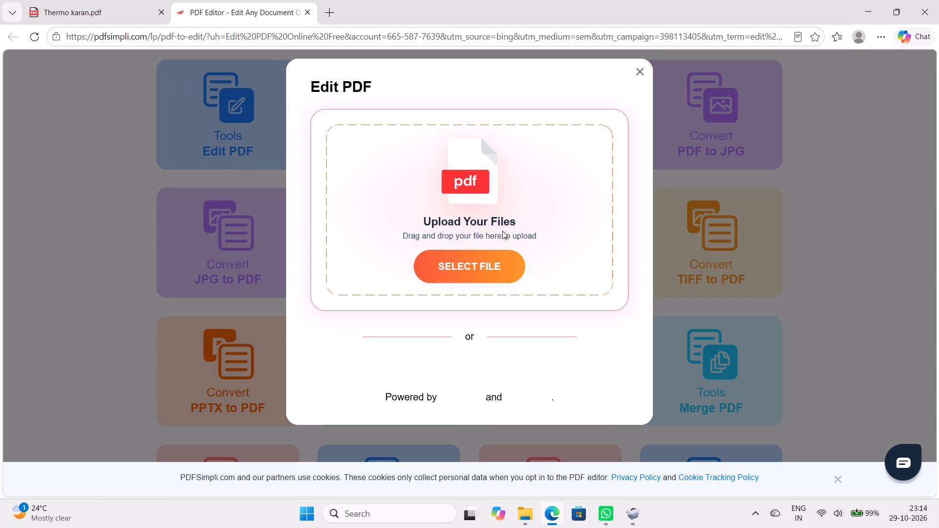
left_click(479, 275)
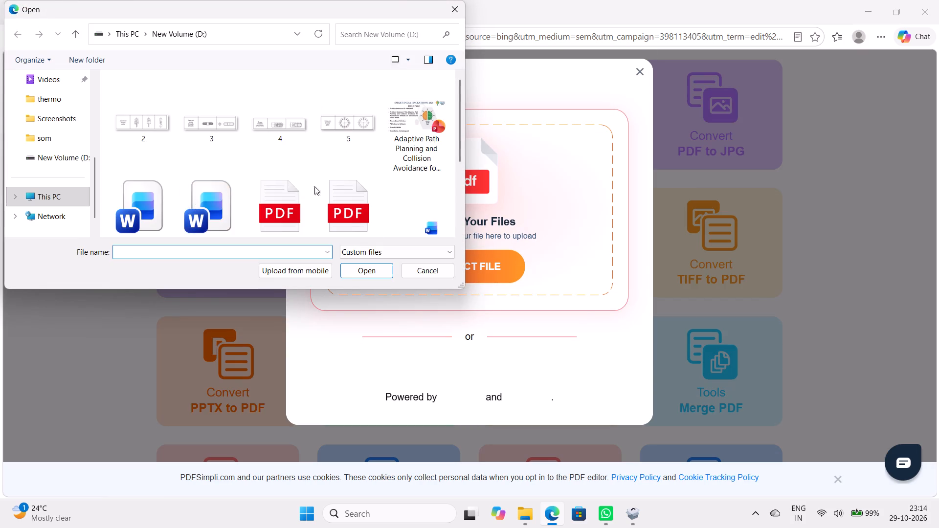
scroll(319, 181, "down", 4)
left_click(347, 84)
left_click(352, 267)
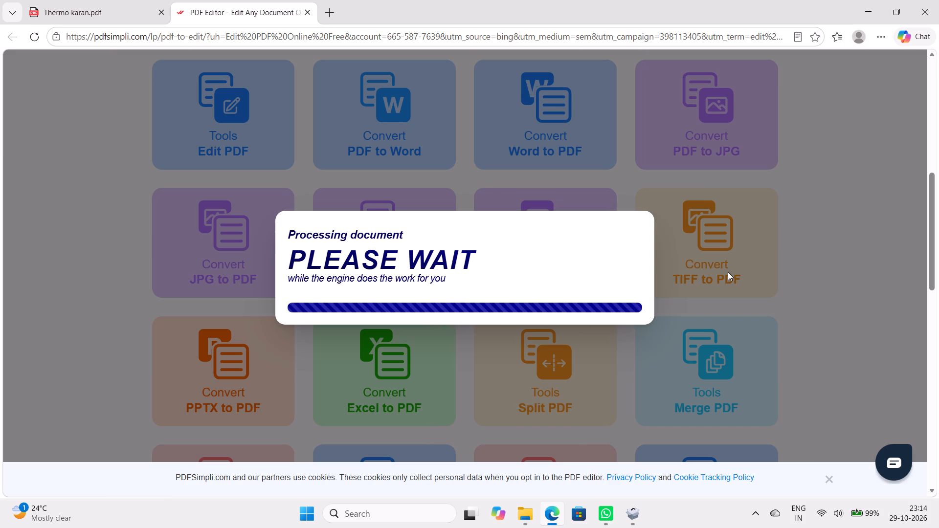
left_click(827, 480)
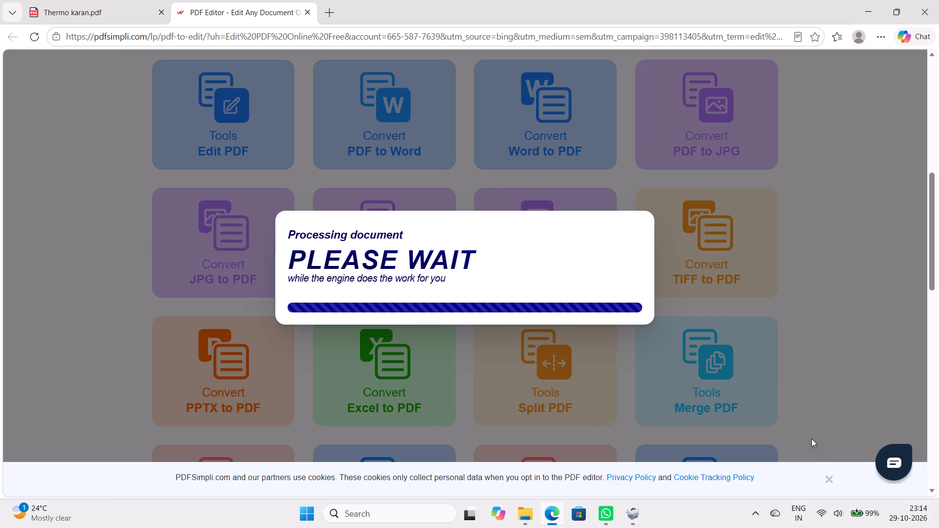
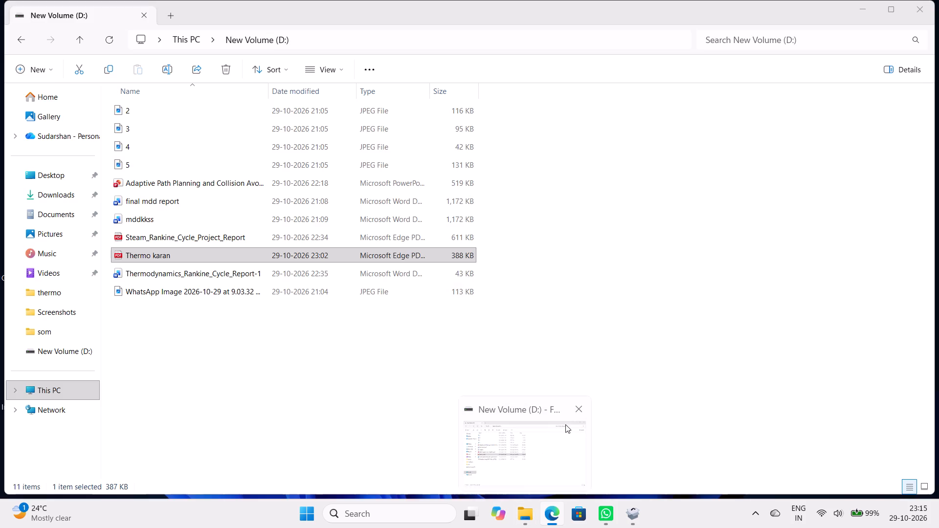
Close the New Volume (D:) File Explorer window.
left_click(582, 409)
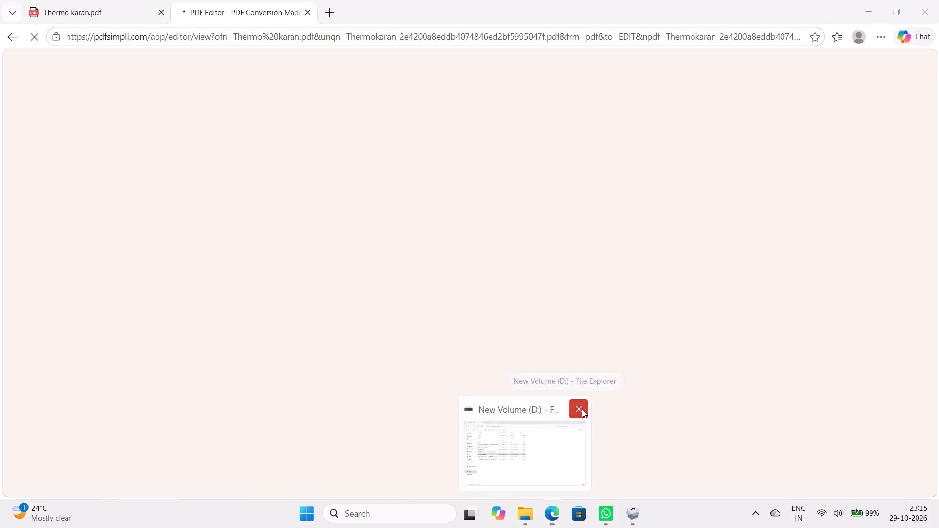
Minimize the browser window and launch Kuro from the desktop.
left_click(631, 518)
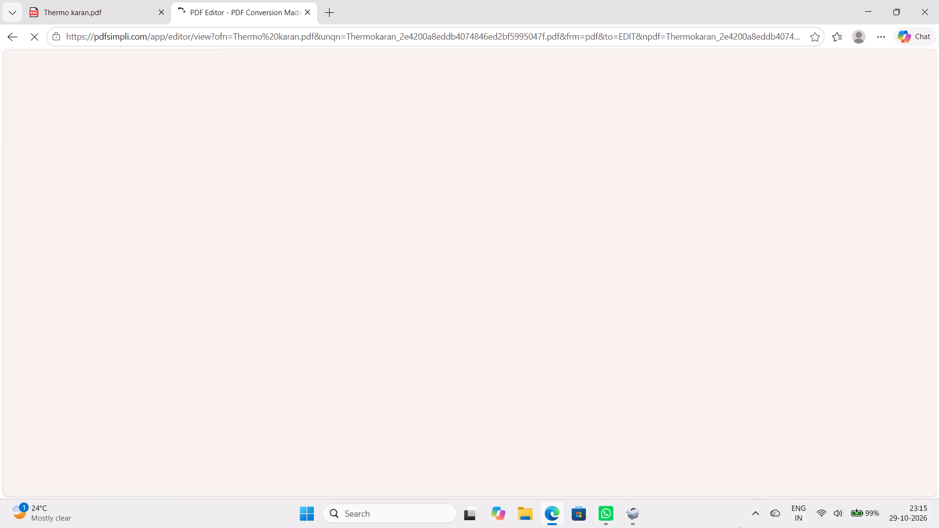
left_click(752, 508)
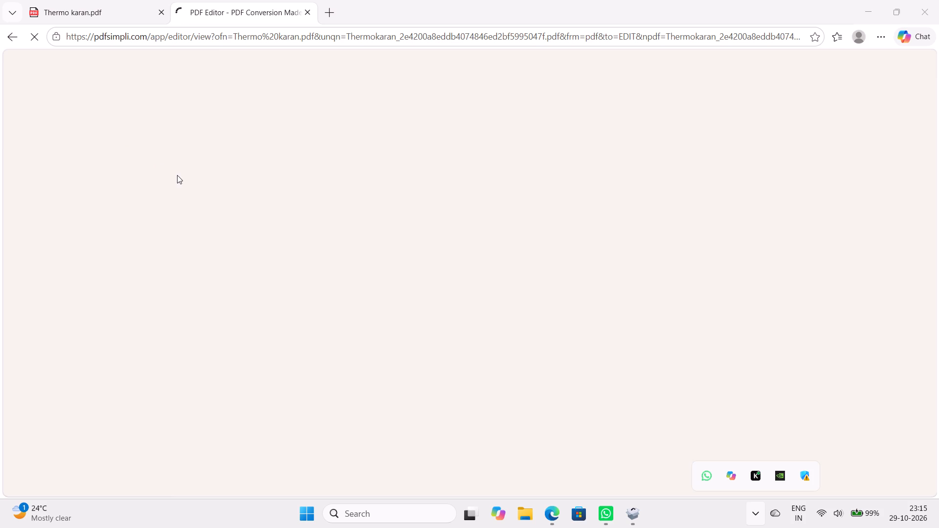
left_click(862, 11)
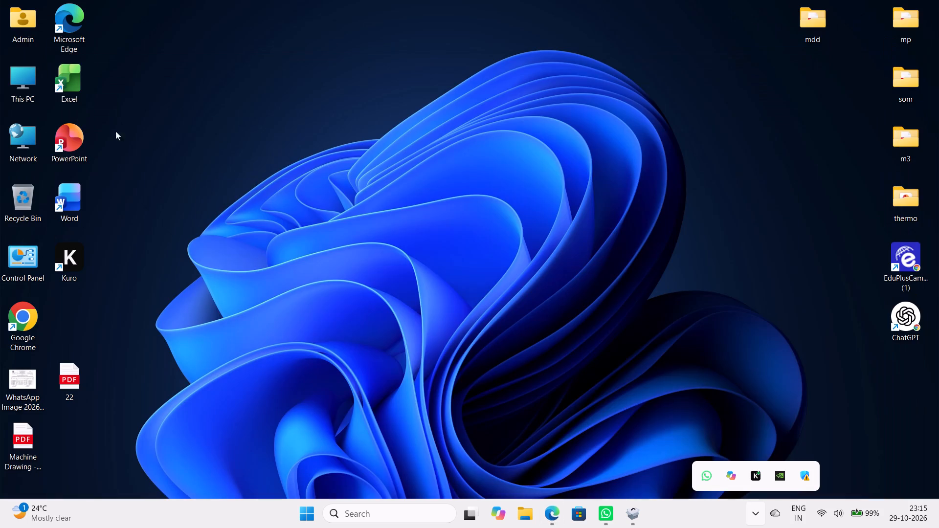
double_click(63, 262)
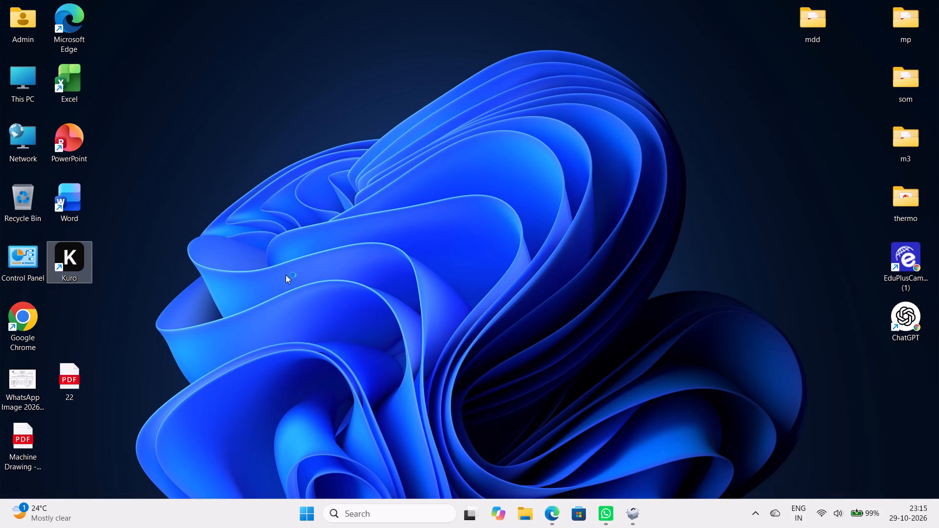
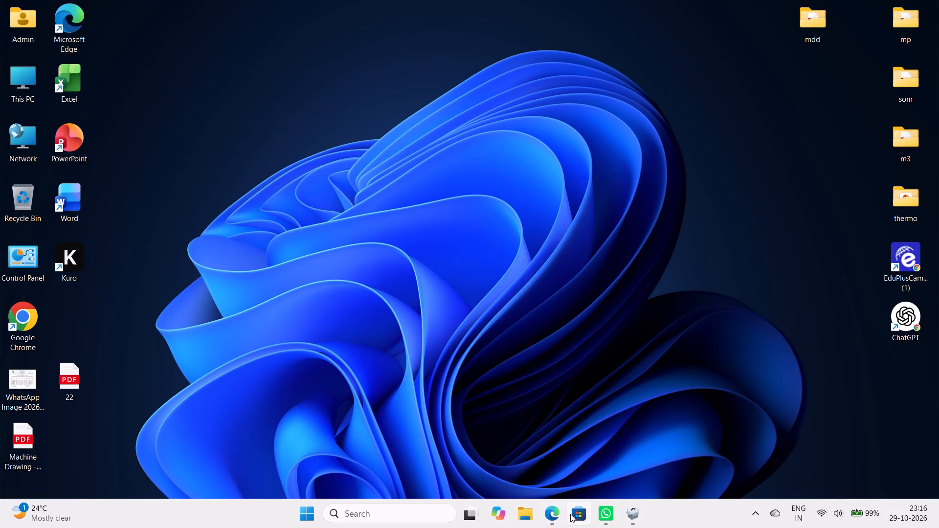
Switch to Microsoft Edge, close the PDFSimpli editor tab, and minimize the browser window.
left_click(559, 517)
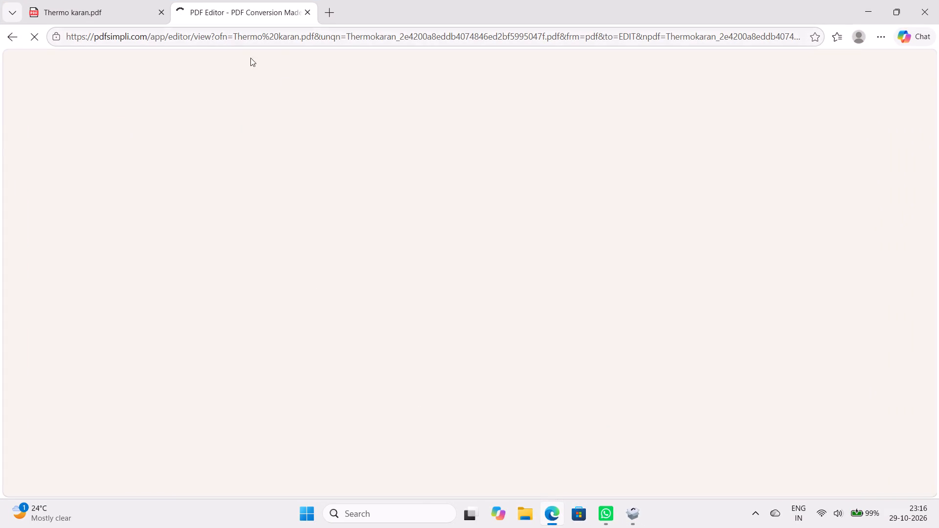
scroll(313, 197, "up", 7)
scroll(313, 198, "down", 7)
scroll(318, 196, "up", 1)
scroll(320, 194, "down", 6)
left_click(307, 10)
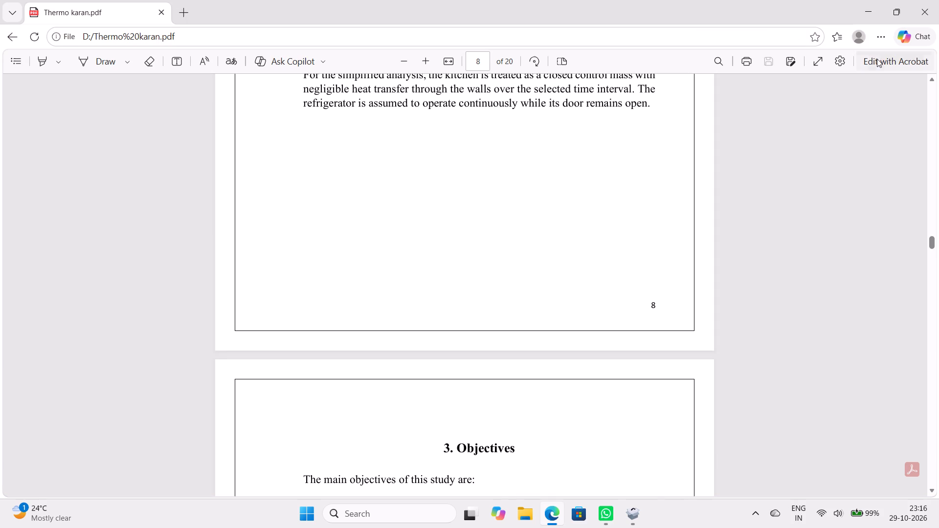
left_click(868, 13)
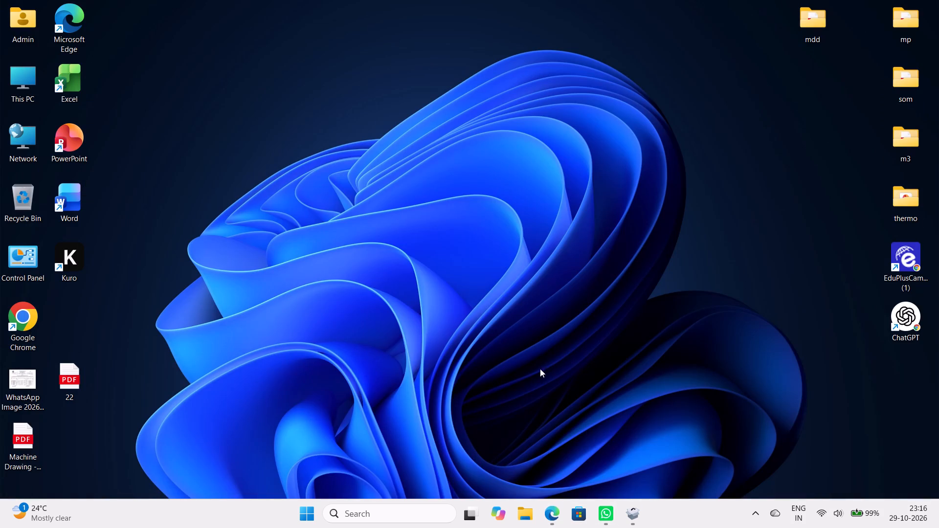
Launch Google Chrome from the desktop and search Google for "pdf editor".
double_click(30, 318)
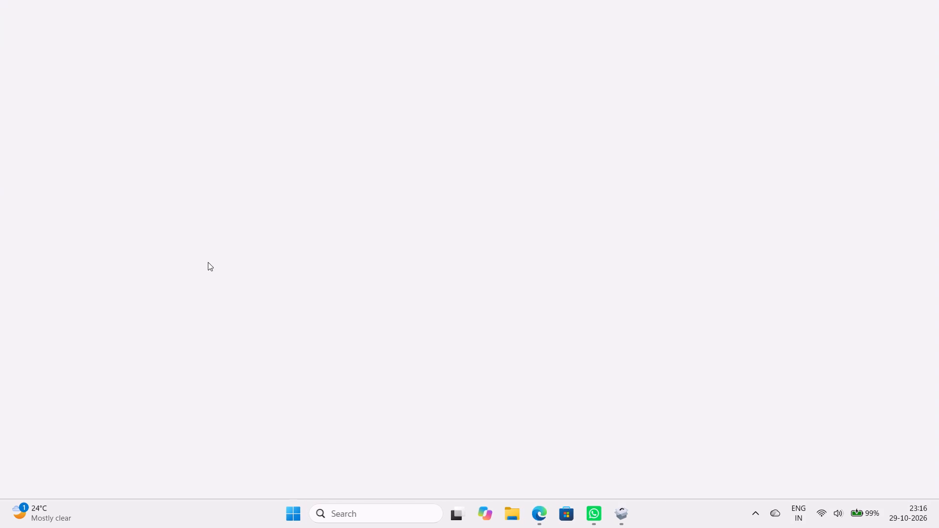
left_click(333, 254)
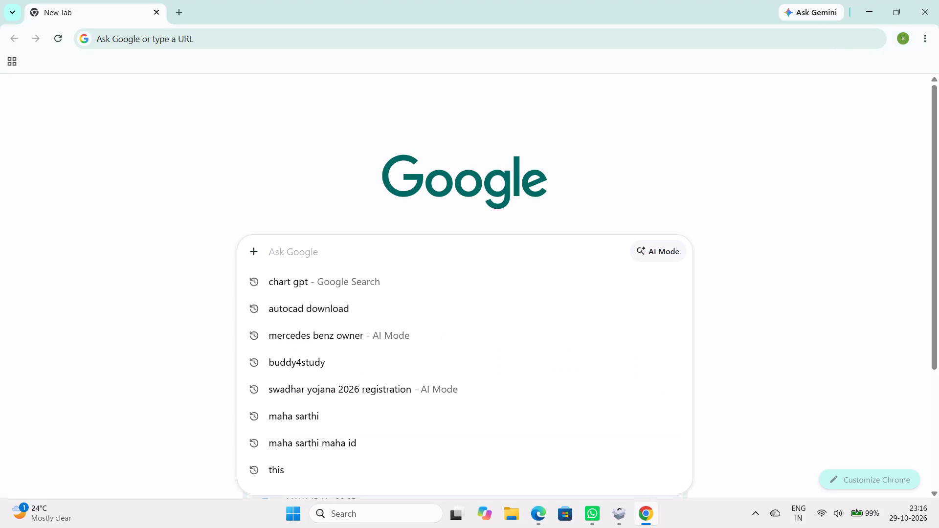
type("pdf")
key("space")
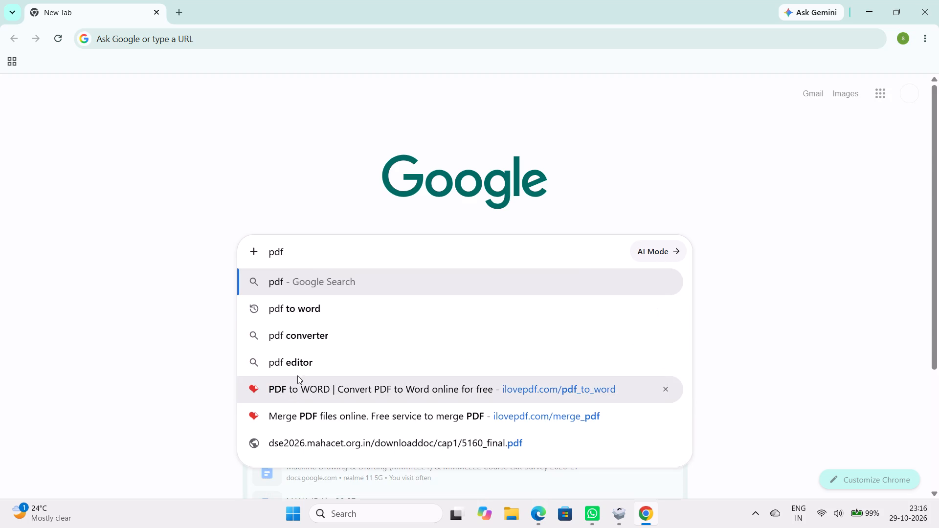
left_click(301, 364)
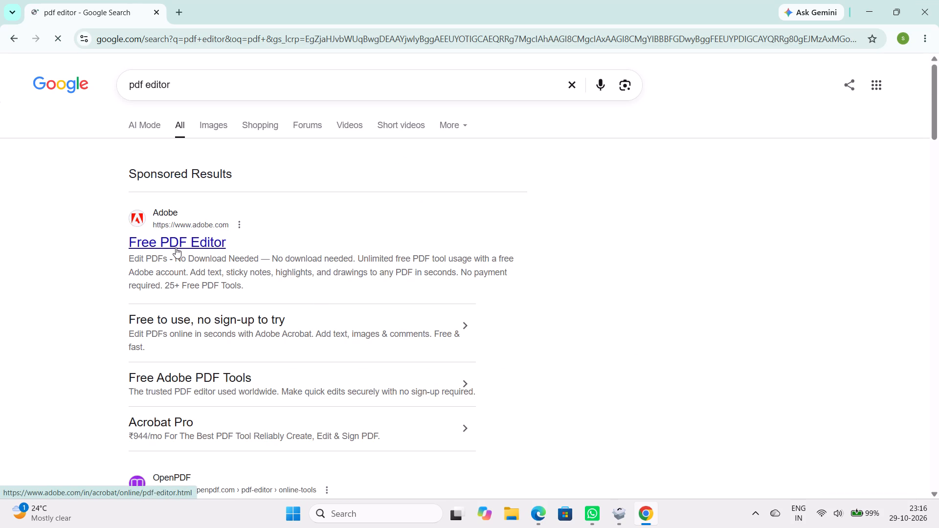
Open Adobe's Free PDF Editor page from the sponsored search results.
scroll(176, 247, "down", 4)
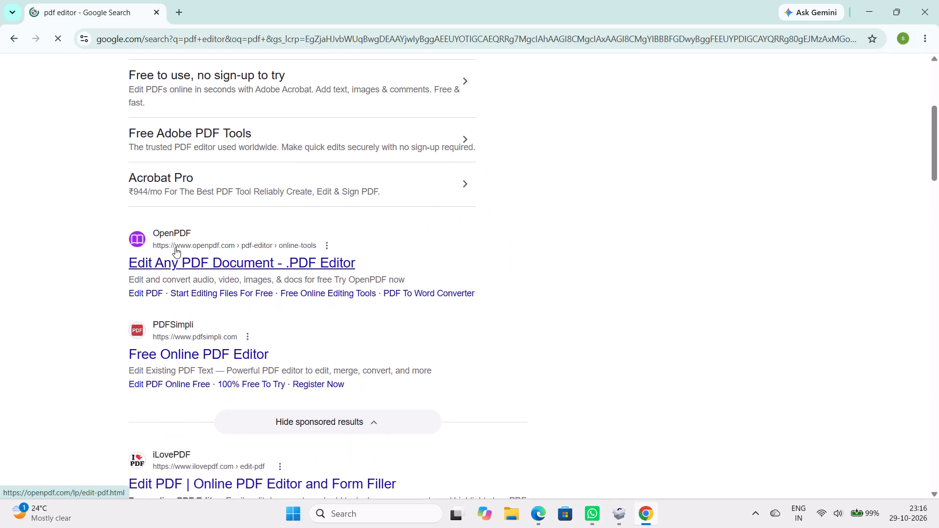
scroll(175, 247, "up", 4)
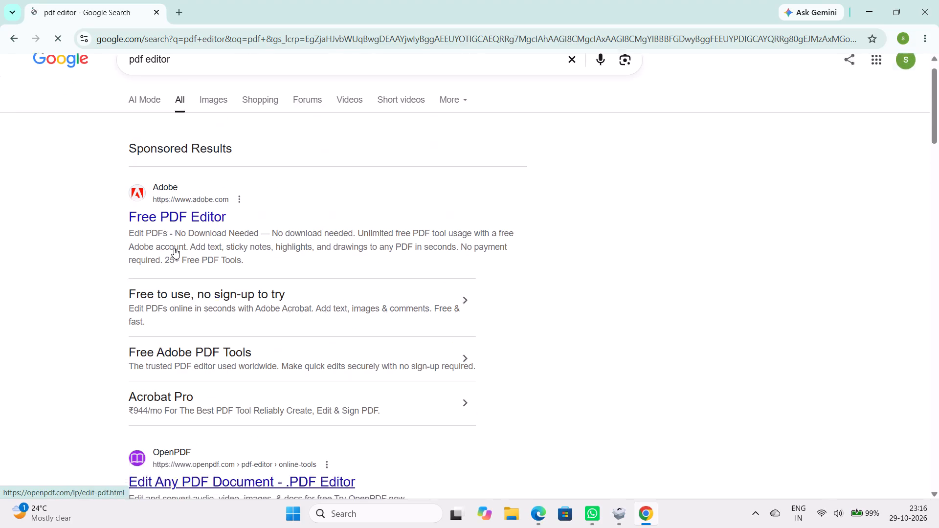
left_click(176, 245)
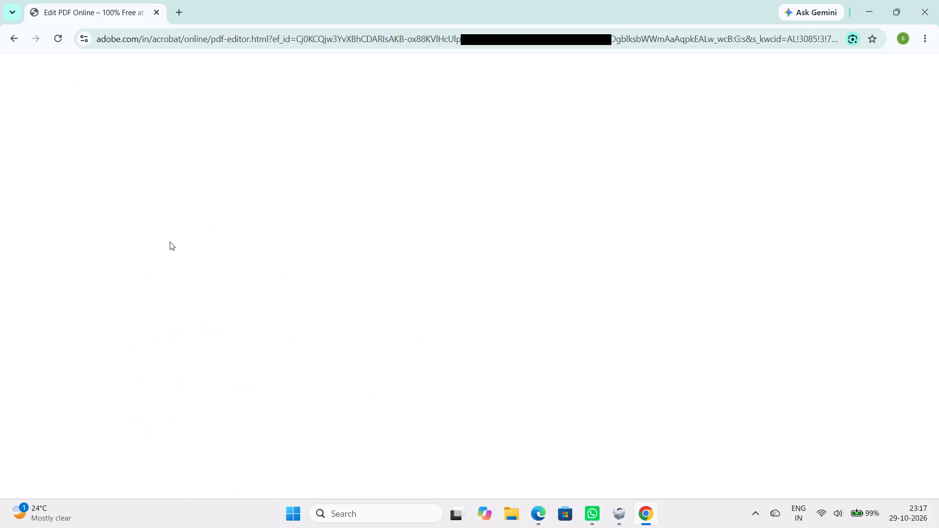
Upload the Thermo karan PDF from New Volume (D:) to Adobe Acrobat's free PDF editor.
left_click(224, 380)
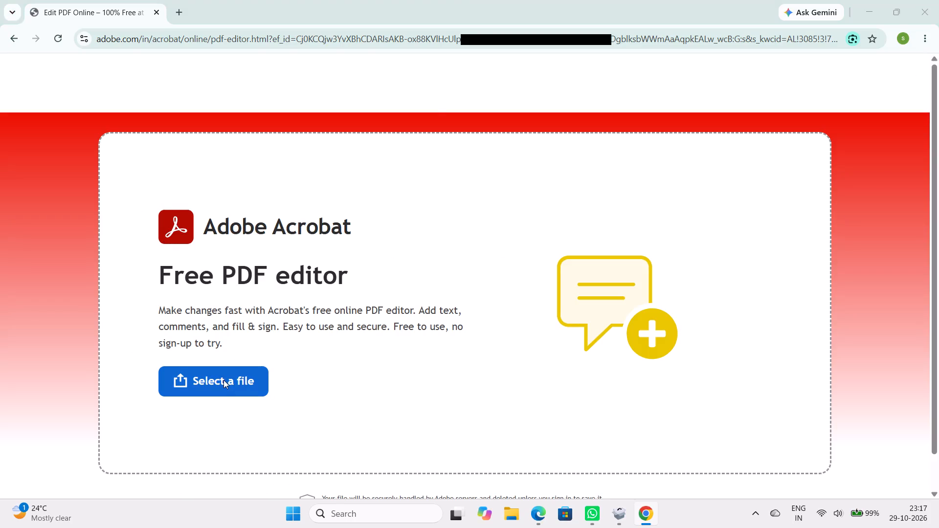
left_click(218, 134)
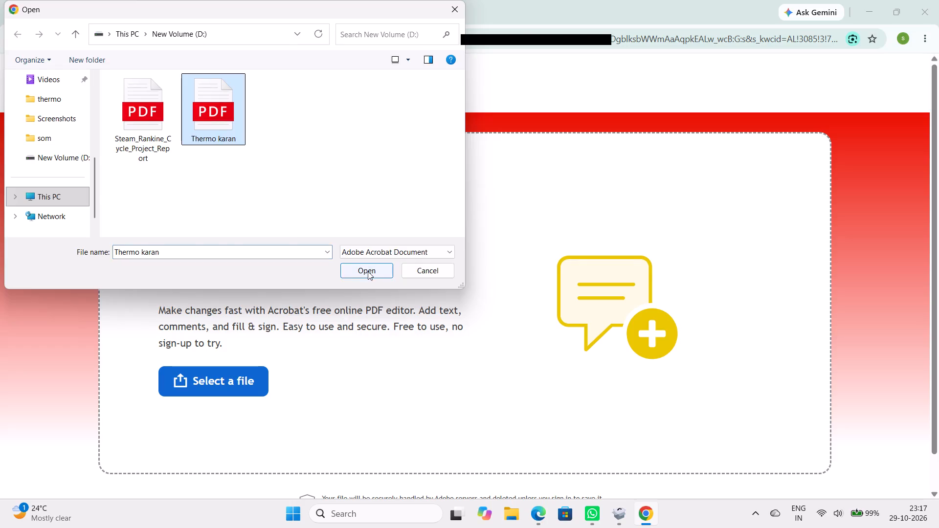
left_click(368, 271)
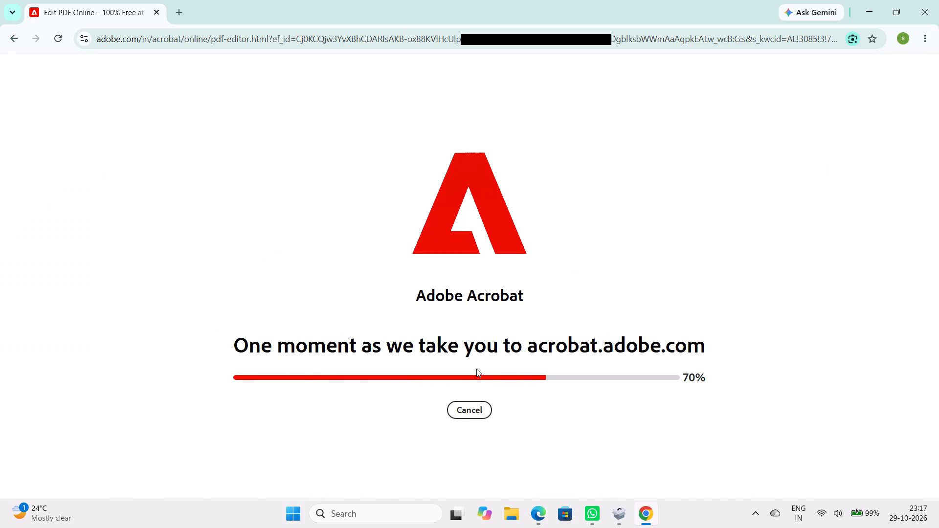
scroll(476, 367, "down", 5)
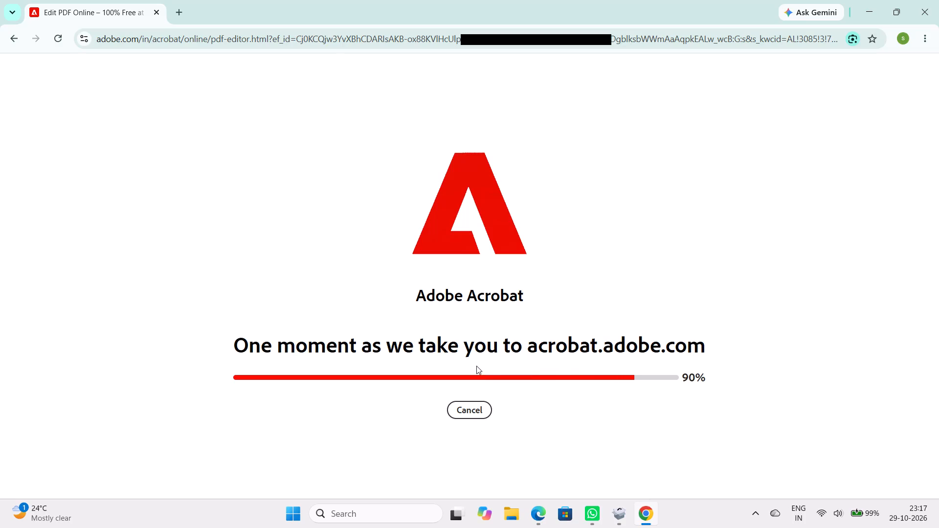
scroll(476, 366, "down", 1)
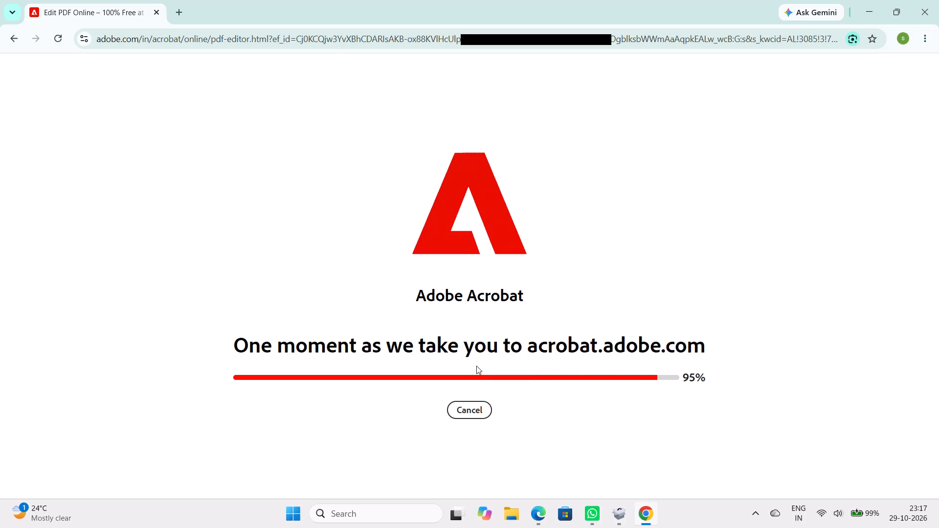
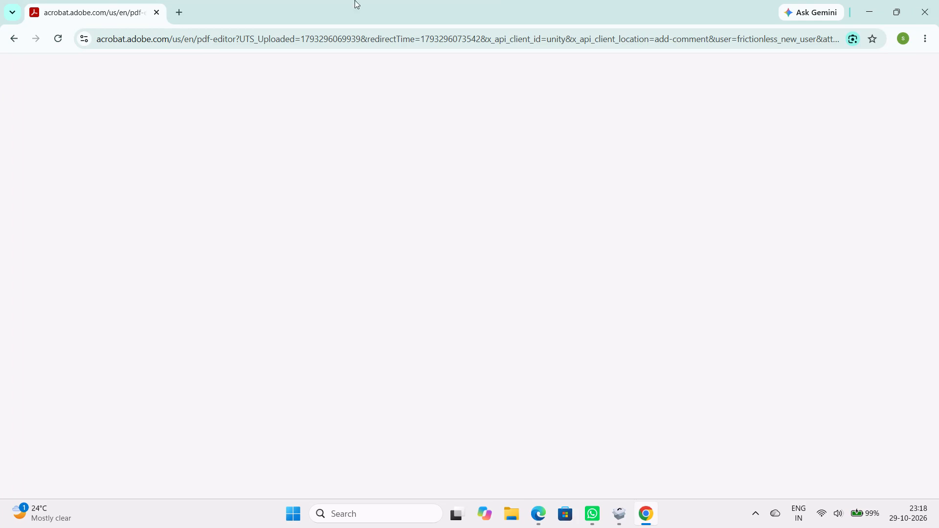
Close the Adobe Acrobat PDF editor tab.
left_click(161, 15)
left_click(156, 15)
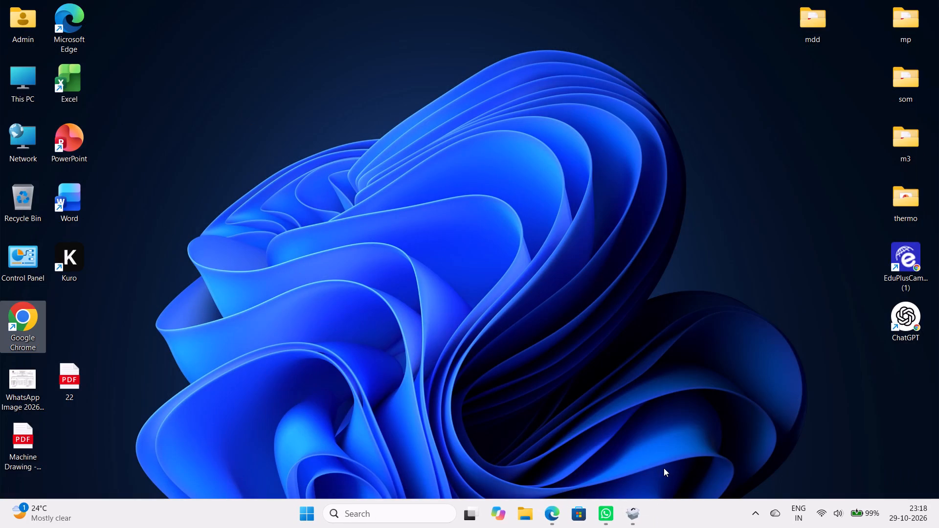
Relaunch Google Chrome, search Google for "pdf to word", and open iLovePDF's PDF to Word converter.
double_click(31, 330)
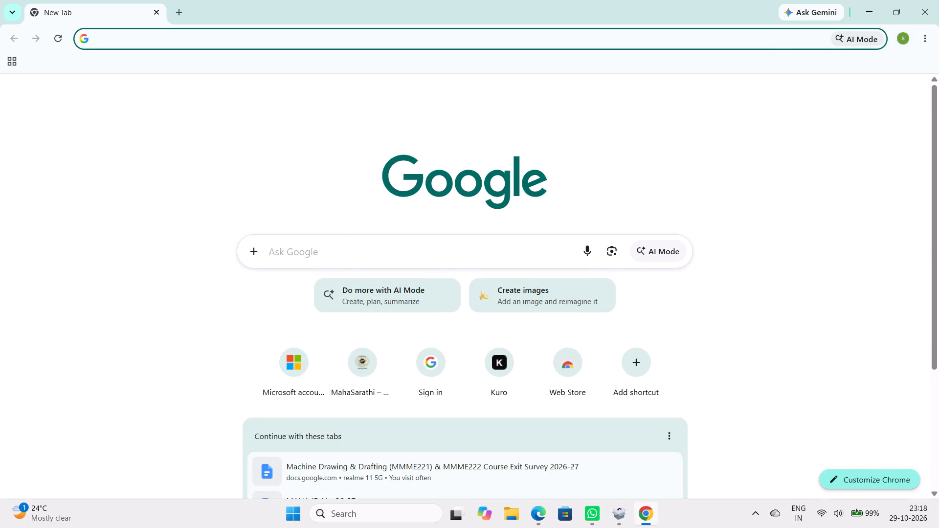
left_click(345, 245)
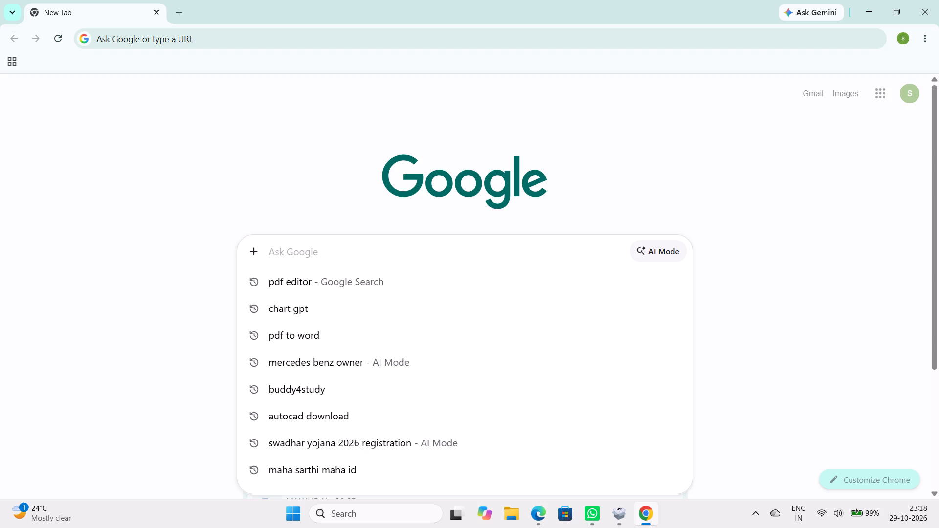
left_click(355, 254)
left_click(307, 333)
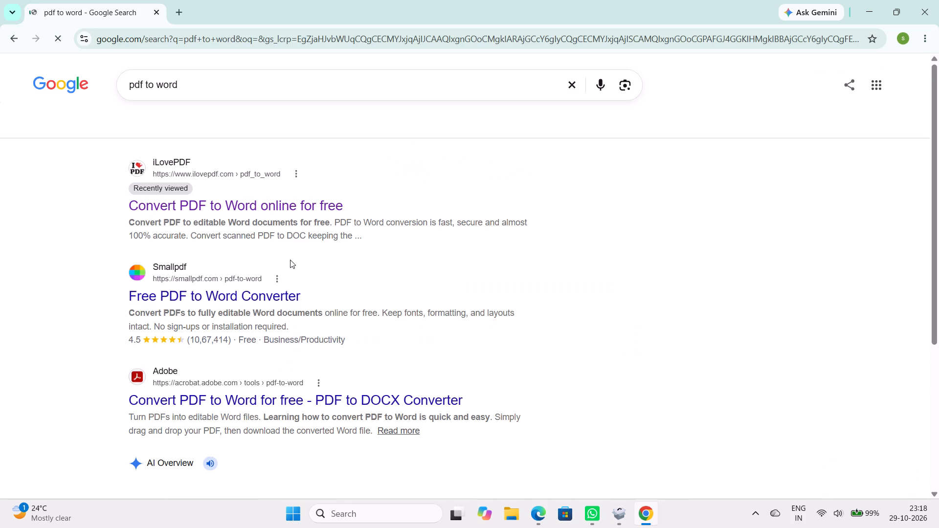
left_click(270, 207)
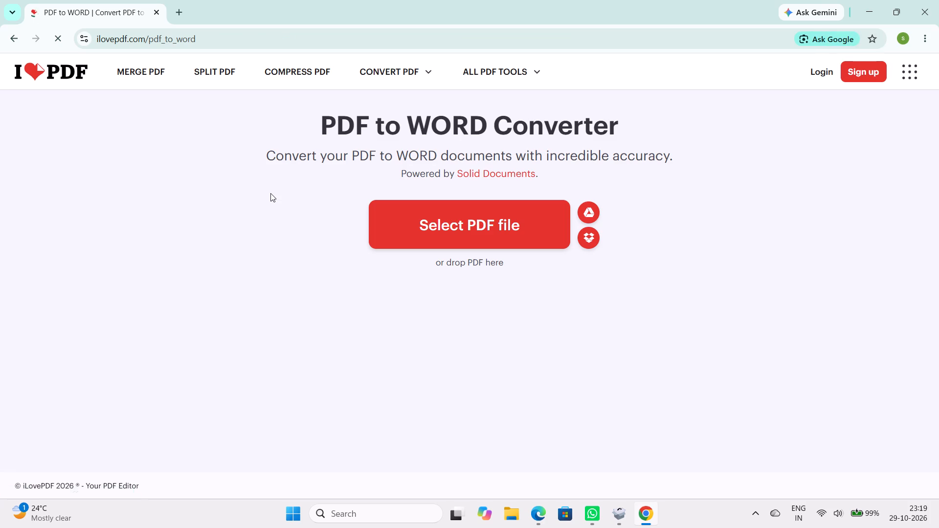
Convert the Thermo karan PDF to Word with iLovePDF, download the result, and show the file in its folder.
left_click(388, 216)
left_click(223, 119)
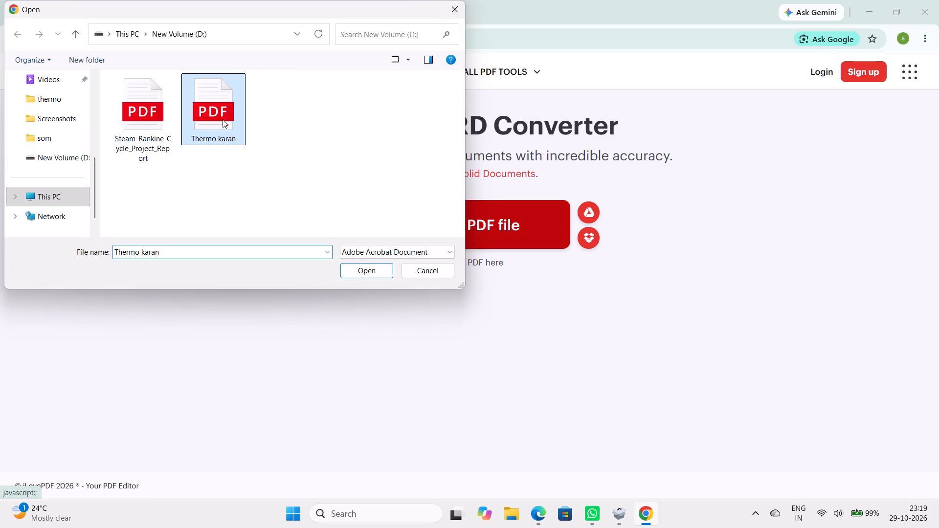
left_click(369, 267)
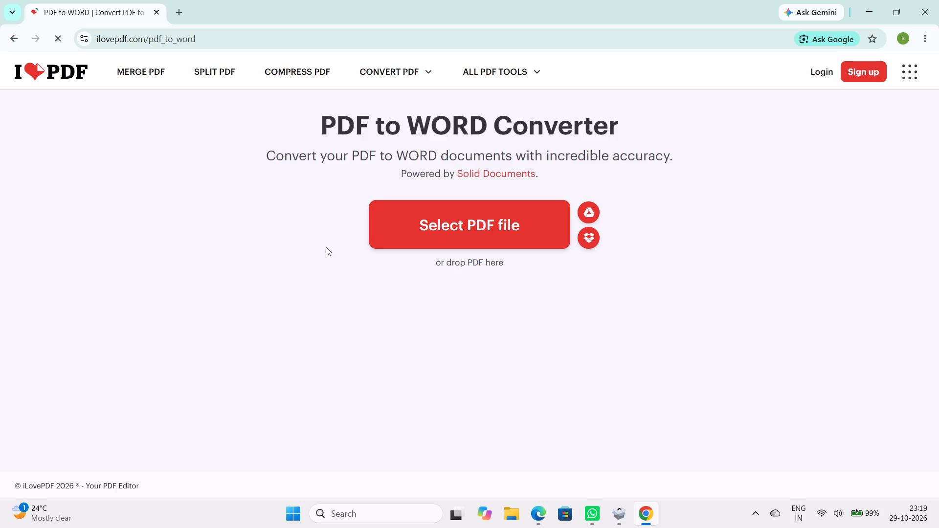
left_click(834, 475)
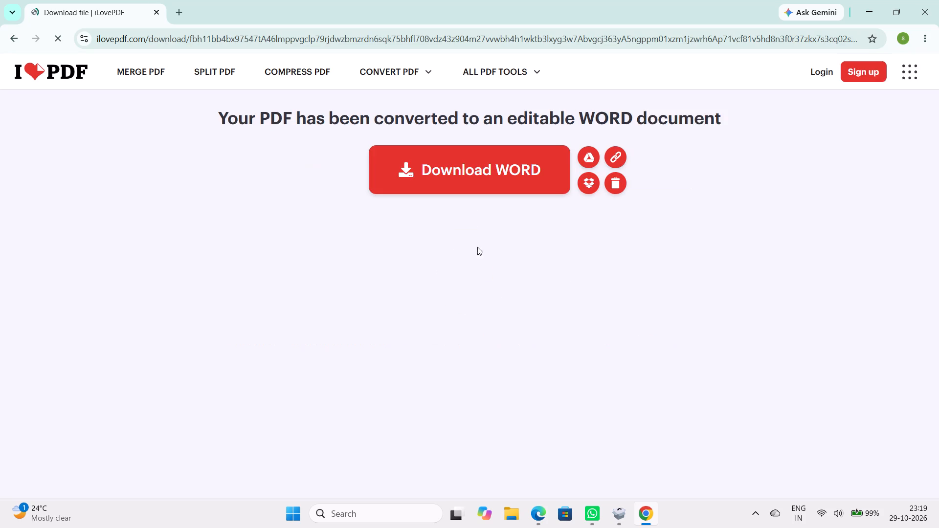
left_click(442, 155)
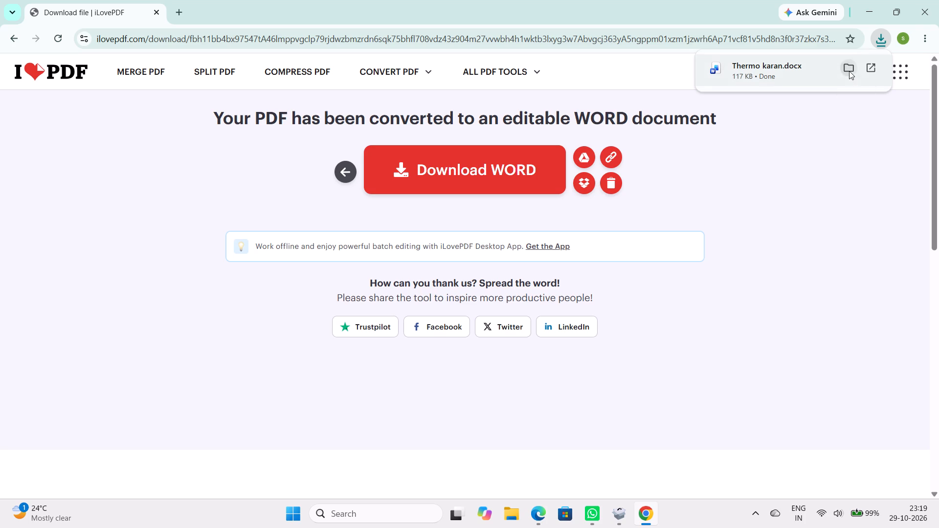
left_click(849, 71)
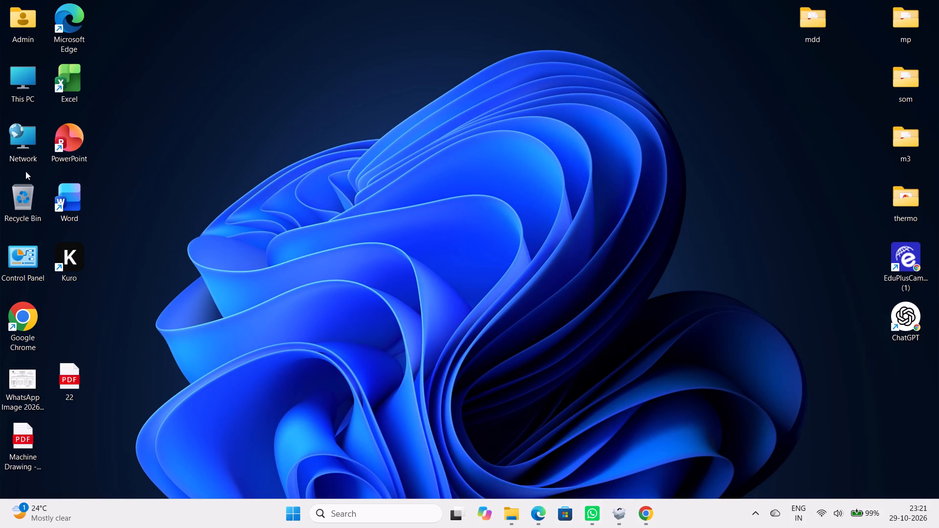
Open the Thermo karan Word document from Downloads, enable editing, and dismiss the Microsoft 365 subscription dialog.
double_click(25, 86)
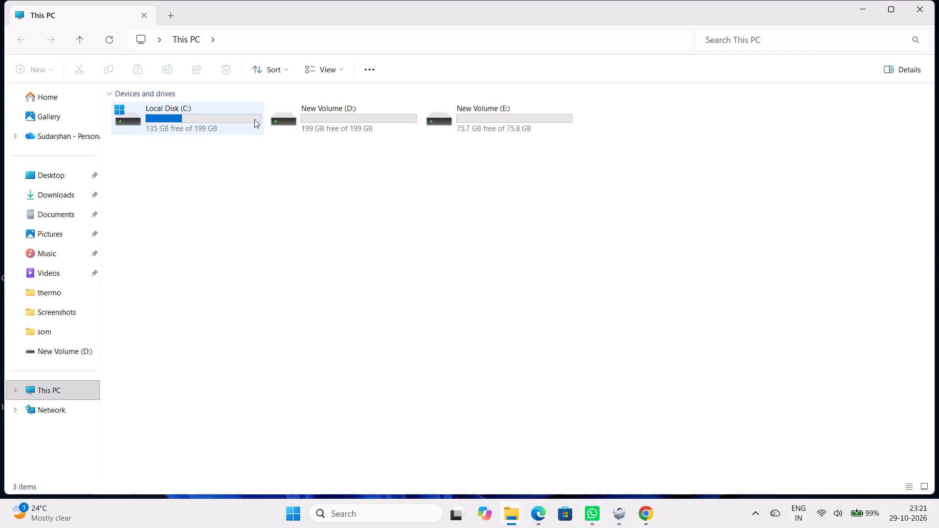
left_click(59, 184)
left_click(59, 195)
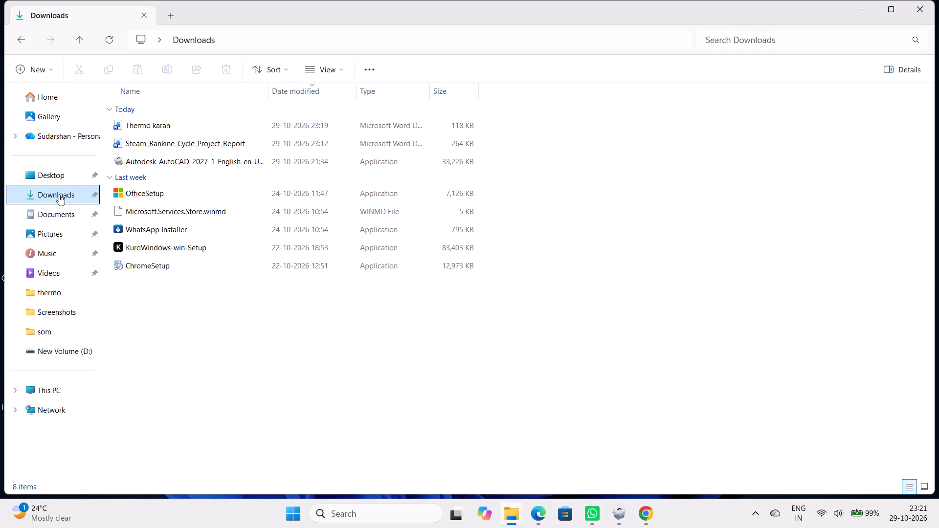
double_click(224, 132)
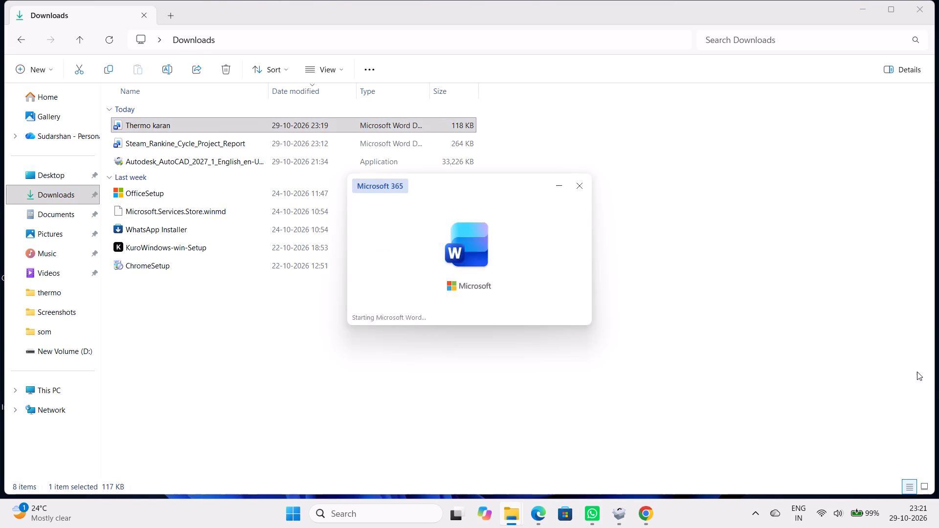
left_click(494, 57)
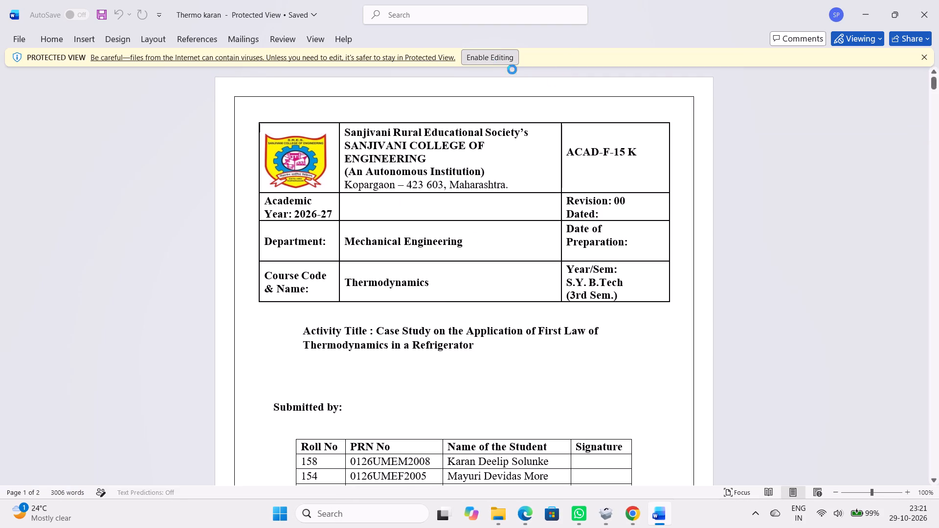
scroll(465, 228, "down", 3)
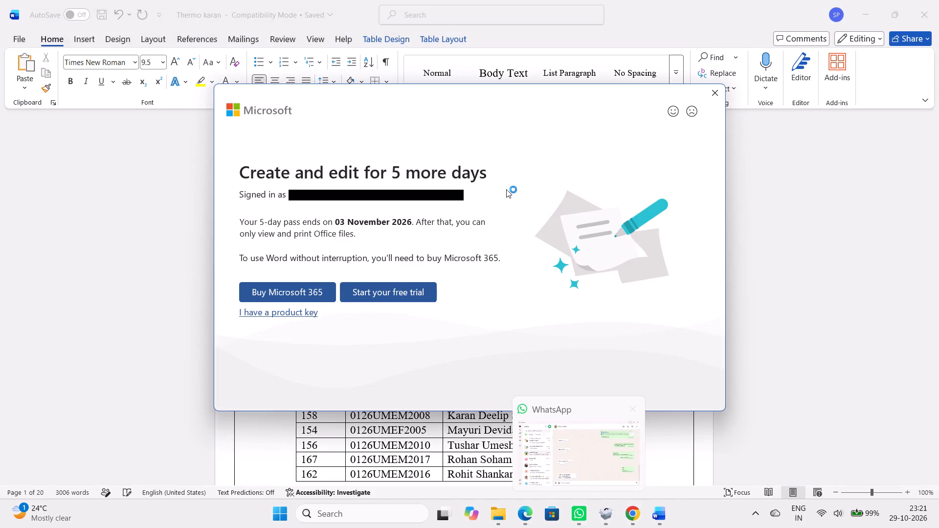
left_click(716, 98)
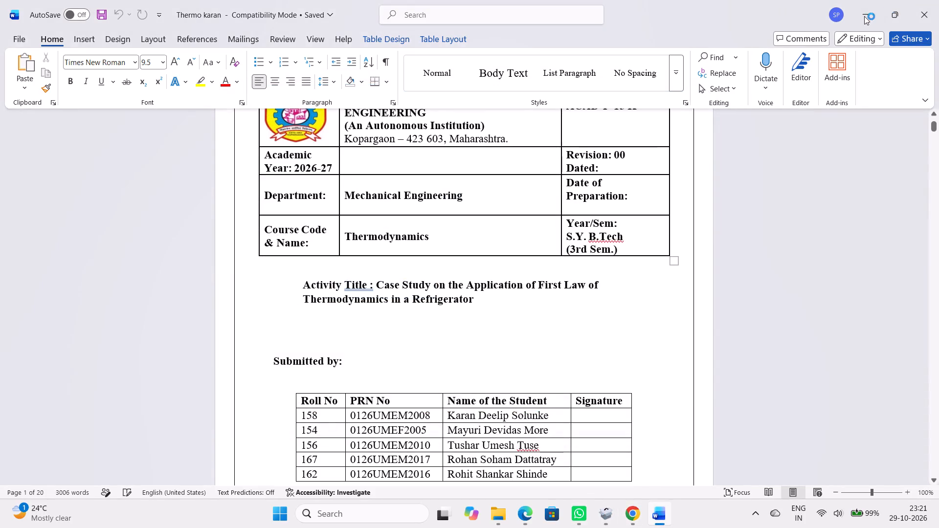
Open Steam_Rankine_Cycle_Project_Report from Downloads and copy its activity title, "Use of Steam & Rankine Cycle in a Thermal Power Plant".
left_click(864, 16)
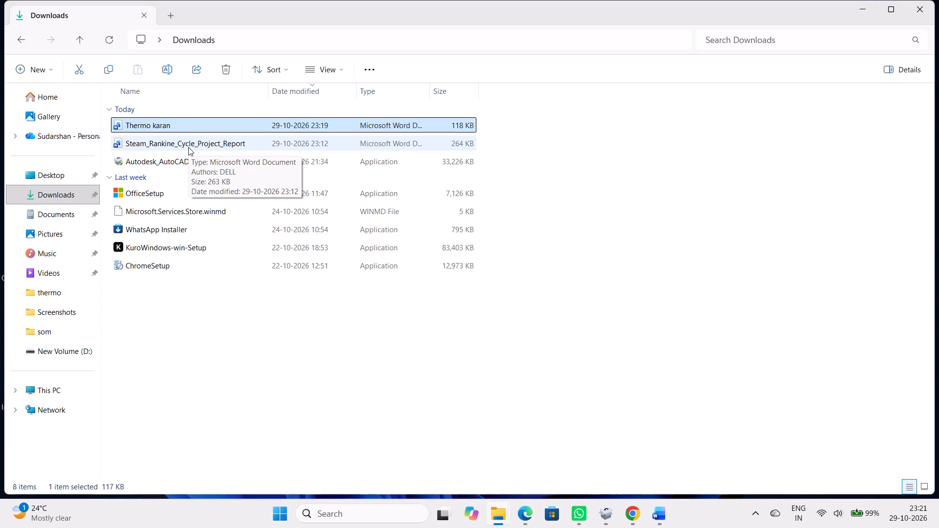
double_click(188, 147)
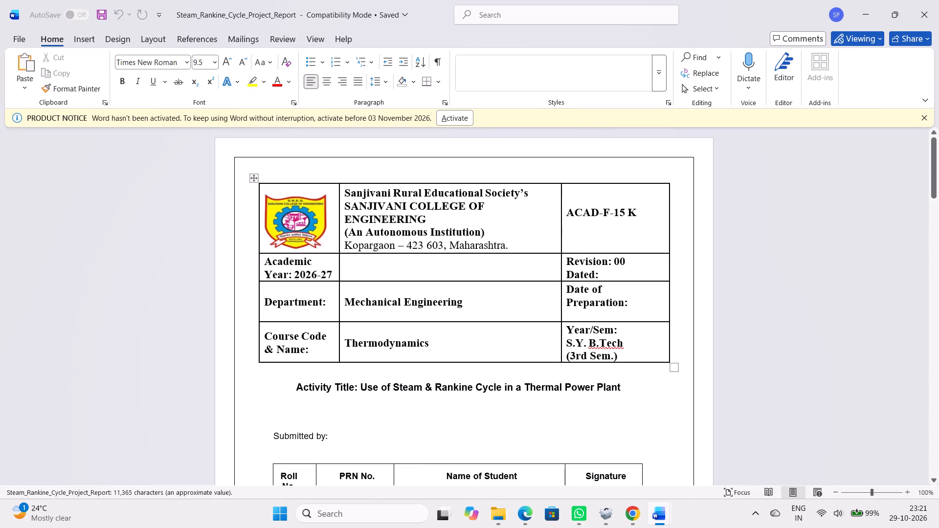
left_click_drag(361, 388, 618, 396)
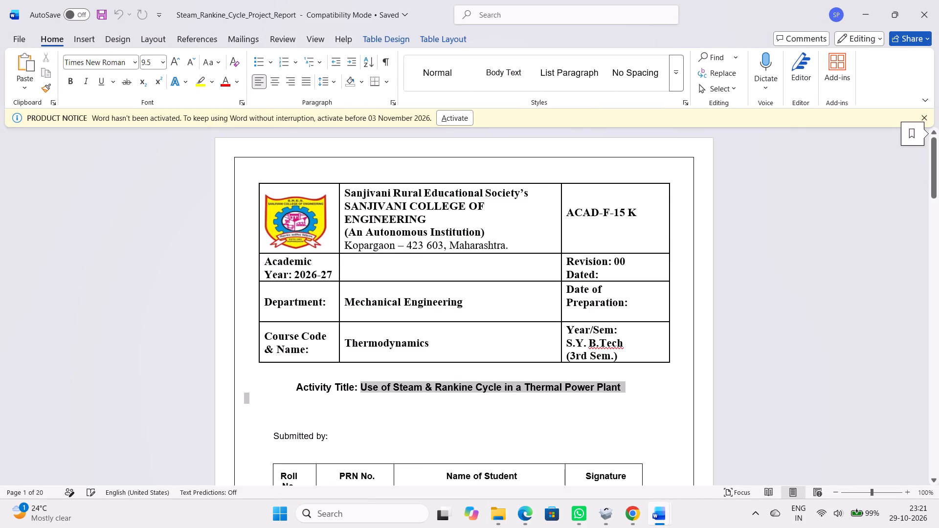
left_click_drag(618, 396, 634, 389)
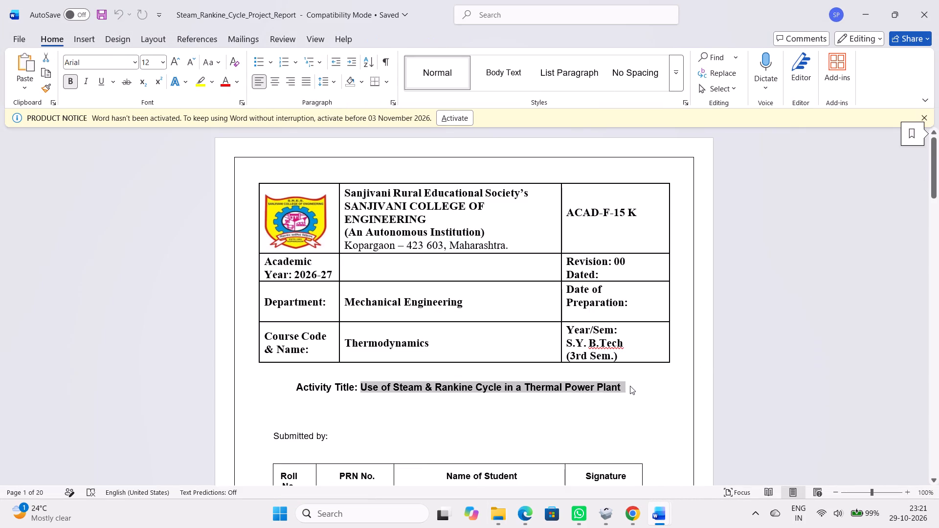
key("ctrl+c")
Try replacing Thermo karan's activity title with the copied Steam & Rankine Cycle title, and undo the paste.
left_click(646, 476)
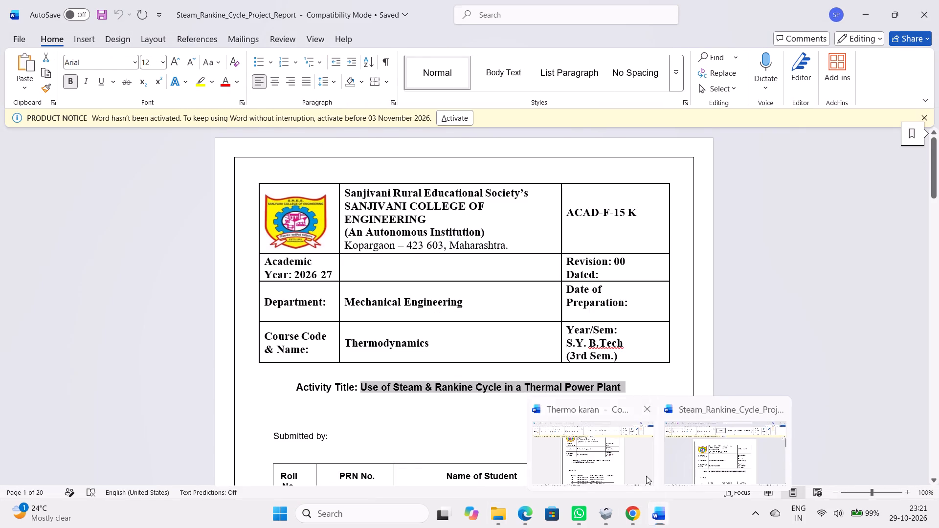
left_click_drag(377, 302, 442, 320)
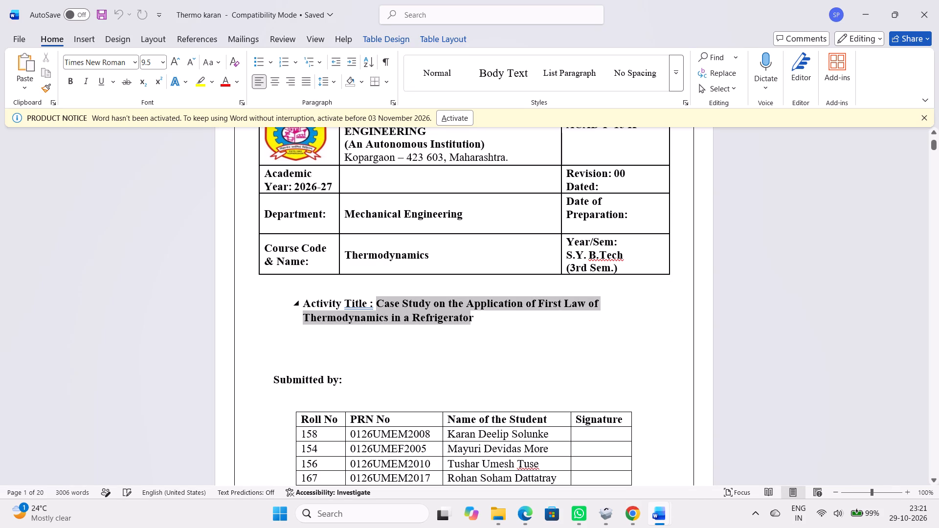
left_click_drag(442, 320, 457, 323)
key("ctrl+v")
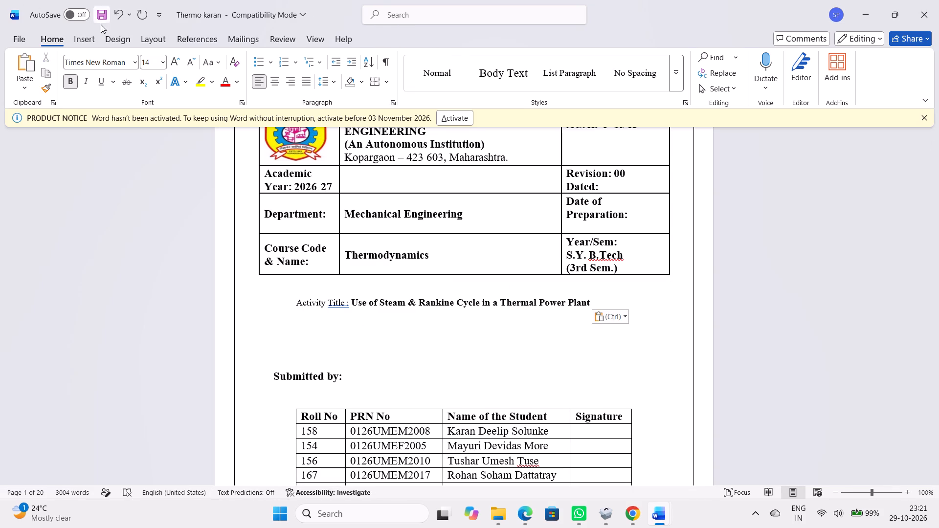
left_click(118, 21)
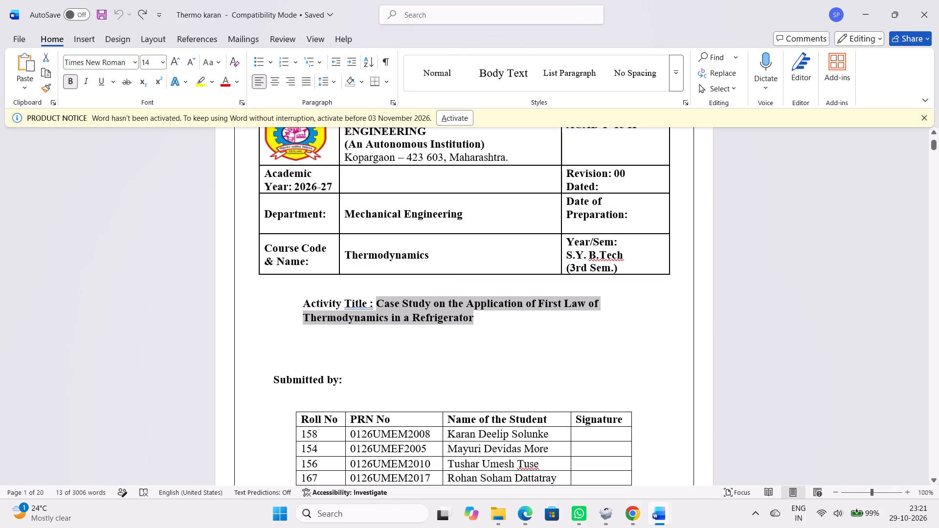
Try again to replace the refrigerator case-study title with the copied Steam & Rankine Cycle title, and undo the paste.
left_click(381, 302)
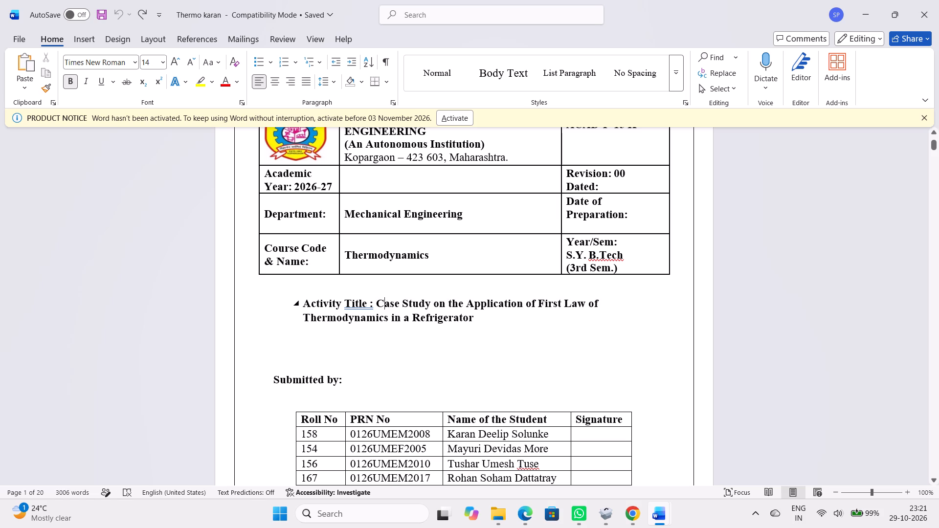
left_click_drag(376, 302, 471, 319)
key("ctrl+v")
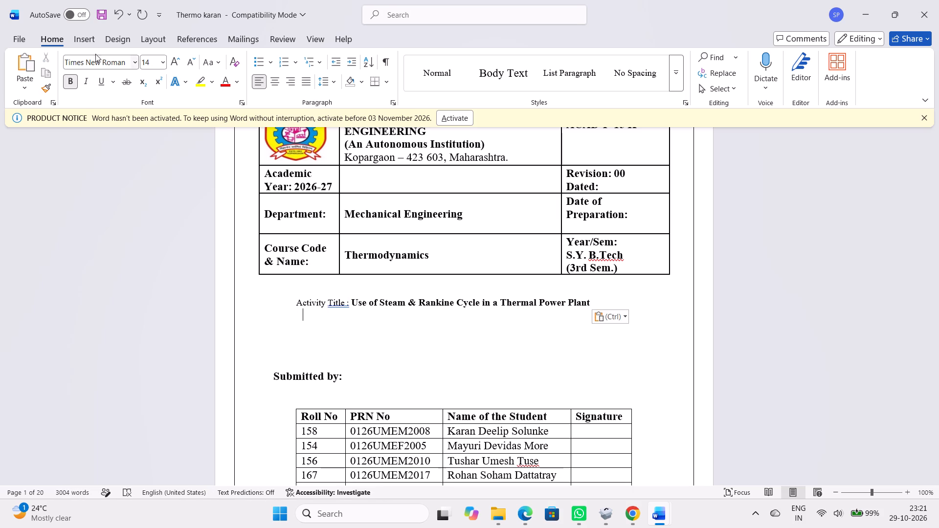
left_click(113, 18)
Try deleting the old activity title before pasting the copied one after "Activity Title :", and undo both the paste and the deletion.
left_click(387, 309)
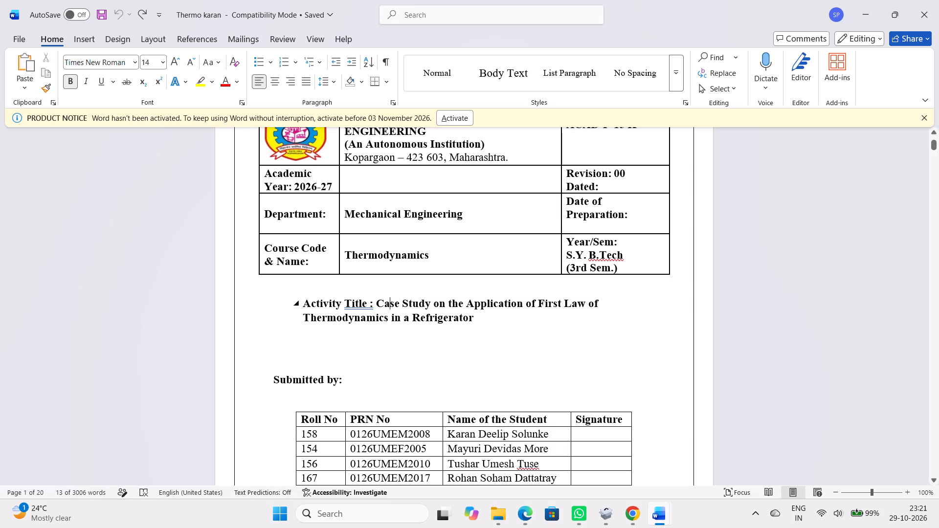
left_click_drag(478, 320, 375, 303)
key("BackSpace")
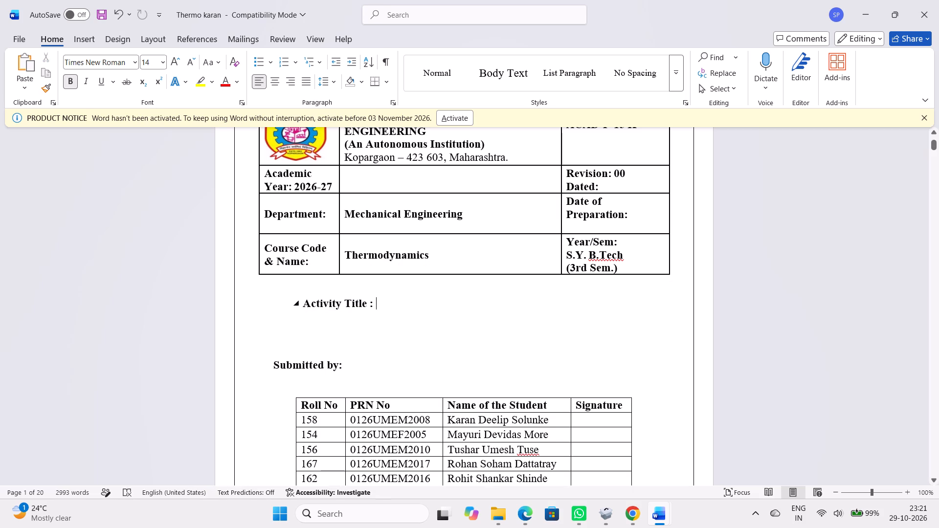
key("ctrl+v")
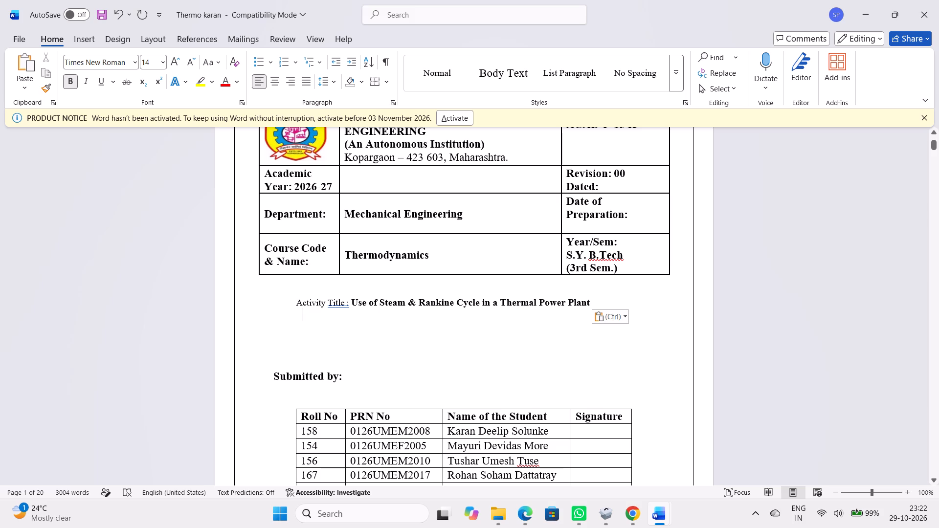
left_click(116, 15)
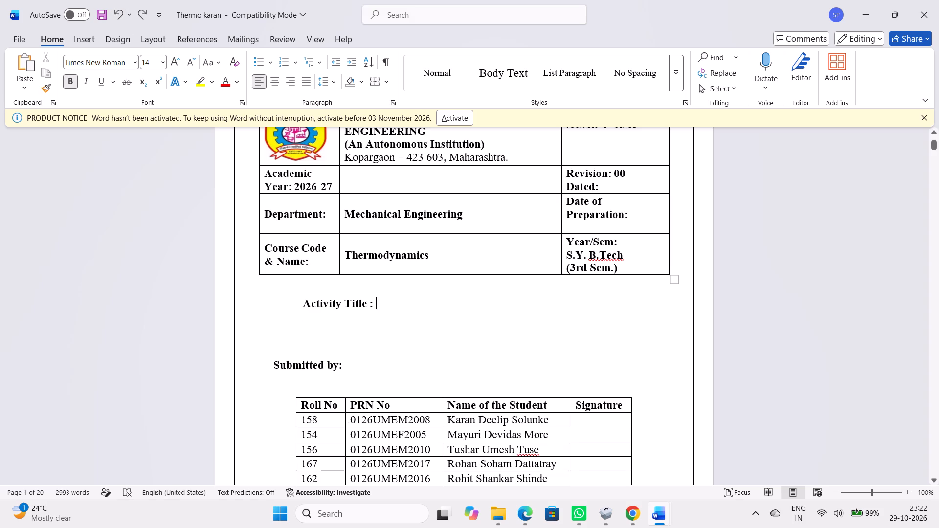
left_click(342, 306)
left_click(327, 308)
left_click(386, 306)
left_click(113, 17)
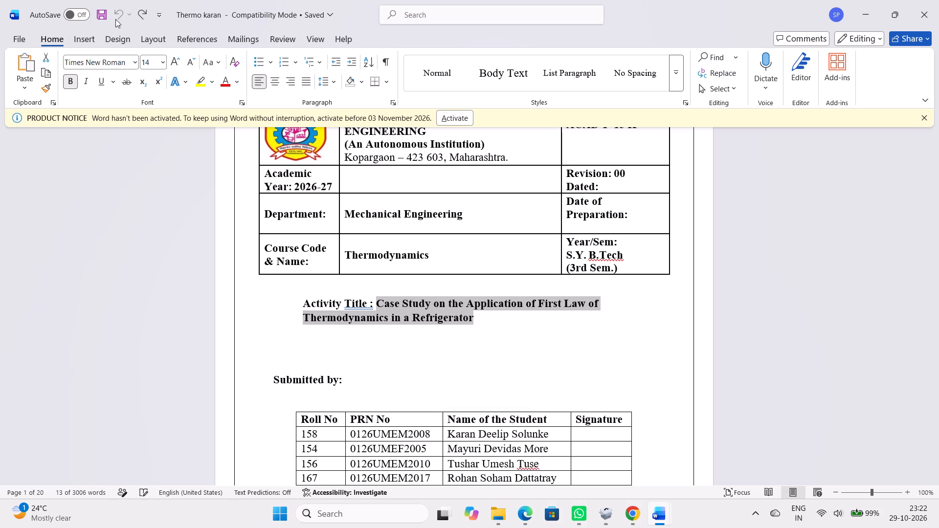
Replace the old activity title and the blank line below it with the copied "Use of Steam & Rankine Cycle in a Thermal Power Plant" title.
left_click(421, 323)
left_click(421, 302)
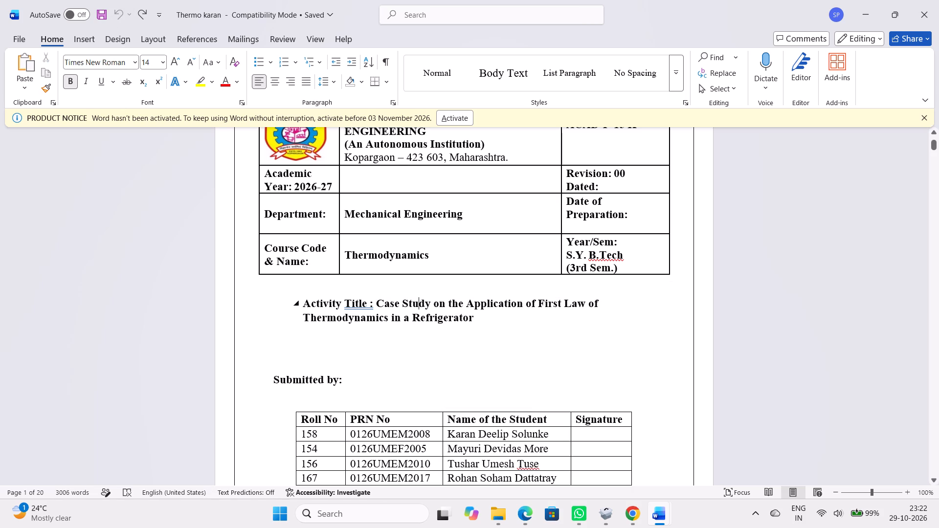
left_click_drag(377, 304, 476, 327)
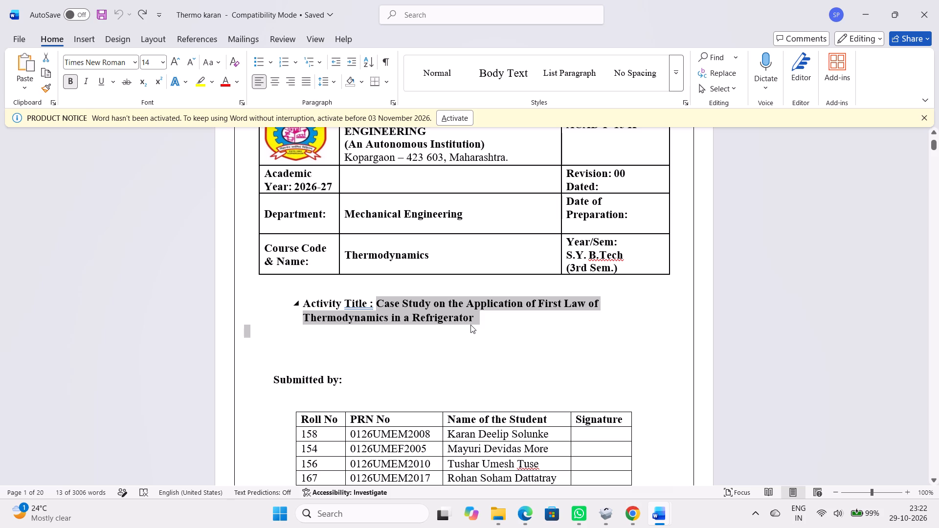
key("ctrl+v")
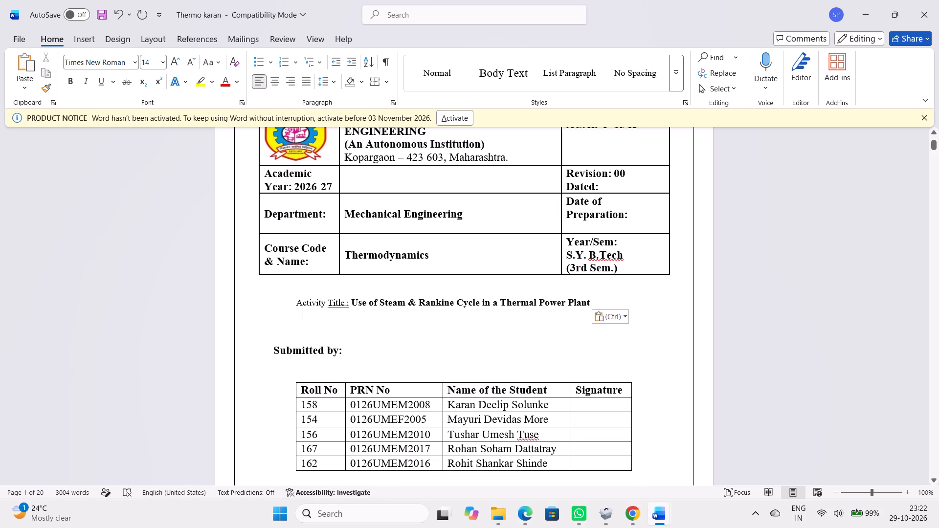
Make the whole Activity Title line bold and set its font size to 14.
left_click_drag(291, 301, 592, 304)
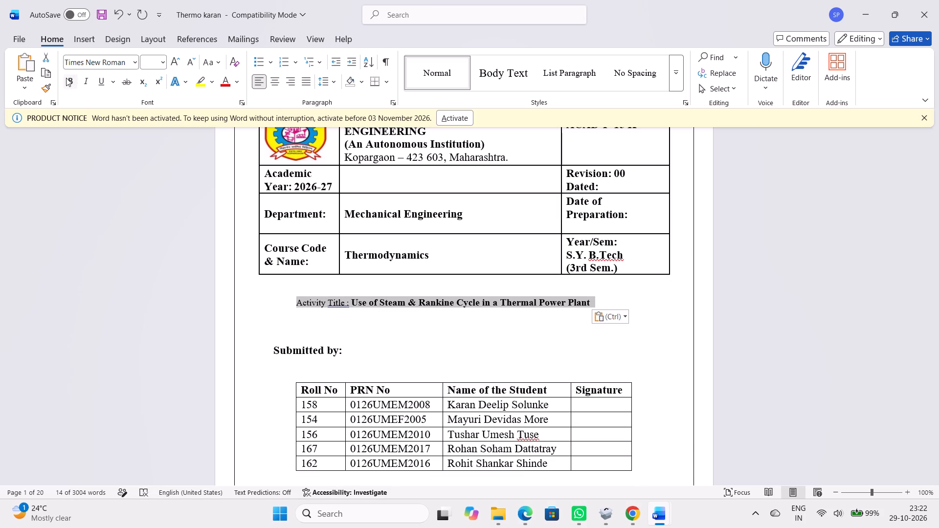
left_click(66, 80)
left_click(155, 64)
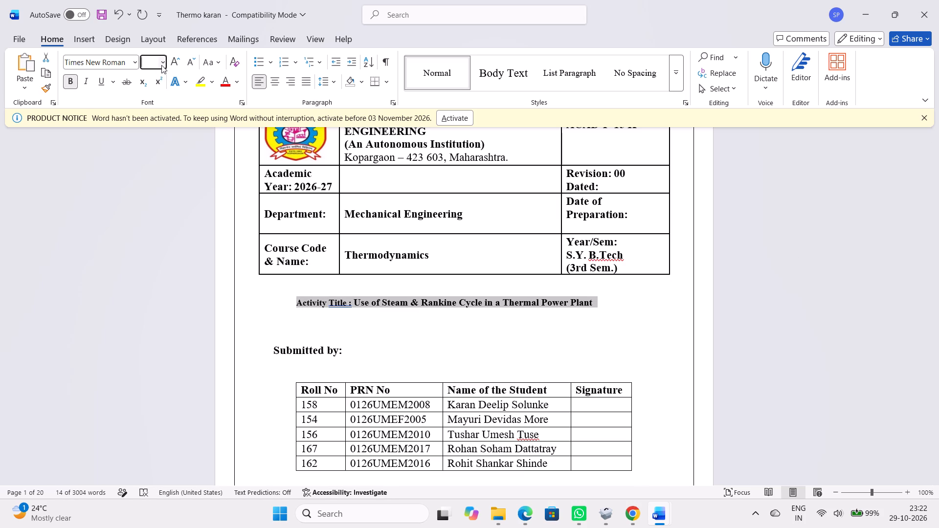
left_click(161, 65)
left_click(160, 150)
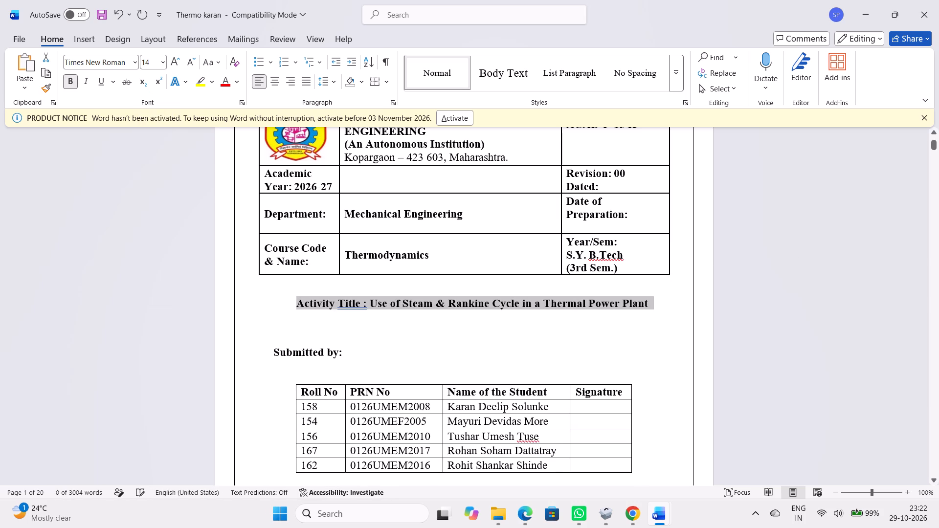
left_click(786, 327)
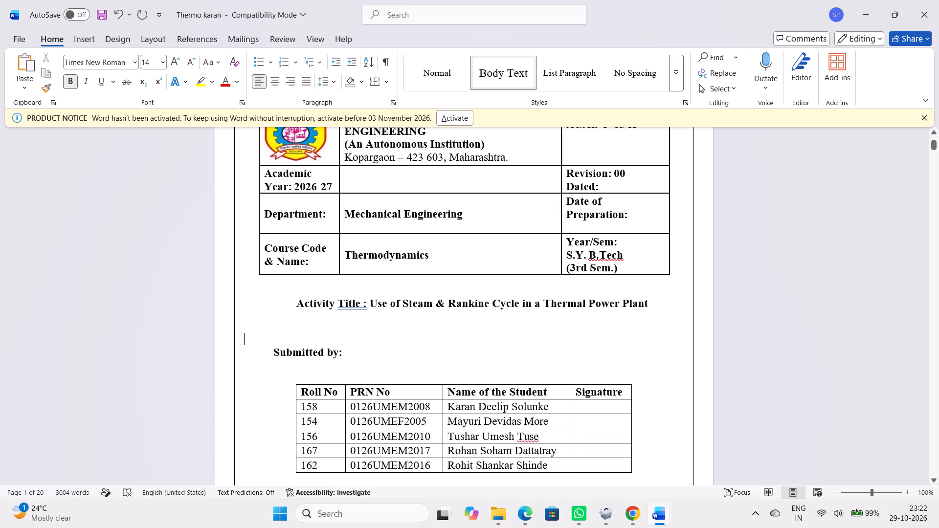
Update the roll numbers of the first three students in the Submitted by table.
scroll(776, 322, "down", 3)
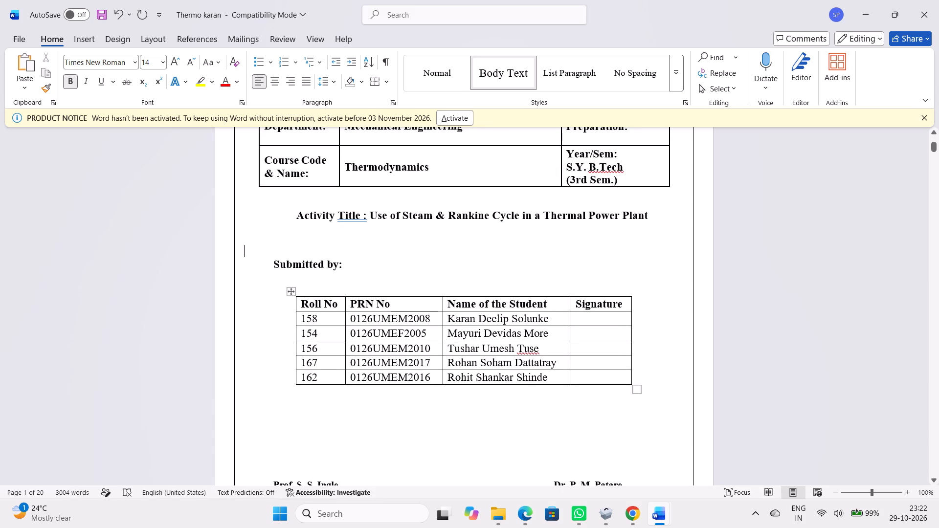
left_click(319, 320)
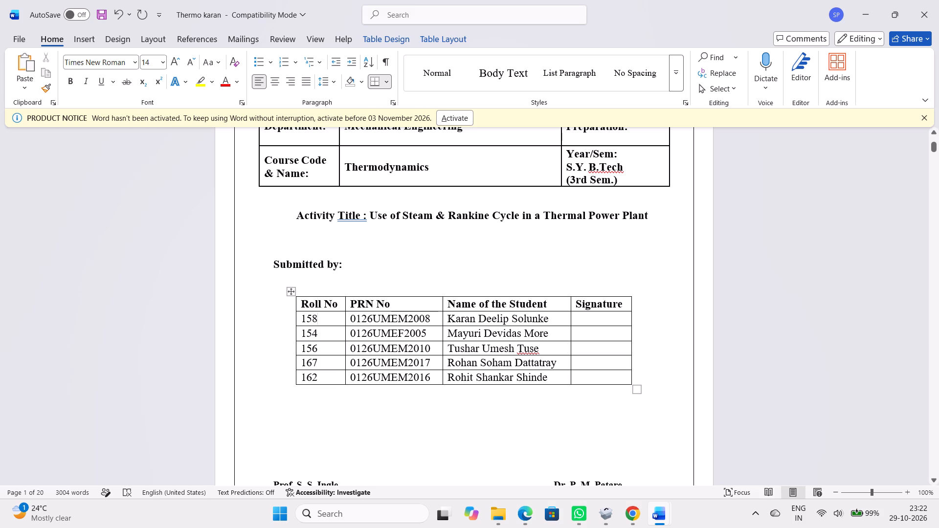
left_click(322, 334)
key("BackSpace")
key("BackSpace")
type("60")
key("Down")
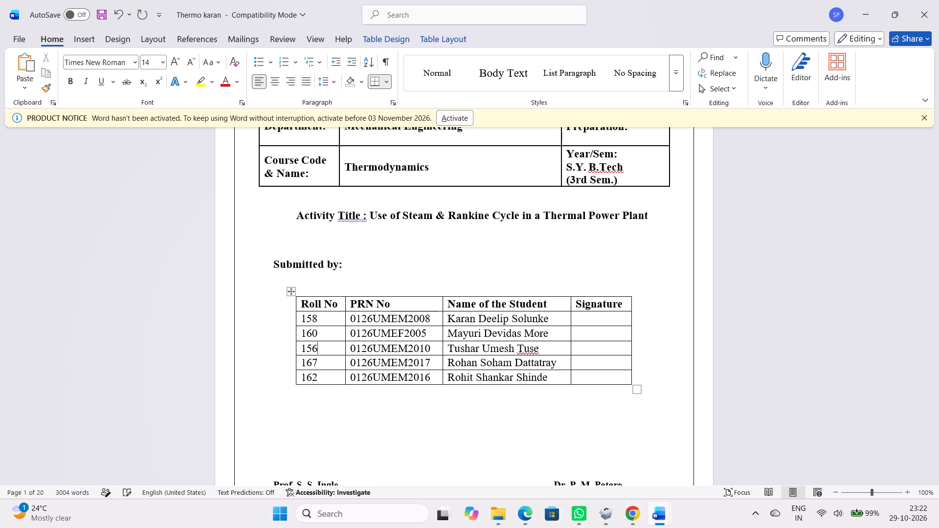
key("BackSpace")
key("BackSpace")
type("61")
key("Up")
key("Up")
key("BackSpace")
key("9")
Replace the last two digits of the PRN numbers in the first three student rows.
left_click(435, 319)
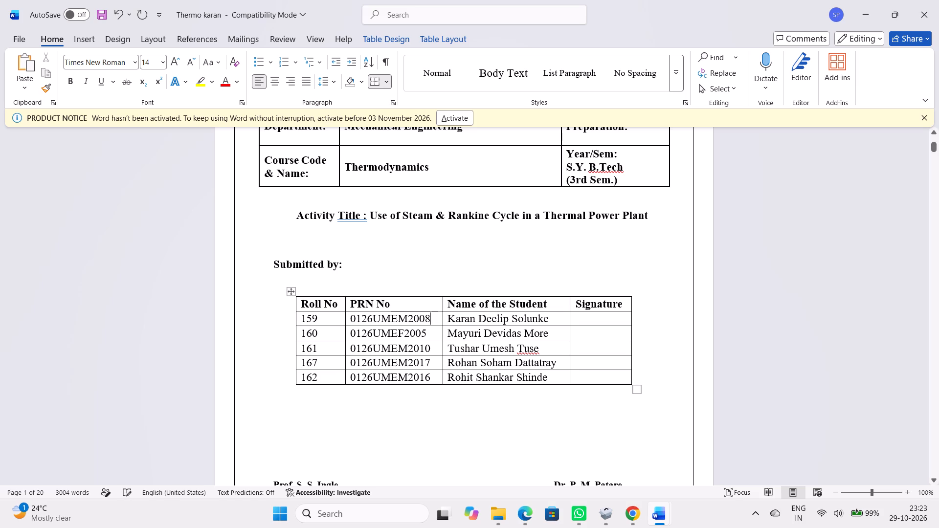
key("BackSpace")
key("BackSpace")
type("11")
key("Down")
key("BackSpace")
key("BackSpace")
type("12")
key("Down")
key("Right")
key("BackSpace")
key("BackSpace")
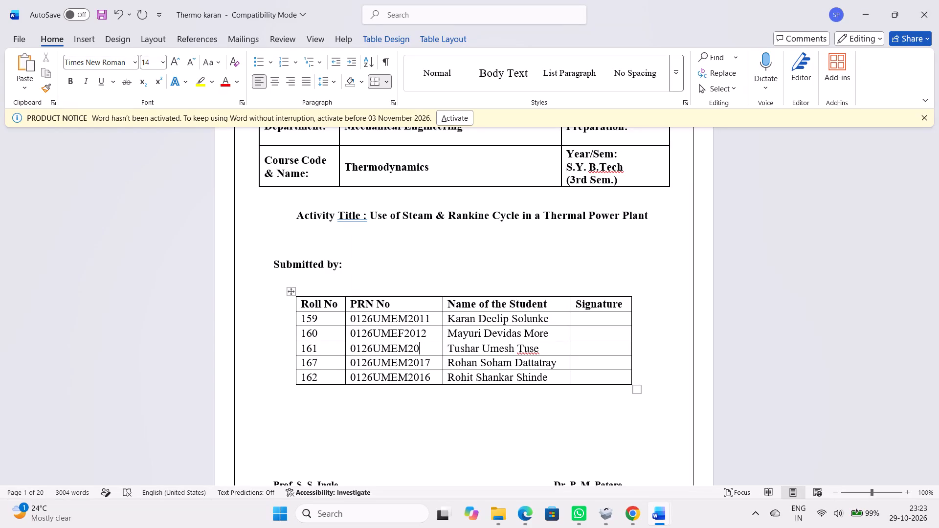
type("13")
Delete the last two digits of the PRN numbers in the fourth and fifth student rows.
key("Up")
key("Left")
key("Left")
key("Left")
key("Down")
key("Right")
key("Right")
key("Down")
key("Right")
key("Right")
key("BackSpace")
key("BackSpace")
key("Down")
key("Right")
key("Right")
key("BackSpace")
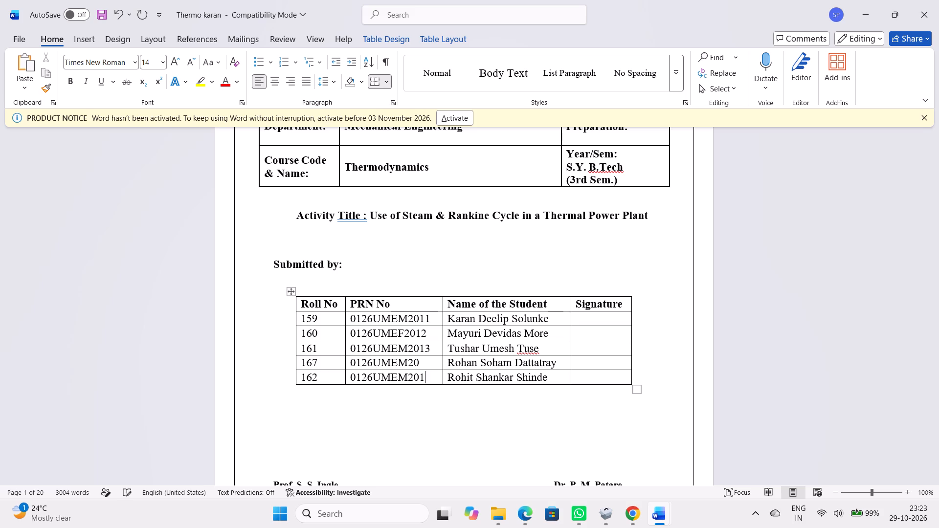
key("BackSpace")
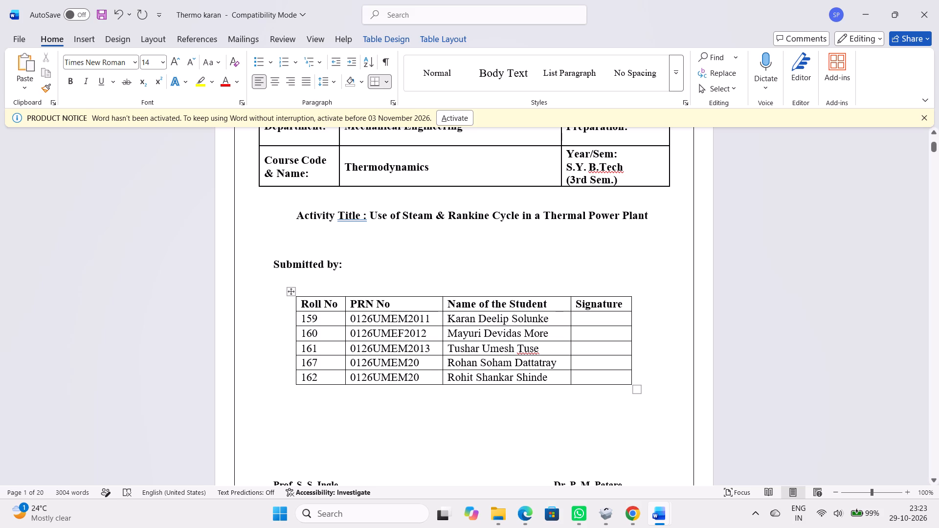
Replace the third student's name, roll number 161, with the new student's first name and surname.
left_click(554, 319)
scroll(566, 379, "down", 3)
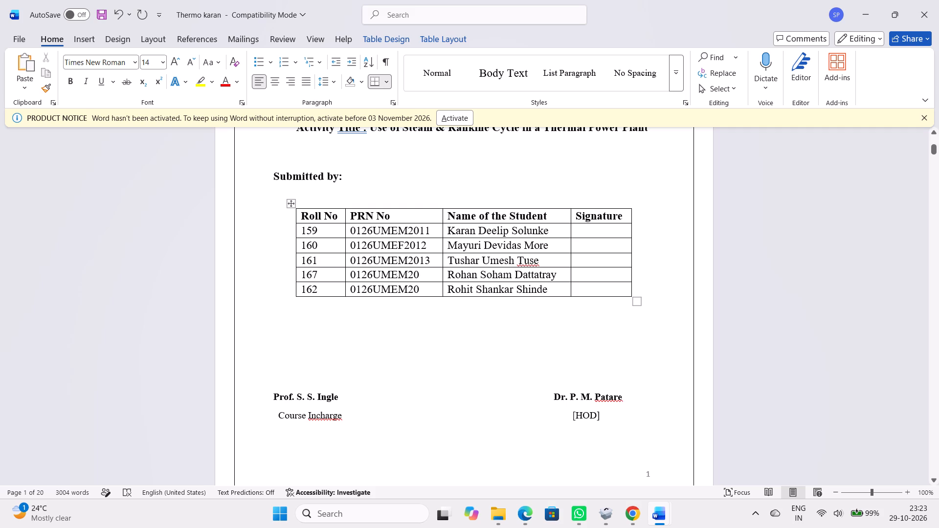
left_click(559, 251)
left_click(555, 263)
key("BackSpace")
key("BackSpace")
key("BackSpace")
key("BackSpace")
key("BackSpace")
key("BackSpace")
key("BackSpace")
key("BackSpace")
key("BackSpace")
key("BackSpace")
key("BackSpace")
key("BackSpace")
key("BackSpace")
key("BackSpace")
key("BackSpace")
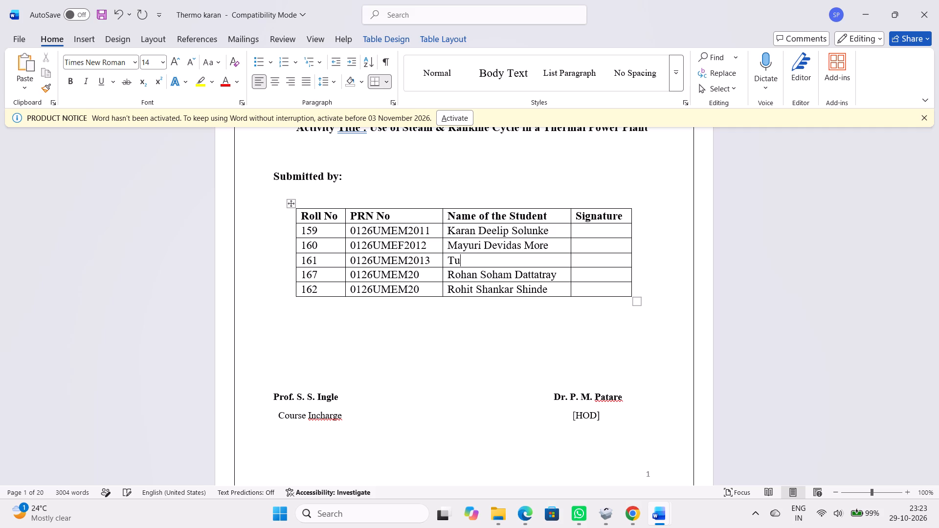
key("BackSpace")
key("BackSpace")
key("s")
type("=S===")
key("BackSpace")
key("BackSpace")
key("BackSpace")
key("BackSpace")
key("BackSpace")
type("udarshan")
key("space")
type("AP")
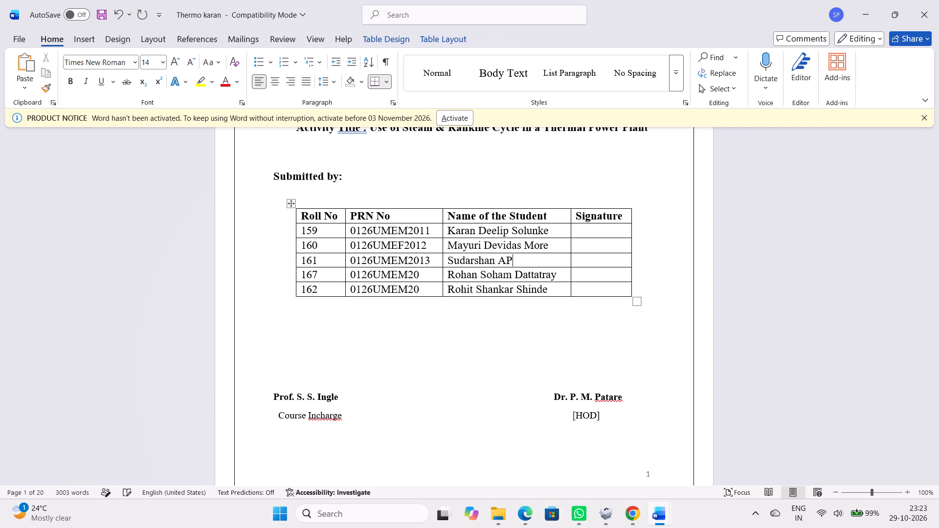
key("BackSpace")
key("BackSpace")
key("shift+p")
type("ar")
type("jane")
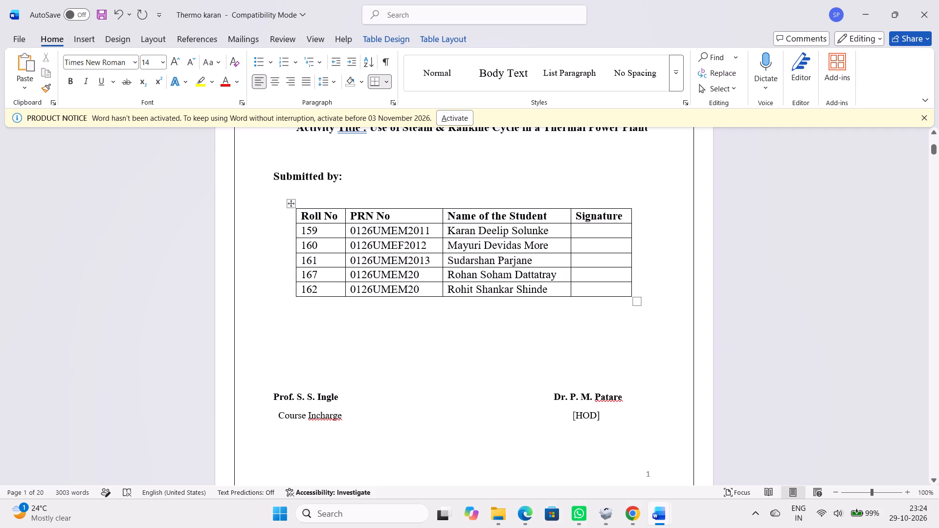
Clear the second student's name, roll number 160, from the Submitted by table.
left_click(560, 250)
key("BackSpace")
key("BackSpace")
key("BackSpace")
key("BackSpace")
key("BackSpace")
key("BackSpace")
key("BackSpace")
key("BackSpace")
key("BackSpace")
key("BackSpace")
key("BackSpace")
key("BackSpace")
key("BackSpace")
key("BackSpace")
key("BackSpace")
key("BackSpace")
key("BackSpace")
key("BackSpace")
key("BackSpace")
key("BackSpace")
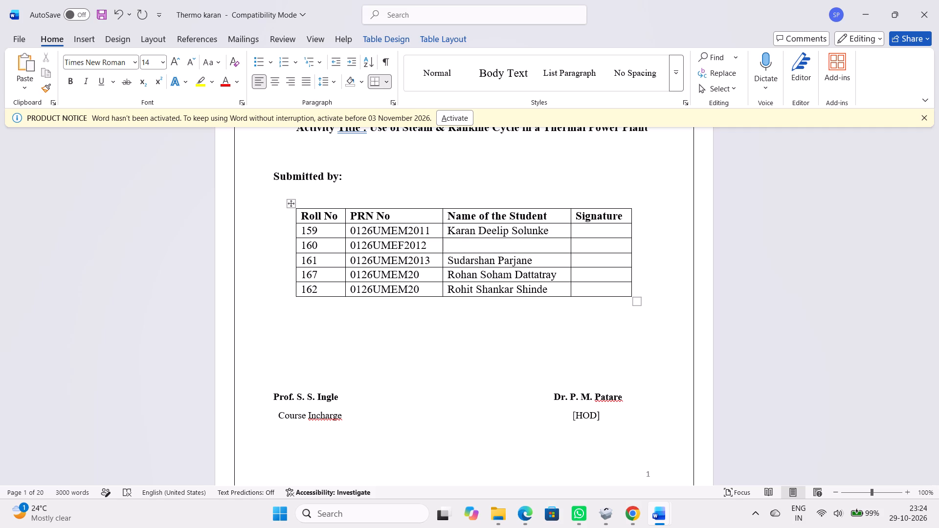
key("Tab")
key("BackSpace")
key("BackSpace")
key("BackSpace")
left_click(457, 242)
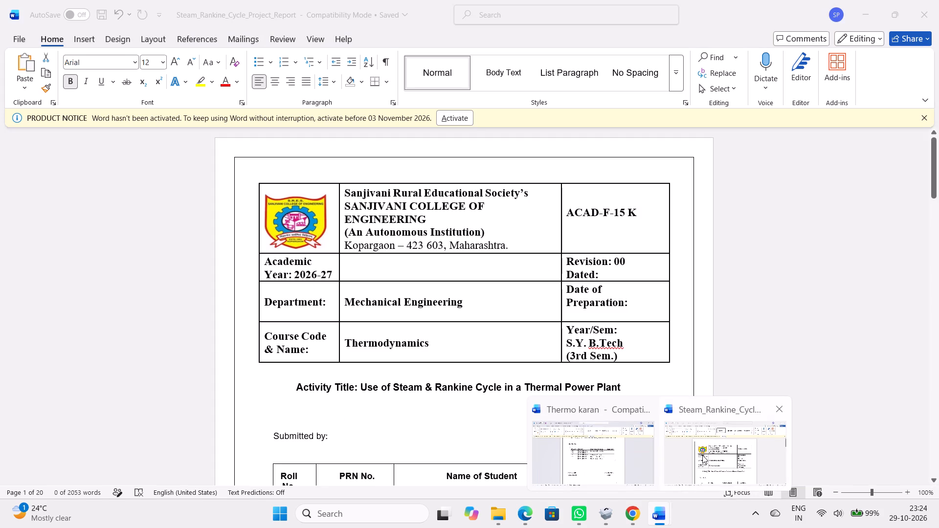
Copy the first student's name from the Steam_Rankine_Cycle_Project_Report table and paste it over the first name in the Thermo karan table.
left_click(703, 455)
scroll(518, 310, "down", 7)
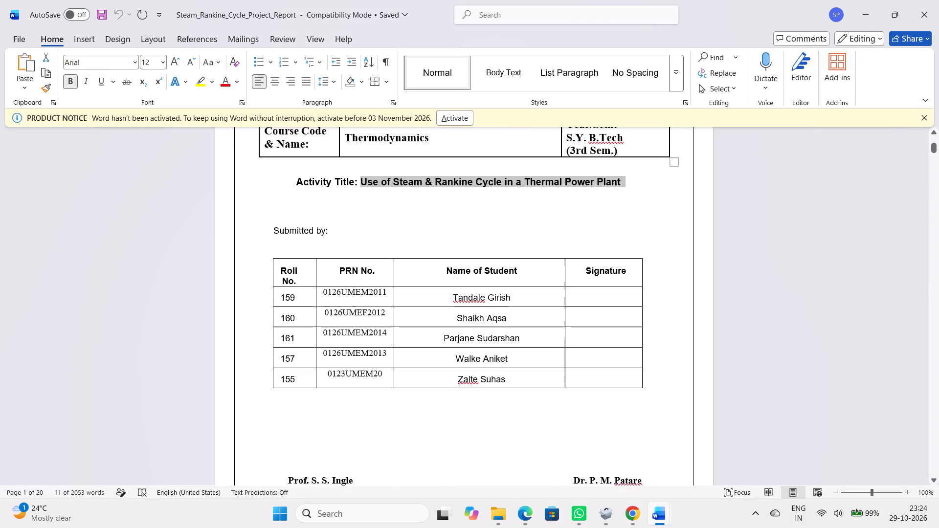
left_click_drag(446, 297, 515, 297)
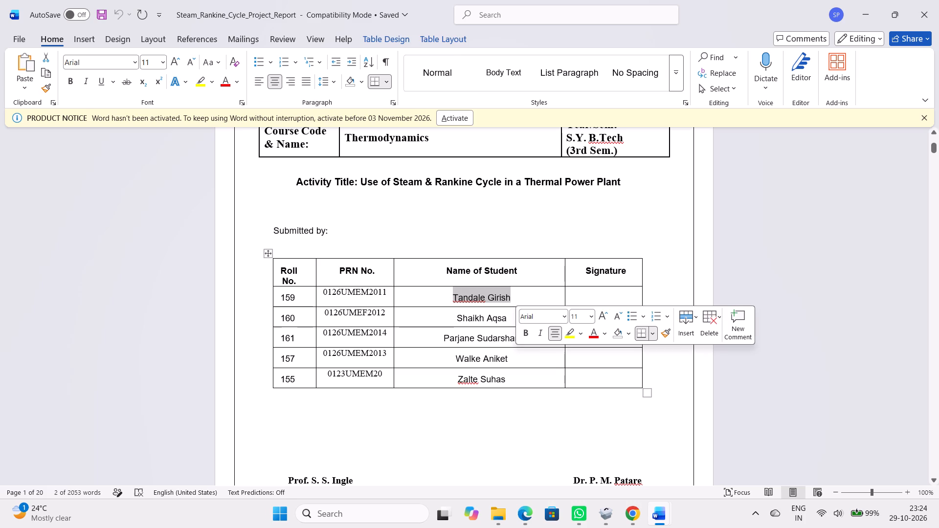
key("ctrl+c")
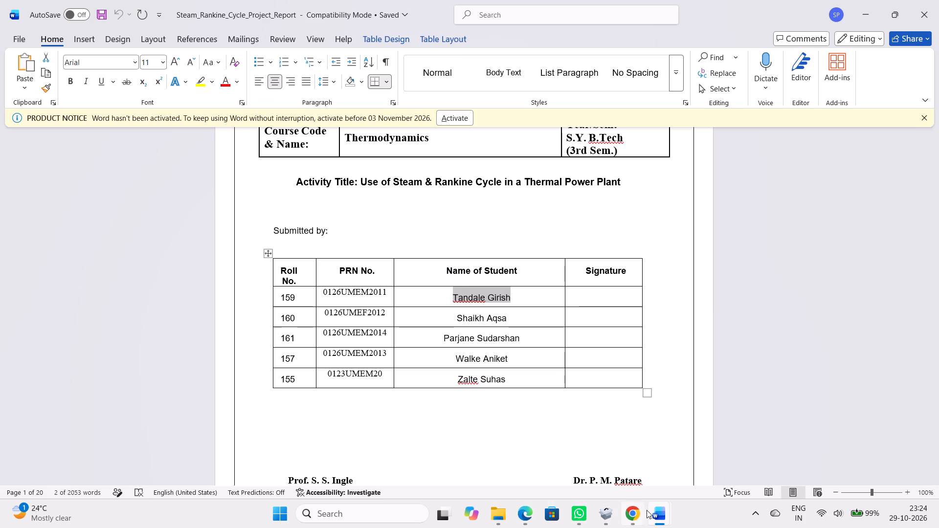
left_click(631, 473)
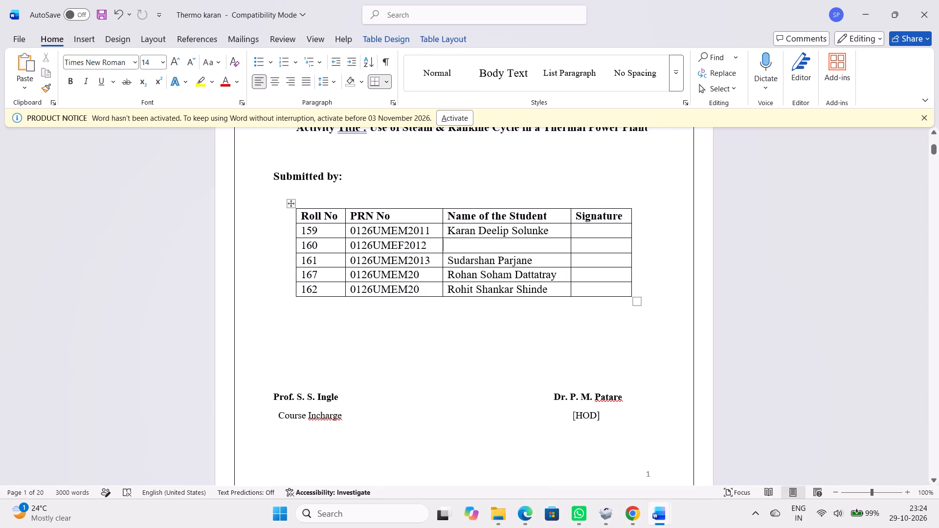
left_click_drag(449, 232, 449, 233)
left_click_drag(449, 233, 536, 232)
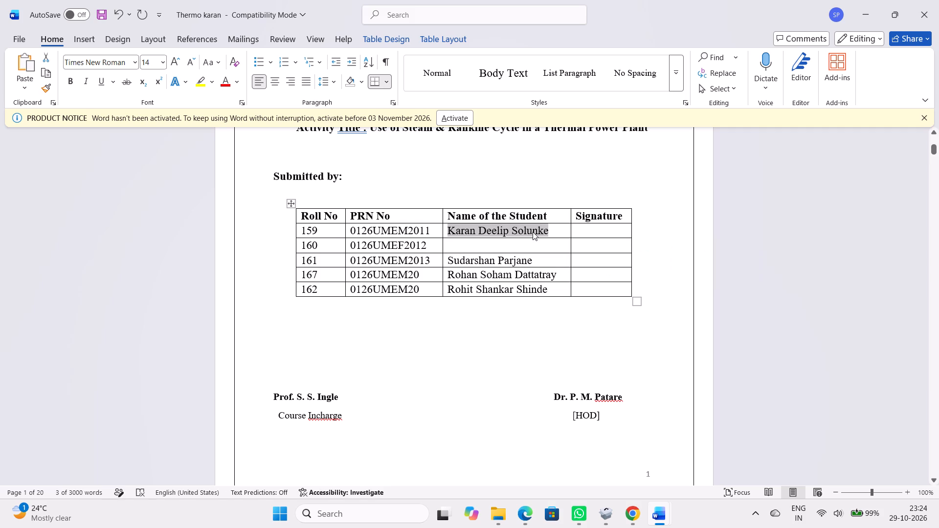
key("ctrl+v")
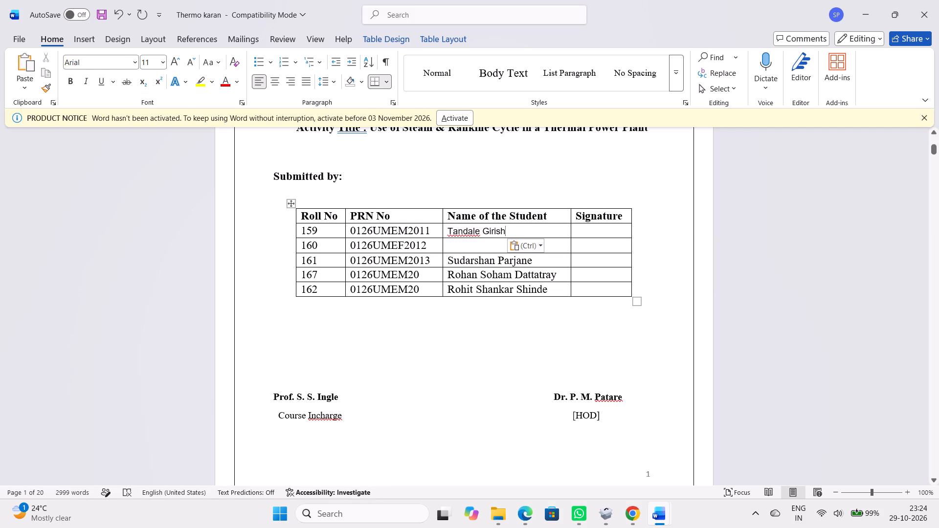
Copy the second student's name from the Steam_Rankine_Cycle_Project_Report table into the empty name cell of roll number 160 in Thermo karan.
left_click(472, 249)
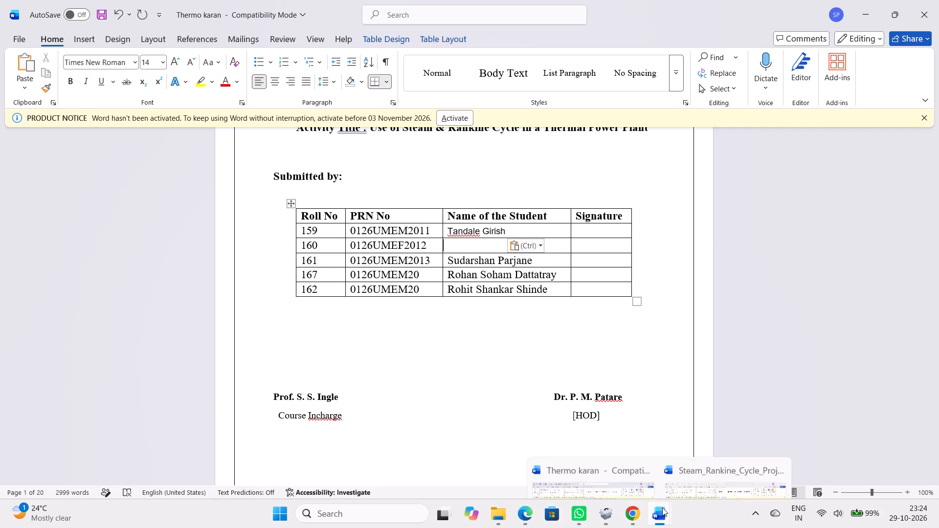
left_click(695, 452)
left_click_drag(453, 321, 511, 317)
key("ctrl+c")
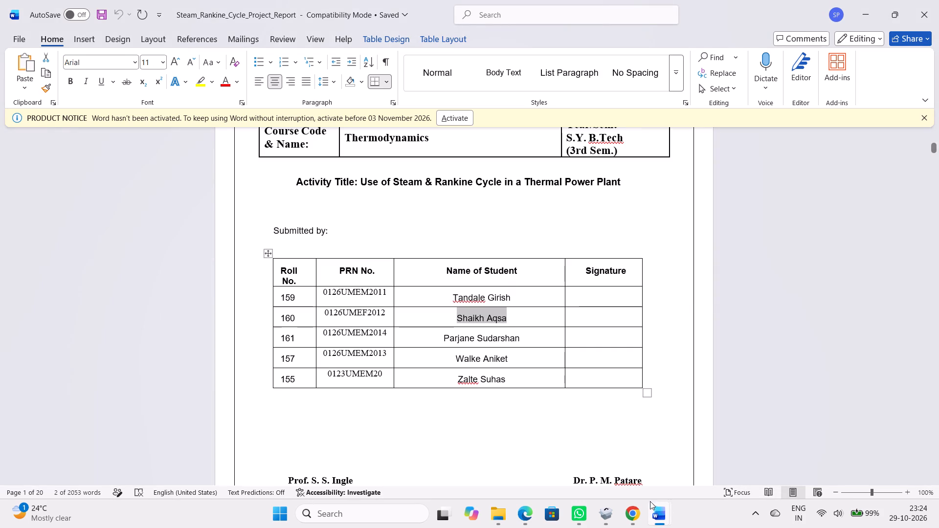
left_click(594, 453)
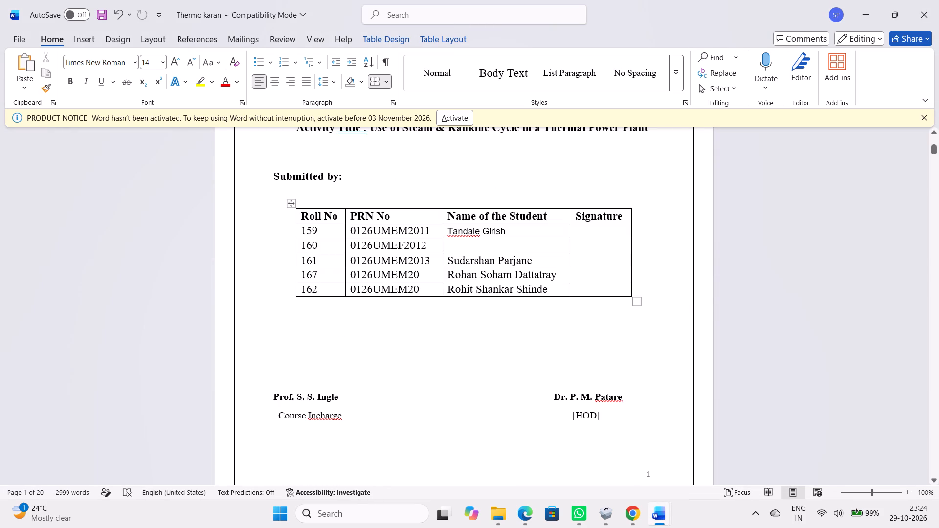
key("ctrl+v")
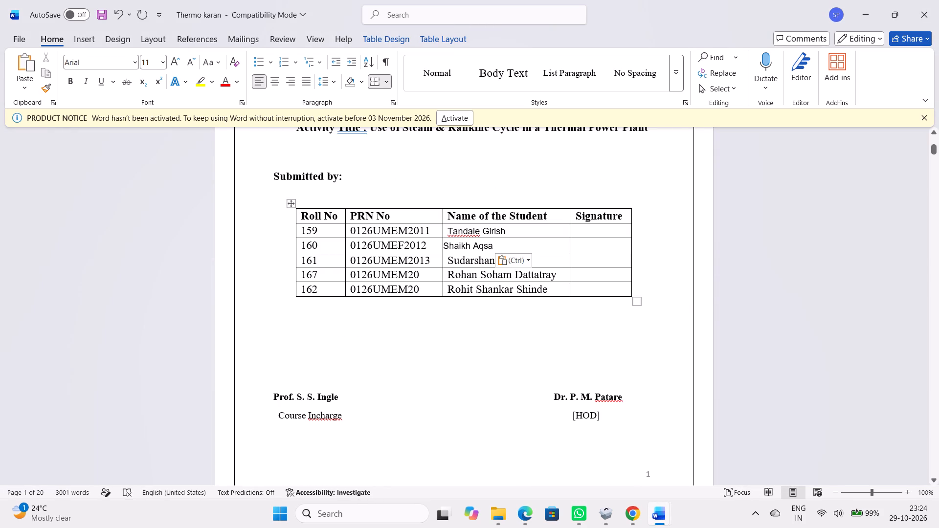
Center the second student's name in its table cell.
left_click_drag(444, 245, 493, 244)
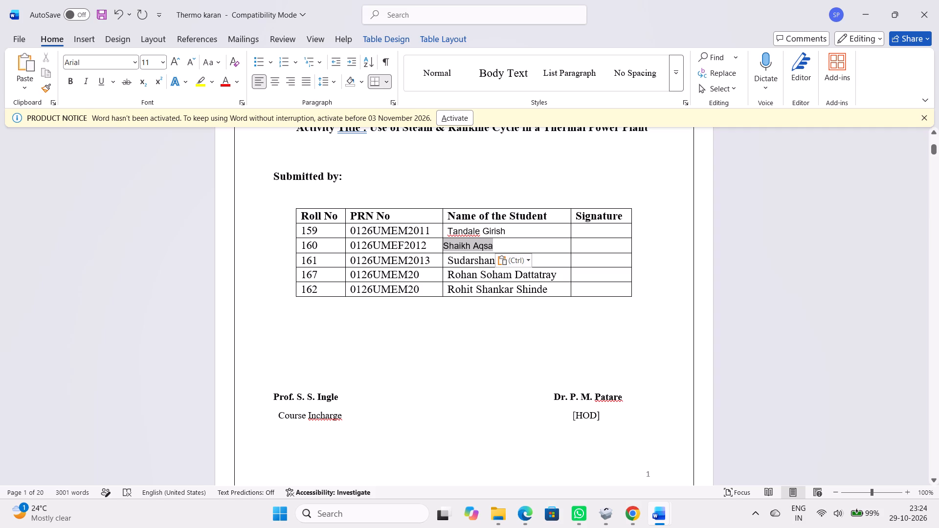
left_click_drag(493, 244, 497, 244)
left_click(537, 278)
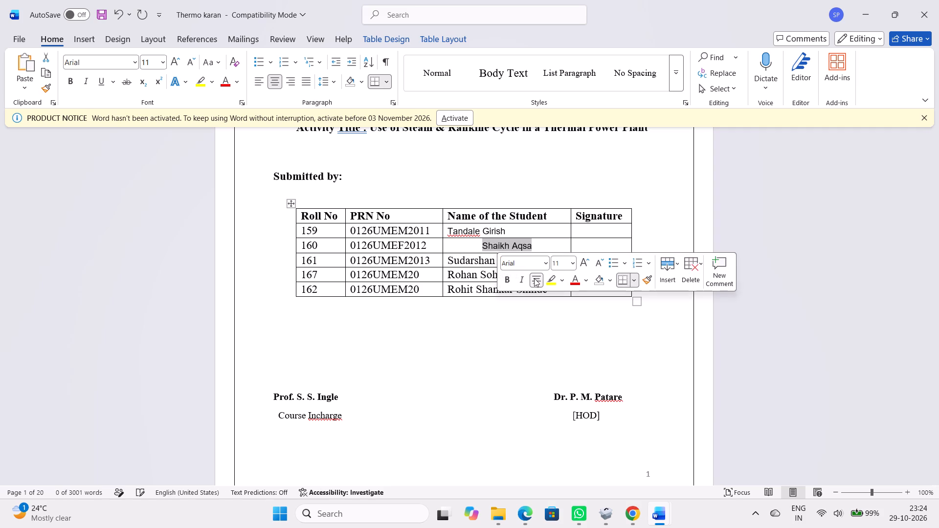
left_click(789, 211)
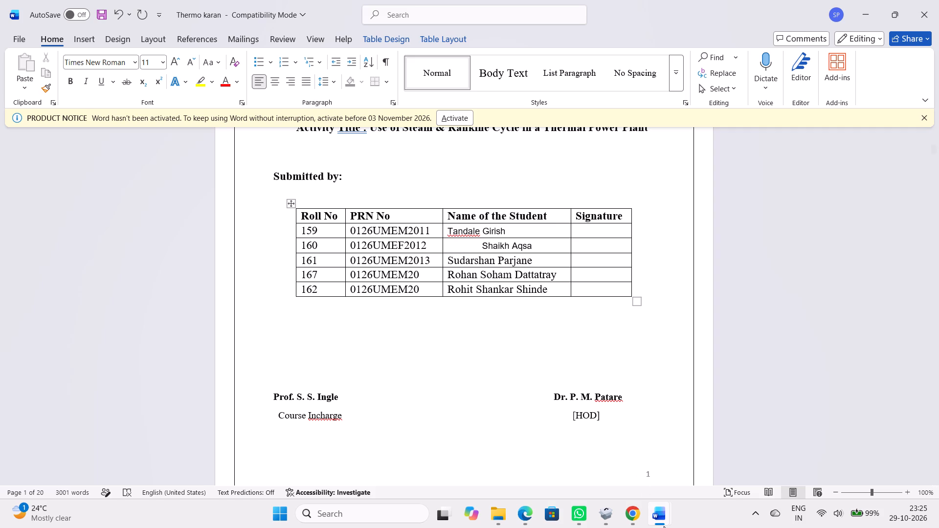
Copy the fourth student's name from the Steam_Rankine_Cycle_Project_Report table and paste it over the roll number 167 name in Thermo karan.
left_click(700, 457)
left_click_drag(455, 356, 519, 357)
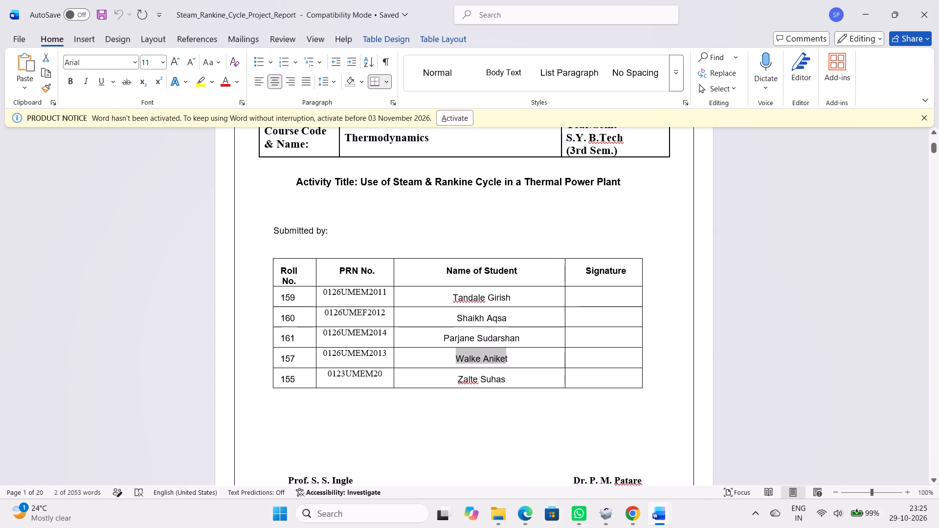
left_click_drag(519, 357, 529, 357)
key("ctrl+c")
left_click(607, 453)
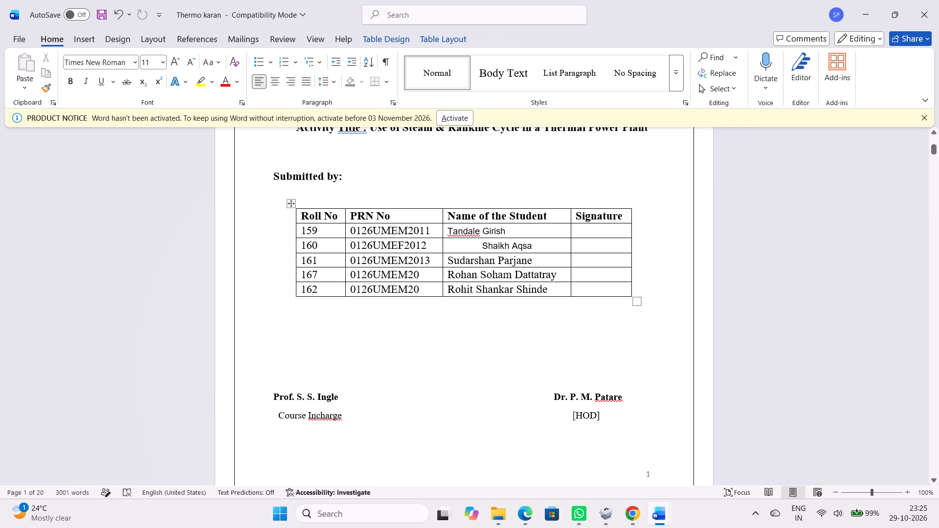
left_click_drag(447, 275, 449, 275)
left_click_drag(449, 275, 547, 276)
key("ctrl+v")
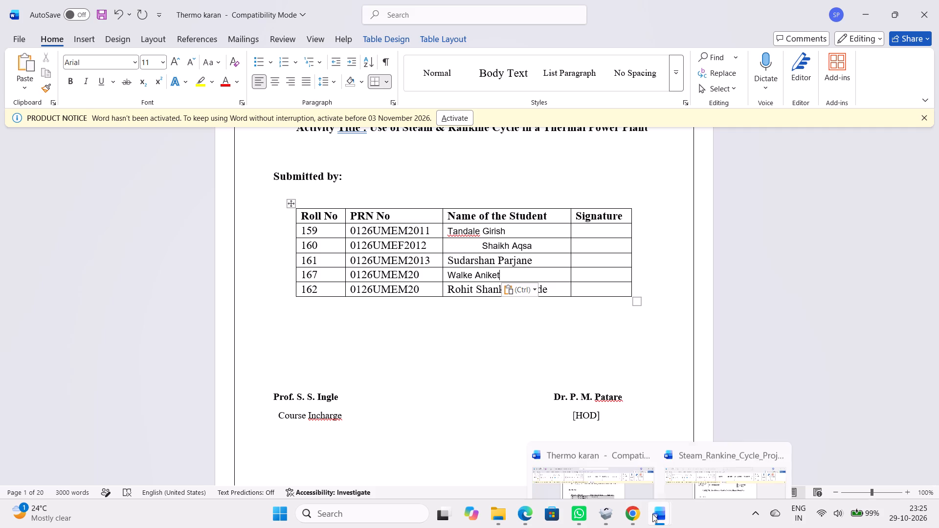
Copy the fifth student's name from the Steam_Rankine_Cycle_Project_Report table and paste it over the roll number 162 name in Thermo karan.
left_click(688, 458)
left_click_drag(456, 379, 523, 378)
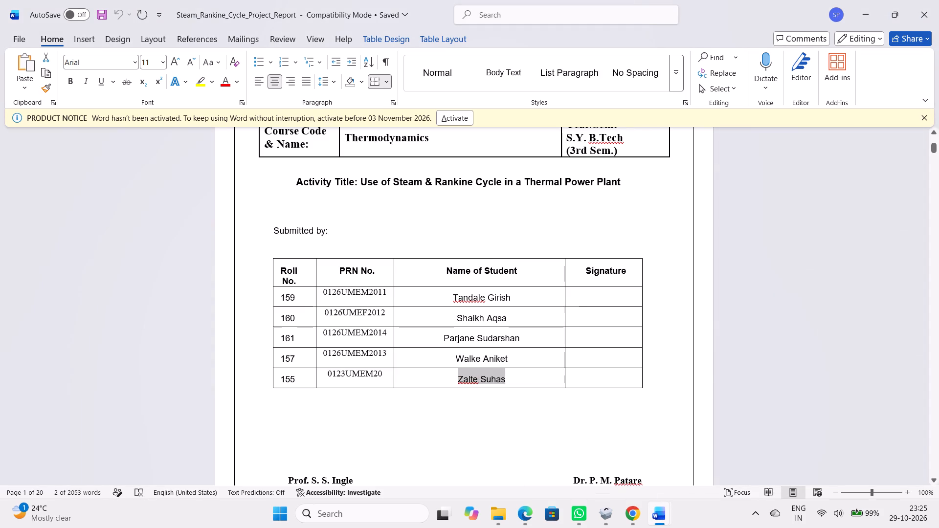
left_click_drag(523, 378, 530, 378)
key("ctrl+c")
left_click(638, 464)
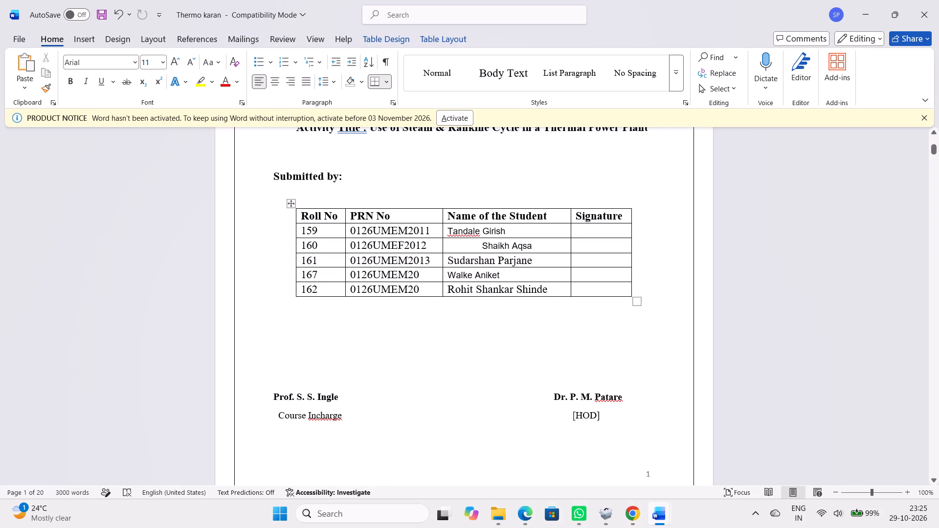
left_click_drag(446, 292, 549, 295)
key("ctrl+v")
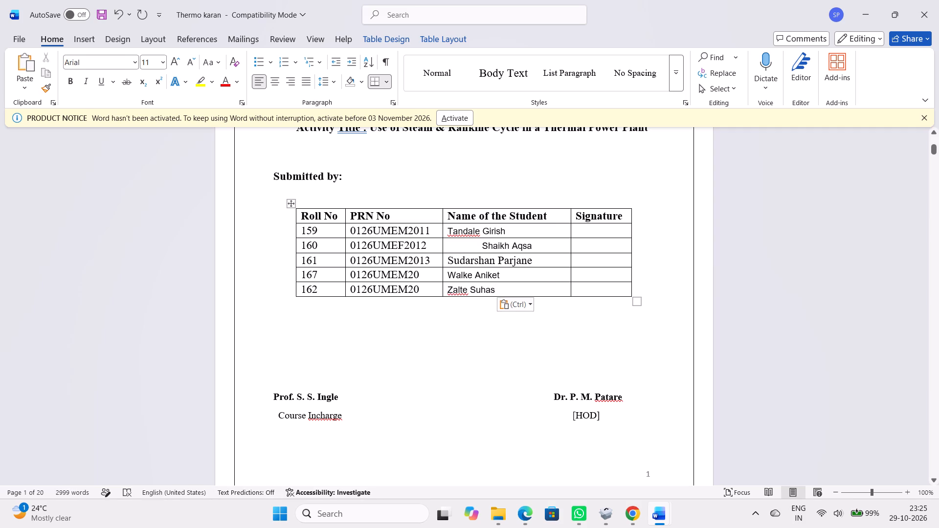
Complete the fourth student's PRN with the ending 13 and change the third student's PRN ending to 14.
left_click(420, 275)
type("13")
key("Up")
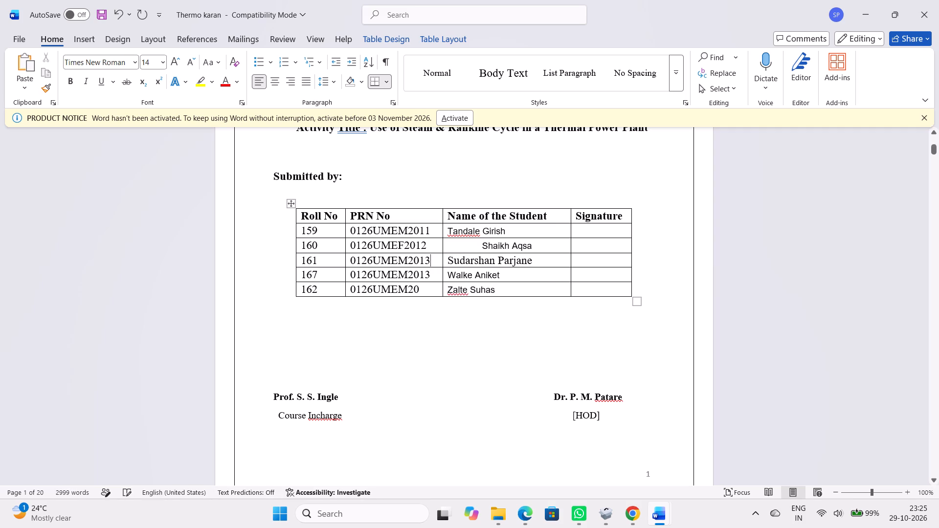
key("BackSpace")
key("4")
Set all text in the Submitted by table to font size 14 and center it in the cells.
left_click_drag(298, 216, 502, 308)
left_click(484, 369)
left_click(466, 259)
left_click_drag(301, 218, 620, 289)
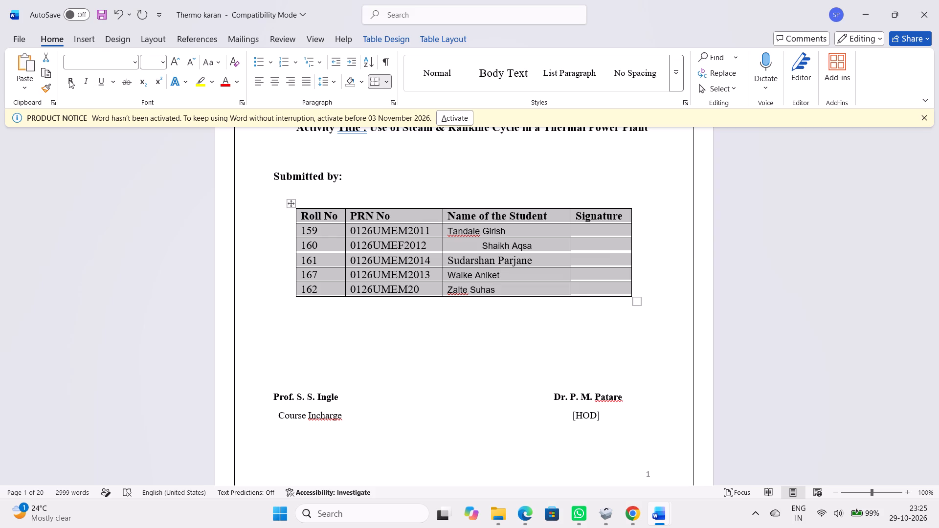
left_click(128, 66)
left_click(151, 65)
left_click(163, 64)
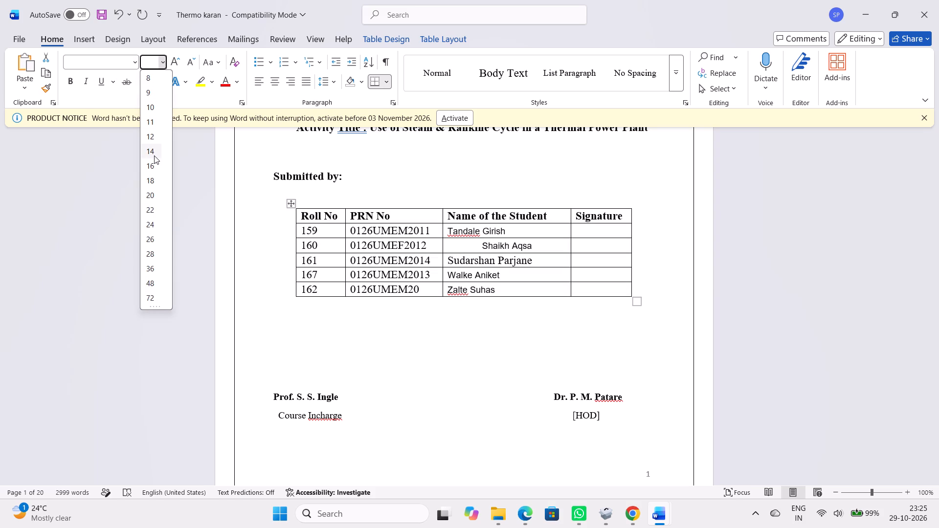
left_click(154, 153)
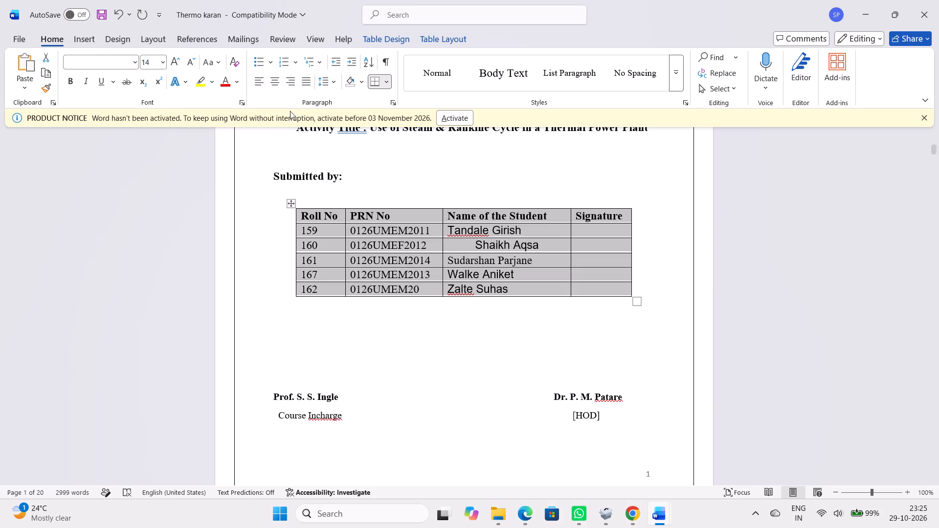
left_click(273, 86)
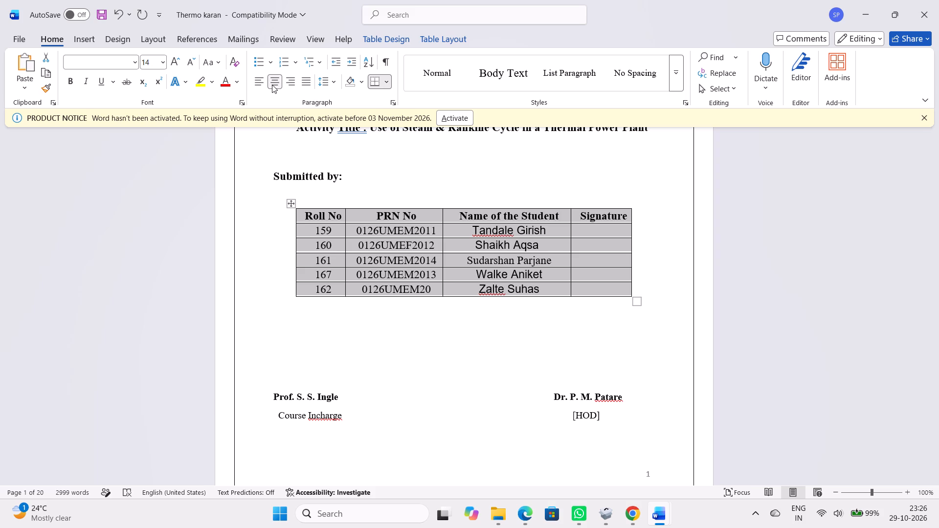
left_click(405, 335)
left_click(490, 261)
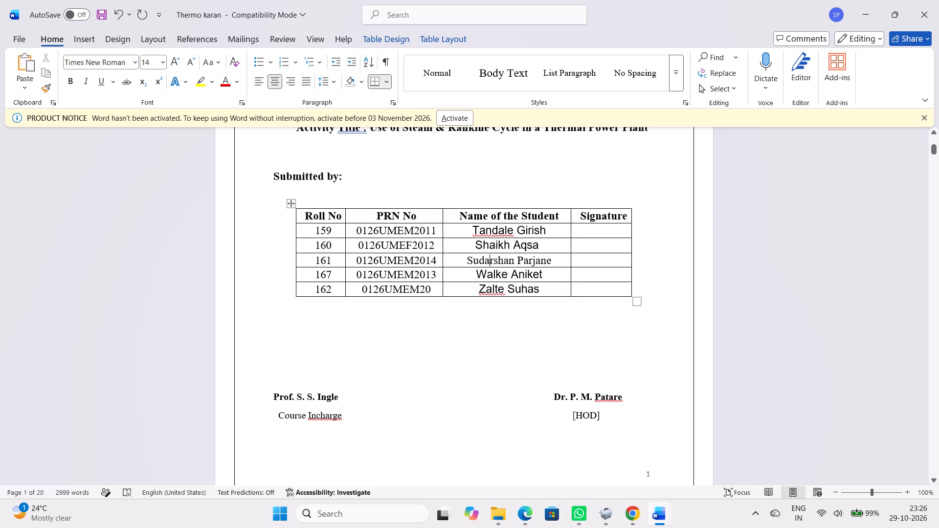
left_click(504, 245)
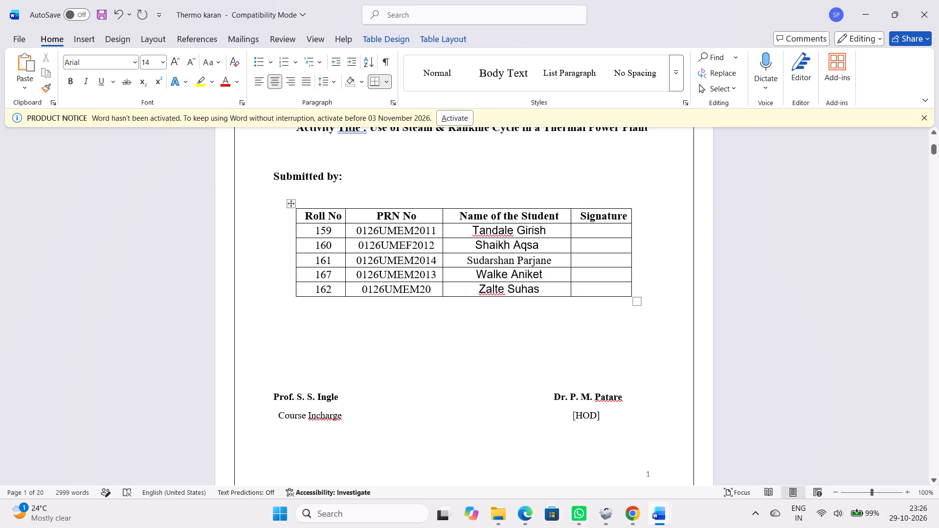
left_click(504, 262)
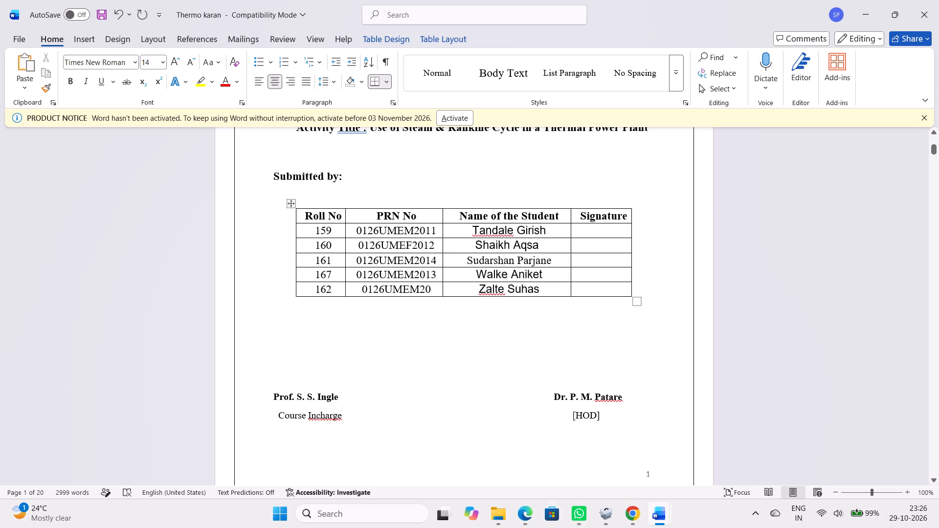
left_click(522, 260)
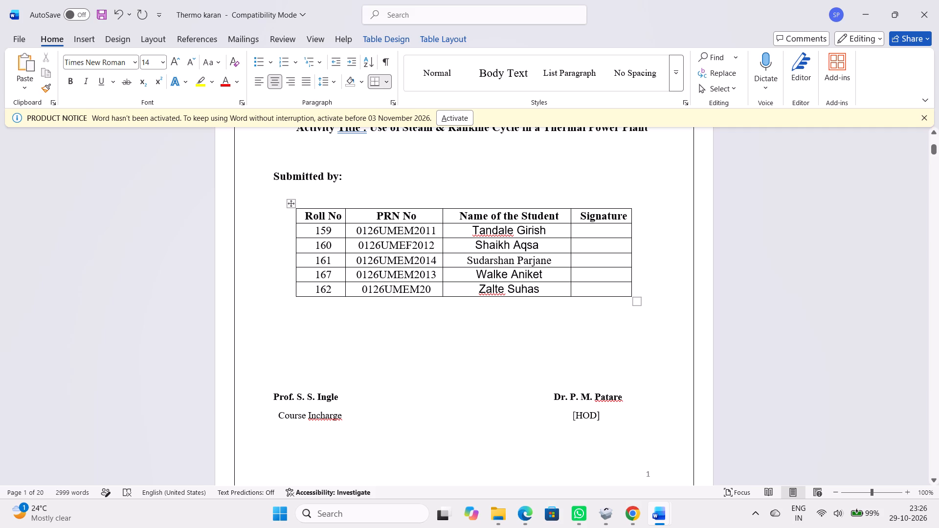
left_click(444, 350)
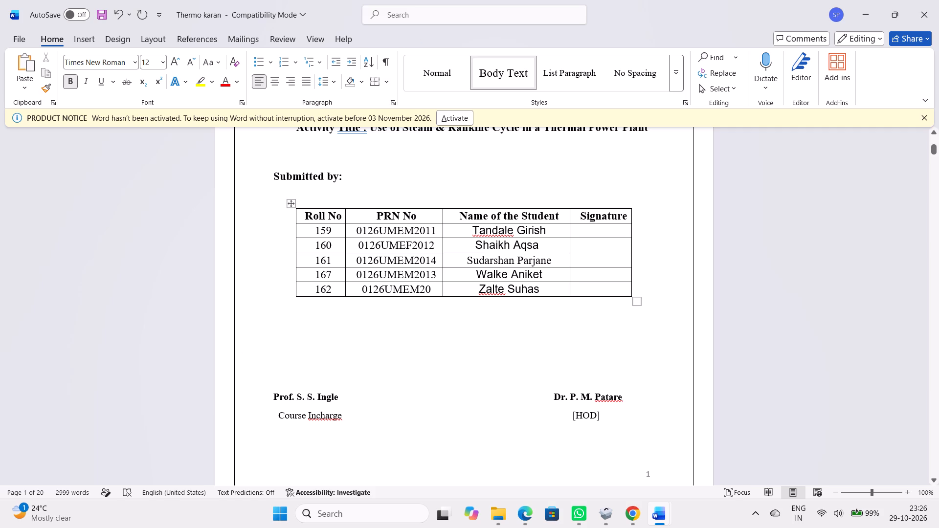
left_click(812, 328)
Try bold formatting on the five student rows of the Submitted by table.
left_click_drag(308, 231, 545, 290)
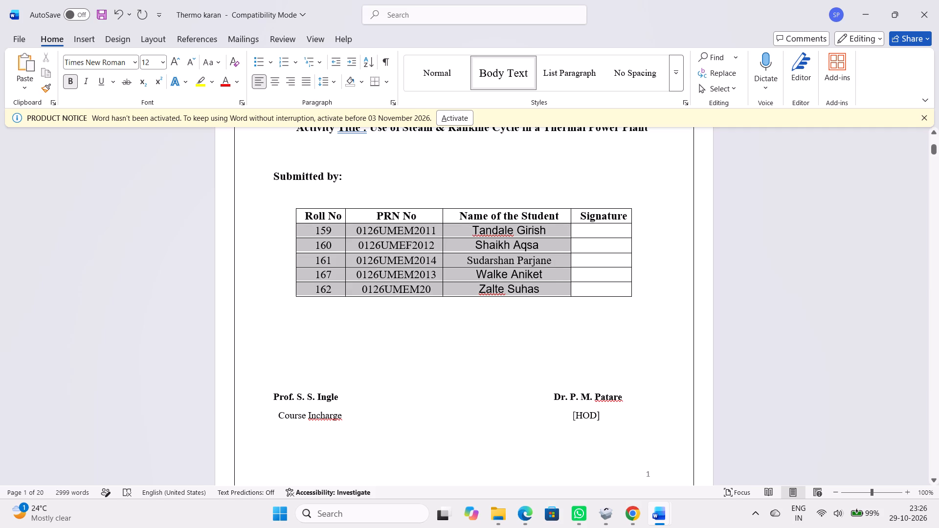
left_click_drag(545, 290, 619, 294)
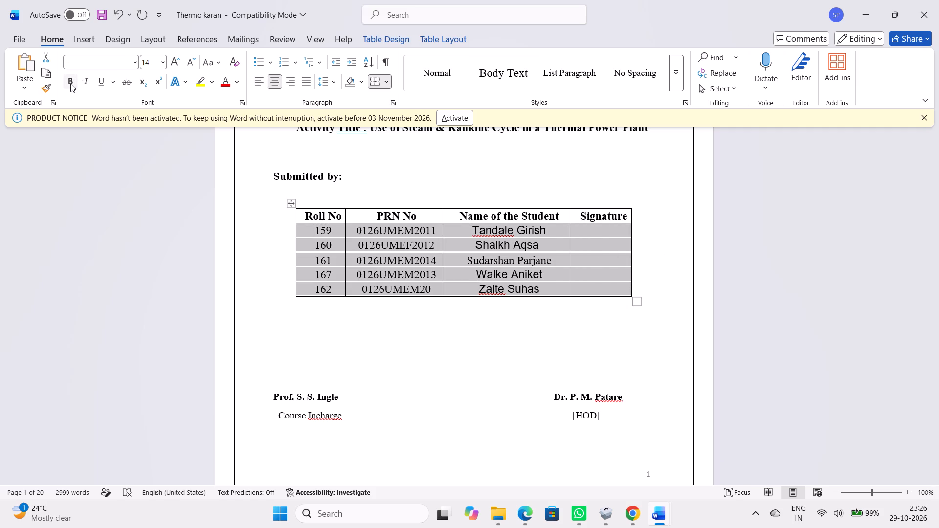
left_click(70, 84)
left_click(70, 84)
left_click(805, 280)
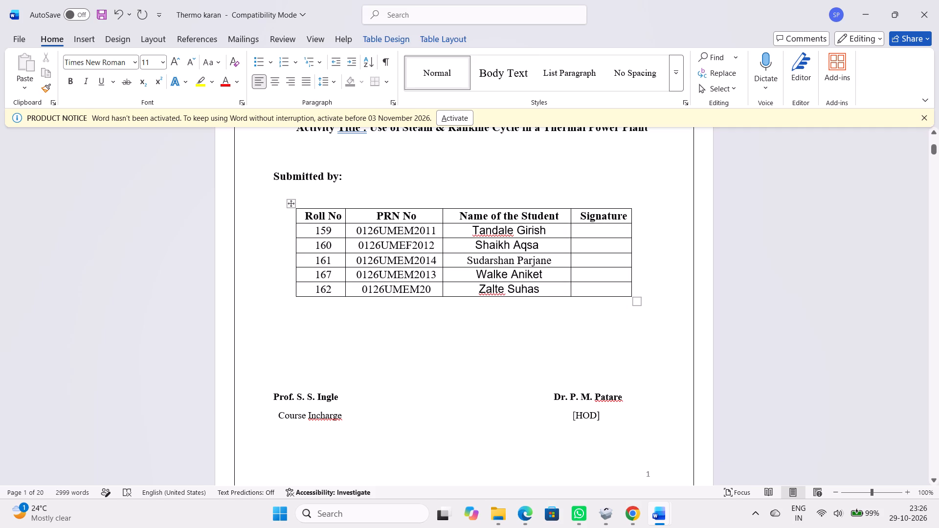
Review the certificate page's student names, PRNs and case study title alongside the cover page's activity title and student table.
left_click(785, 323)
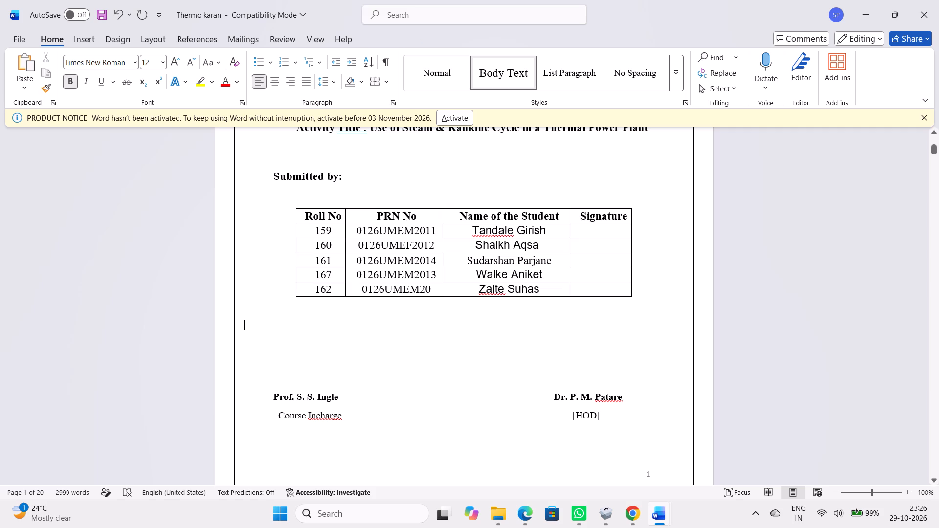
left_click(801, 367)
scroll(818, 378, "down", 9)
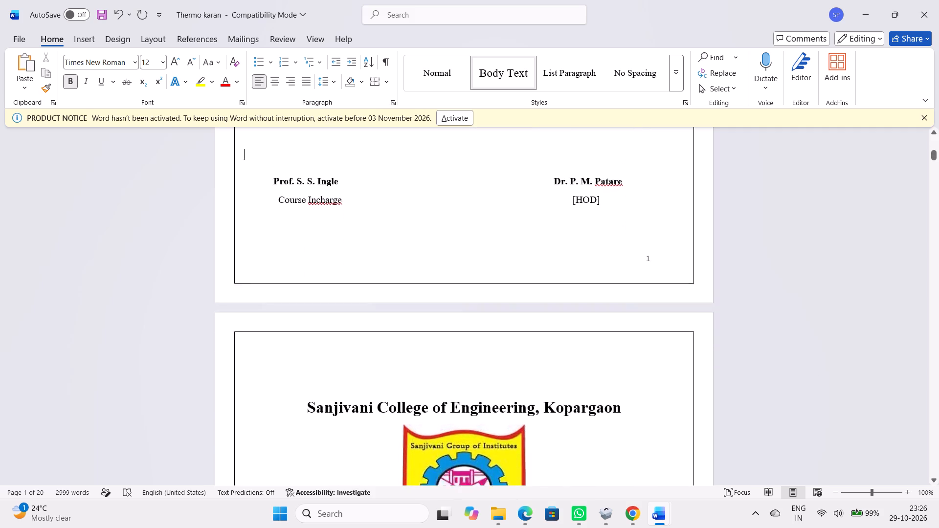
scroll(818, 374, "down", 10)
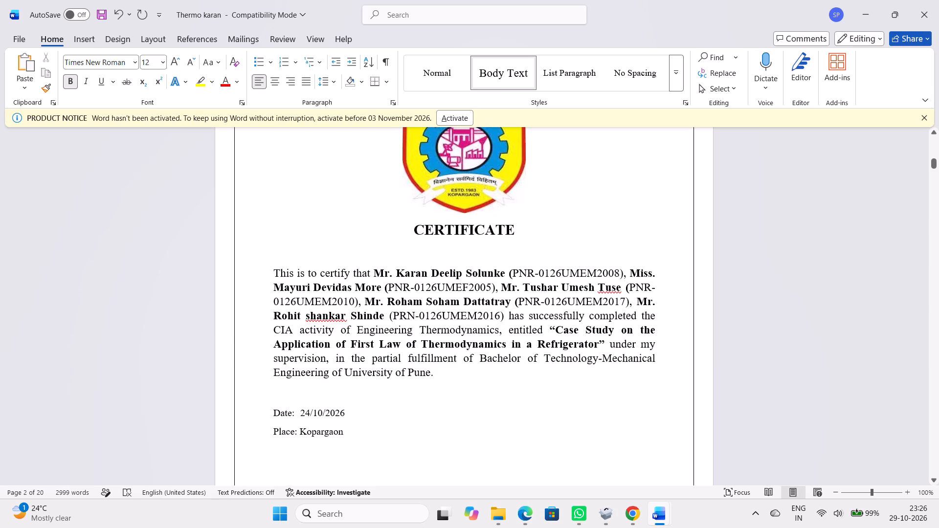
left_click(504, 276)
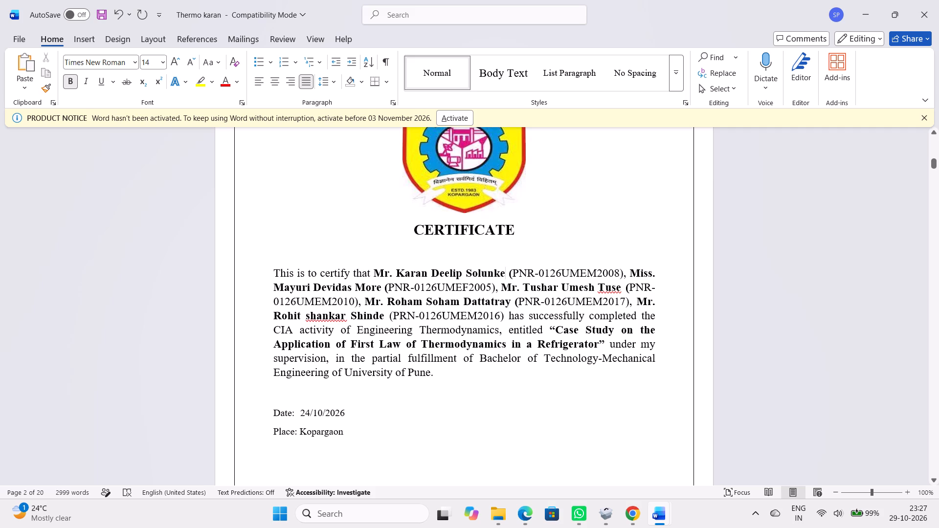
scroll(401, 459, "down", 6)
scroll(401, 459, "up", 9)
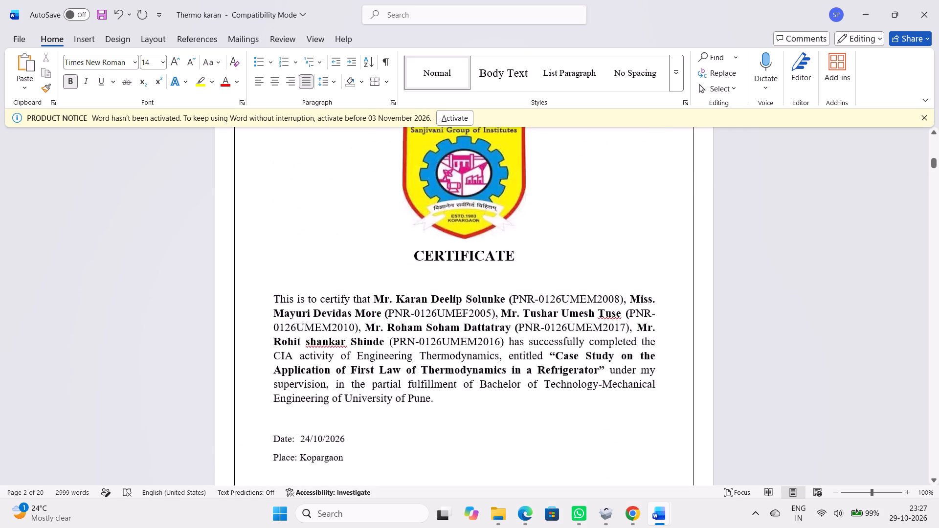
scroll(401, 459, "up", 20)
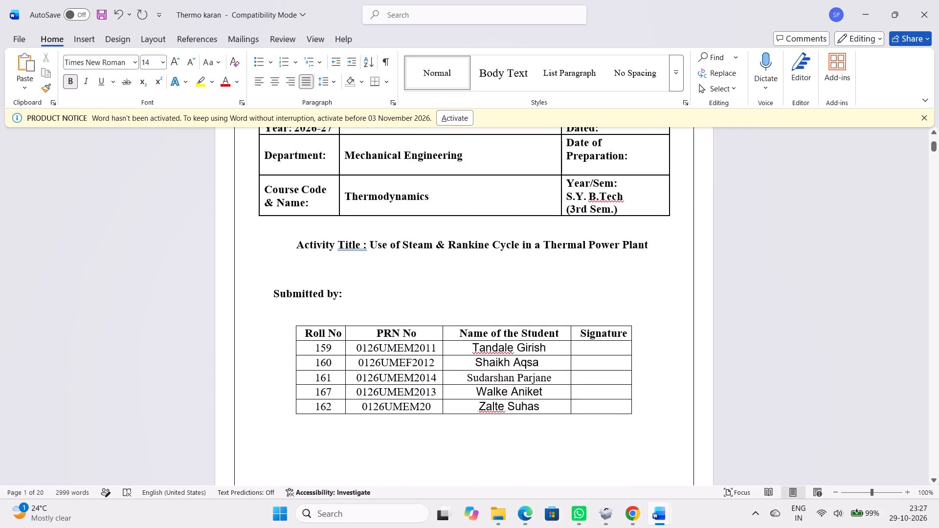
scroll(794, 408, "up", 5)
scroll(795, 405, "down", 5)
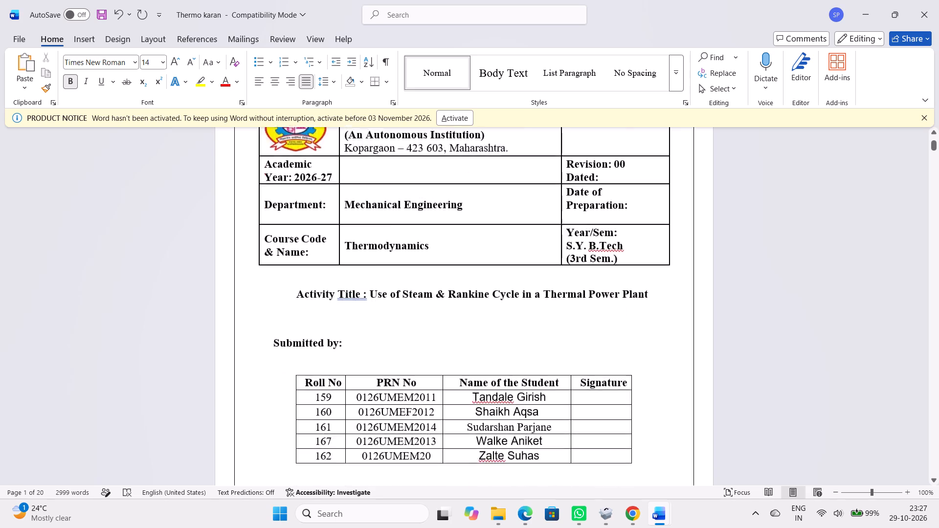
Copy the cover page content from the Activity Title line through the end of the Submitted by student table.
left_click_drag(296, 248, 581, 256)
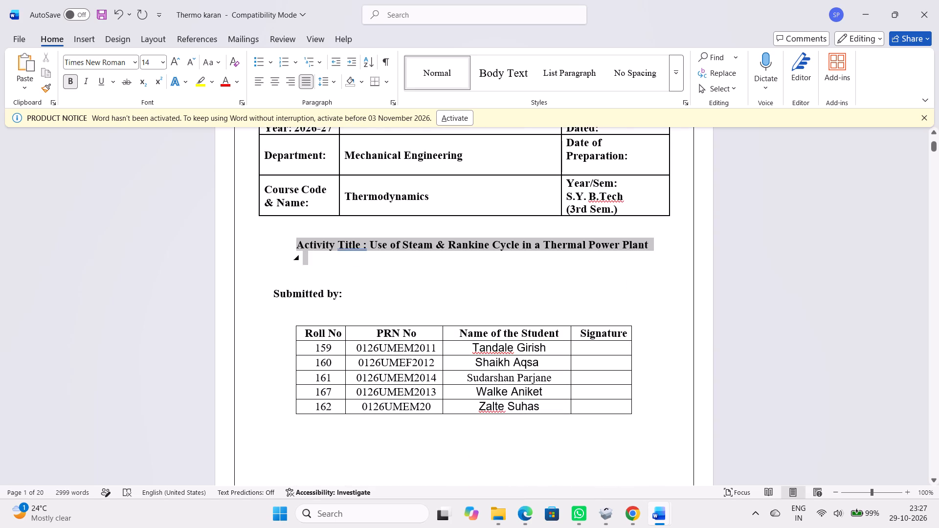
left_click_drag(581, 256, 669, 243)
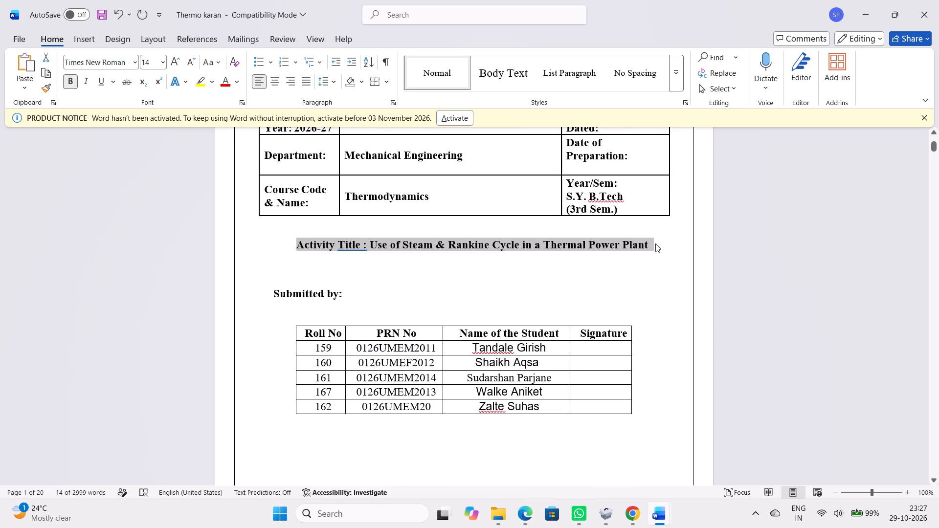
key("ctrl+c")
left_click(276, 220)
left_click_drag(288, 239, 419, 300)
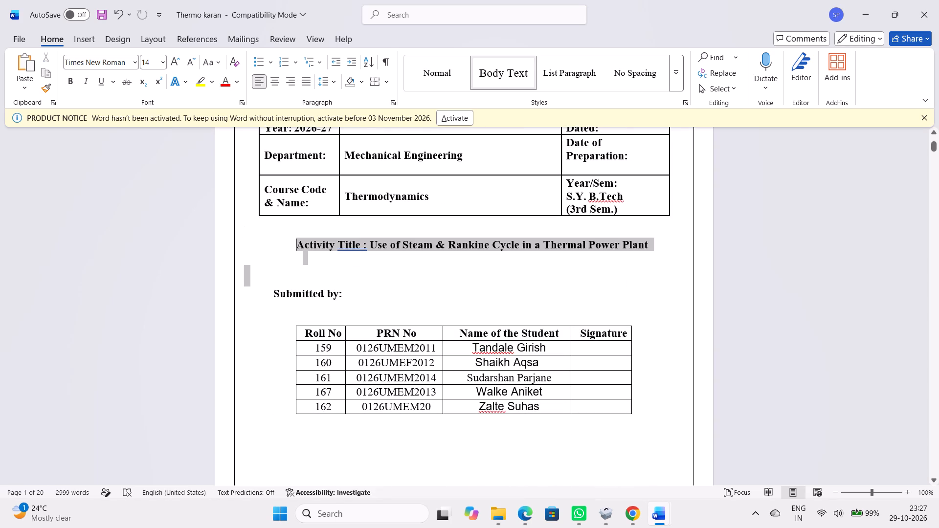
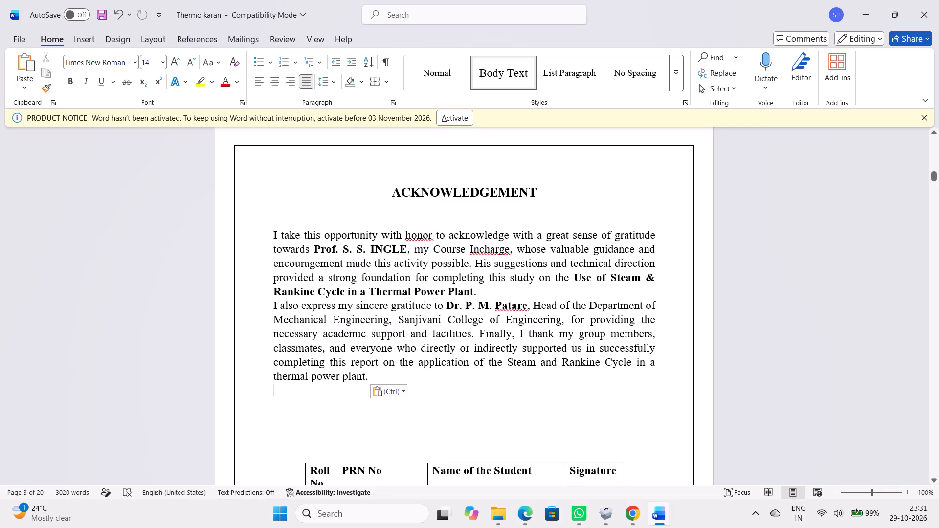
Join the two pasted acknowledgement paragraphs into one by removing the break before "I also express my sincere gratitude".
left_click(273, 306)
key("BackSpace")
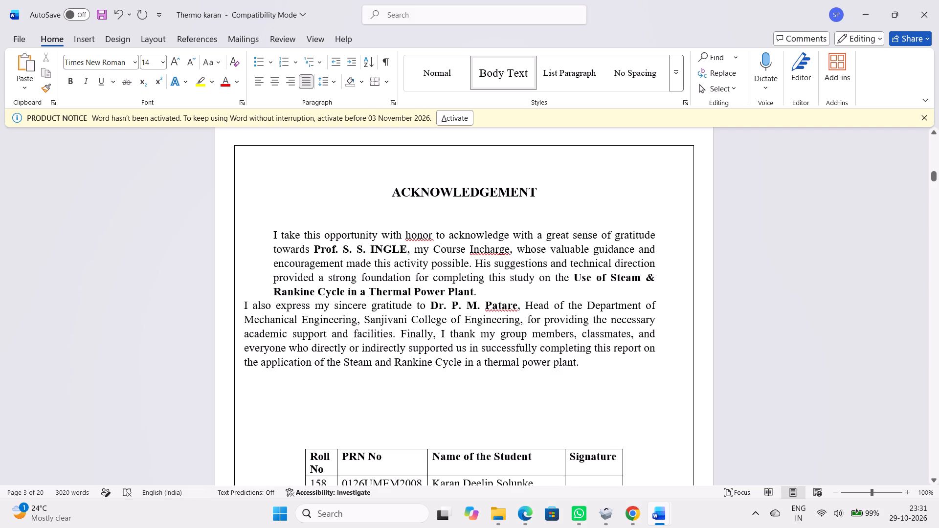
key("BackSpace")
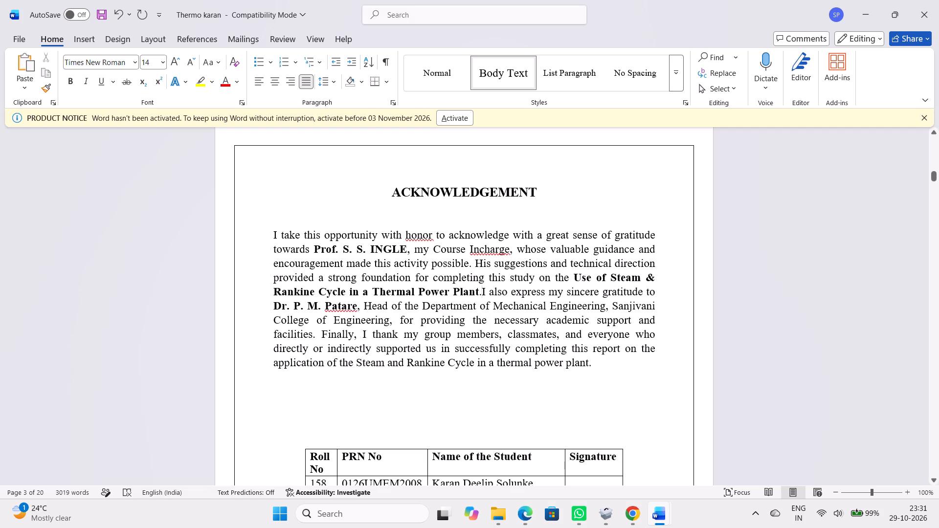
left_click_drag(271, 232, 590, 363)
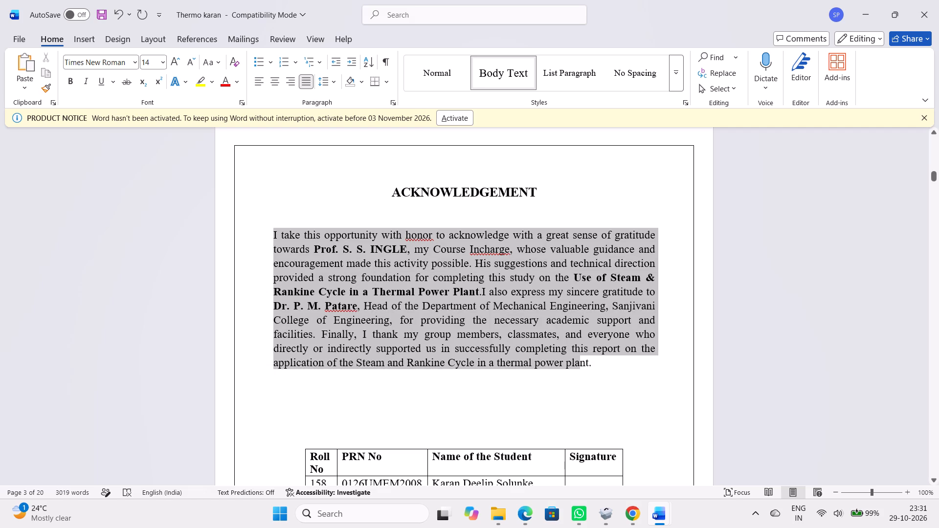
left_click_drag(590, 363, 589, 363)
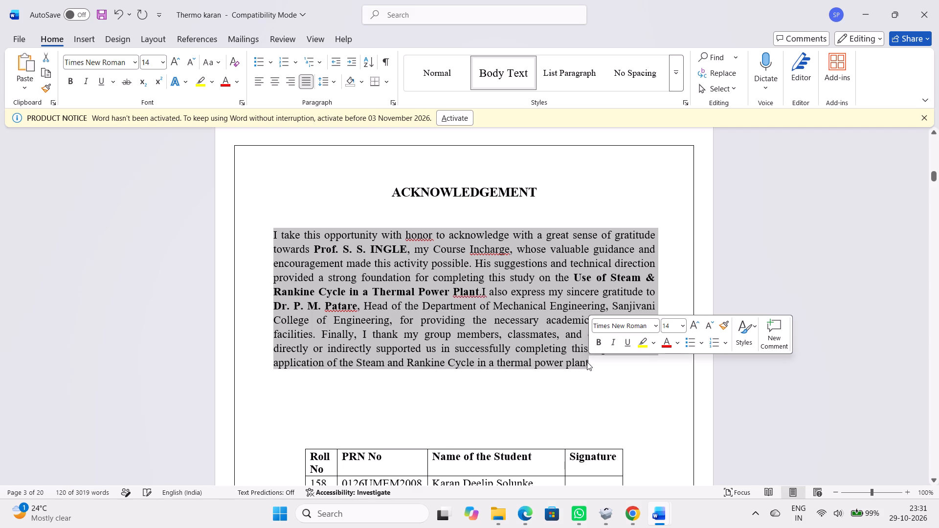
left_click(805, 247)
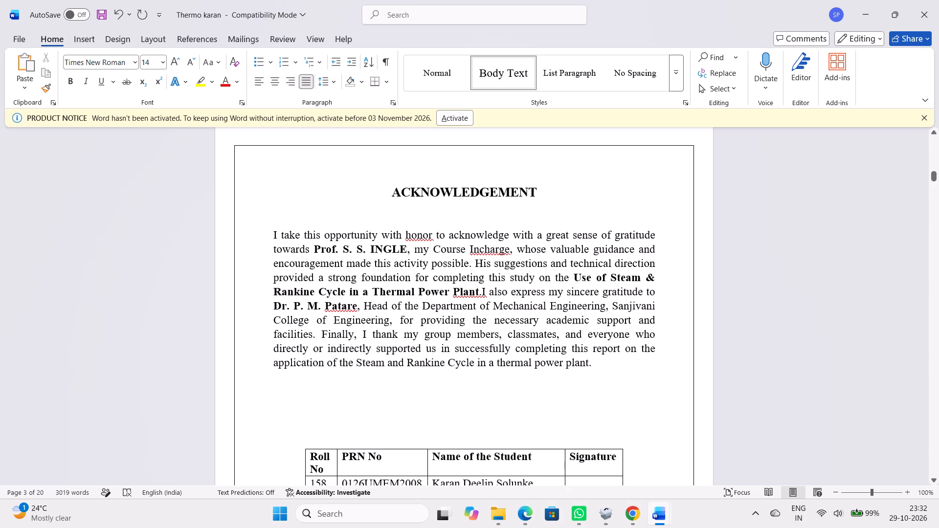
Copy the cover page's student table and paste it over the old student table on the Acknowledgement page.
scroll(789, 397, "down", 5)
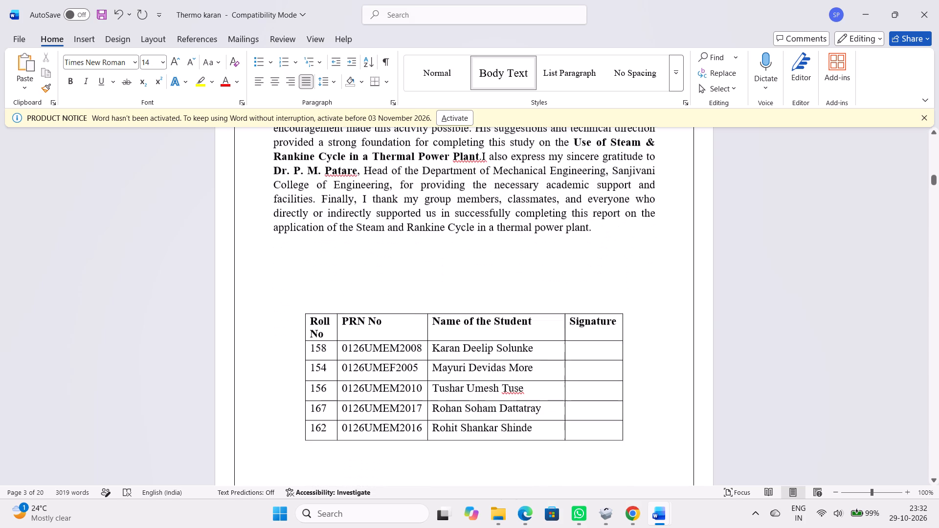
scroll(788, 395, "up", 20)
scroll(788, 395, "up", 7)
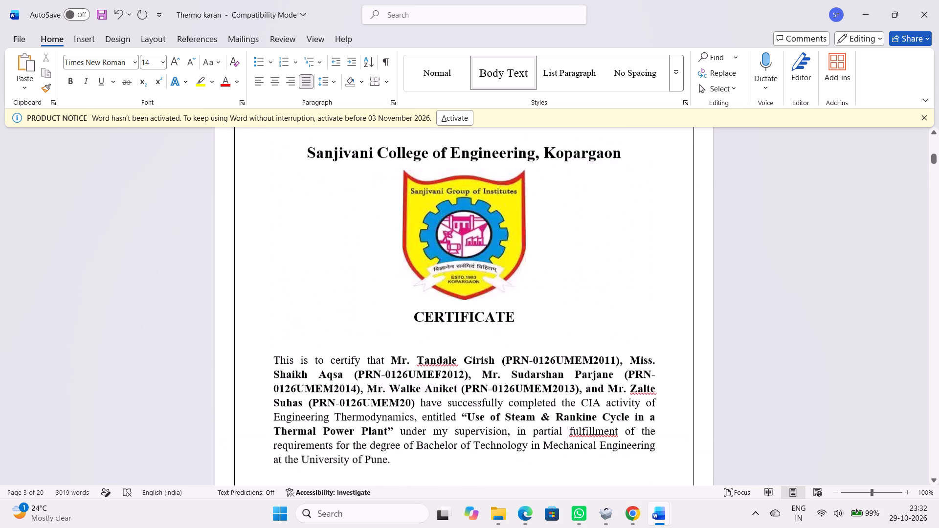
scroll(791, 390, "up", 20)
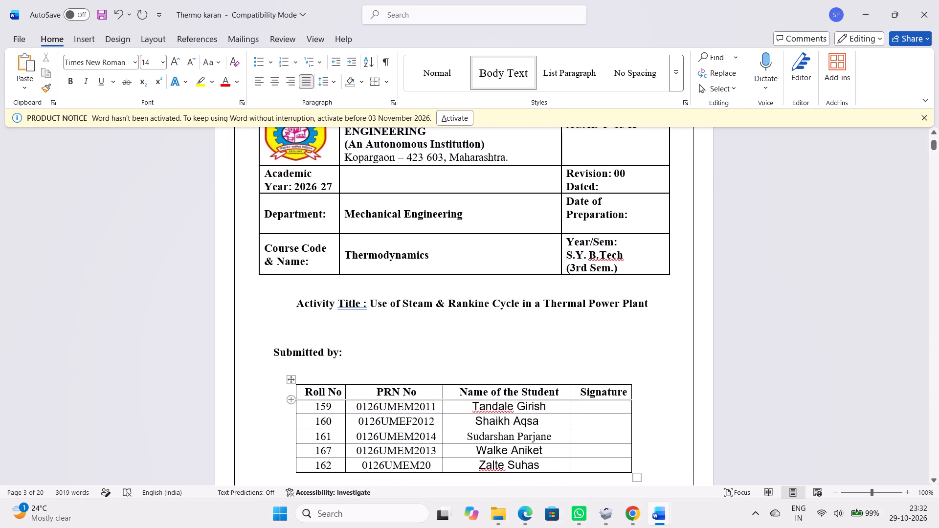
left_click_drag(268, 372, 645, 472)
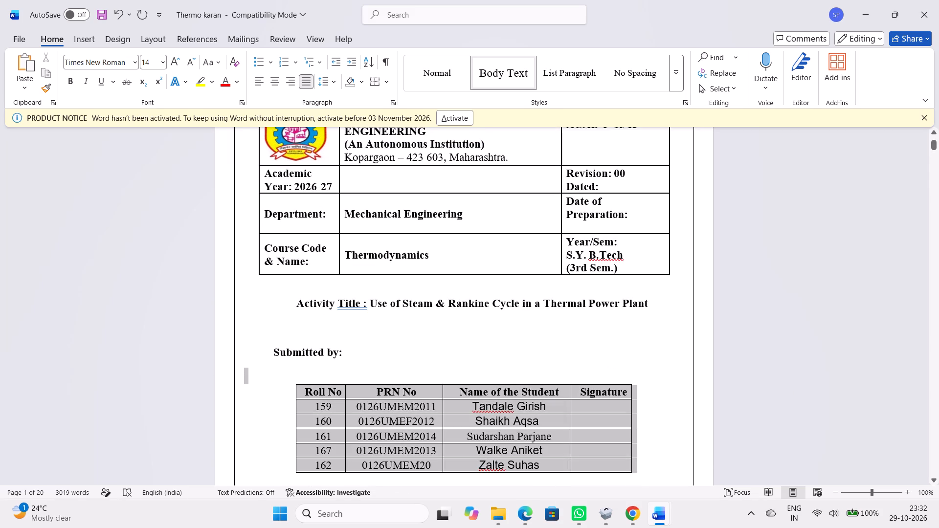
left_click_drag(645, 472, 645, 472)
key("ctrl+c")
scroll(637, 463, "down", 4)
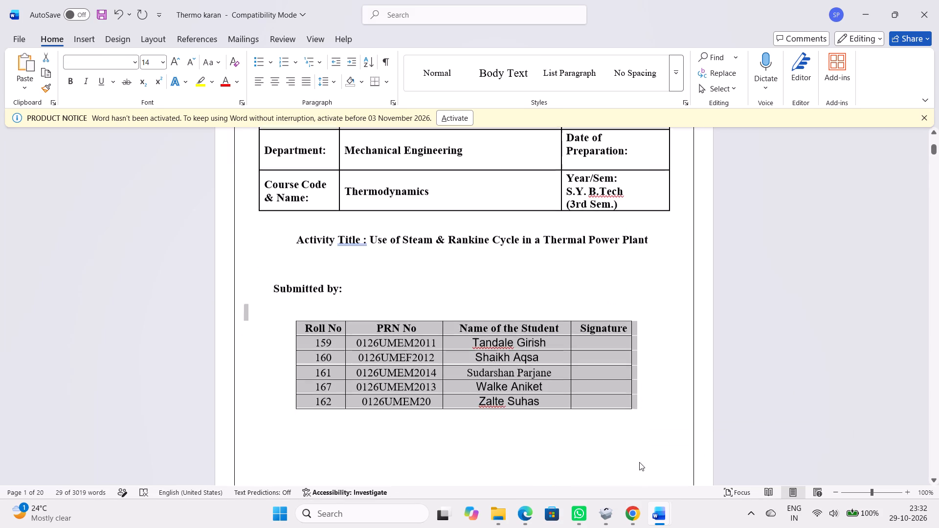
scroll(639, 462, "down", 20)
scroll(639, 462, "down", 10)
scroll(646, 452, "down", 12)
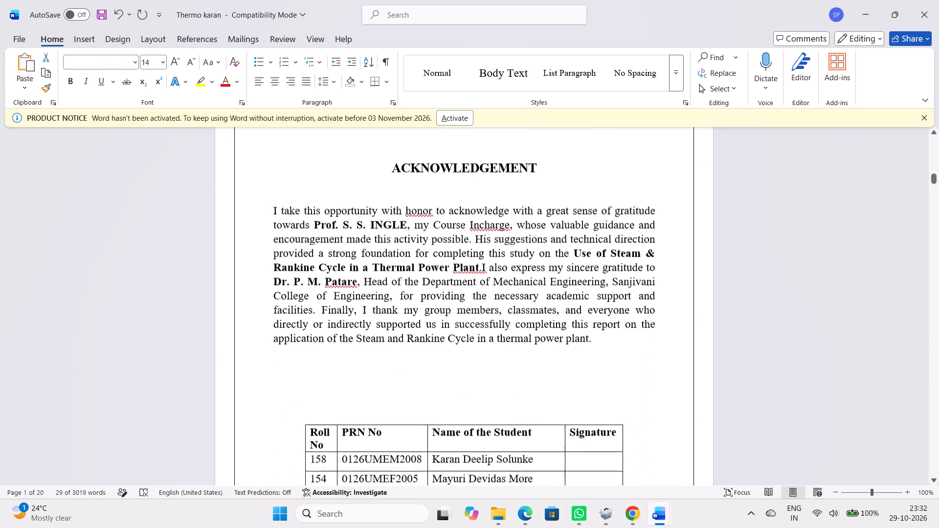
scroll(645, 450, "down", 1)
left_click_drag(290, 290, 291, 288)
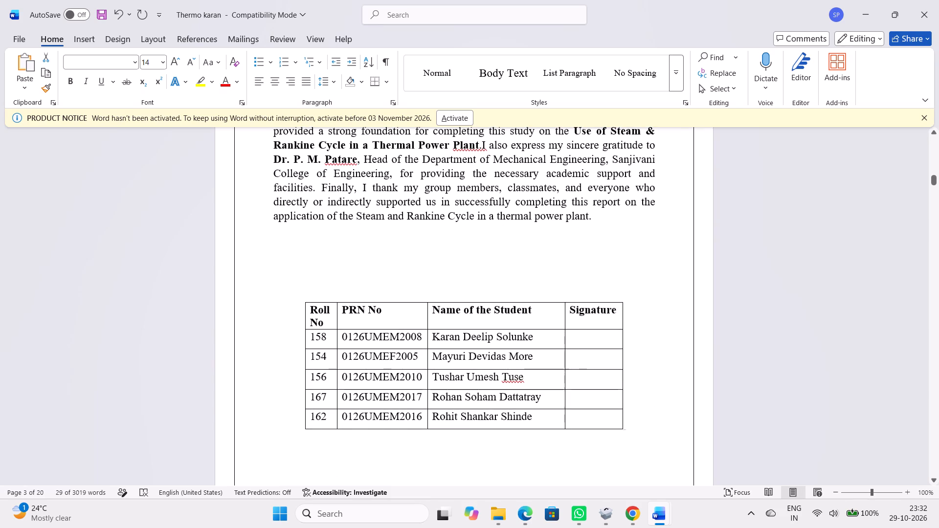
left_click_drag(291, 288, 624, 432)
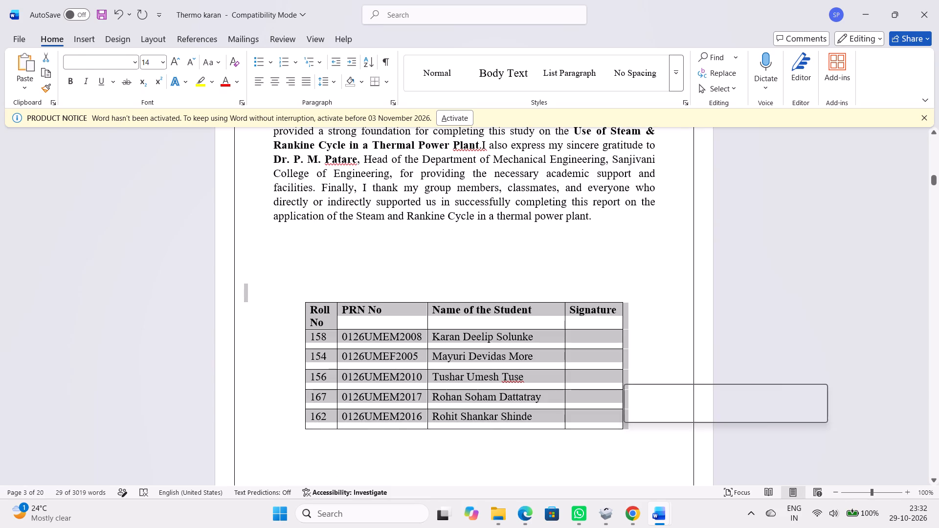
key("ctrl+v")
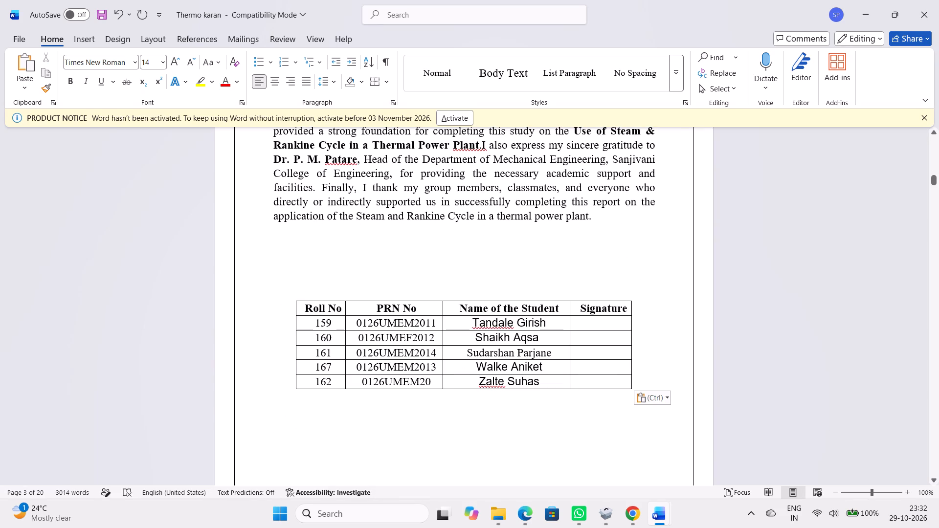
left_click(817, 310)
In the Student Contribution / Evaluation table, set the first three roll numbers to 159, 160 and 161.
scroll(818, 356, "up", 6)
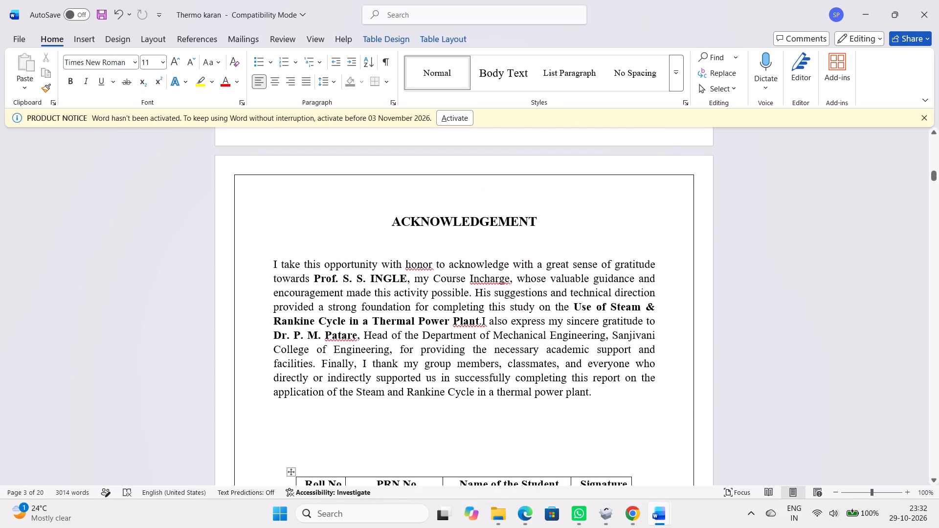
scroll(820, 352, "down", 20)
scroll(820, 352, "down", 2)
scroll(818, 354, "down", 20)
scroll(818, 353, "down", 3)
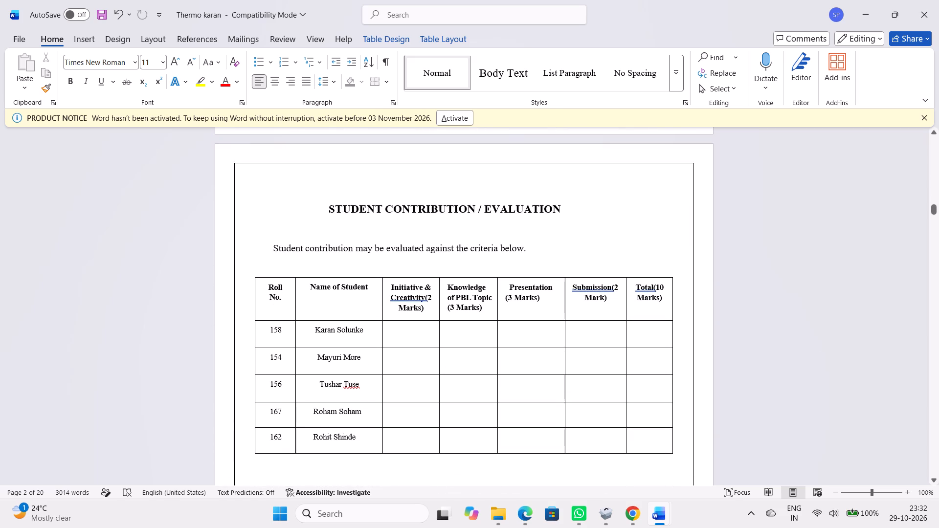
scroll(802, 354, "down", 3)
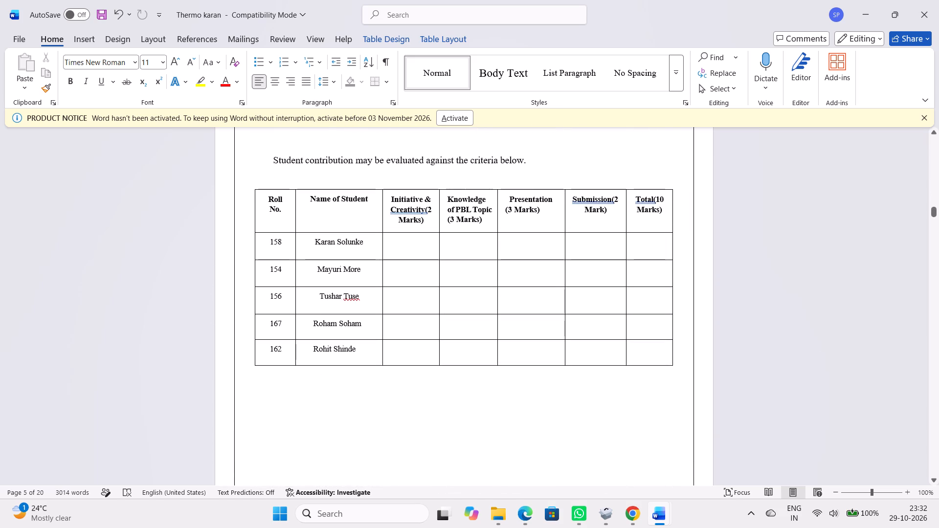
left_click(286, 244)
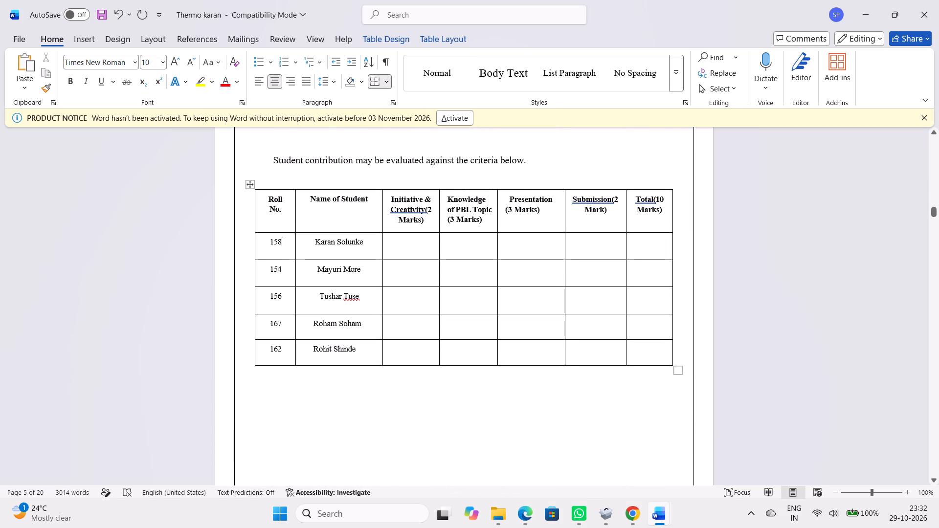
key("BackSpace")
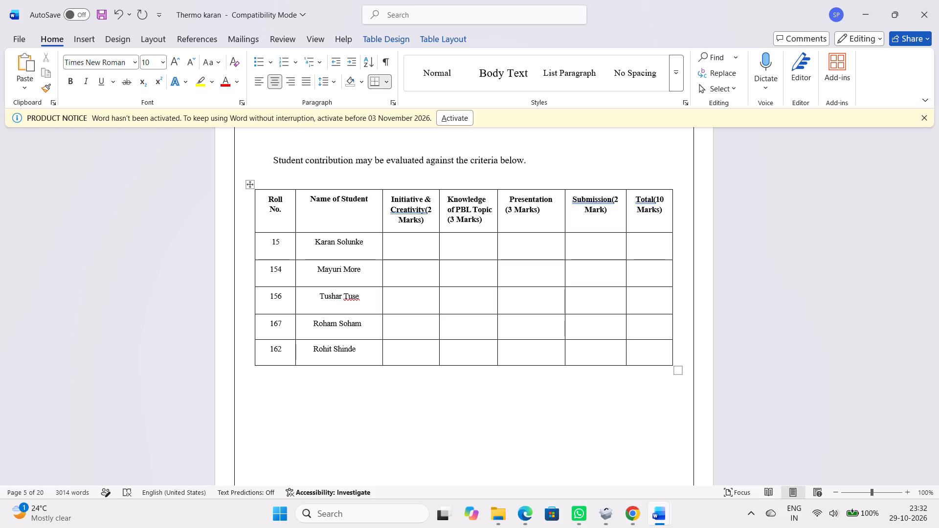
key("9")
key("Down")
key("BackSpace")
key("BackSpace")
type("60")
key("Down")
key("BackSpace")
key("BackSpace")
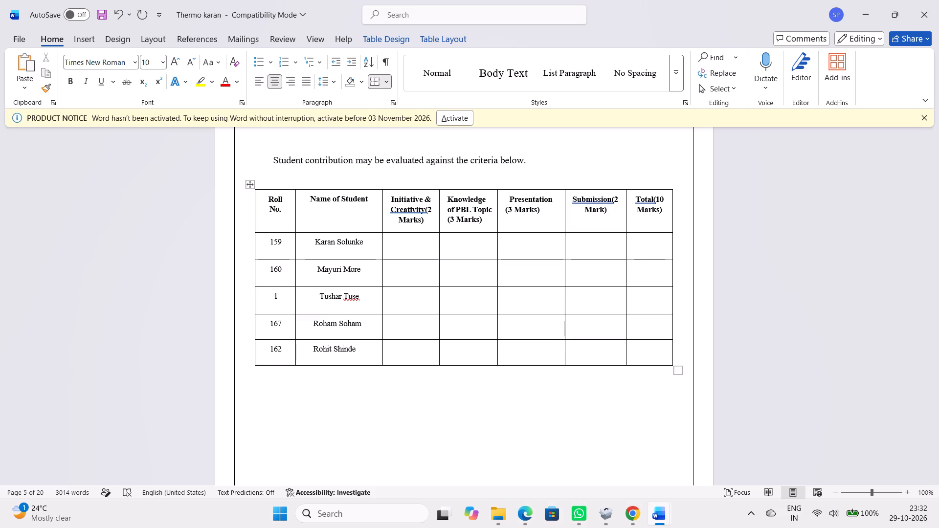
type("61")
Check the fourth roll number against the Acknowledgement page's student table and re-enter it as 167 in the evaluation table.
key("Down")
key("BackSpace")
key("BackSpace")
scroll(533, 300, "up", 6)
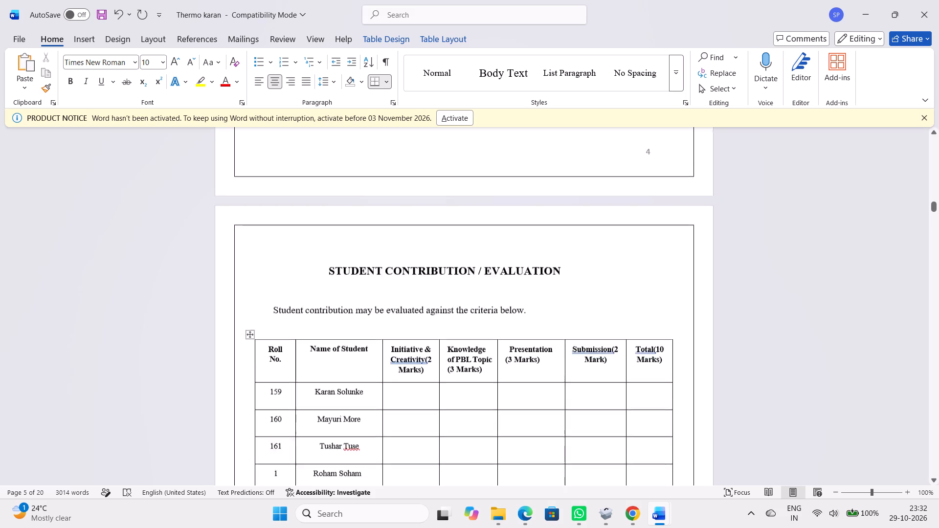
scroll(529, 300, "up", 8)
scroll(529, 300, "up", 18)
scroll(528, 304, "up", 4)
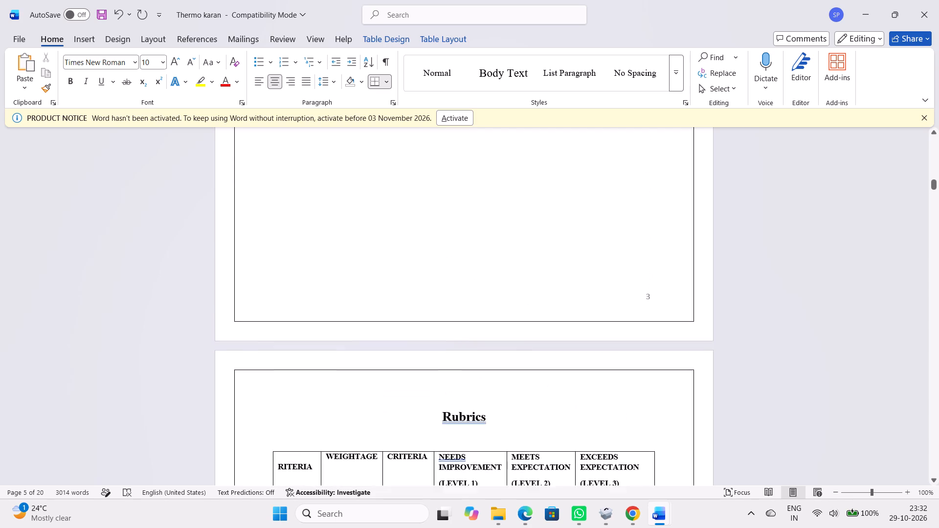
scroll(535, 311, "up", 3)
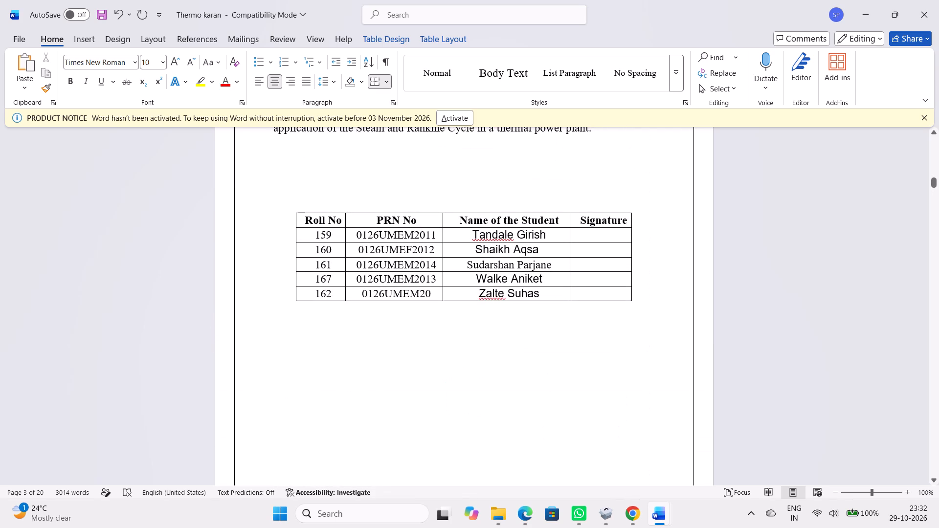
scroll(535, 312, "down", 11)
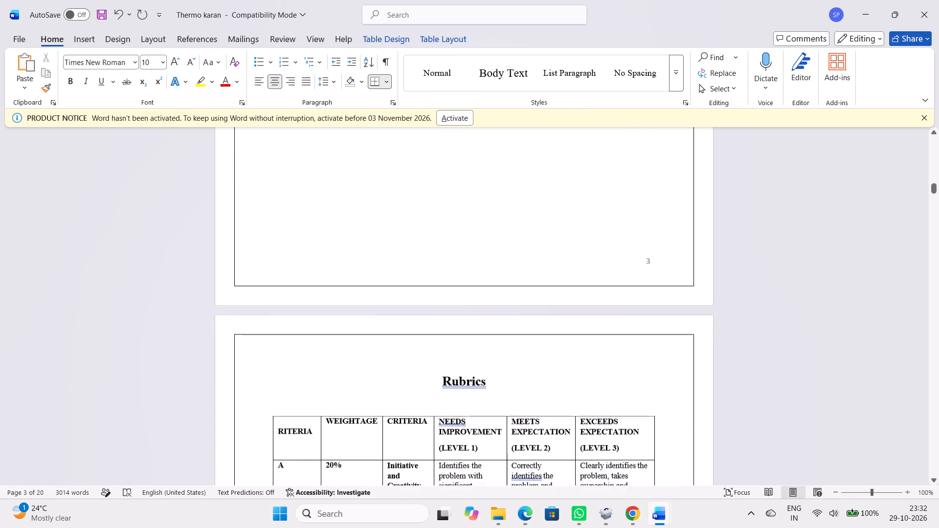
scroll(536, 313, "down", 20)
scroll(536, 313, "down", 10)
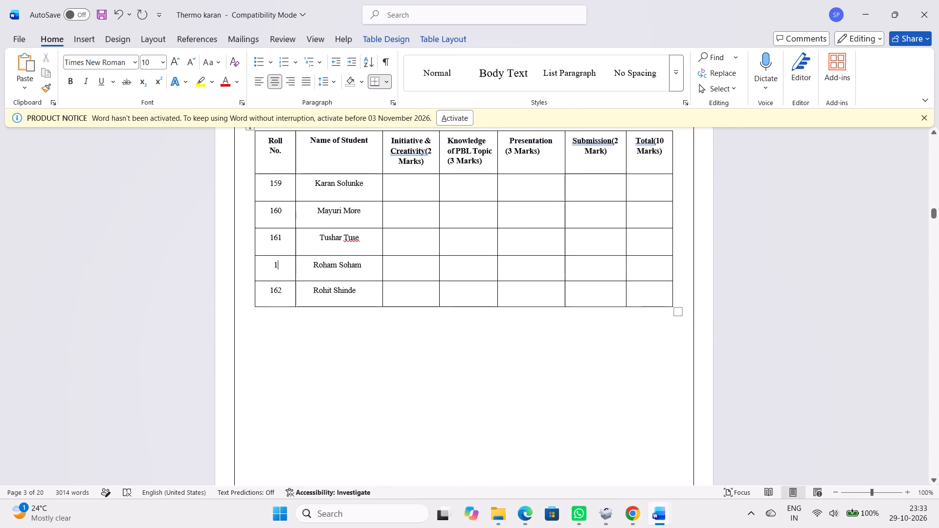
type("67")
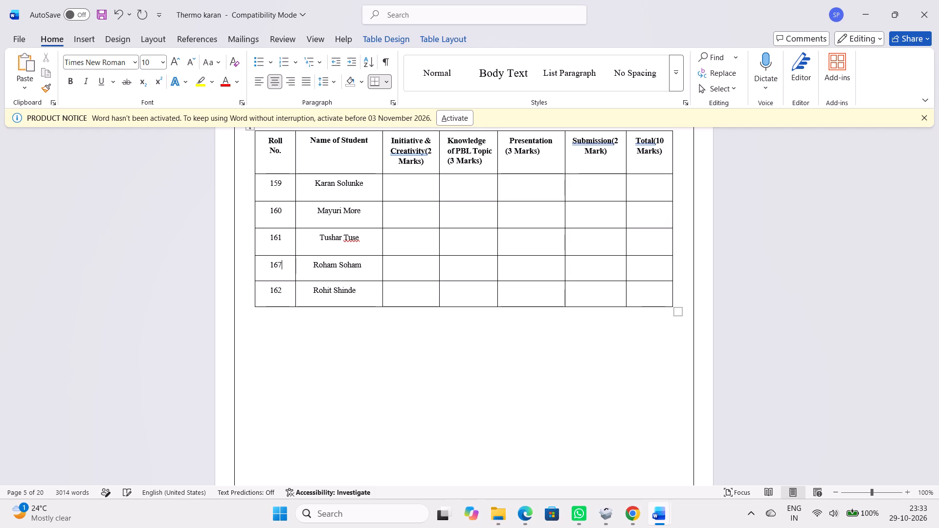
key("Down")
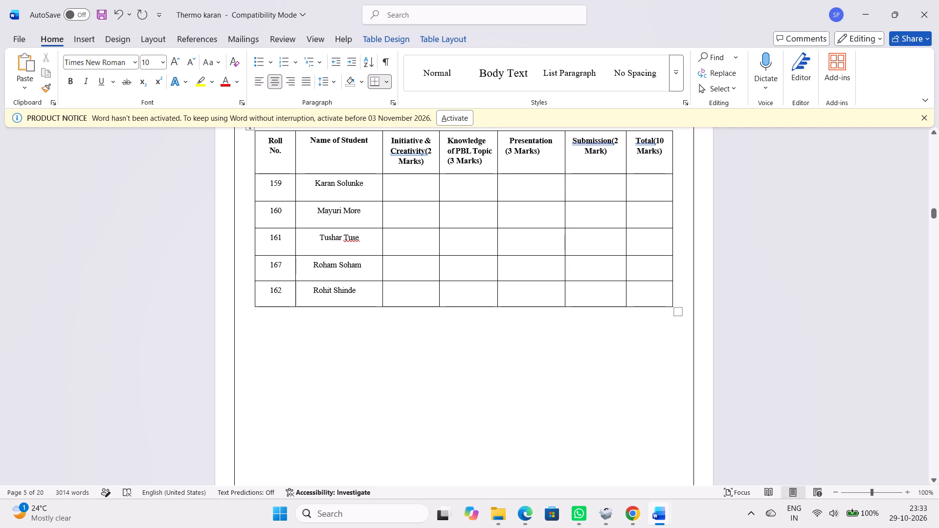
Copy the five student names from the Acknowledgement page's table and paste them over the old names in the Student Contribution / Evaluation table.
left_click_drag(315, 187, 362, 190)
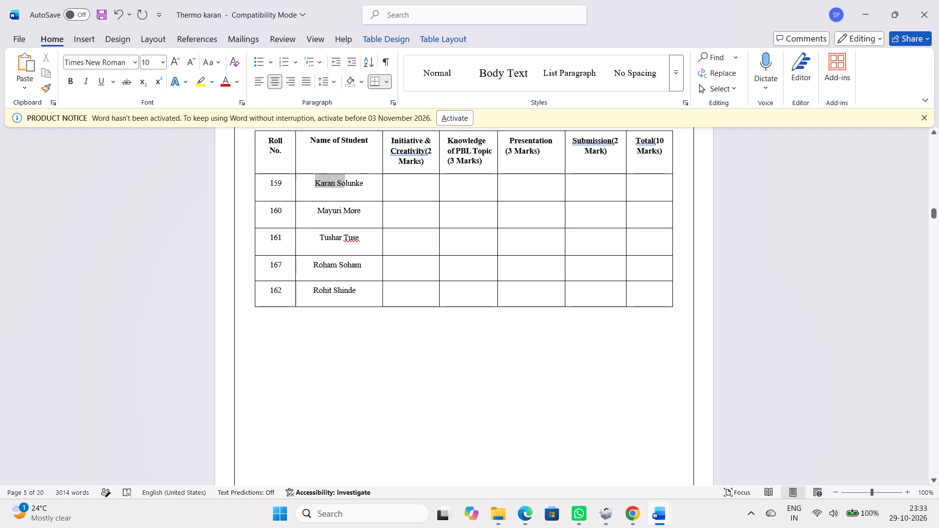
left_click_drag(362, 190, 366, 190)
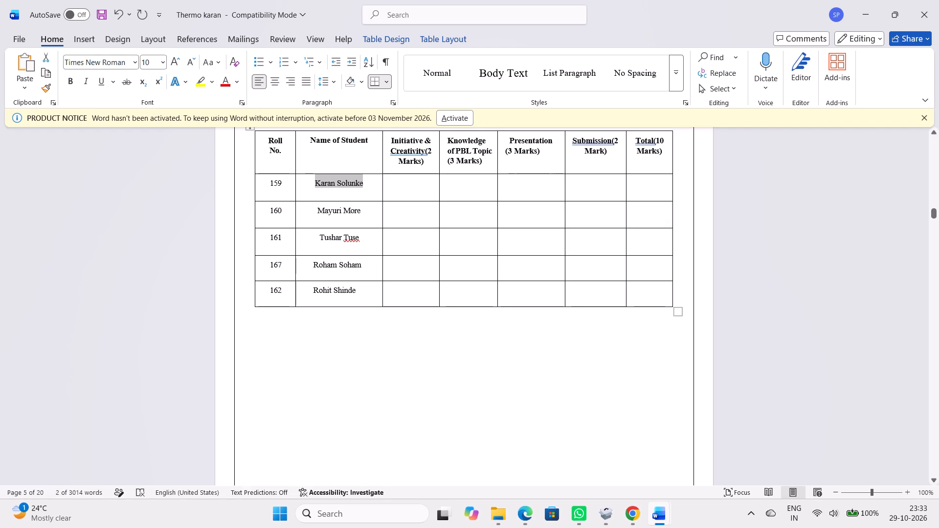
left_click(879, 327)
scroll(814, 336, "up", 20)
scroll(814, 336, "up", 6)
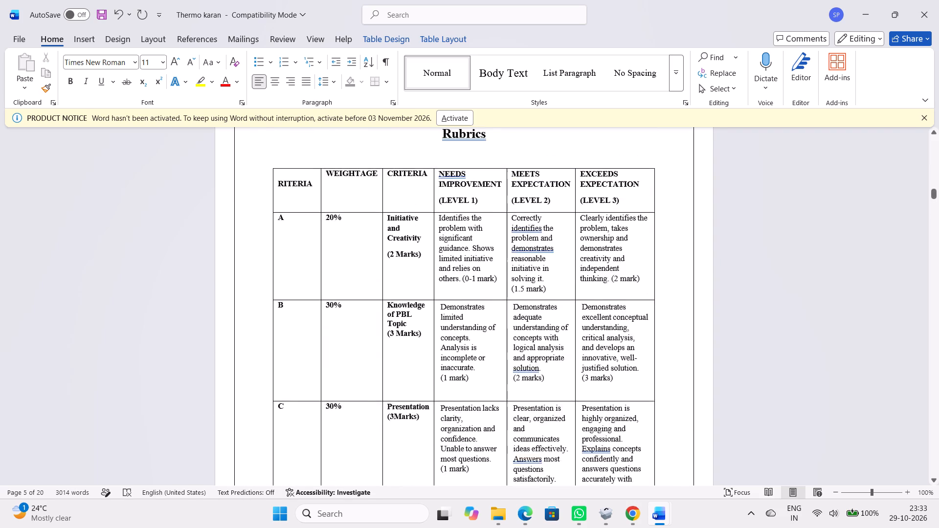
scroll(813, 353, "up", 19)
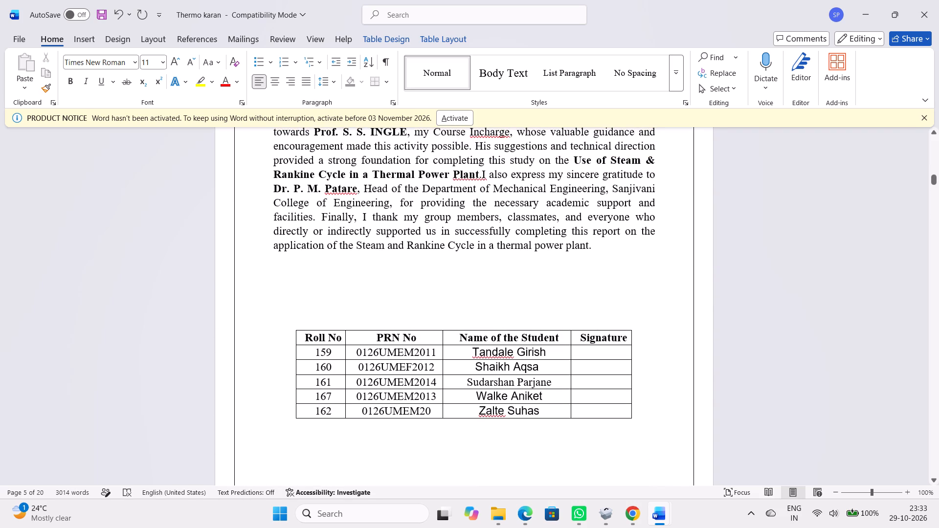
left_click_drag(474, 353, 527, 415)
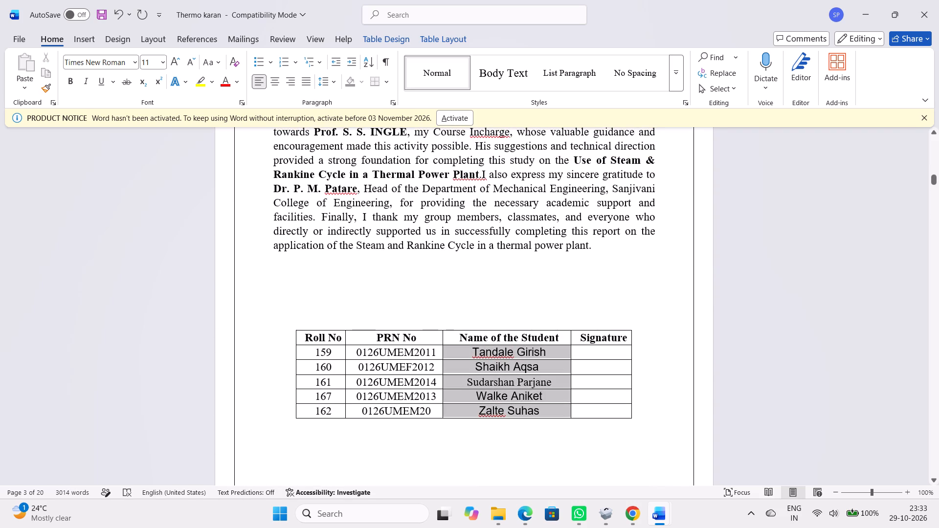
left_click_drag(527, 415, 527, 416)
key("ctrl+c")
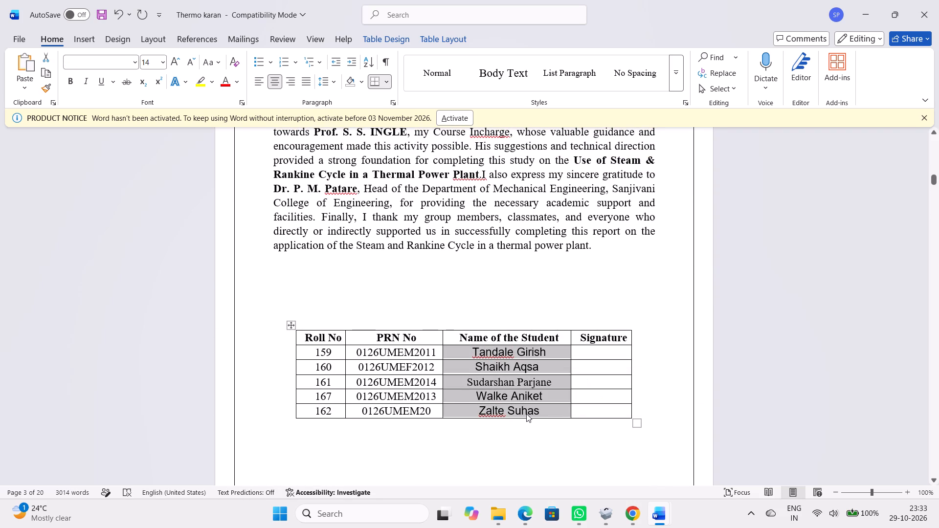
scroll(624, 385, "down", 20)
scroll(624, 385, "down", 20)
scroll(624, 385, "down", 8)
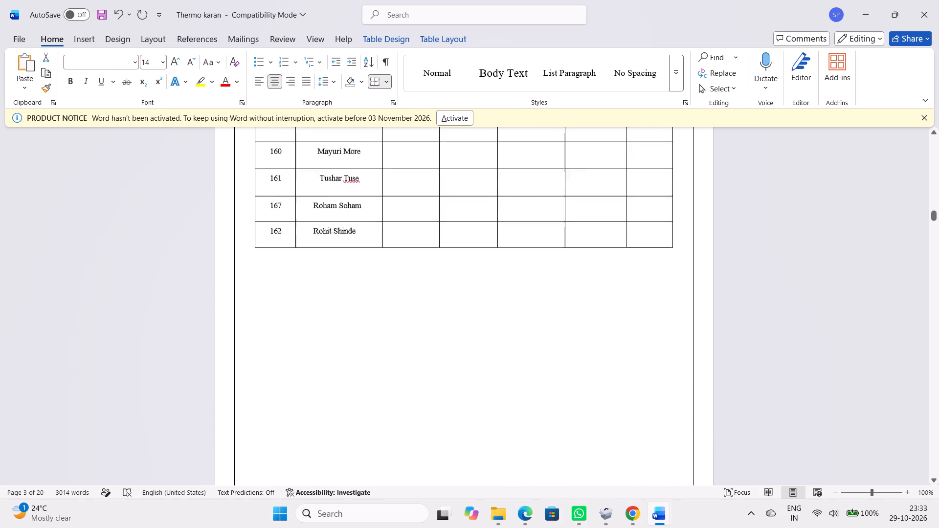
scroll(615, 372, "up", 5)
left_click_drag(314, 243, 330, 291)
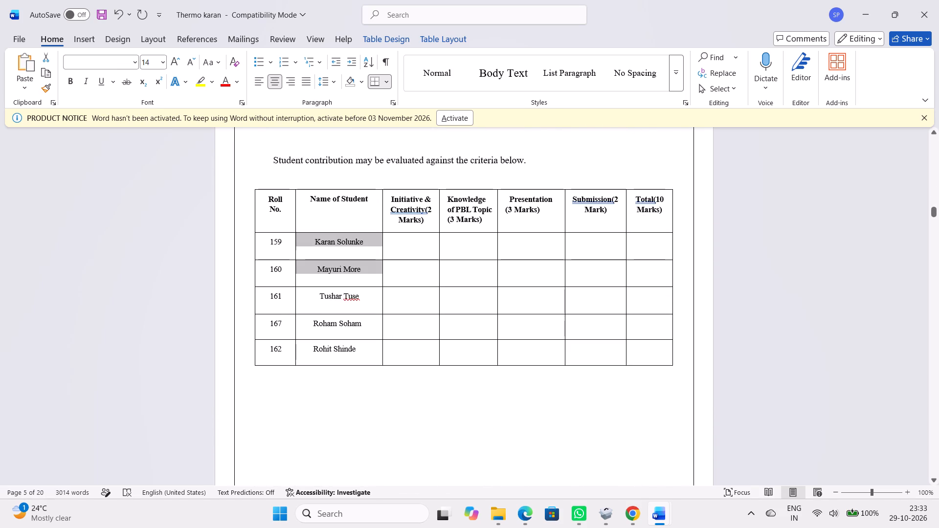
left_click_drag(330, 291, 351, 351)
key("ctrl+v")
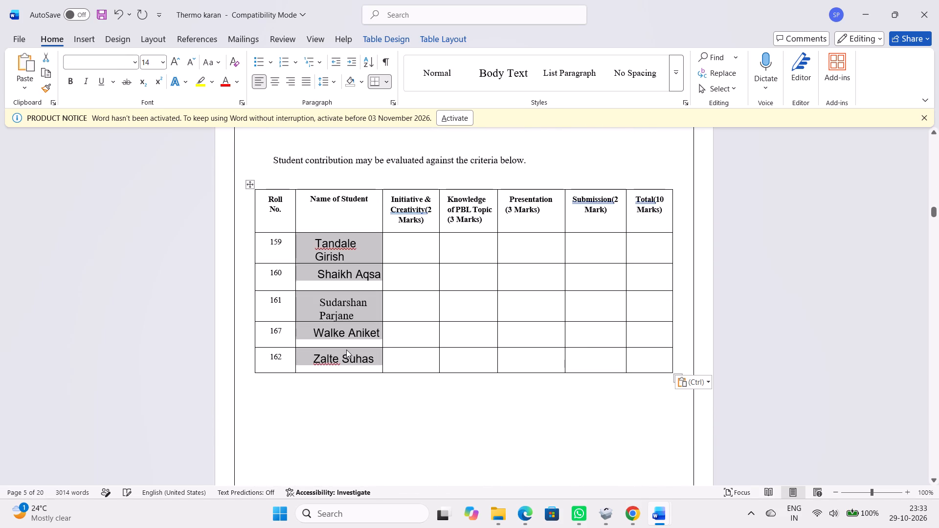
Set the font size of the five pasted student names in the evaluation table to 11.
left_click(163, 61)
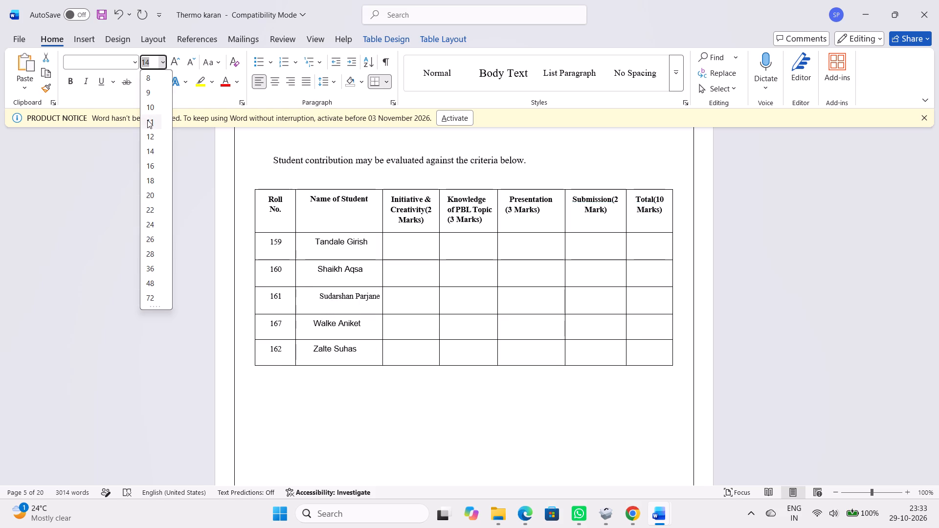
left_click(147, 121)
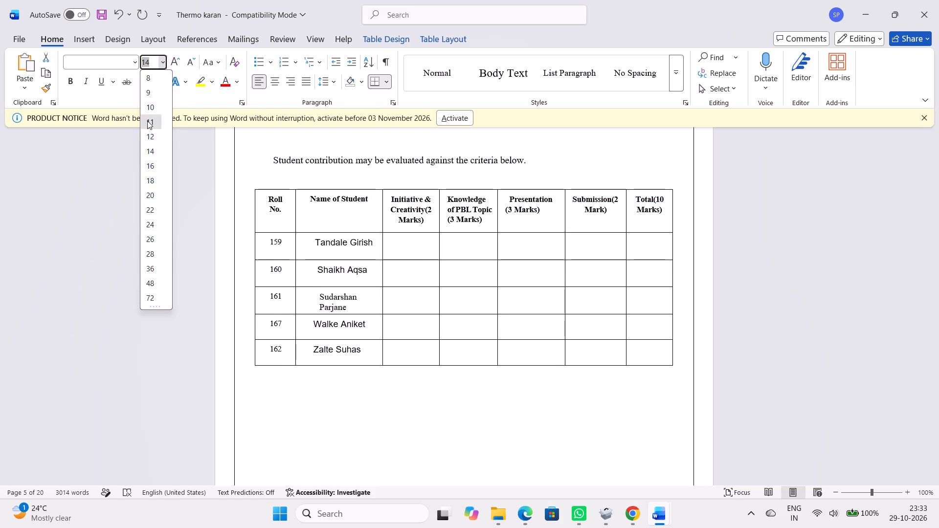
left_click(825, 331)
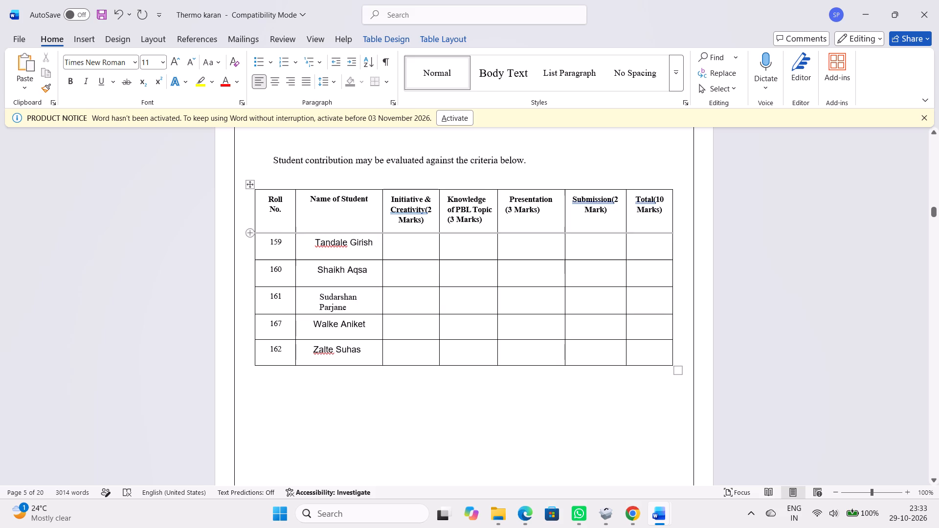
Set the font size of all five roll numbers in the evaluation table to 11.
left_click(271, 242)
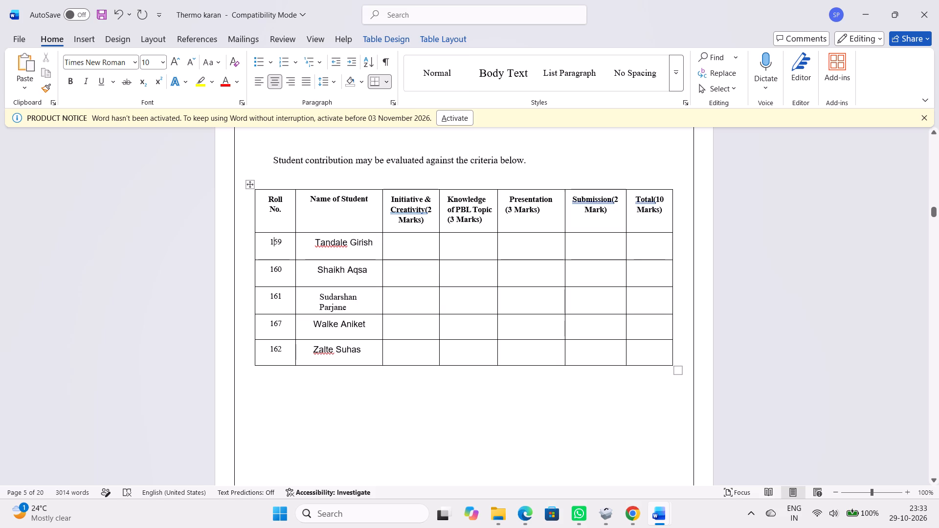
left_click_drag(270, 242, 281, 357)
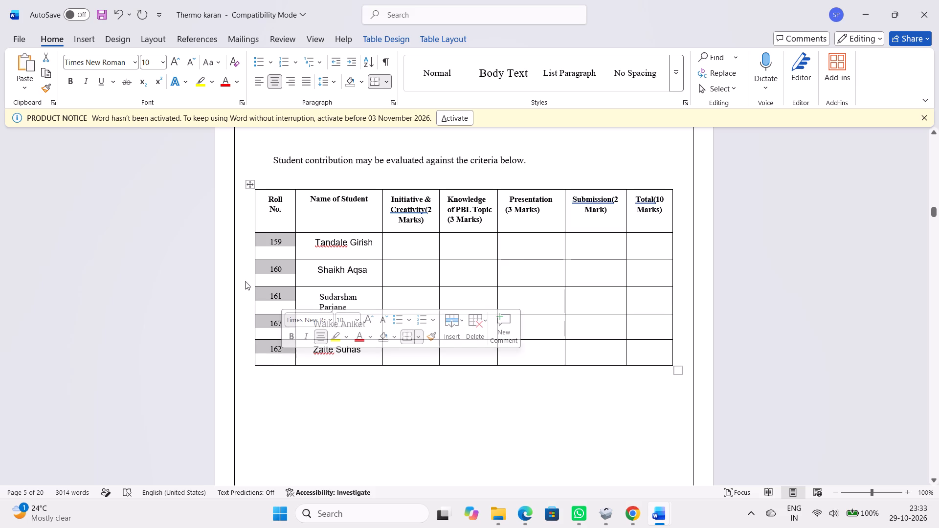
left_click(158, 66)
left_click(158, 65)
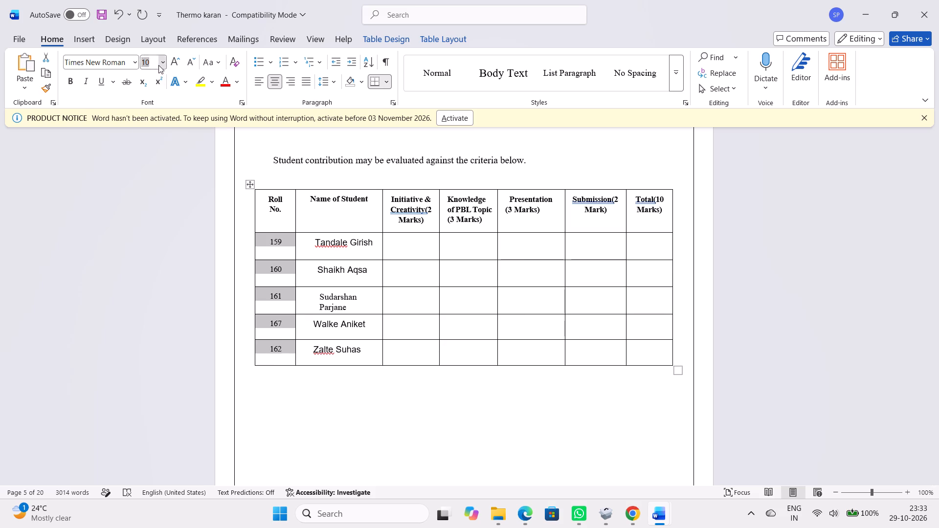
left_click(161, 120)
left_click(912, 320)
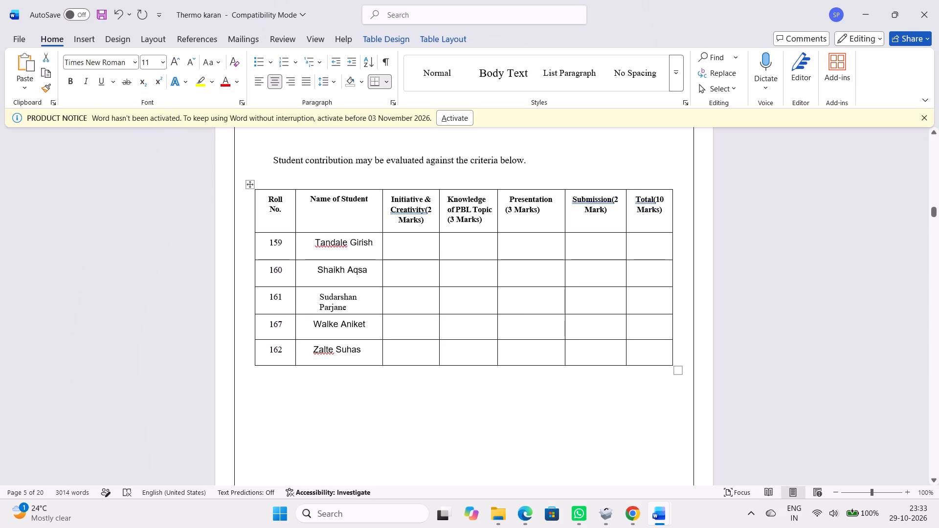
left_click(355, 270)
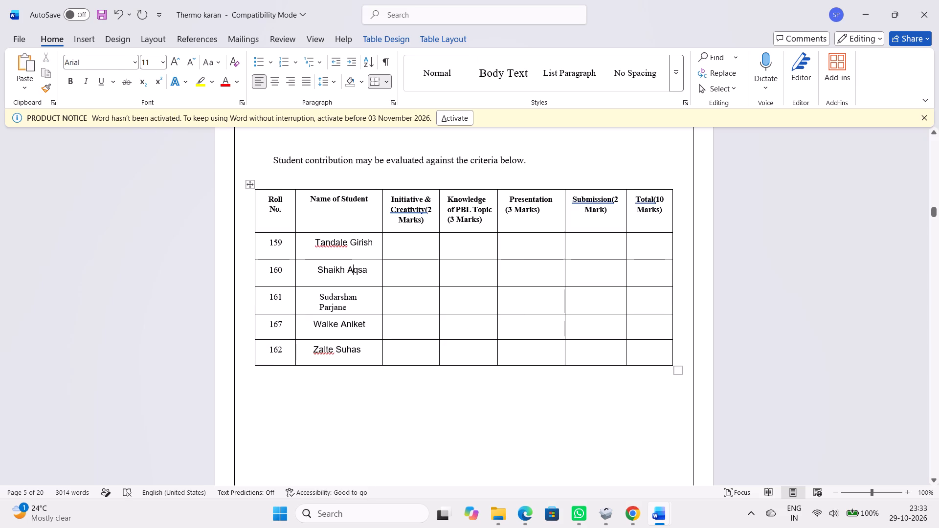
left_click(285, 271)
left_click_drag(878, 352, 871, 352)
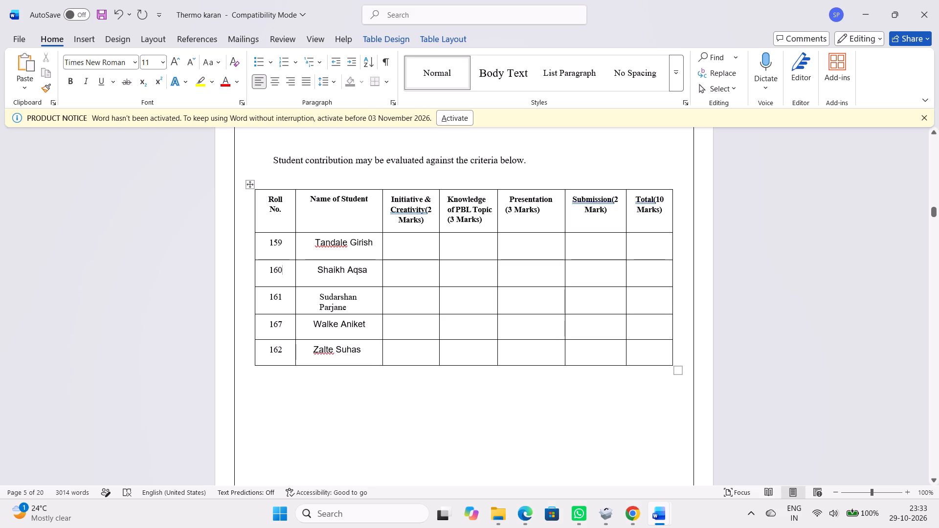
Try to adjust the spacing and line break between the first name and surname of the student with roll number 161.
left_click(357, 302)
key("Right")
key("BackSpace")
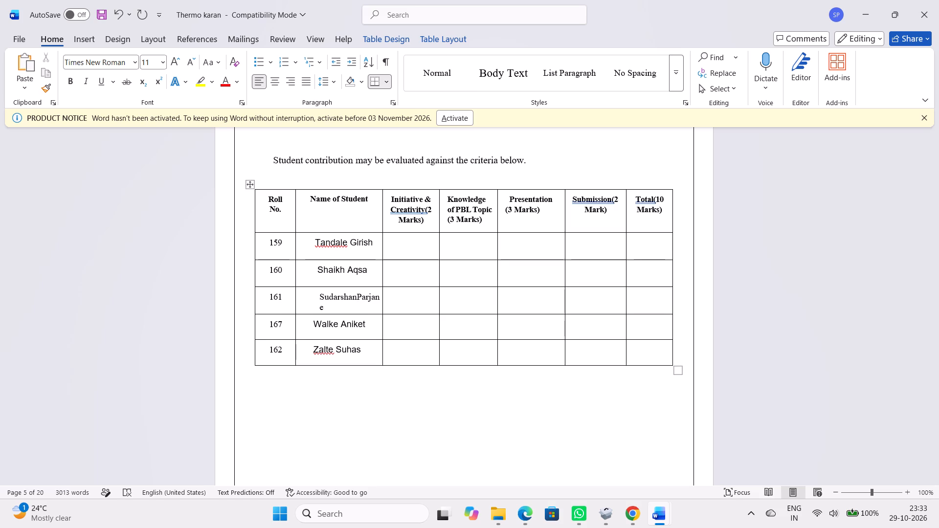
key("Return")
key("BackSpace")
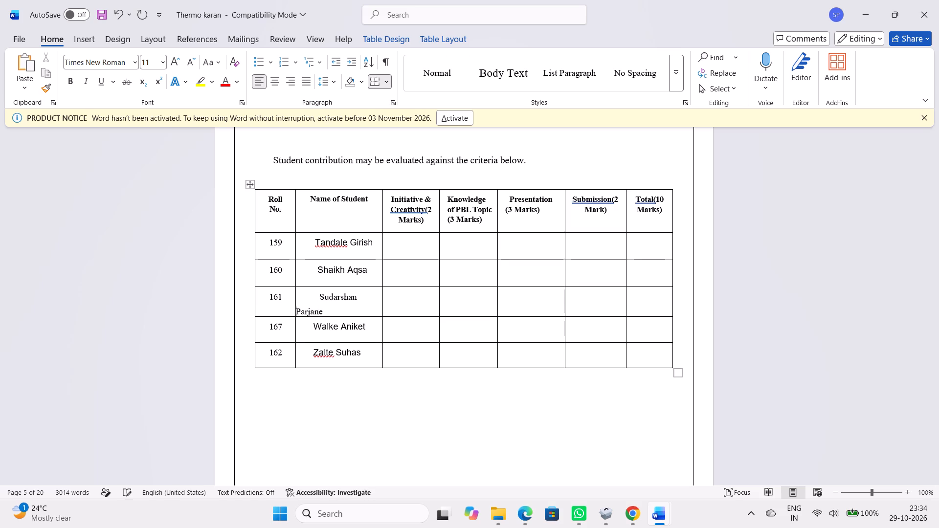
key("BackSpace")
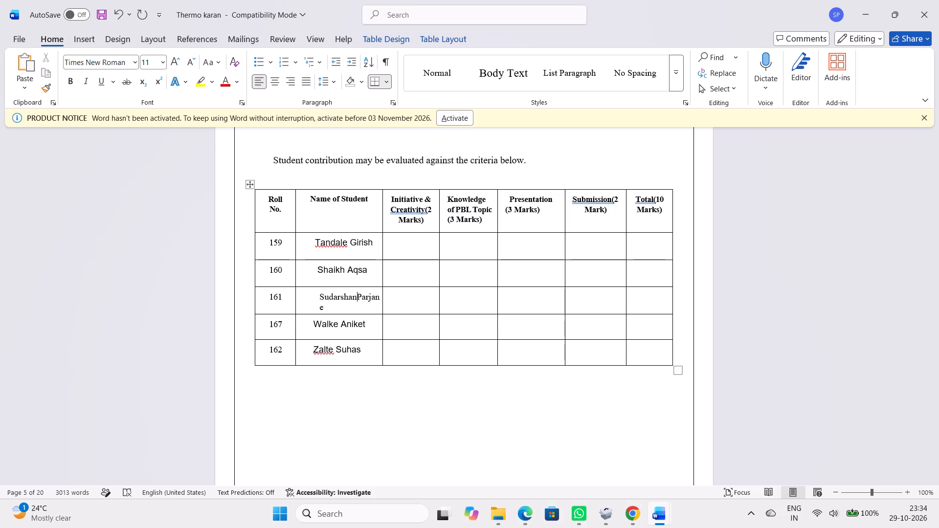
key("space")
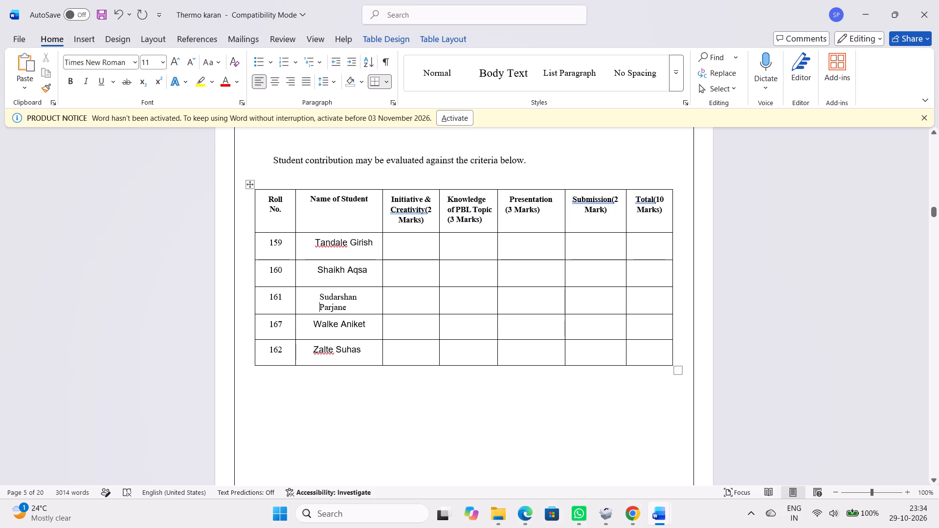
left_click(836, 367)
Look over the Student Contribution / Evaluation page and the Table of Contents on the Index page.
scroll(836, 367, "down", 14)
scroll(836, 366, "up", 7)
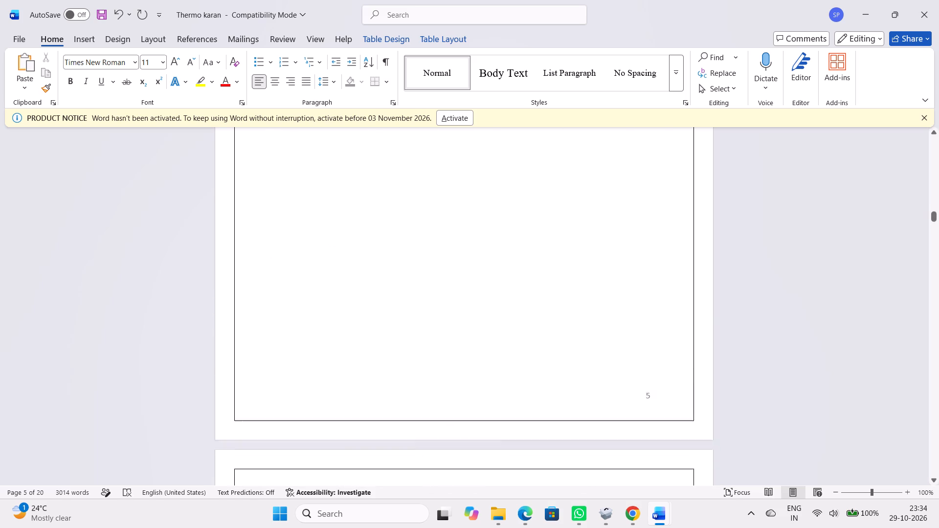
scroll(836, 366, "up", 13)
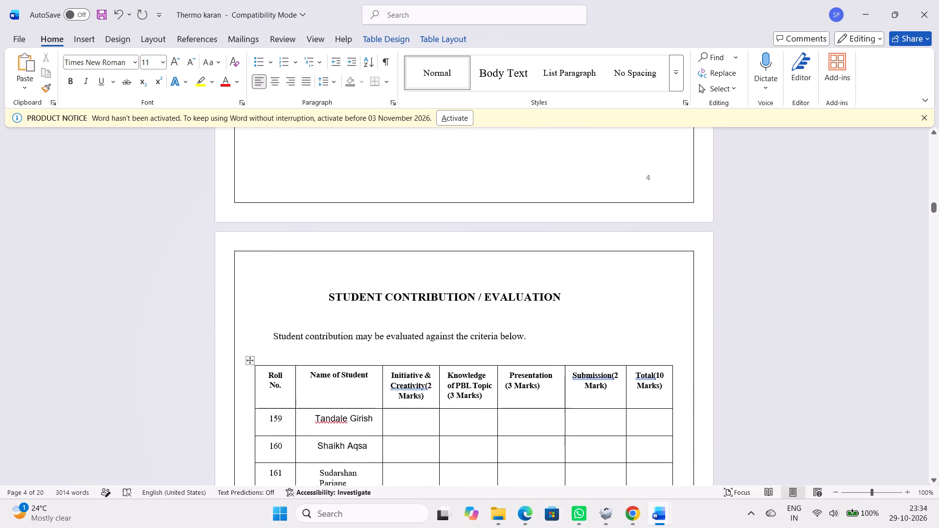
scroll(837, 366, "down", 3)
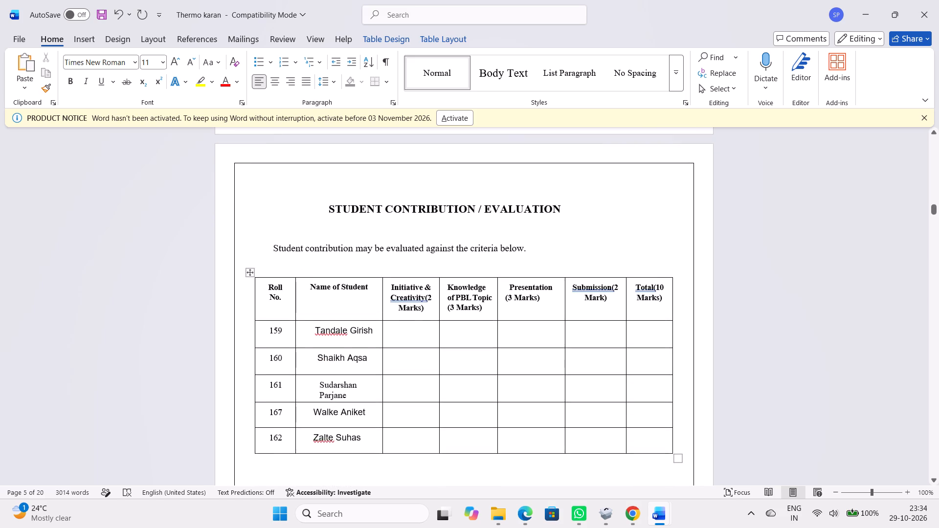
scroll(837, 366, "down", 15)
scroll(837, 366, "down", 9)
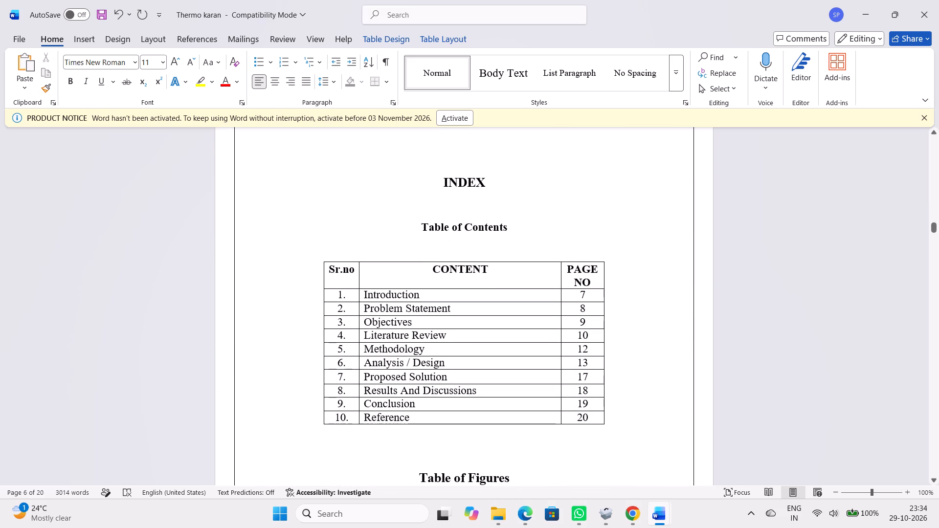
Switch to the Steam_Rankine_Cycle_Project_Report document and examine its front pages, evaluation table and index for comparison with Thermo karan.
scroll(497, 328, "down", 4)
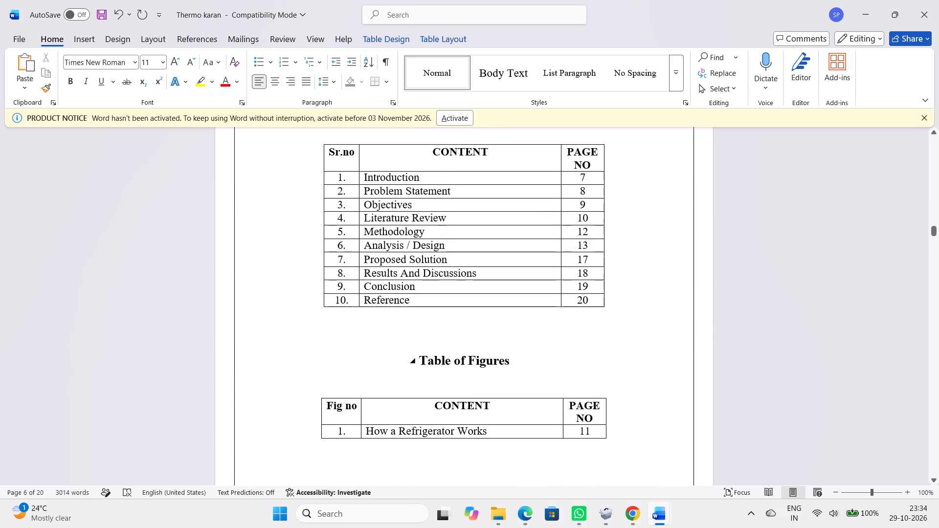
scroll(483, 388, "down", 3)
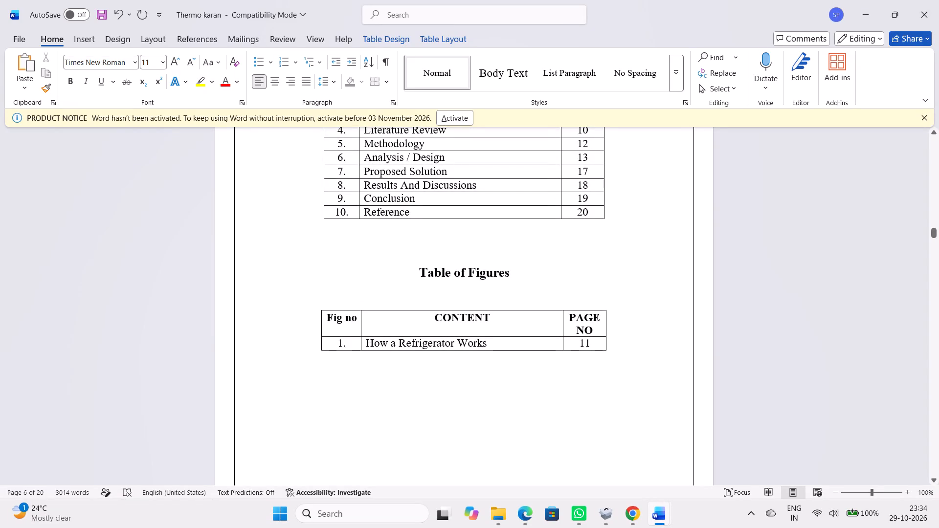
left_click(706, 465)
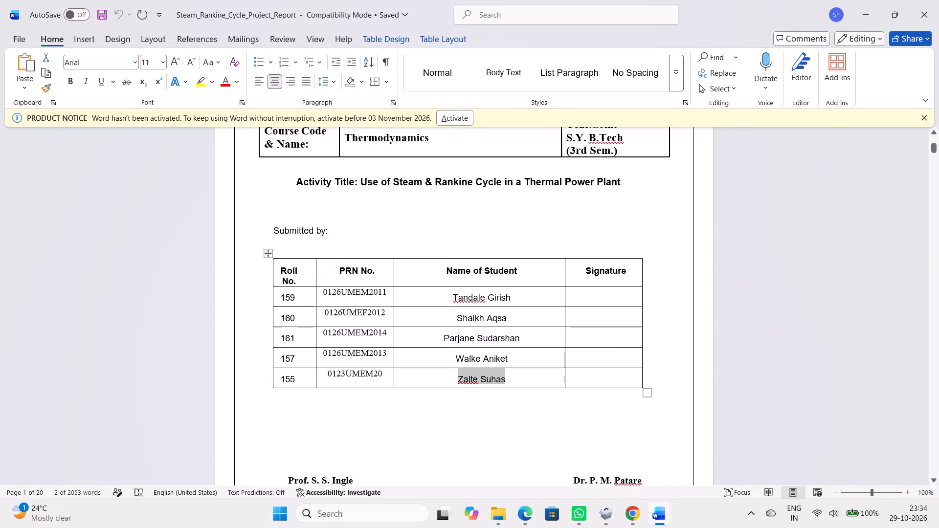
scroll(534, 422, "down", 15)
scroll(544, 418, "down", 14)
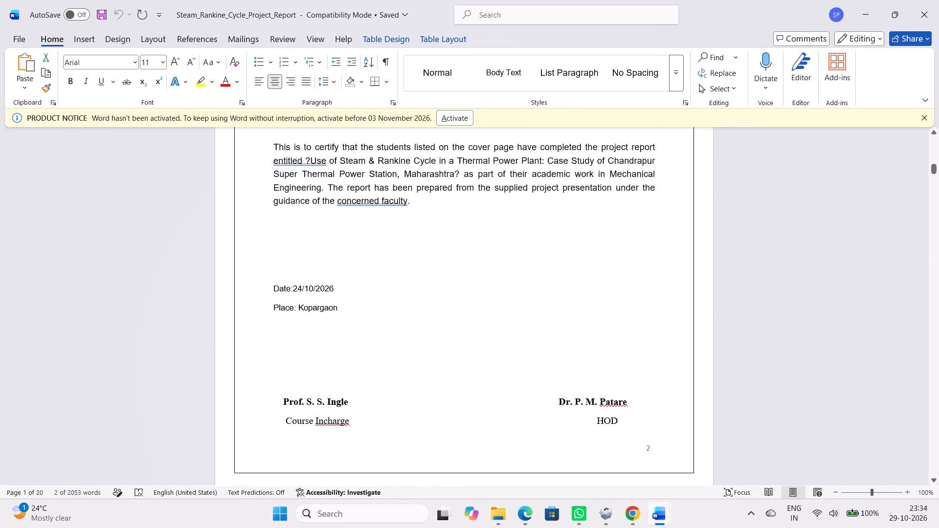
scroll(544, 419, "down", 20)
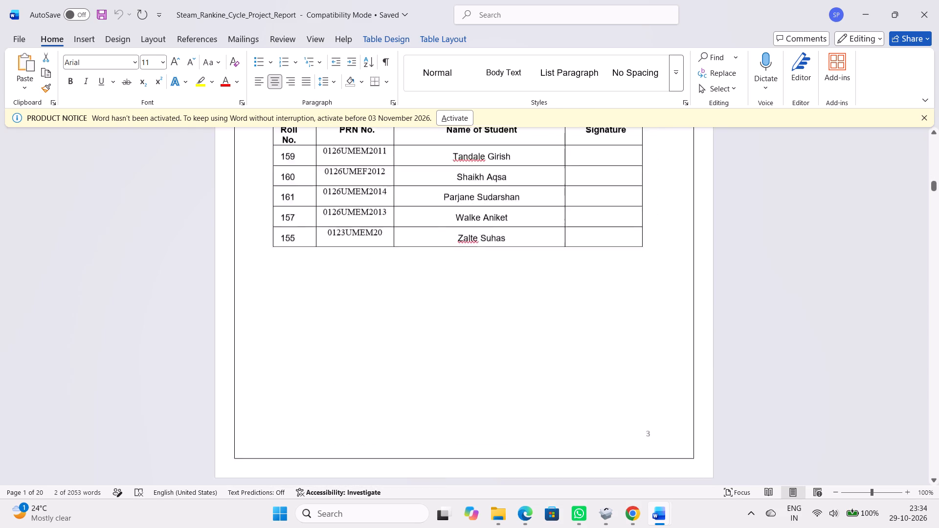
scroll(543, 421, "down", 11)
scroll(543, 421, "down", 20)
scroll(543, 421, "down", 5)
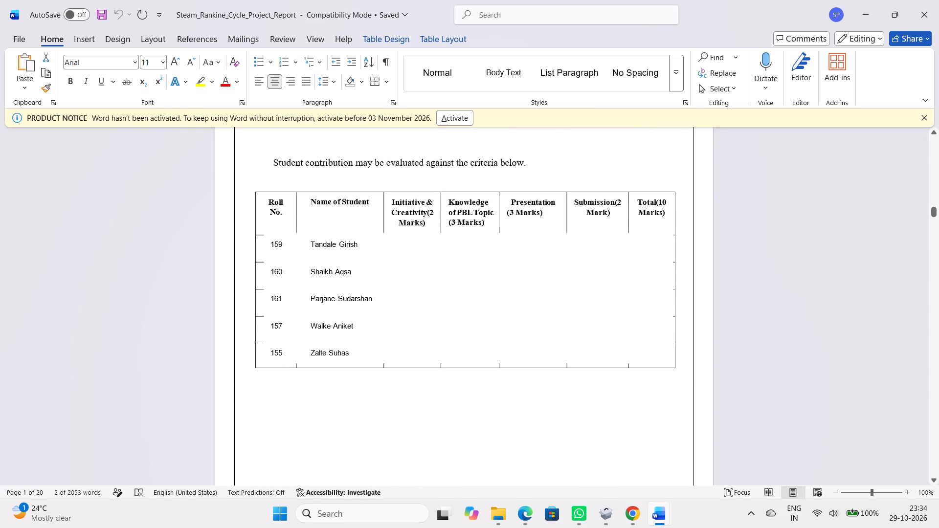
scroll(542, 421, "down", 5)
scroll(542, 421, "down", 16)
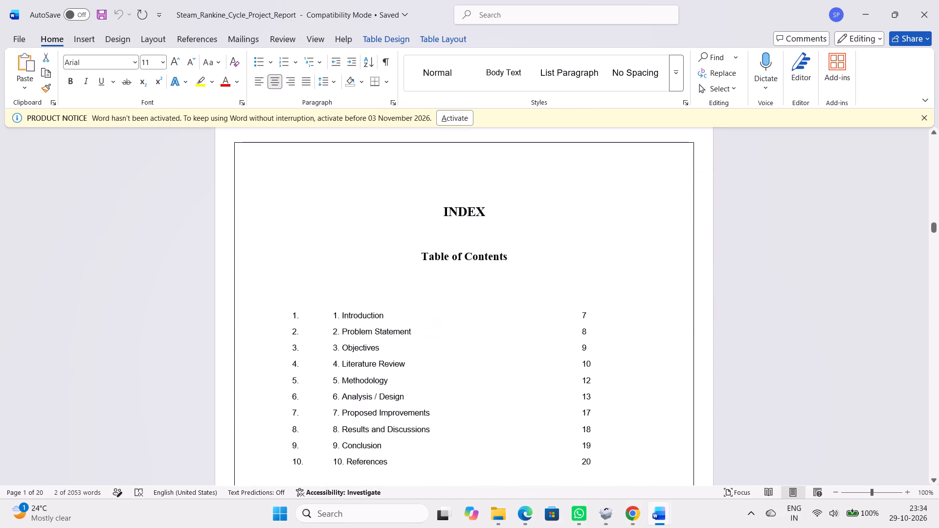
scroll(540, 422, "up", 16)
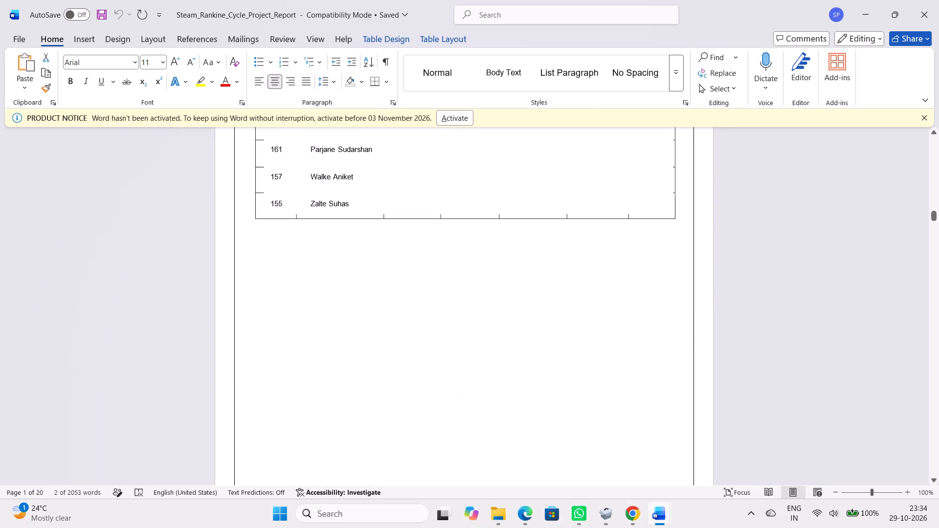
scroll(540, 421, "up", 4)
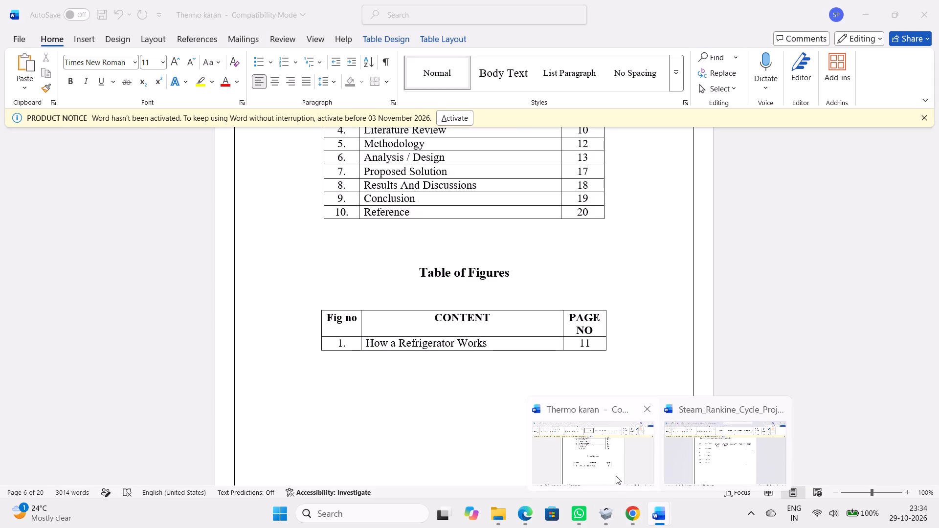
Back in Thermo karan, set the evaluation table's roll numbers to 155 in the last row and 157 in the fourth student row.
left_click(581, 461)
scroll(454, 390, "up", 4)
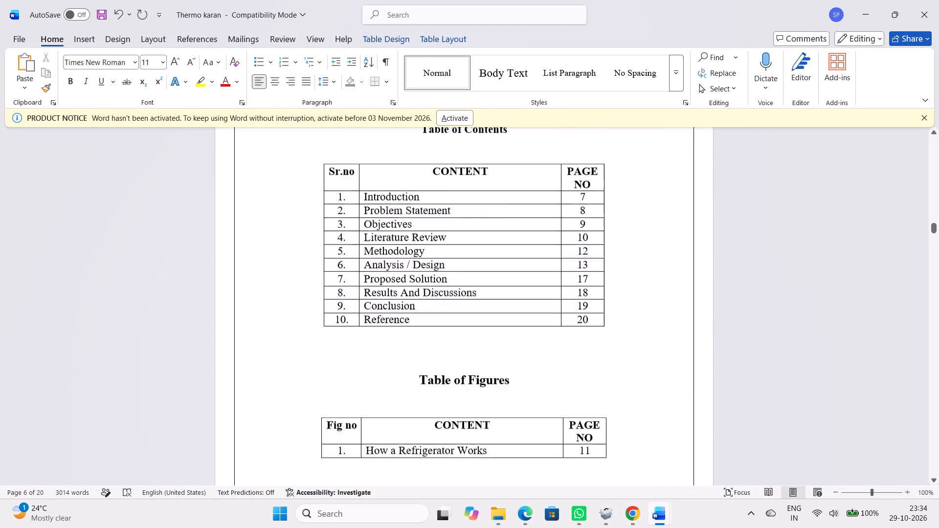
scroll(457, 387, "up", 20)
scroll(457, 387, "up", 7)
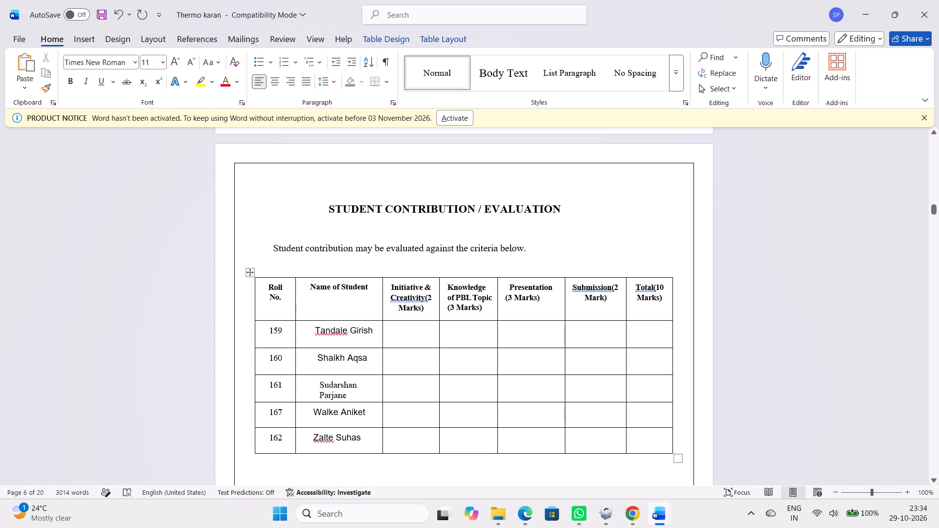
left_click(287, 438)
key("BackSpace")
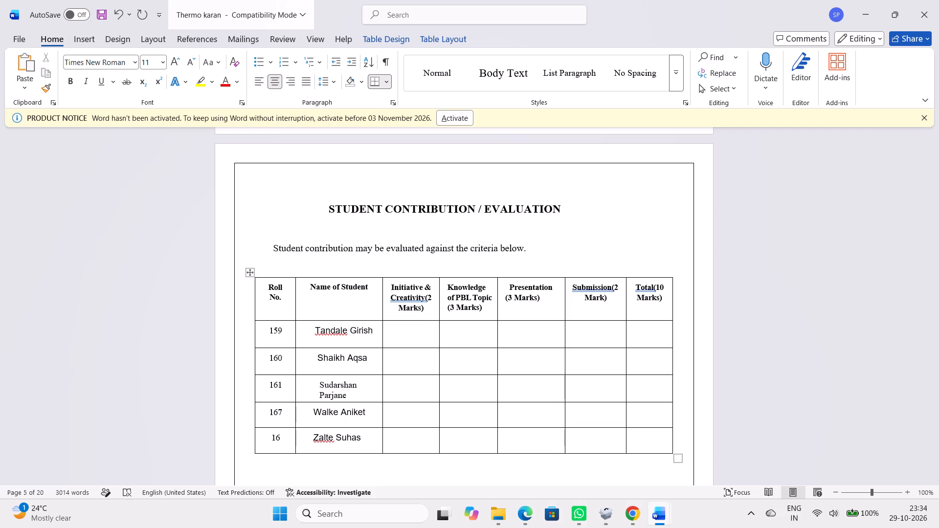
key("BackSpace")
type("55")
left_click(285, 414)
key("BackSpace")
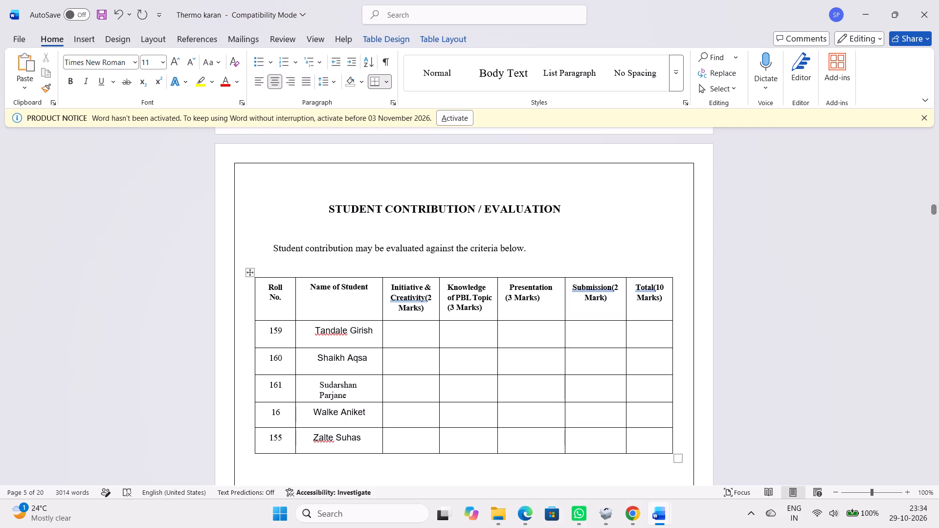
key("BackSpace")
type("57")
In the Acknowledgement page's student table, set the last row's roll number to 155 and the fourth student's to 157.
scroll(363, 435, "up", 20)
scroll(363, 435, "up", 8)
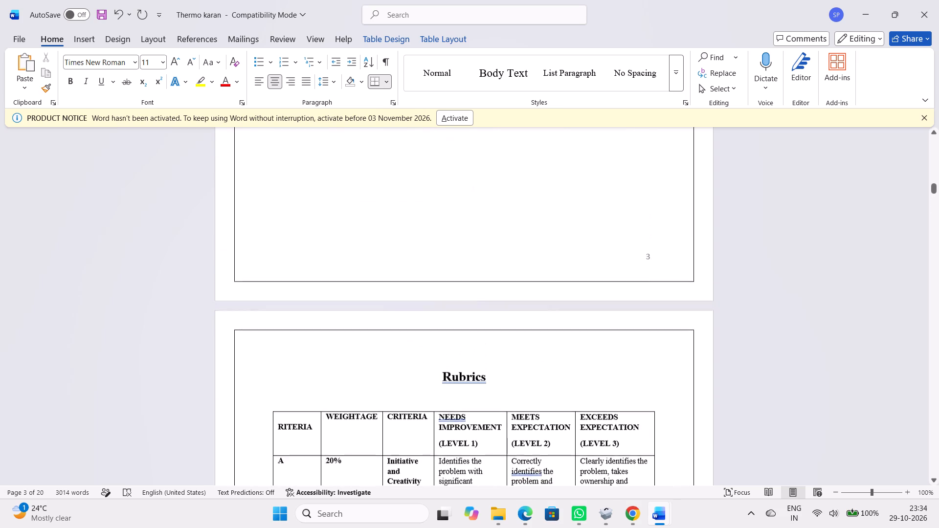
scroll(369, 431, "down", 20)
scroll(369, 431, "down", 11)
scroll(375, 427, "up", 8)
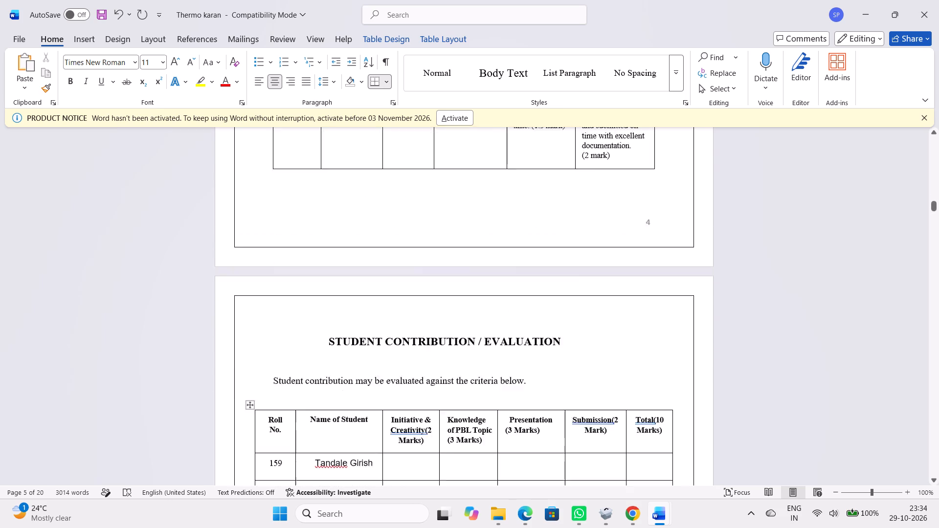
scroll(376, 427, "up", 20)
scroll(376, 427, "up", 19)
scroll(376, 422, "down", 4)
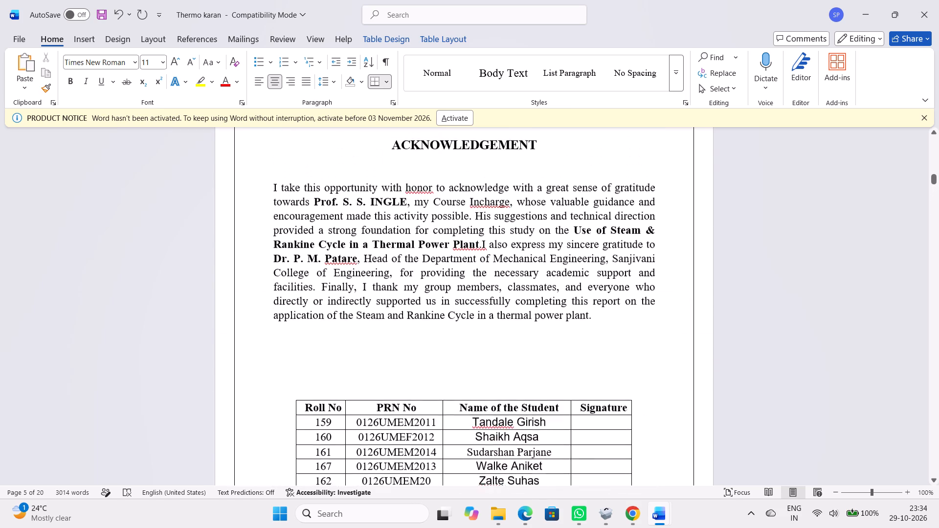
left_click(336, 411)
key("BackSpace")
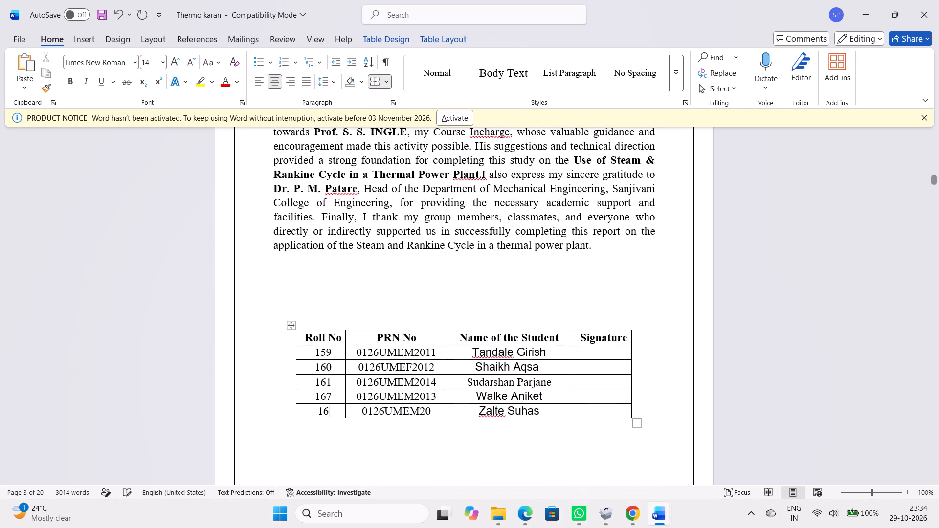
key("BackSpace")
type("55")
key("Up")
key("BackSpace")
key("BackSpace")
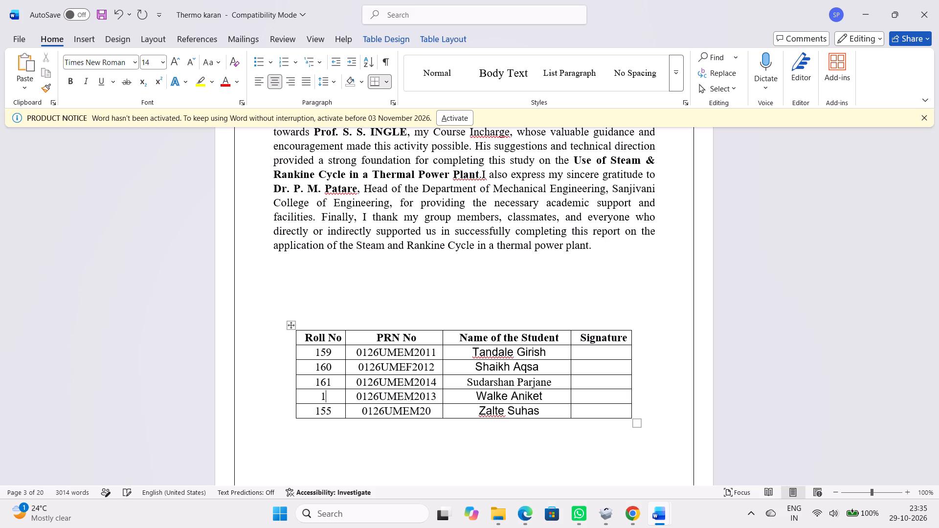
type("57")
In the cover page's Submitted by table, set the last row's roll number to 155 and the fourth student's to 157.
scroll(287, 416, "down", 1)
scroll(287, 416, "up", 6)
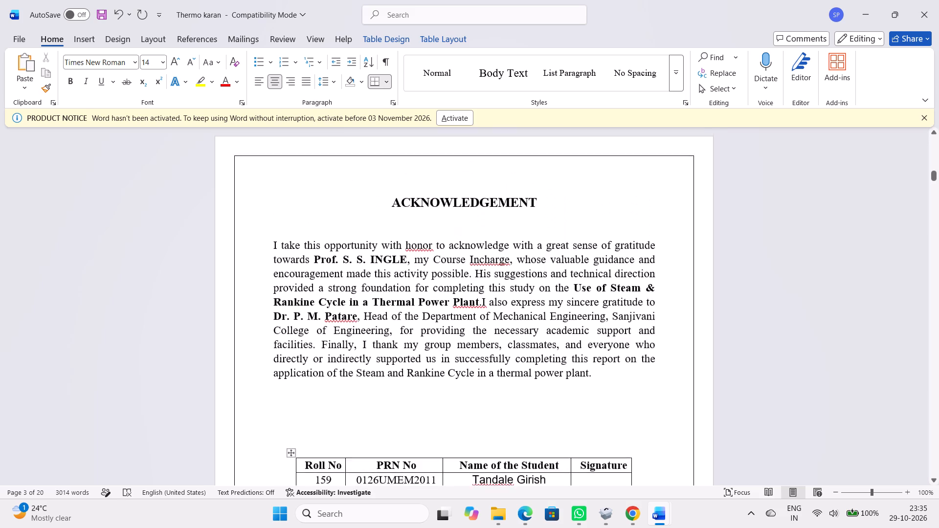
scroll(286, 416, "up", 1)
scroll(290, 416, "down", 5)
scroll(301, 414, "up", 11)
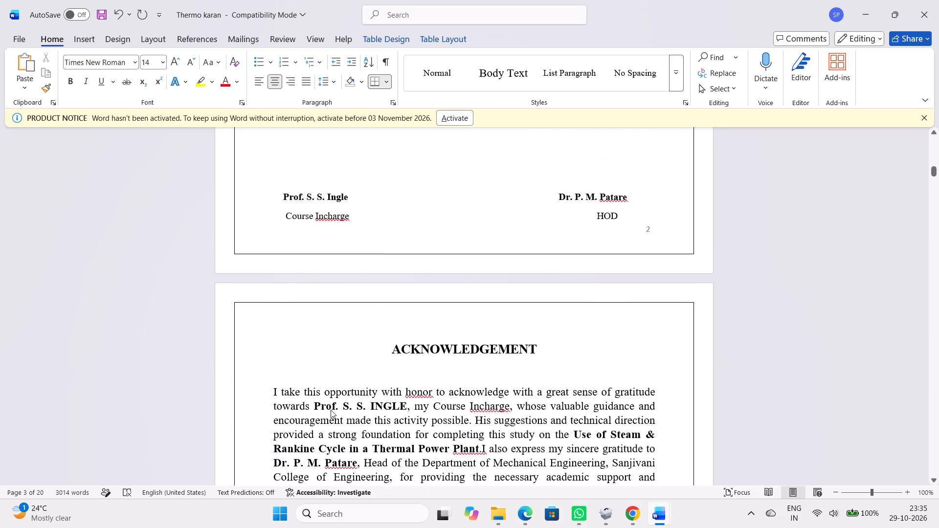
scroll(331, 410, "up", 19)
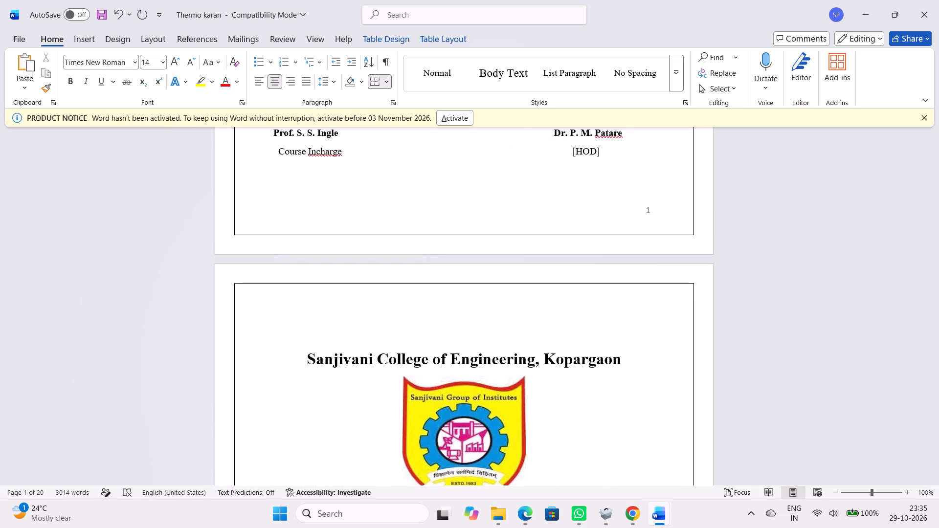
scroll(341, 431, "up", 4)
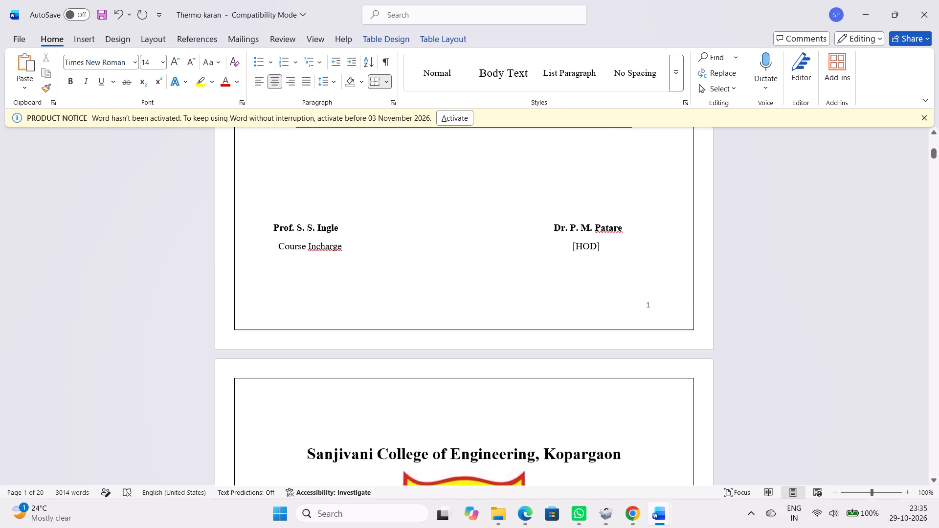
scroll(341, 431, "up", 6)
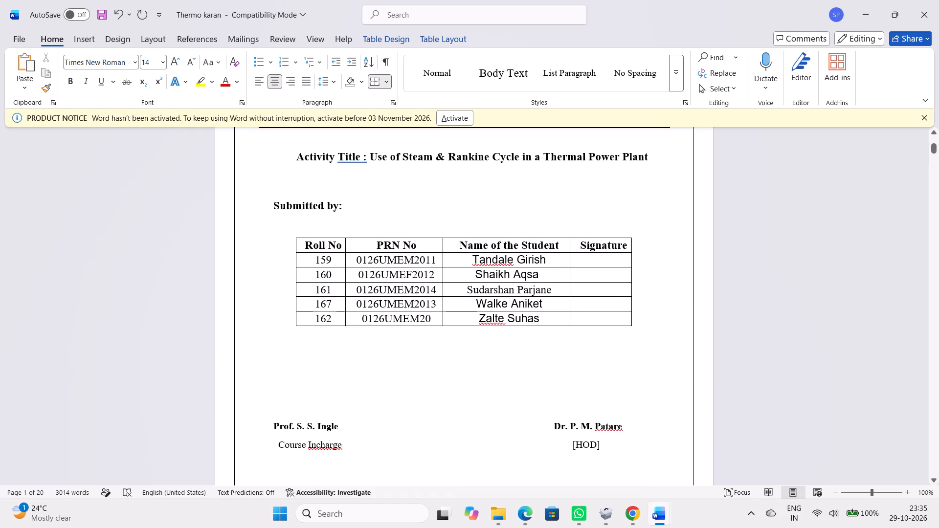
left_click(332, 323)
key("BackSpace")
key("BackSpace")
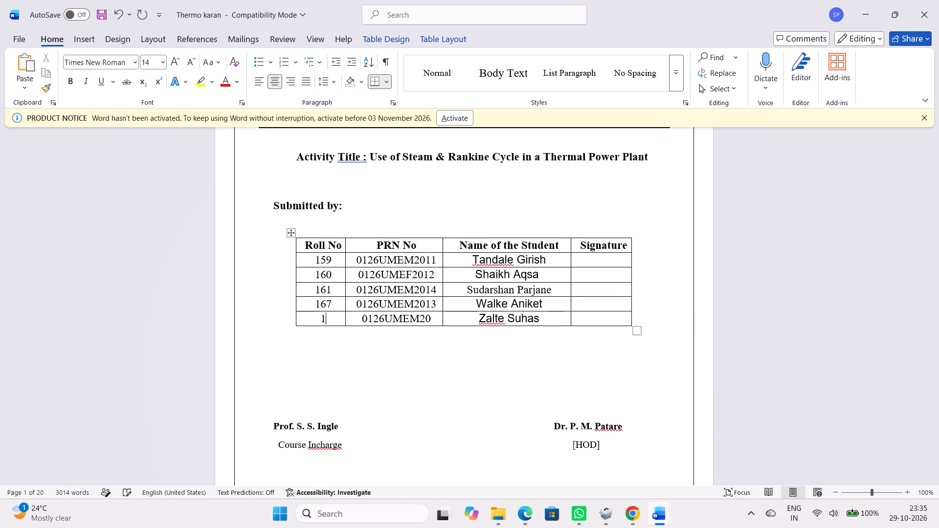
type("55")
key("Up")
key("BackSpace")
key("BackSpace")
type("57")
Review the front pages from the certificate through the evaluation table to the index's Table of Contents and Table of Figures.
scroll(330, 323, "up", 1)
scroll(330, 324, "down", 15)
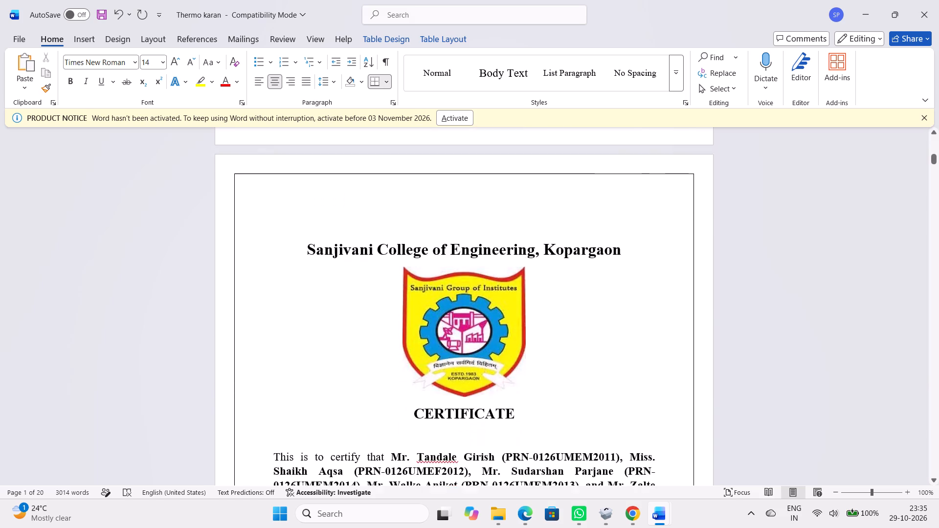
scroll(600, 420, "down", 17)
scroll(611, 424, "up", 6)
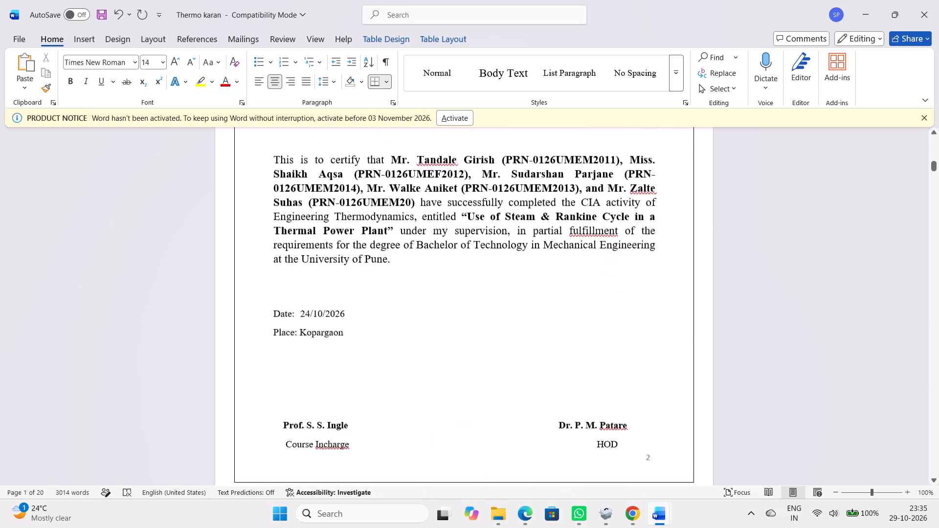
scroll(611, 424, "up", 4)
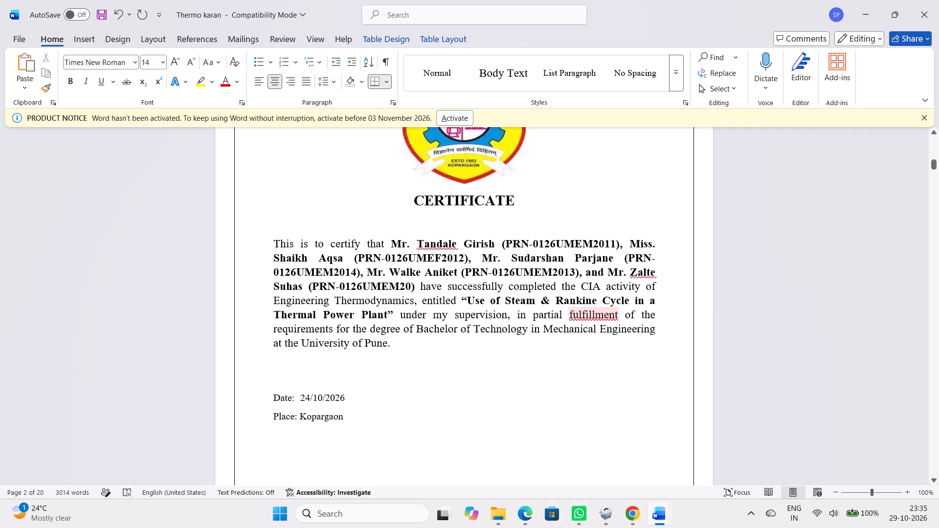
scroll(646, 281, "down", 12)
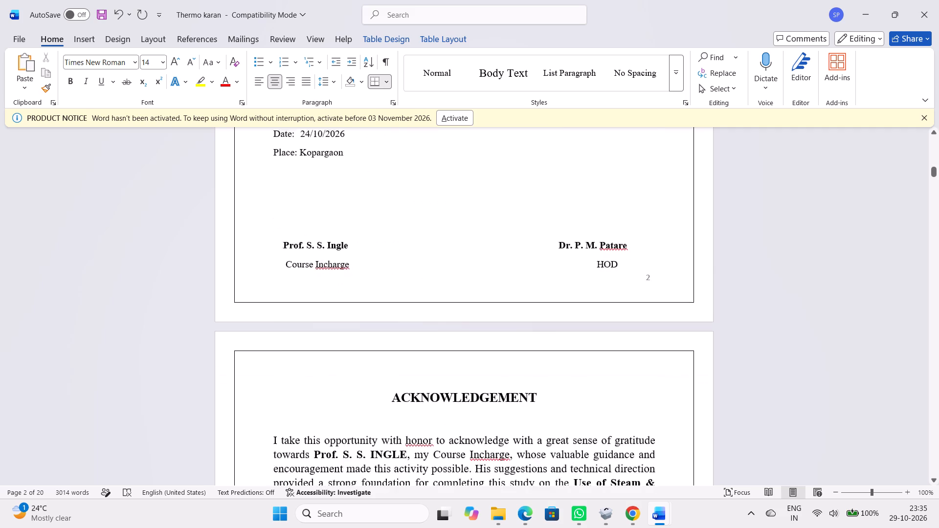
scroll(644, 292, "down", 20)
scroll(644, 292, "down", 20)
scroll(644, 292, "down", 6)
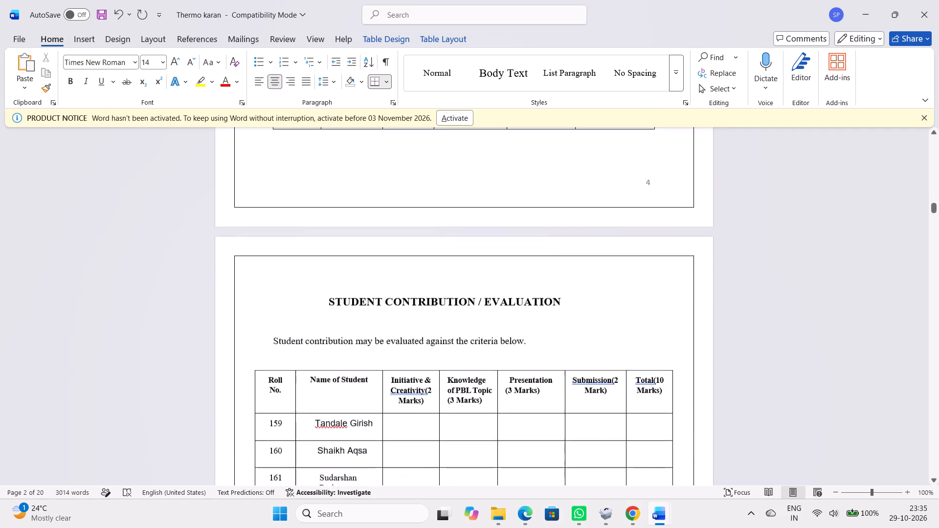
scroll(647, 284, "down", 16)
scroll(647, 284, "down", 15)
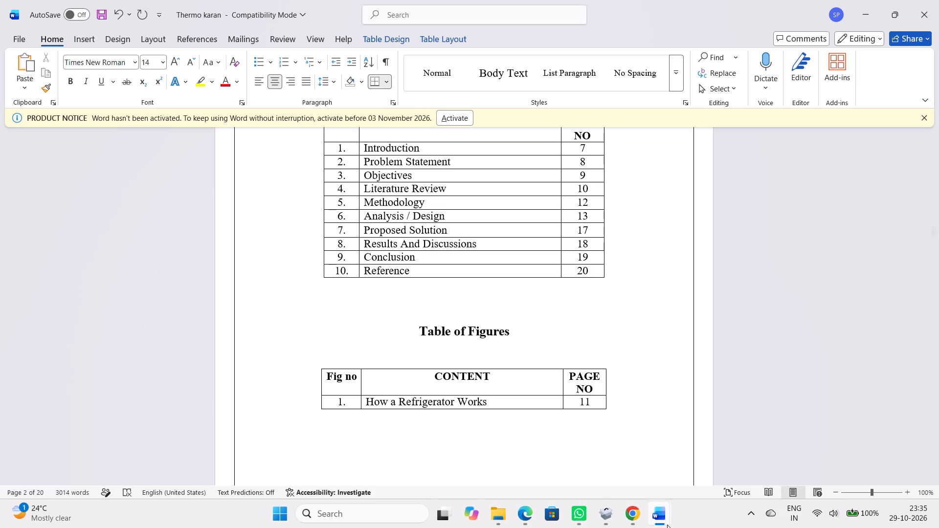
Switch to Steam_Rankine_Cycle_Project_Report and examine its index, Table of Figures entries and closing pages.
left_click(685, 461)
scroll(534, 382, "down", 19)
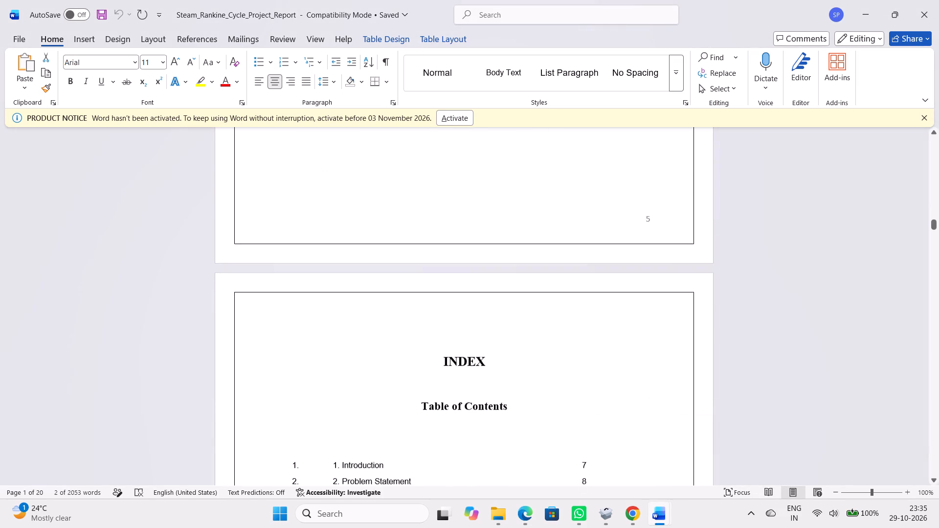
scroll(538, 380, "down", 9)
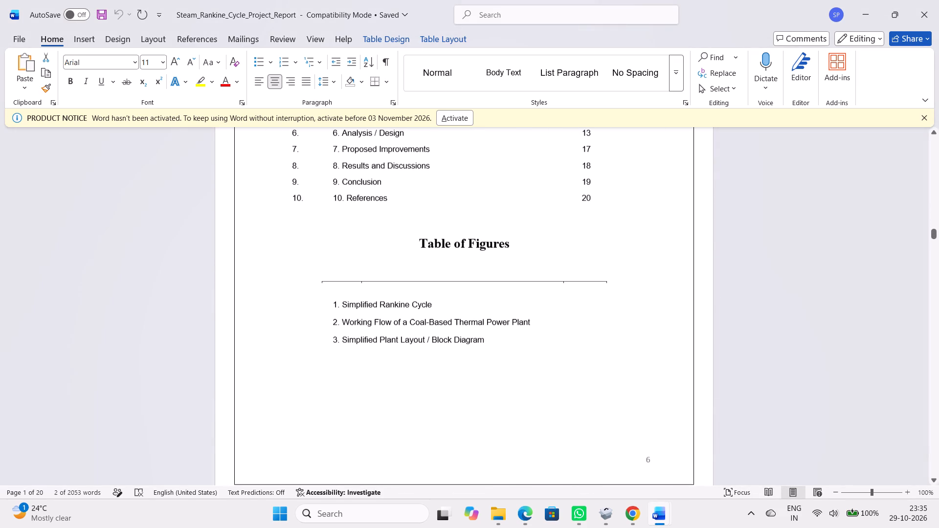
left_click_drag(330, 301, 487, 339)
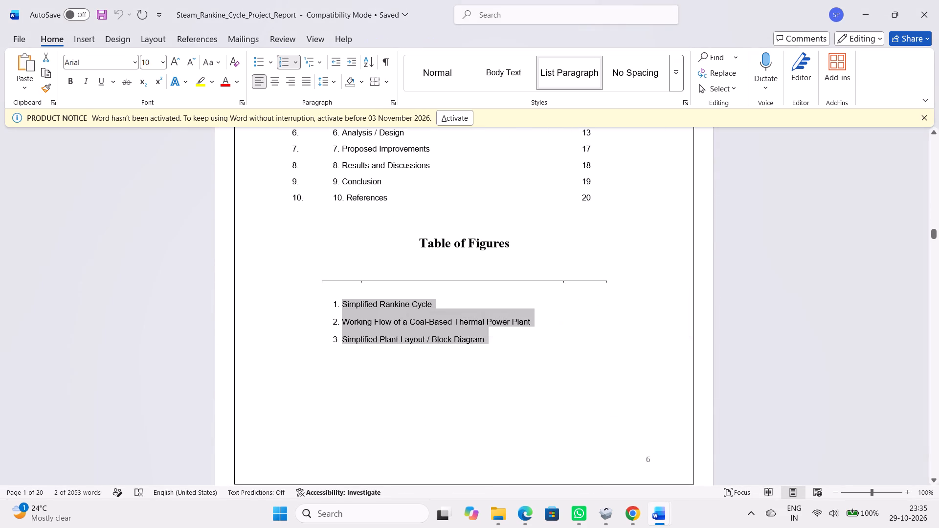
left_click(816, 354)
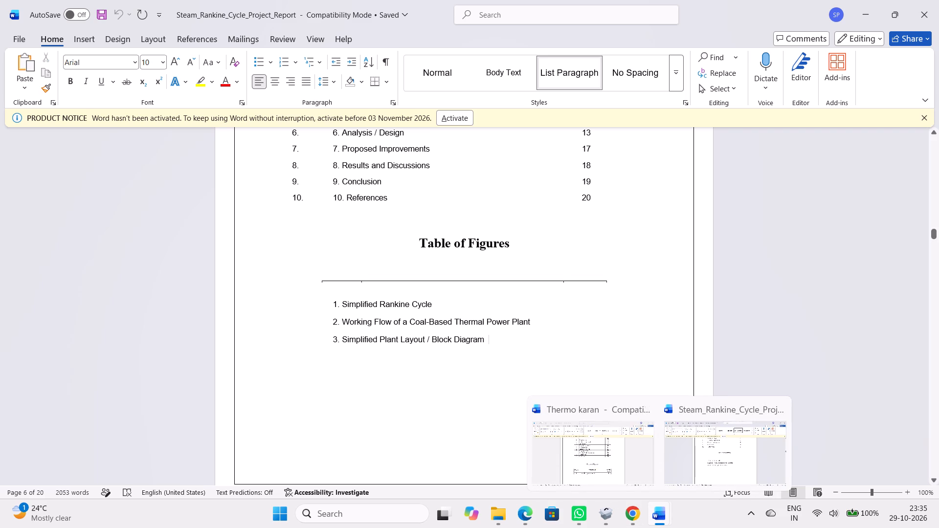
scroll(807, 300, "down", 6)
left_click_drag(933, 242, 934, 461)
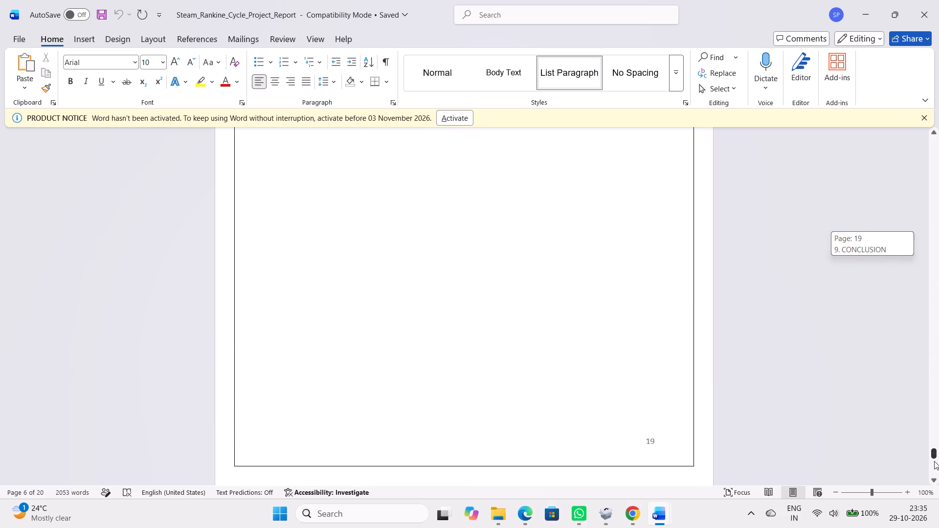
left_click_drag(934, 461, 933, 493)
scroll(701, 401, "up", 20)
scroll(701, 401, "up", 1)
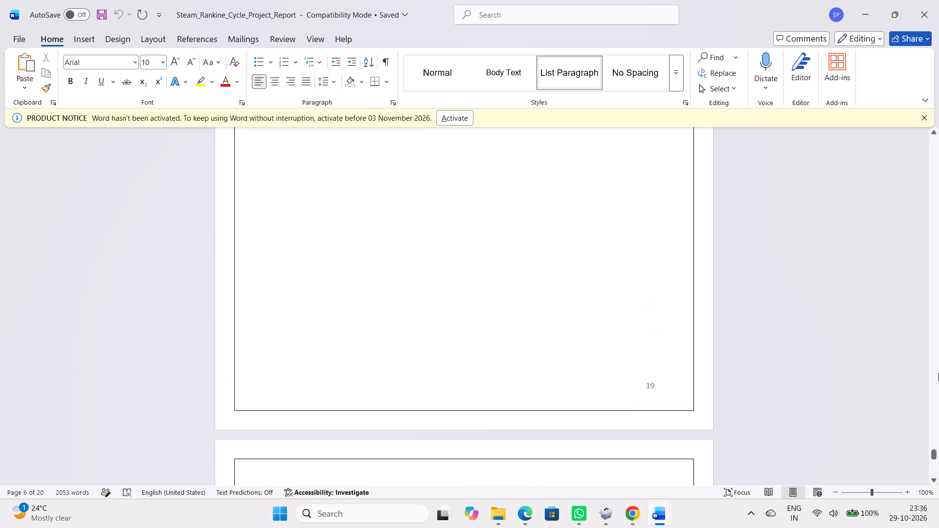
left_click_drag(932, 457, 938, 200)
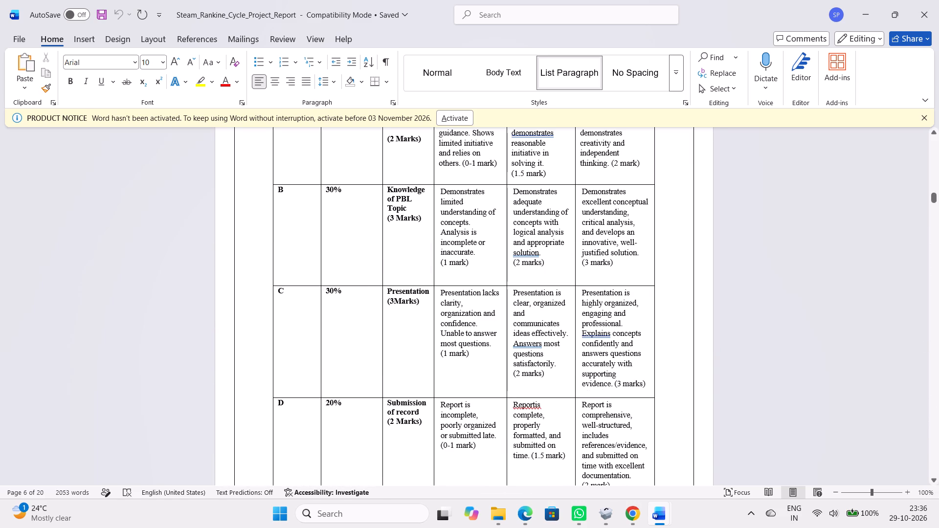
Return to Thermo karan and review its pages from the Table of Figures through the refrigerator figure and its caption.
left_click(626, 475)
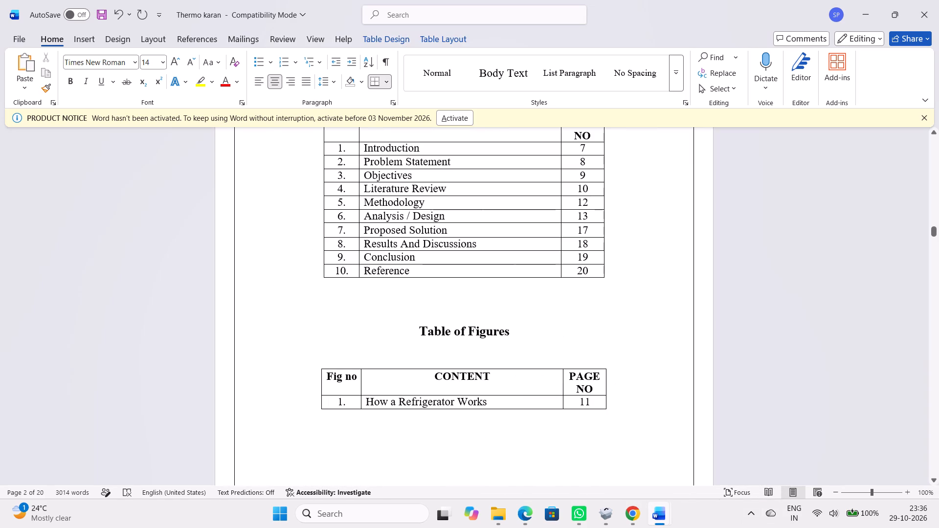
scroll(554, 415, "down", 4)
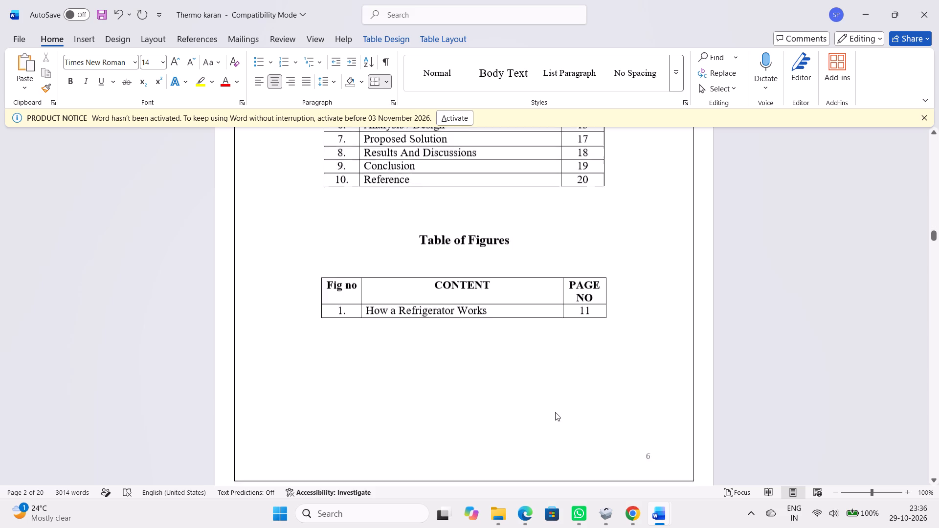
scroll(555, 412, "down", 20)
scroll(555, 412, "down", 20)
scroll(555, 412, "down", 1)
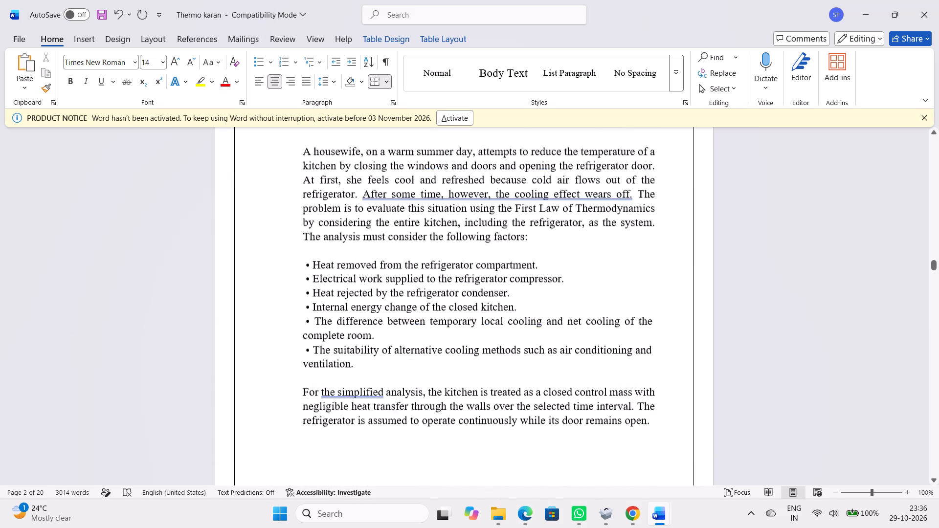
scroll(558, 407, "down", 20)
scroll(558, 404, "down", 11)
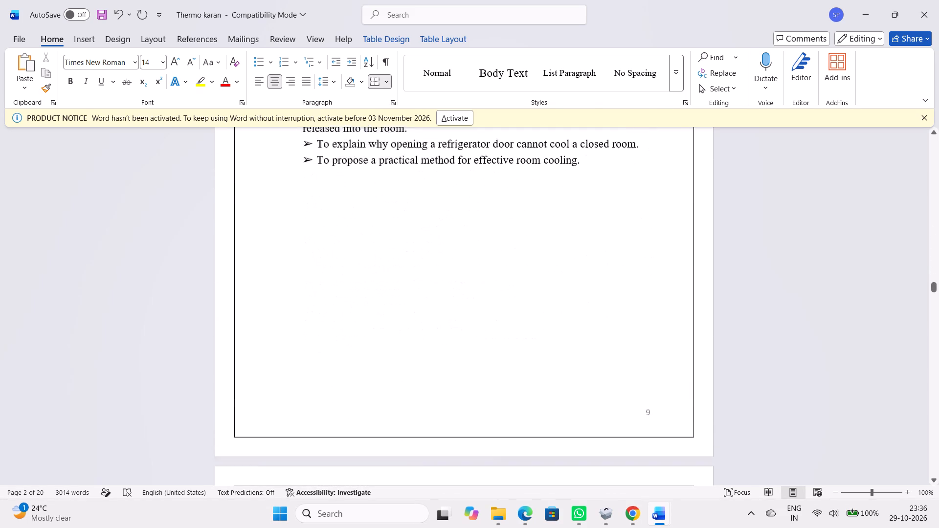
scroll(558, 403, "down", 20)
scroll(558, 402, "down", 8)
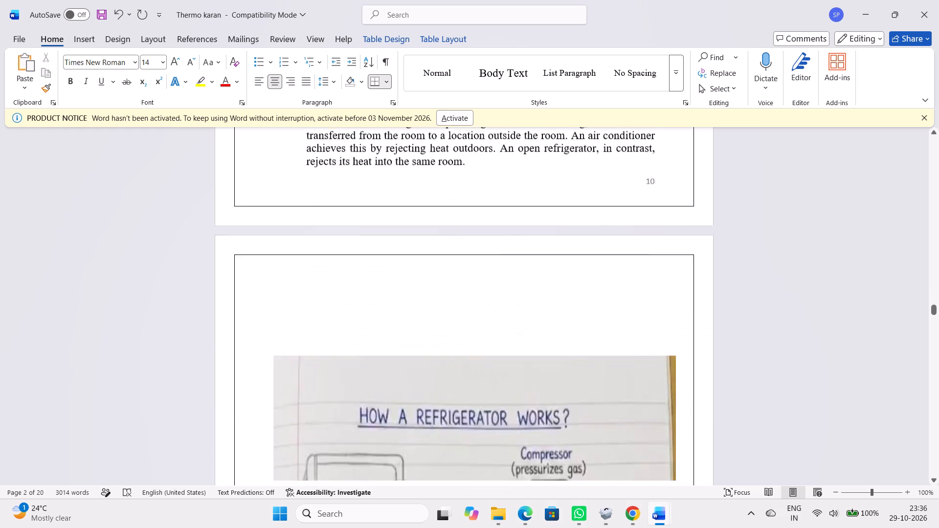
scroll(558, 402, "down", 7)
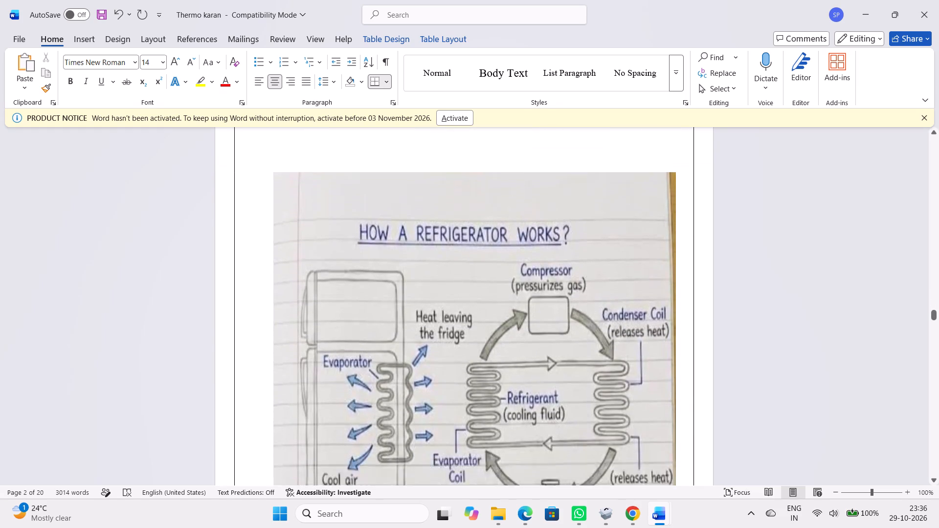
scroll(558, 402, "down", 6)
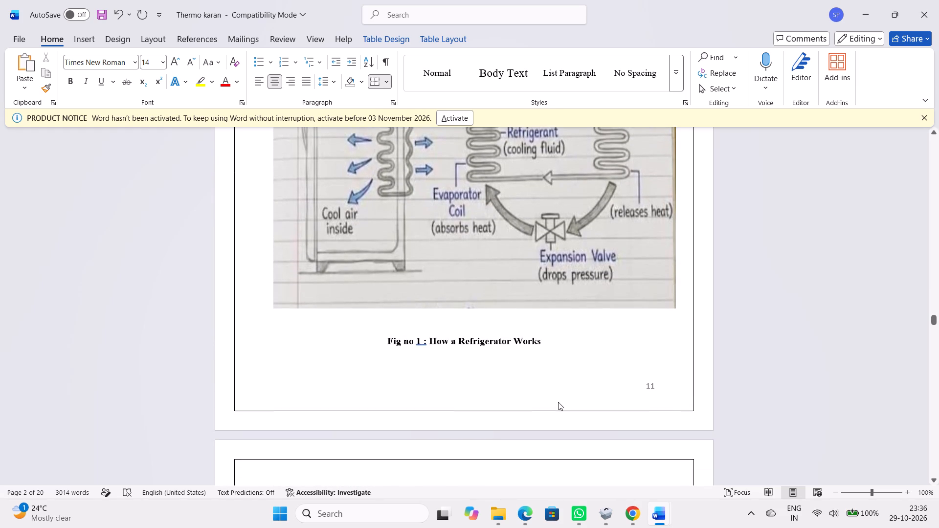
Review Thermo karan's remaining sections from the methodology through Analysis/Design, Proposed Solution and Result & Discussion to the Conclusion heading.
scroll(558, 402, "down", 14)
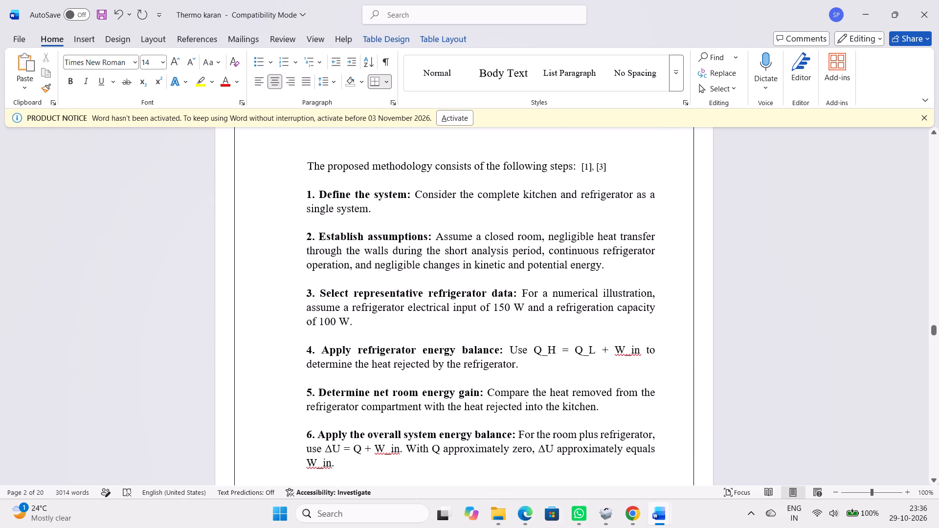
scroll(558, 404, "down", 15)
scroll(558, 404, "down", 6)
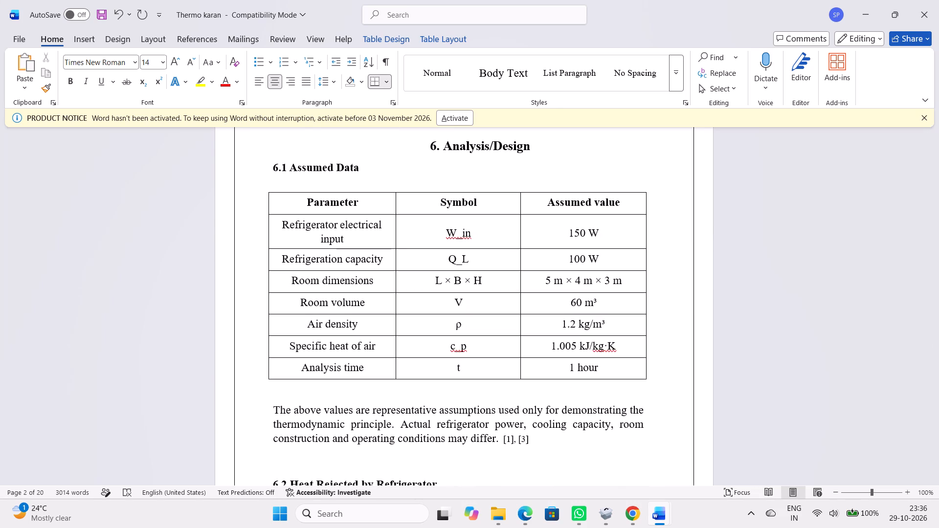
scroll(558, 404, "down", 7)
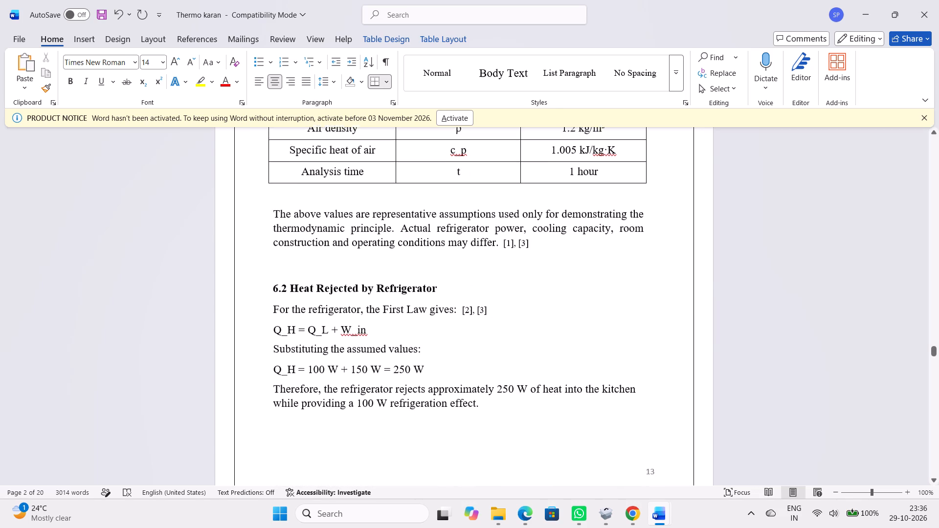
scroll(558, 404, "down", 8)
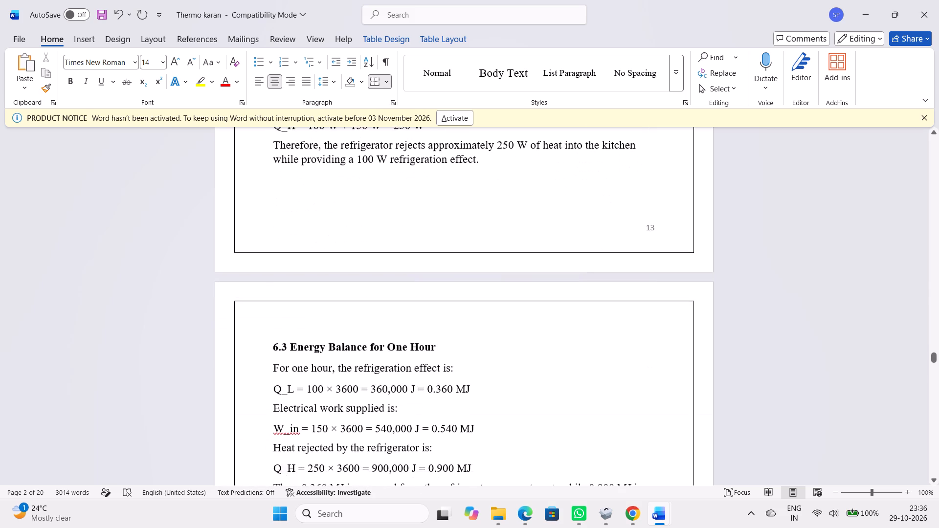
scroll(557, 403, "down", 20)
scroll(557, 403, "down", 13)
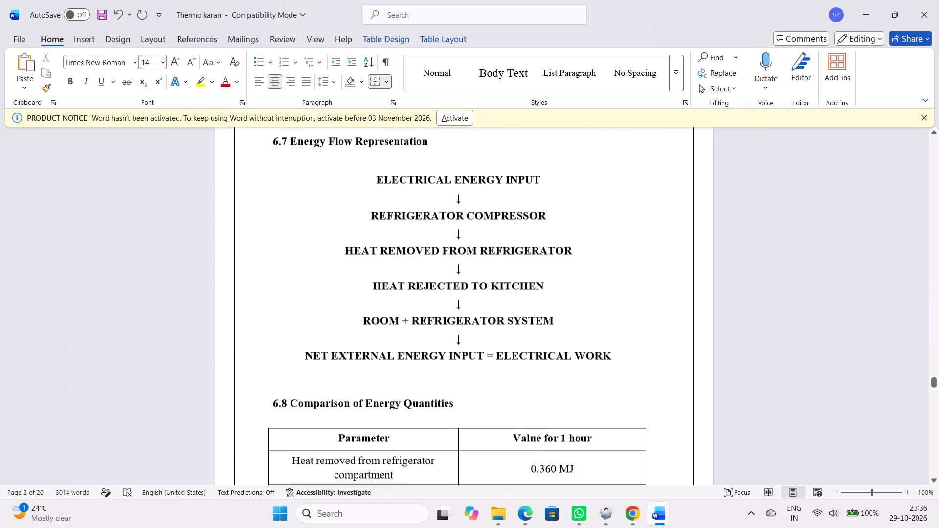
scroll(553, 410, "down", 15)
scroll(549, 404, "down", 13)
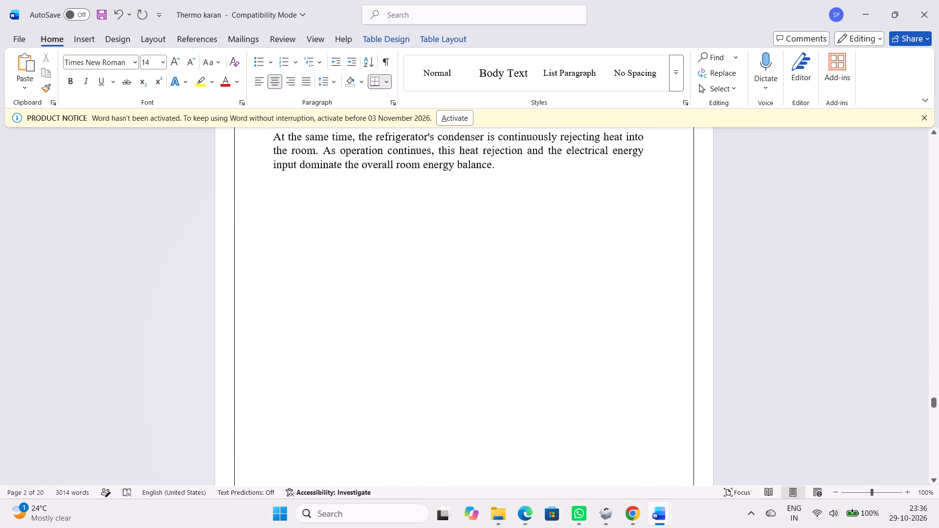
scroll(547, 405, "down", 13)
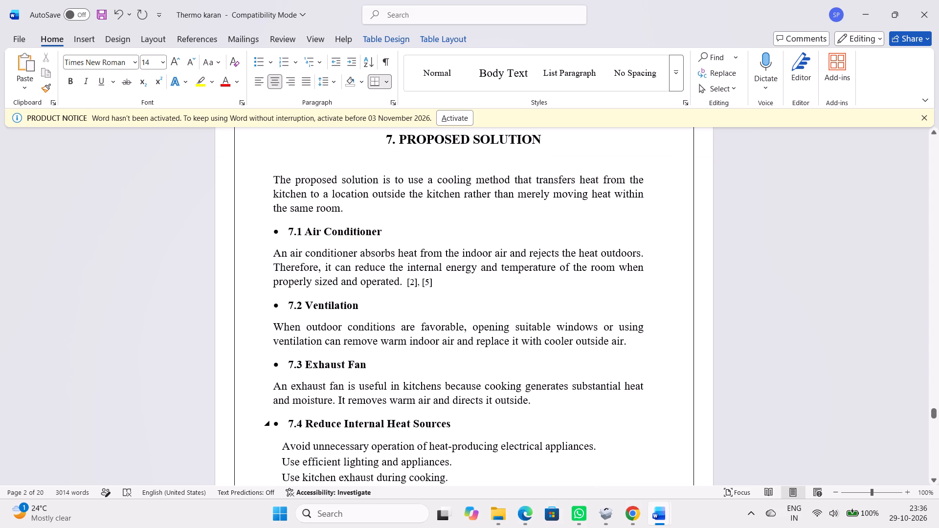
scroll(538, 418, "down", 7)
scroll(538, 418, "down", 20)
scroll(538, 418, "down", 2)
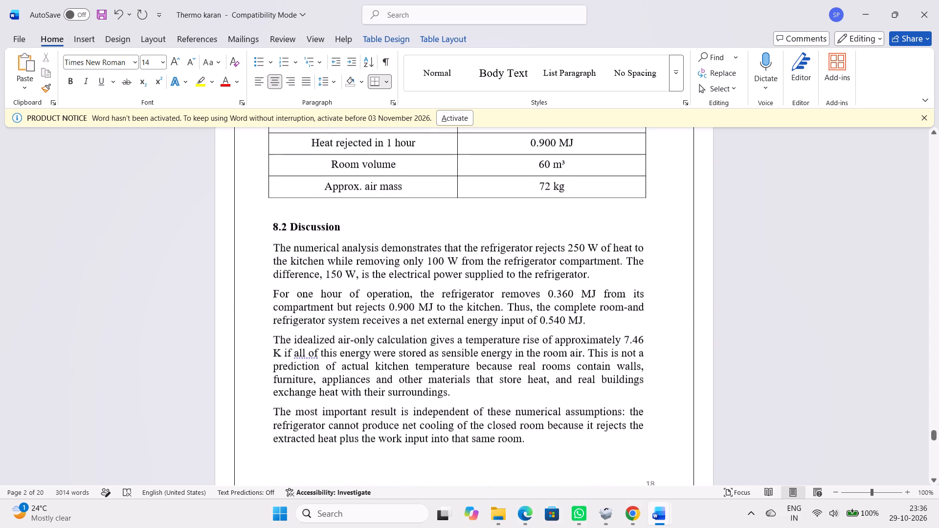
scroll(534, 422, "down", 6)
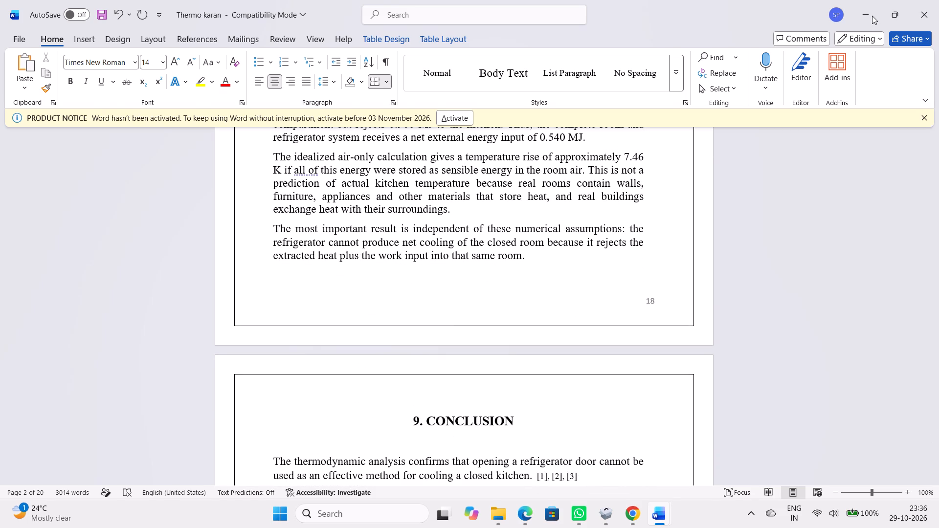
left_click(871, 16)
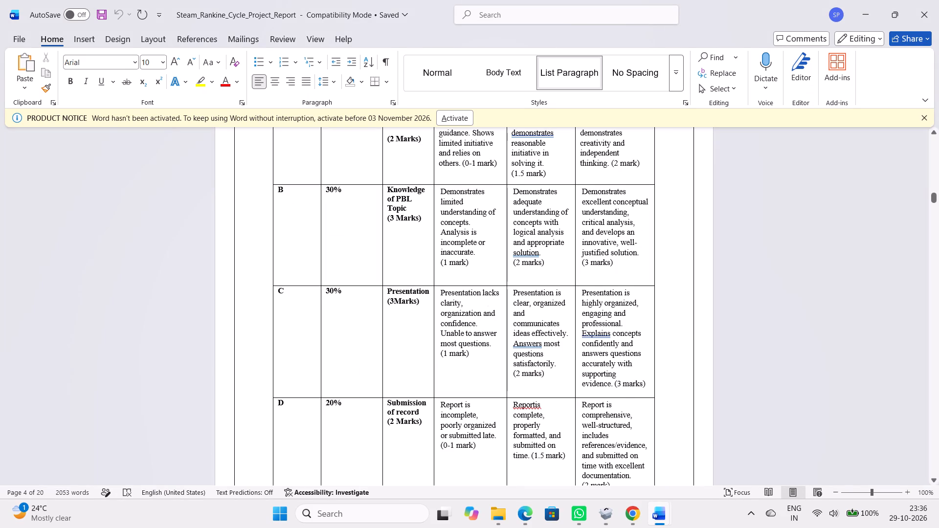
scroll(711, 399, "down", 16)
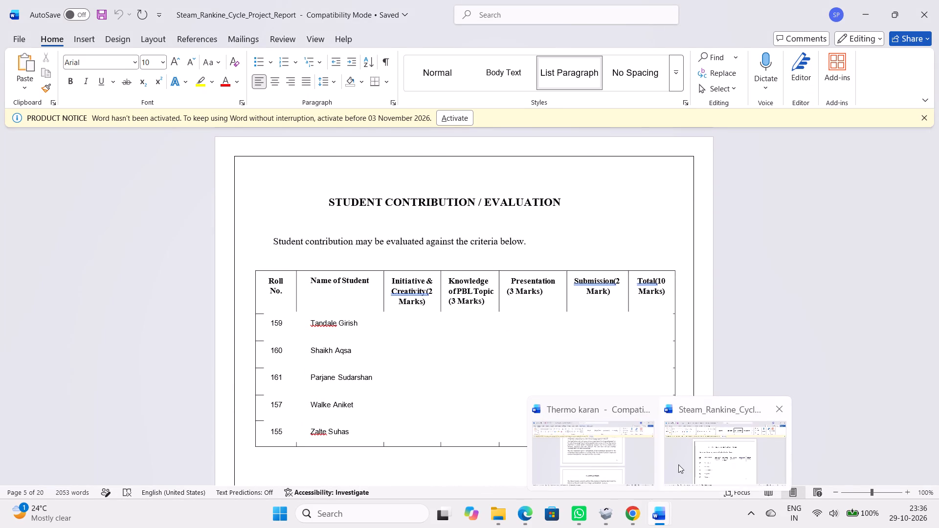
Switch to Thermo karan and copy the "How a Refrigerator Works" entry from its Table of Figures.
left_click(617, 460)
scroll(579, 363, "up", 14)
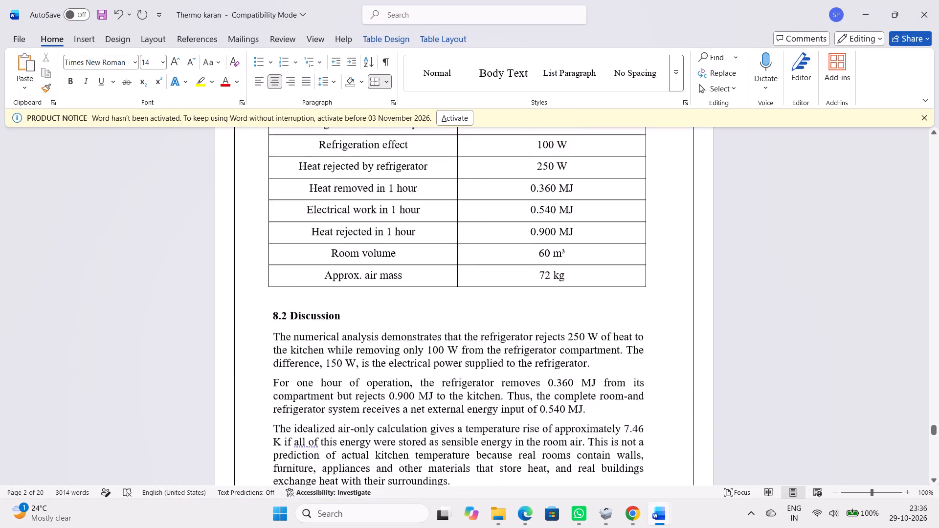
scroll(584, 360, "up", 6)
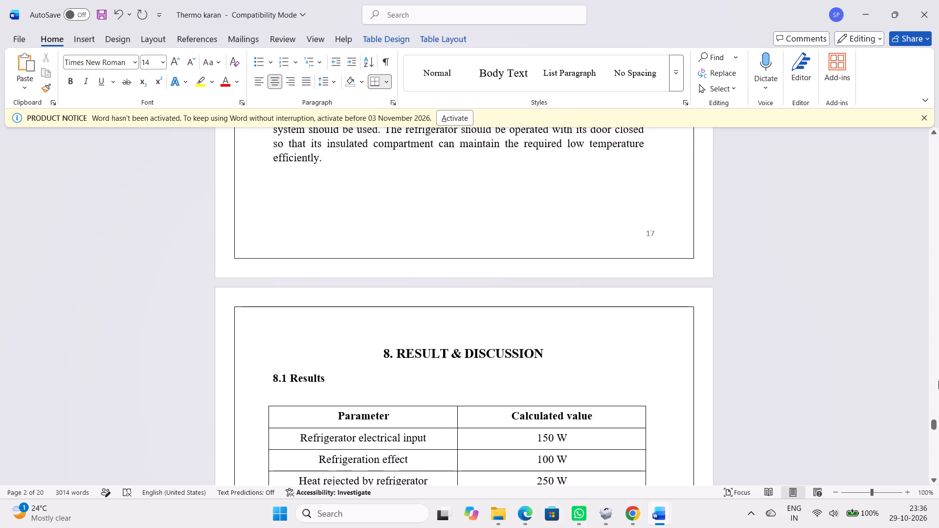
left_click_drag(934, 425, 935, 224)
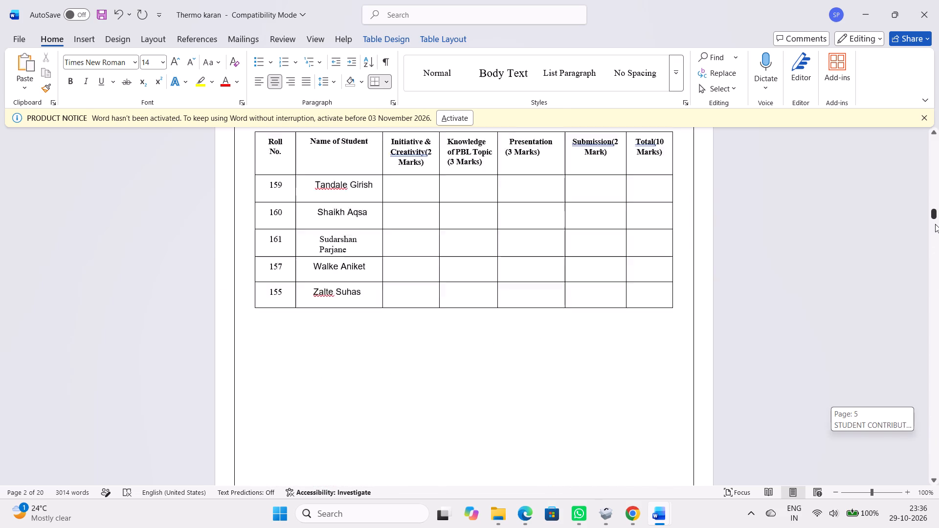
left_click_drag(935, 224, 935, 226)
scroll(725, 328, "down", 6)
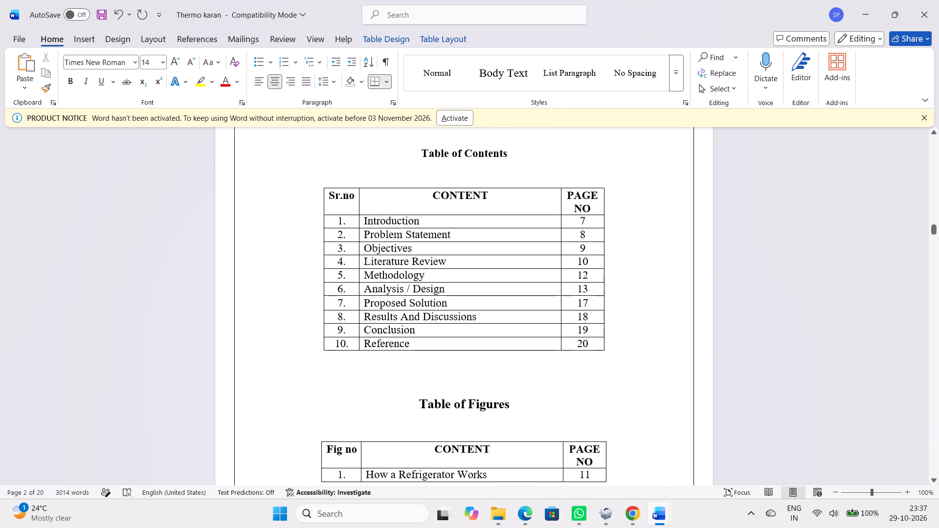
scroll(731, 328, "down", 4)
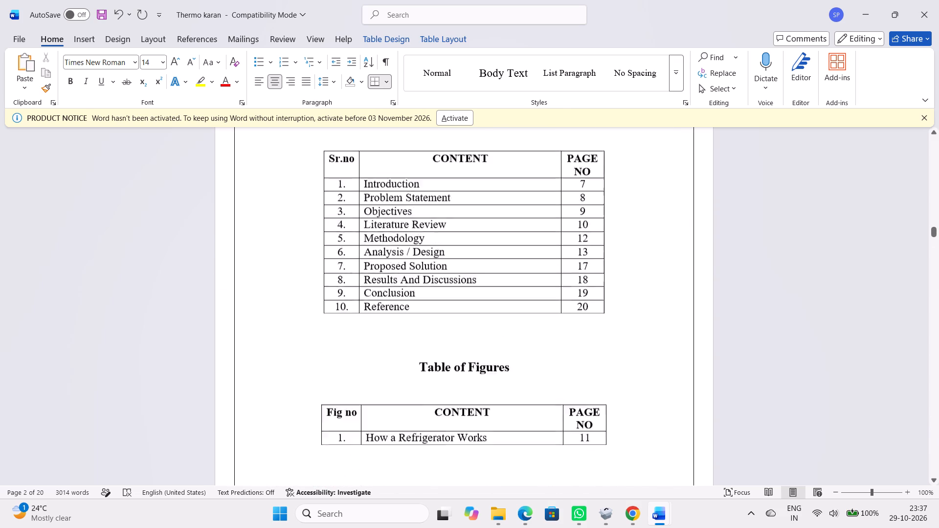
scroll(728, 331, "down", 3)
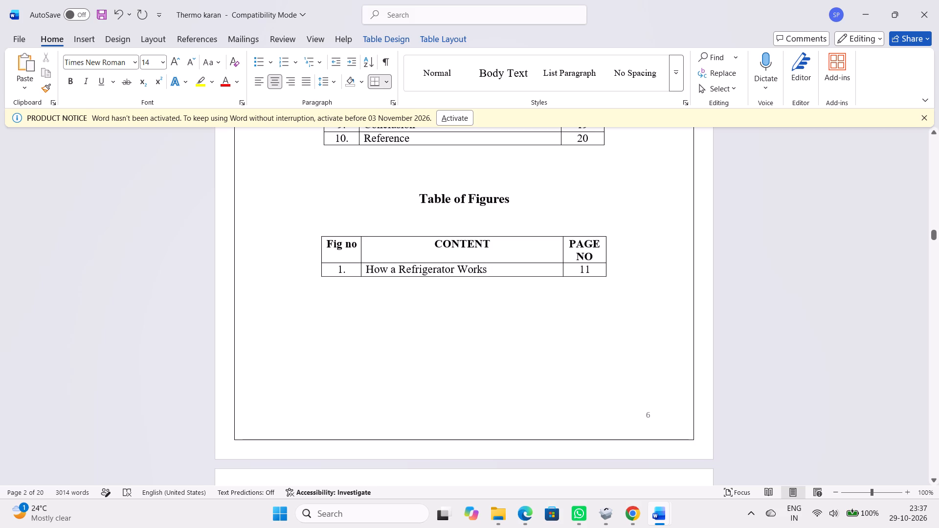
left_click_drag(366, 274, 484, 285)
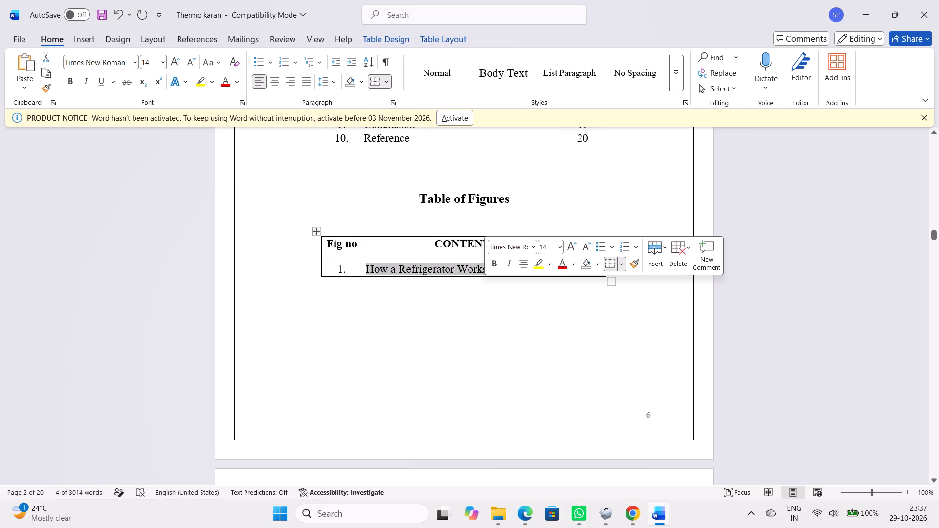
key("ctrl+c")
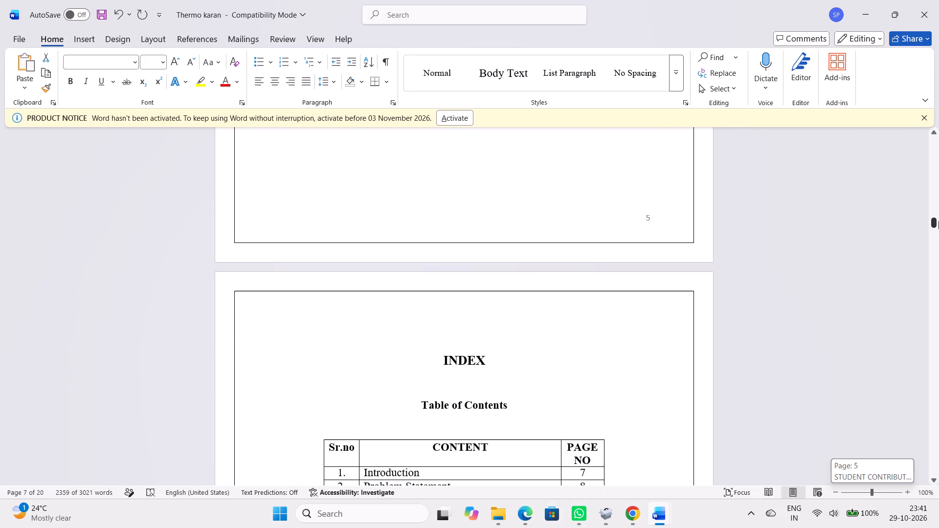
left_click_drag(938, 221, 938, 239)
left_click(767, 303)
scroll(785, 331, "up", 5)
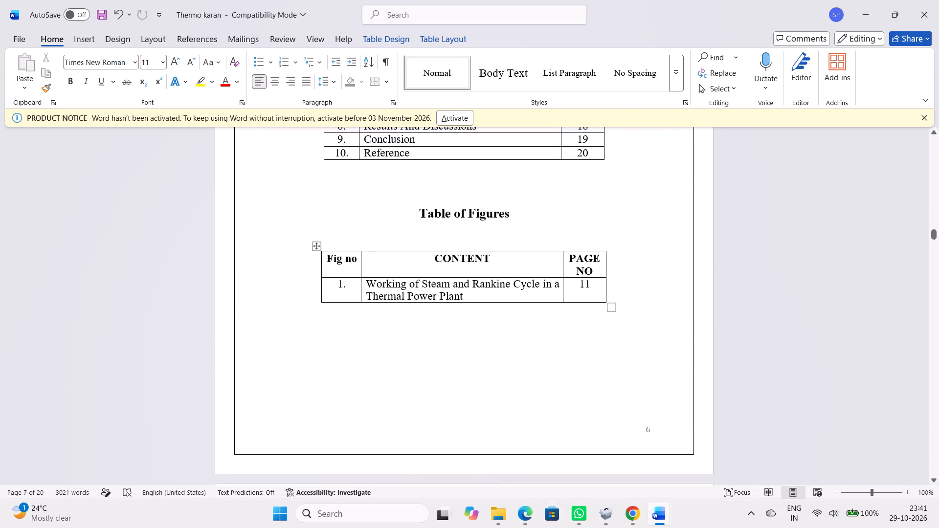
scroll(787, 328, "down", 14)
scroll(596, 267, "down", 2)
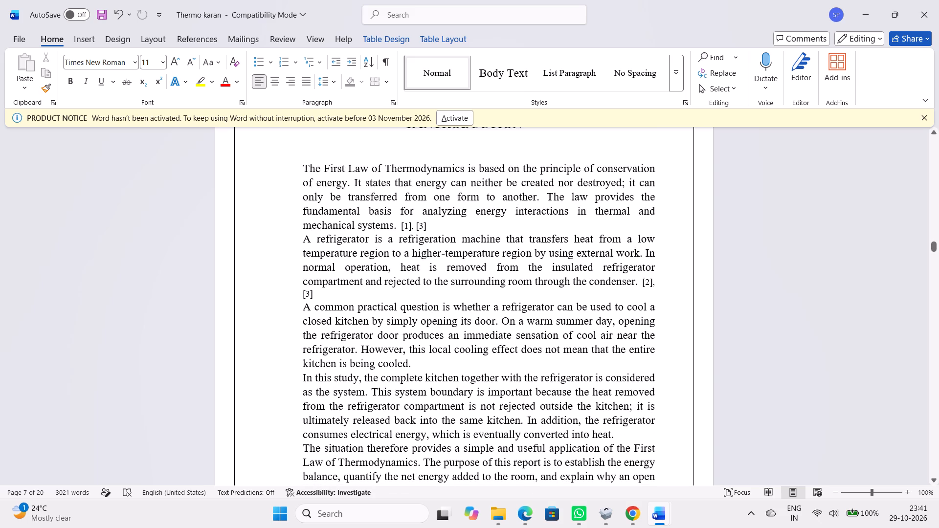
left_click_drag(301, 169, 552, 319)
scroll(415, 232, "down", 6)
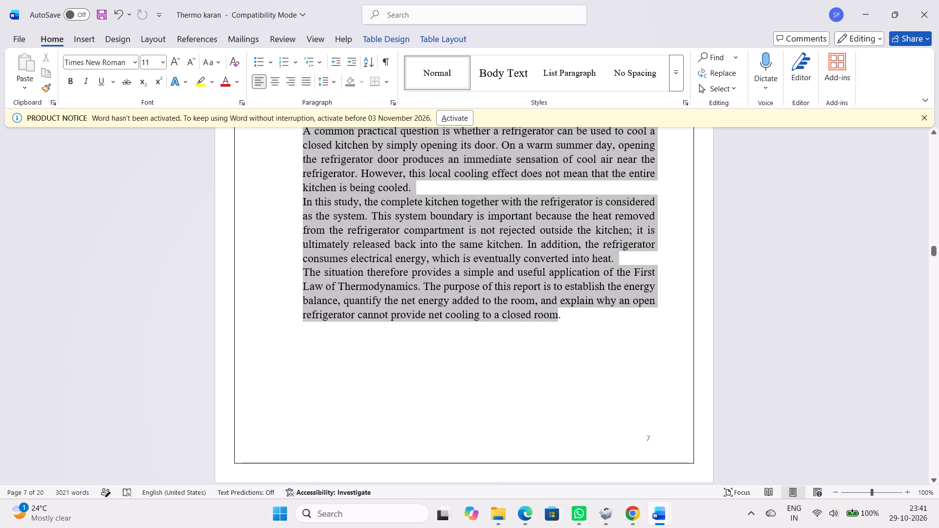
left_click_drag(552, 319, 567, 327)
key("ctrl+v")
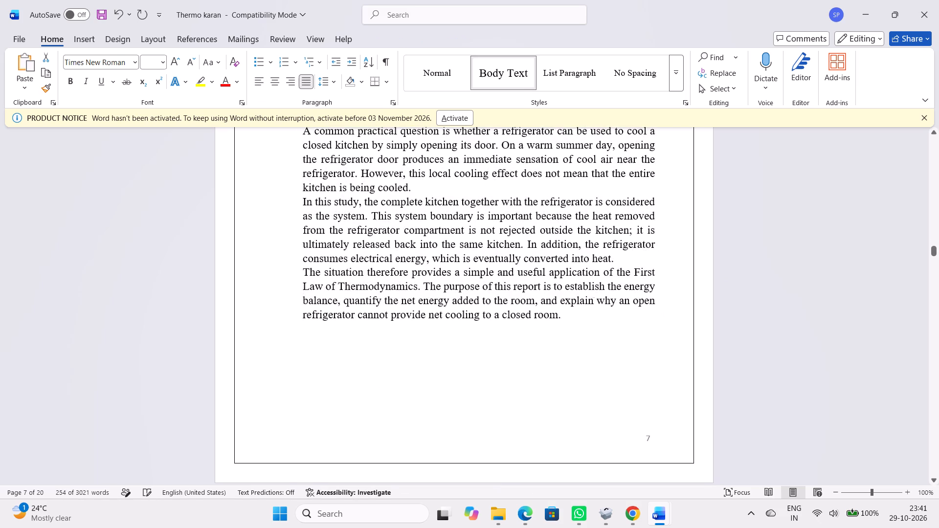
Increase the left indent of all the pasted Introduction paragraphs on page 7.
scroll(566, 333, "up", 8)
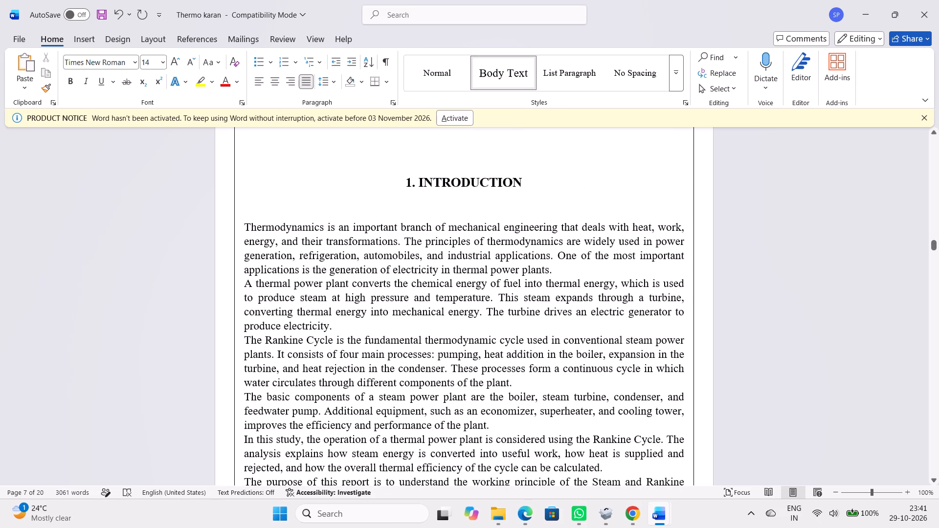
left_click_drag(246, 225, 447, 394)
scroll(430, 363, "down", 4)
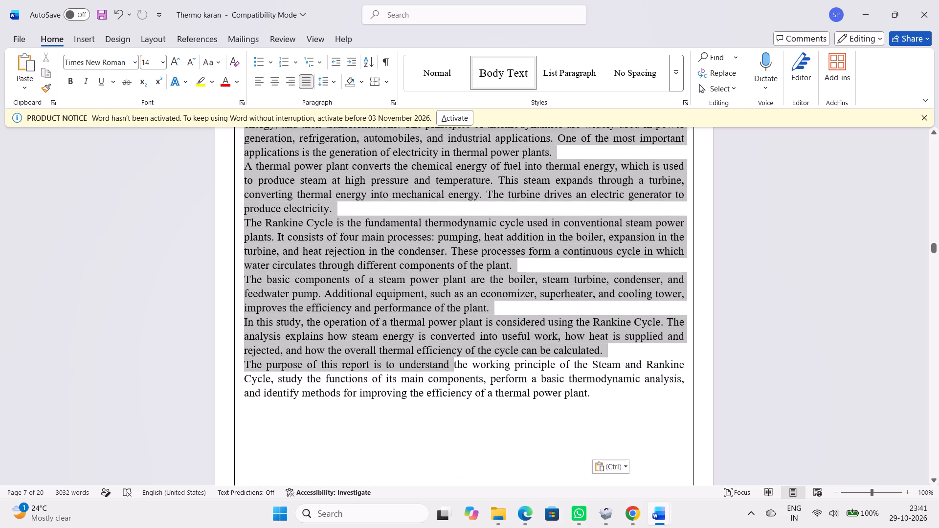
left_click_drag(447, 394, 599, 382)
scroll(453, 394, "down", 1)
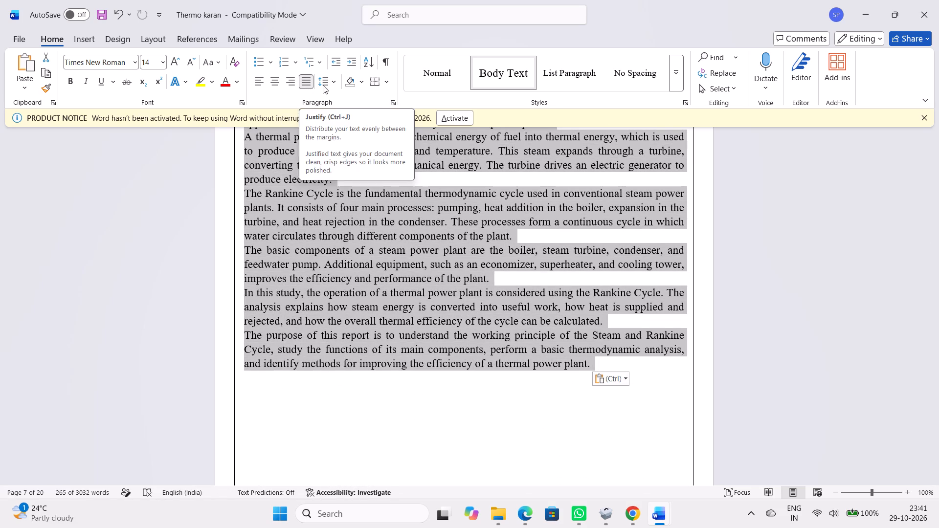
left_click(337, 62)
left_click(338, 62)
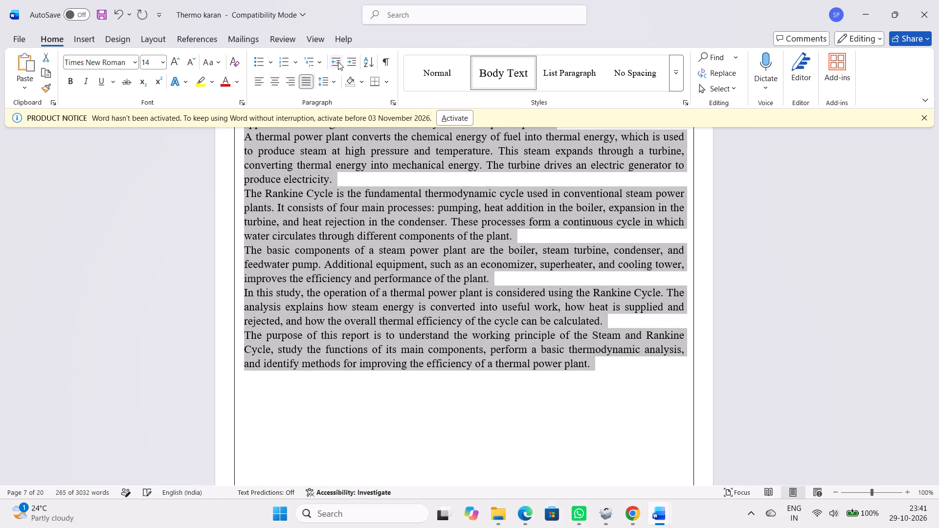
left_click(352, 63)
left_click(352, 63)
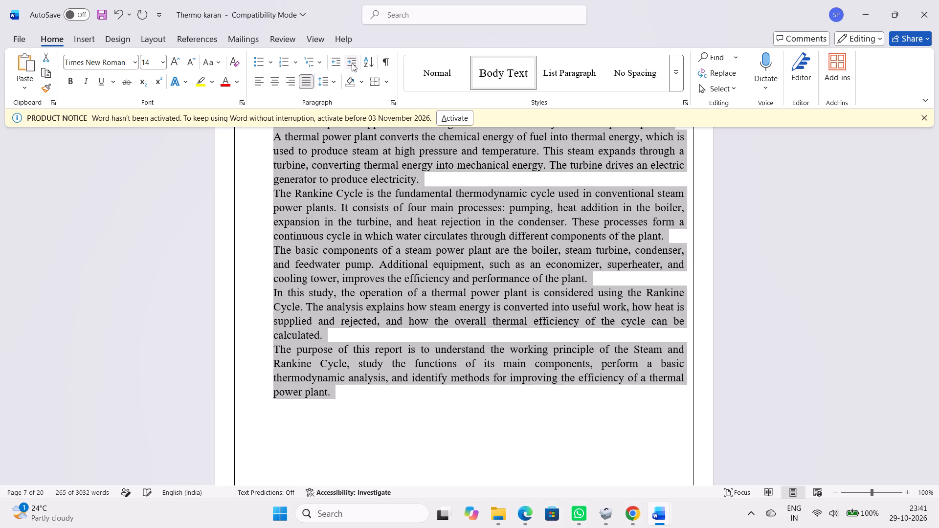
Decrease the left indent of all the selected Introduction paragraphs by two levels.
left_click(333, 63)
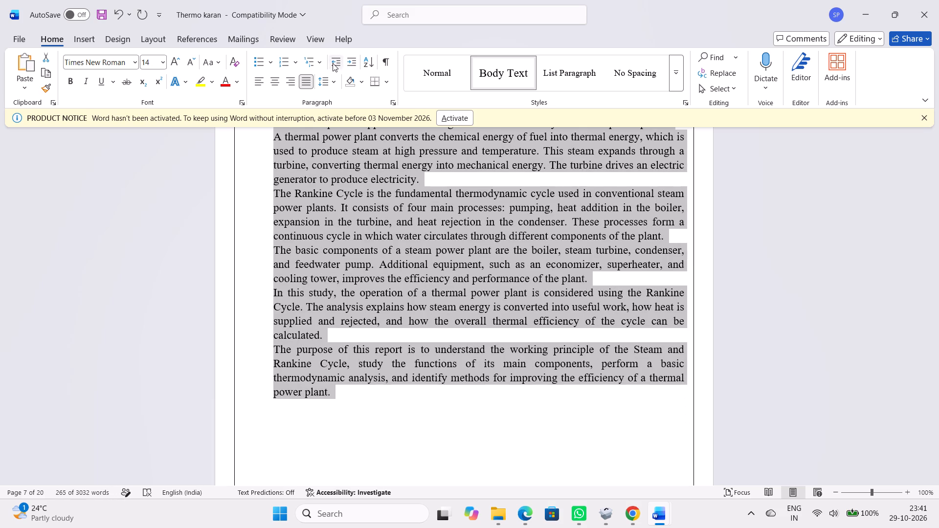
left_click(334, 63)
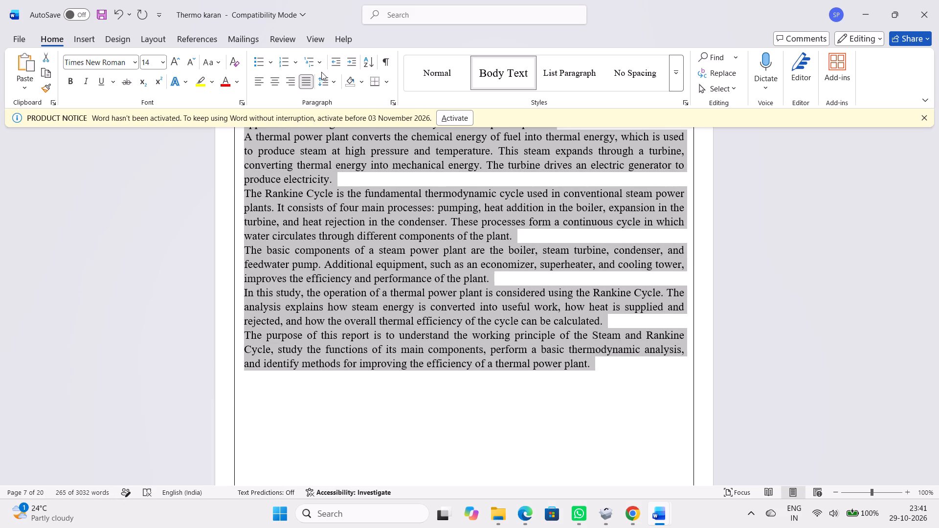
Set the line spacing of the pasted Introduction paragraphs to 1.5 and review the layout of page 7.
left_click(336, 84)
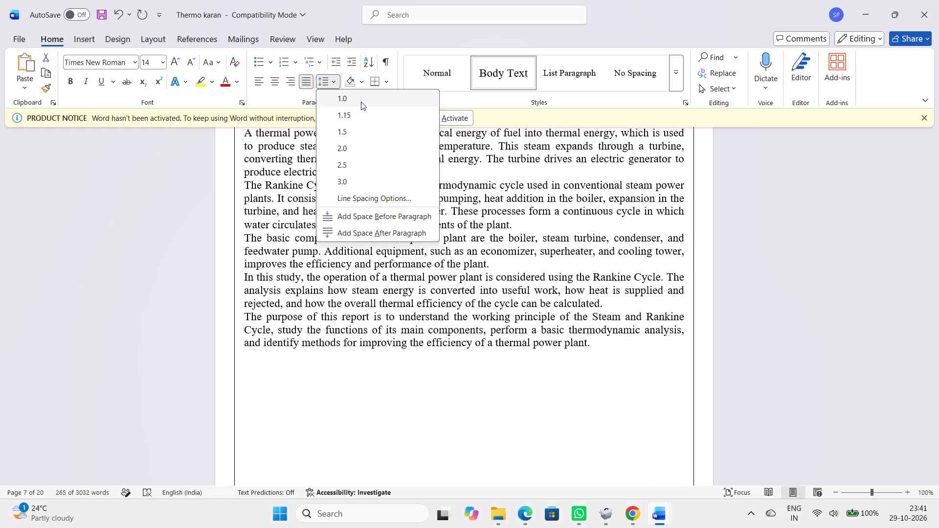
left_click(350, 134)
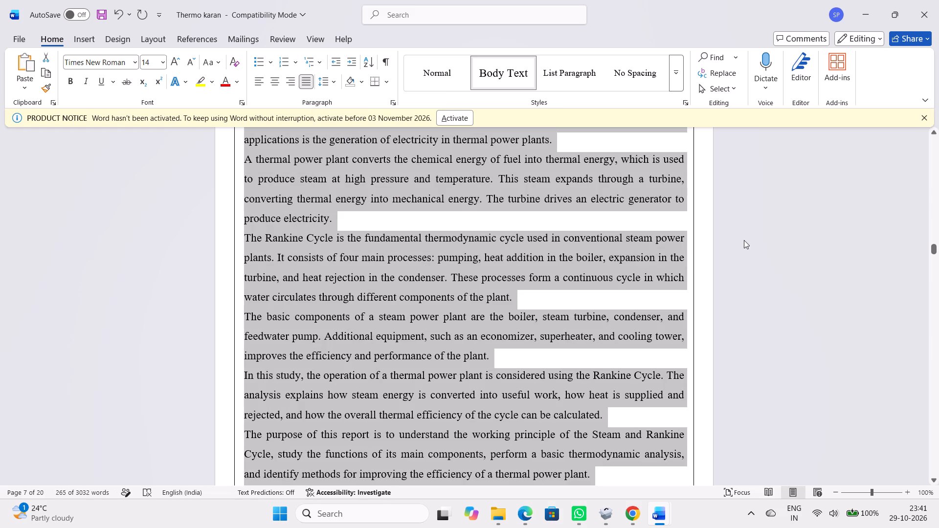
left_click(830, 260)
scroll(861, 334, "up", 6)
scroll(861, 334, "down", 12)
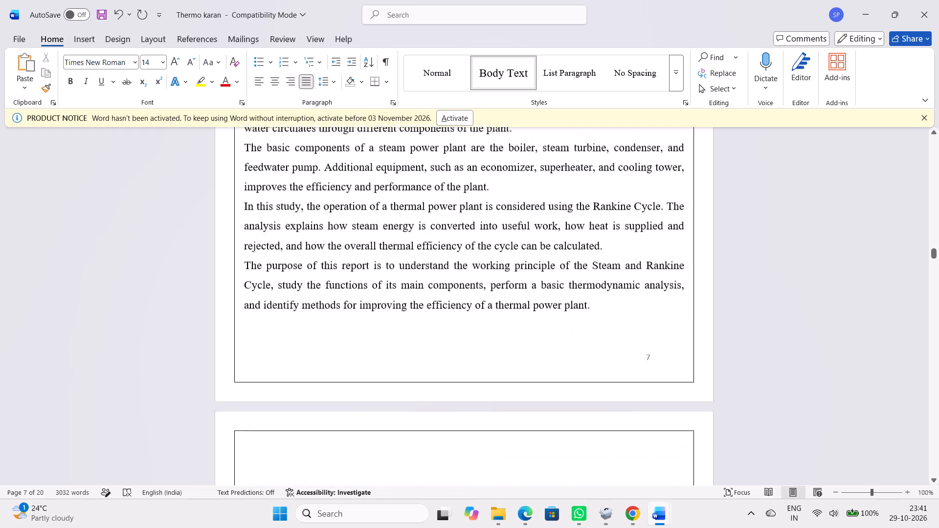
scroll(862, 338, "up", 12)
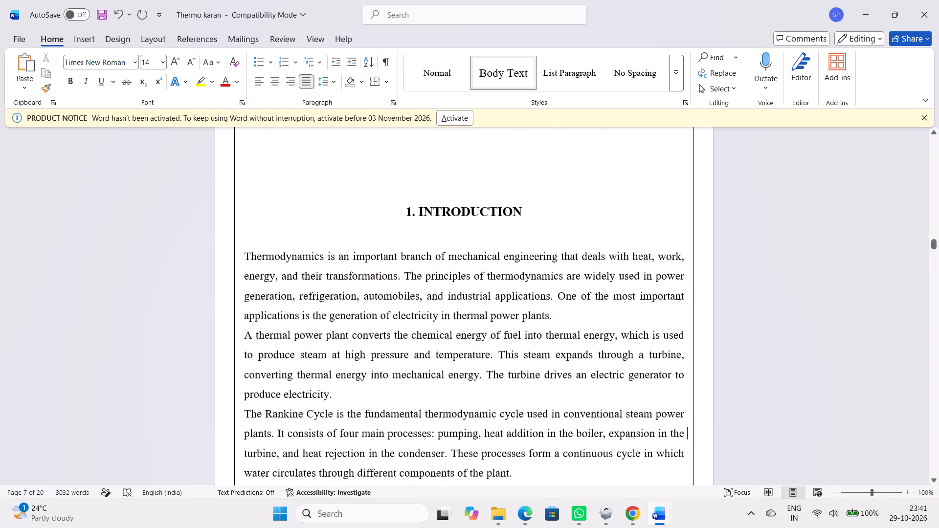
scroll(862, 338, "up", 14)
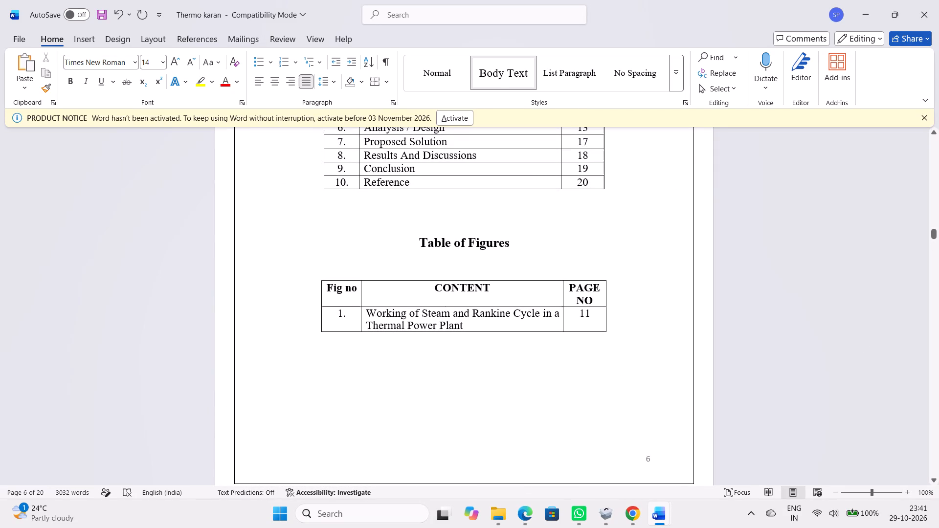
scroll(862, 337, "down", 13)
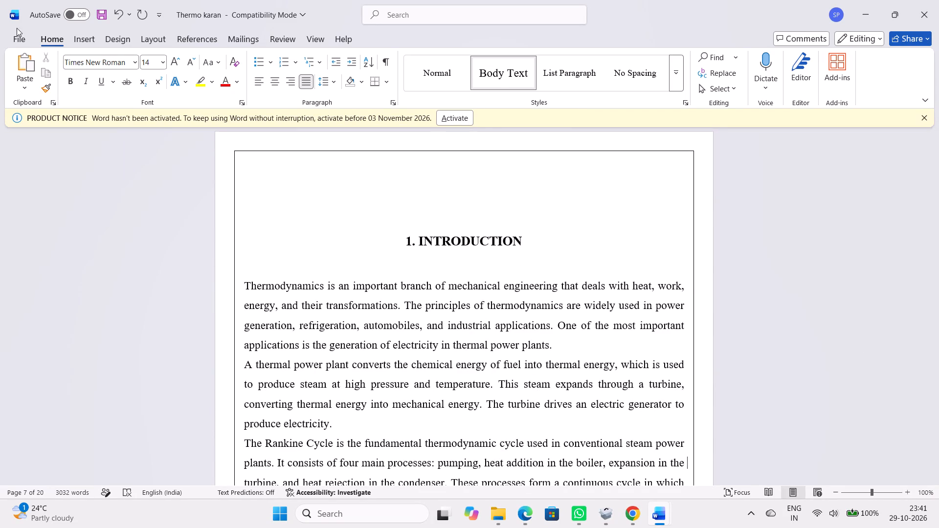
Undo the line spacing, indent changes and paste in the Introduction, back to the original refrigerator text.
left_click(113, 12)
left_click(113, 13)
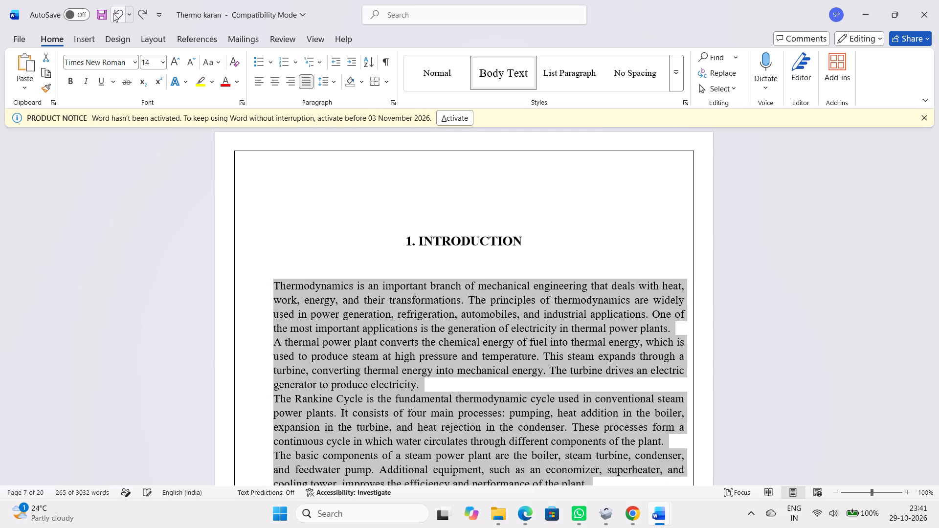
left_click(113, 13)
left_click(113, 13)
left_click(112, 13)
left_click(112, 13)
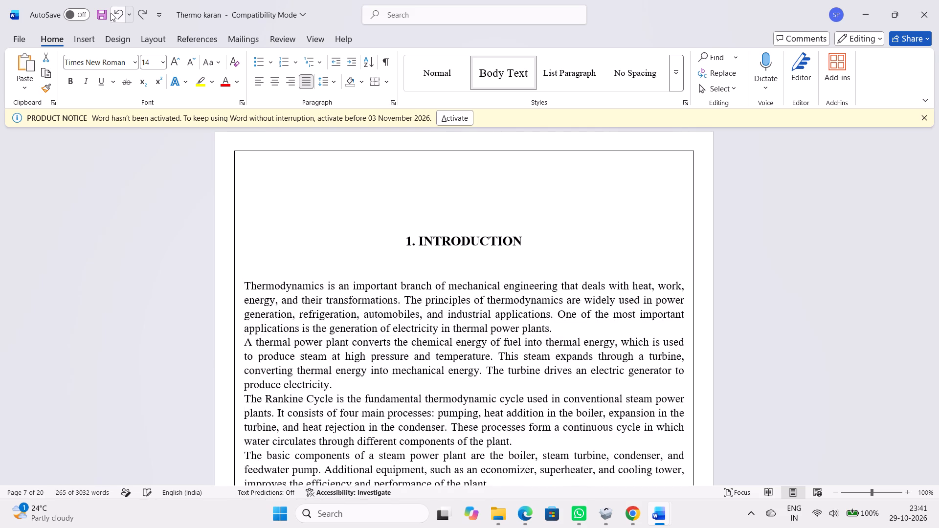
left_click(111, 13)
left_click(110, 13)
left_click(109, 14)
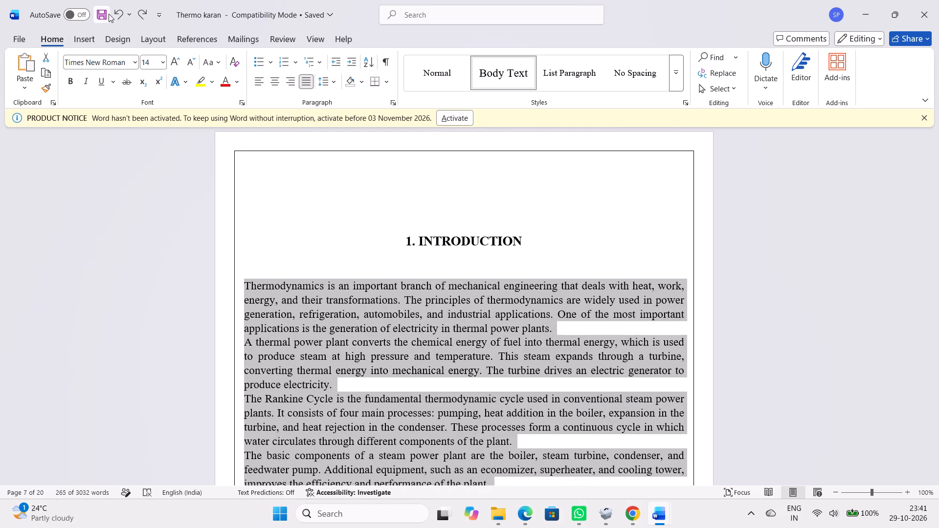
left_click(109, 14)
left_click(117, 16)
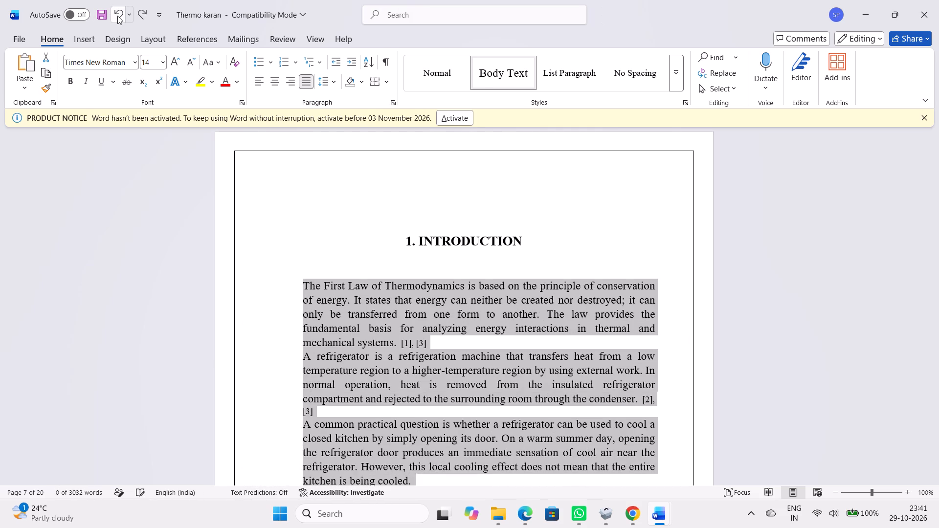
Check the indentation and spacing settings of the original Introduction paragraphs without changing them.
left_click(772, 271)
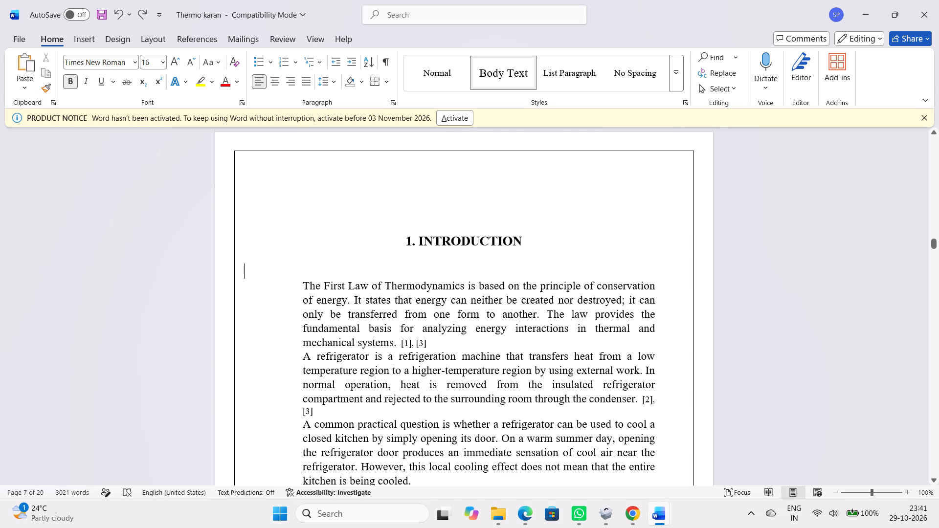
scroll(767, 279, "down", 9)
left_click(340, 267)
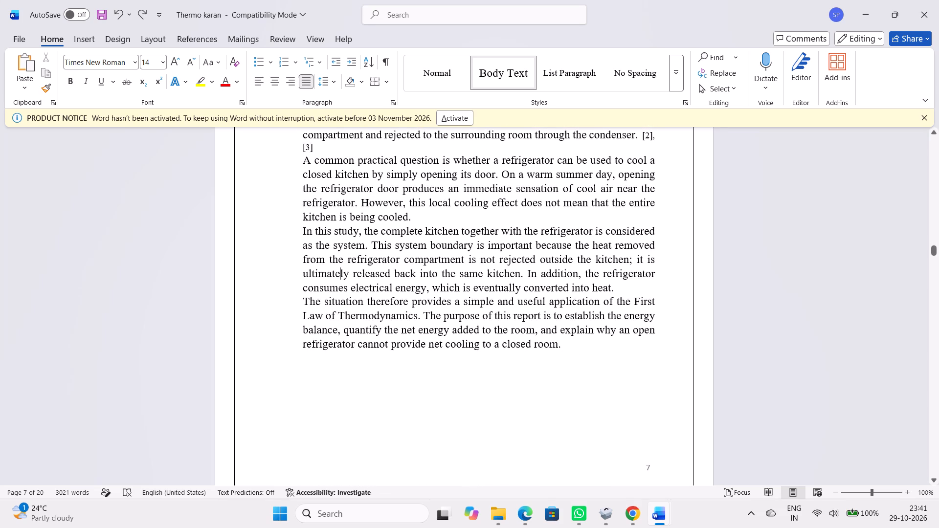
left_click(335, 85)
left_click(119, 213)
left_click(392, 101)
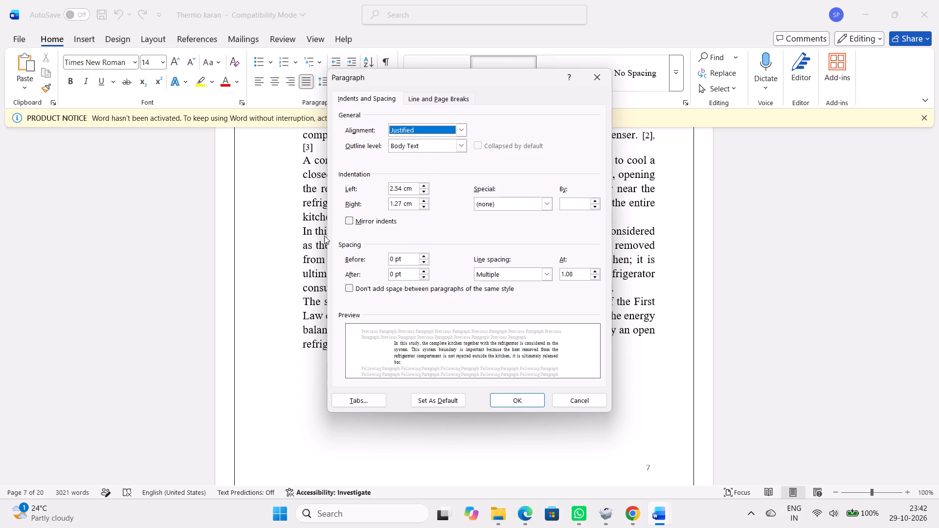
left_click(145, 223)
left_click(593, 83)
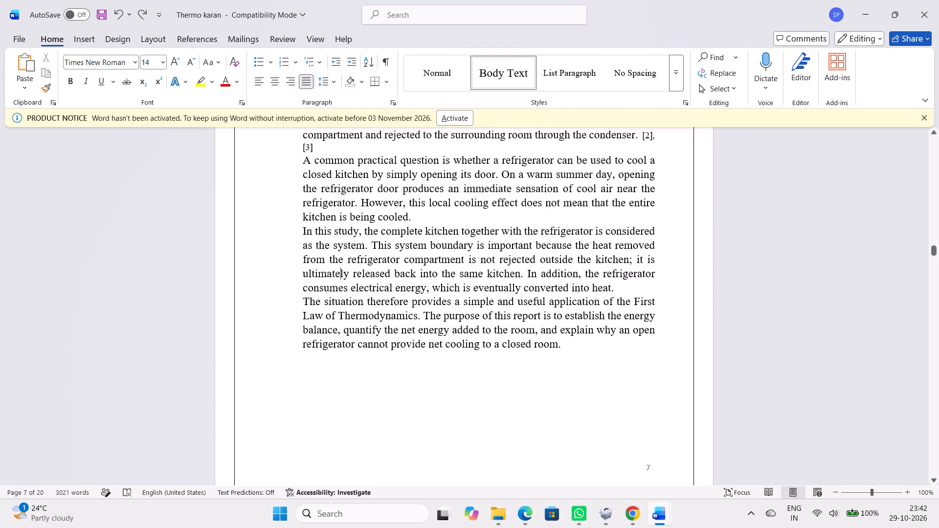
Replace all the refrigerator text under 1. INTRODUCTION with the copied Introduction paragraphs.
left_click_drag(559, 346, 338, 274)
scroll(388, 334, "up", 8)
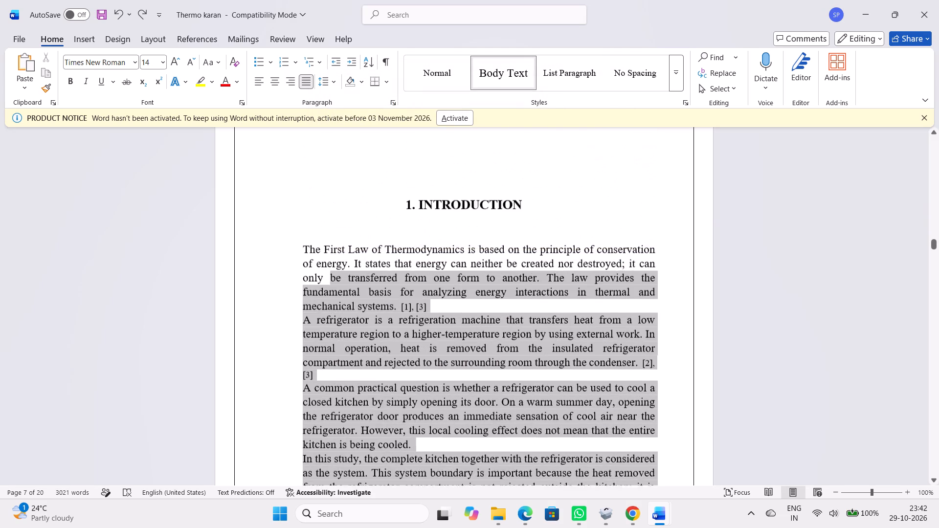
left_click_drag(338, 274, 302, 261)
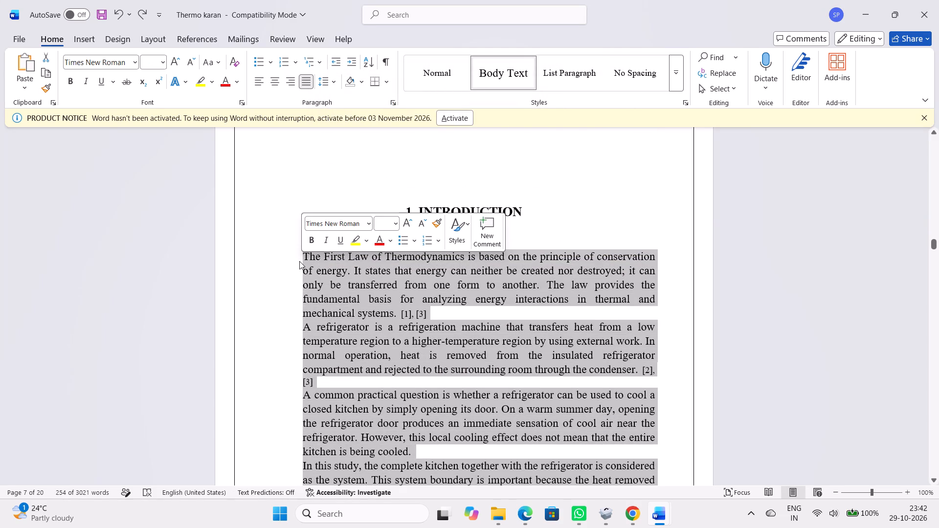
key("ctrl+v")
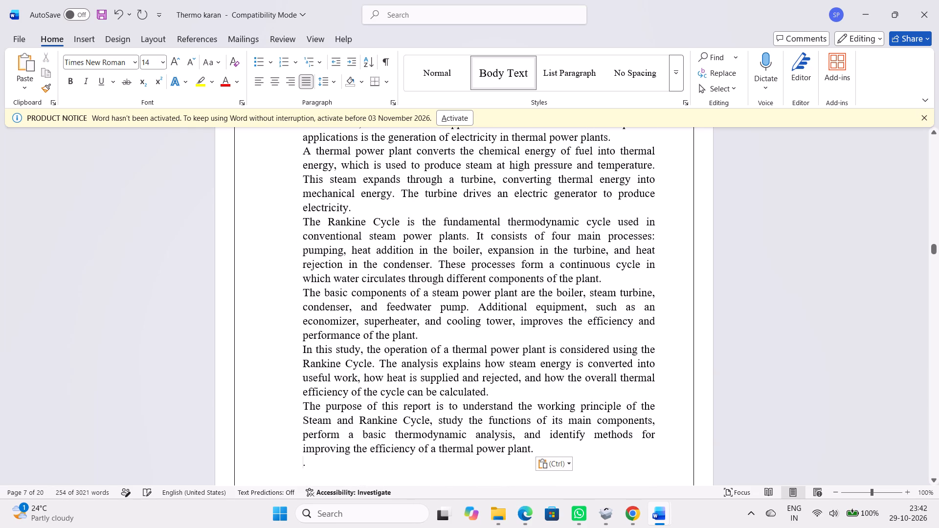
Delete the leftover full stop on the line below the last Introduction paragraph on page 7.
scroll(422, 462, "up", 5)
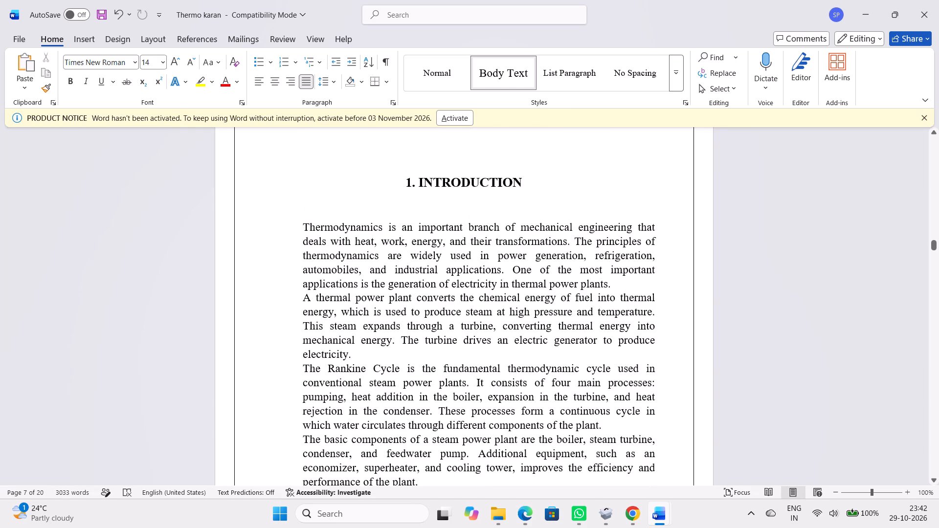
scroll(548, 295, "down", 4)
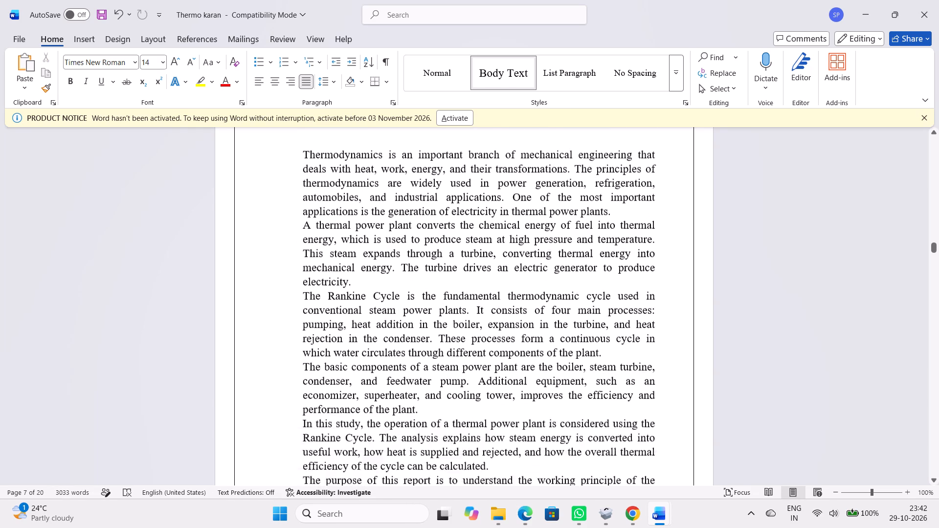
scroll(548, 295, "down", 10)
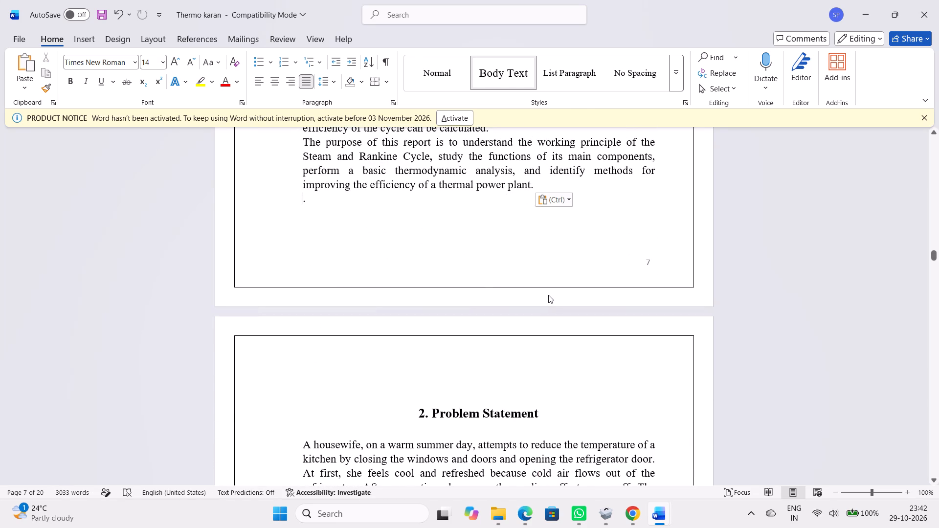
scroll(548, 295, "down", 2)
key("Right")
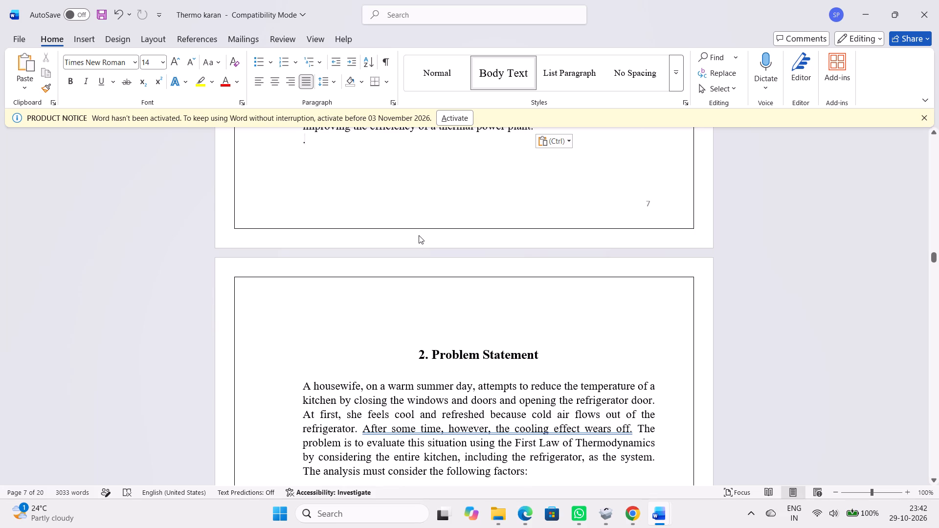
key("BackSpace")
scroll(425, 248, "up", 3)
scroll(525, 315, "down", 10)
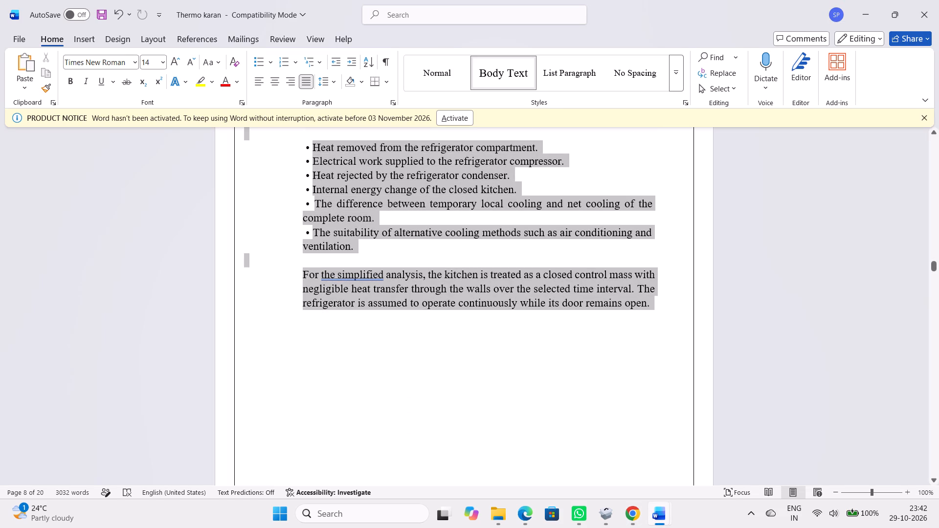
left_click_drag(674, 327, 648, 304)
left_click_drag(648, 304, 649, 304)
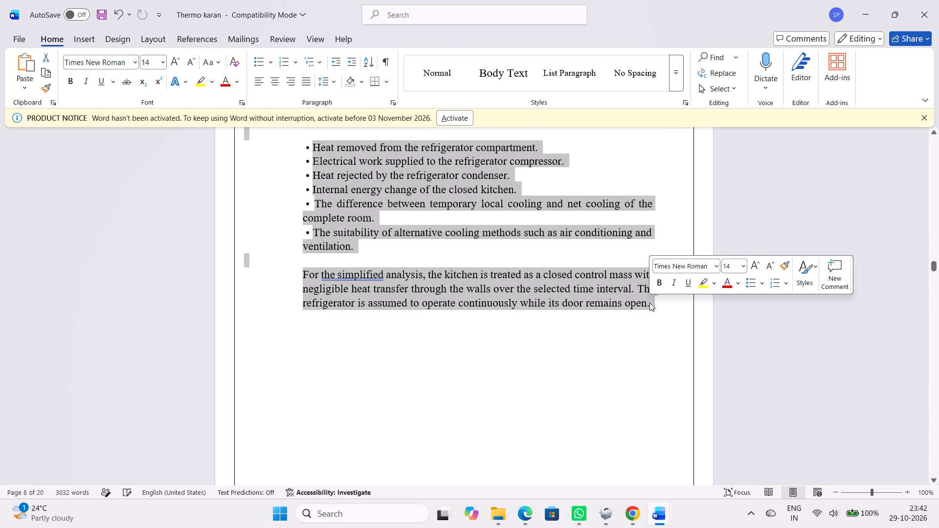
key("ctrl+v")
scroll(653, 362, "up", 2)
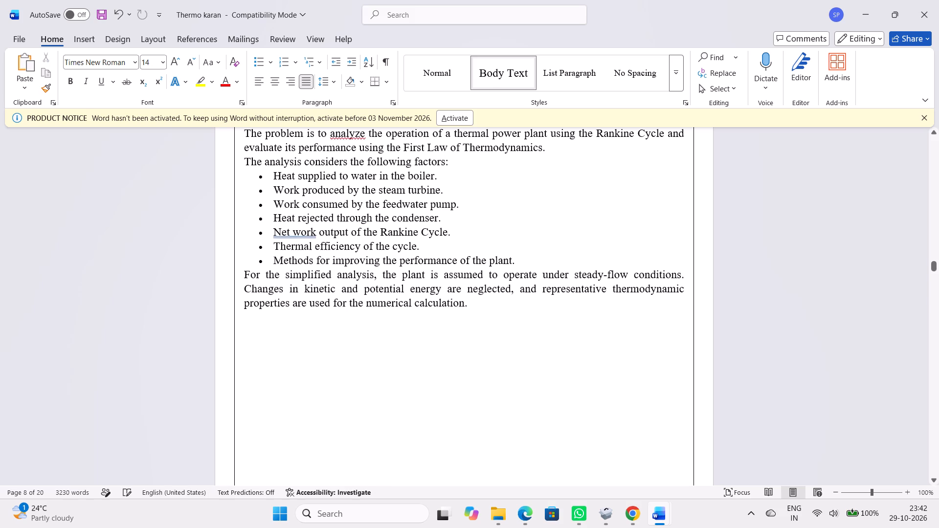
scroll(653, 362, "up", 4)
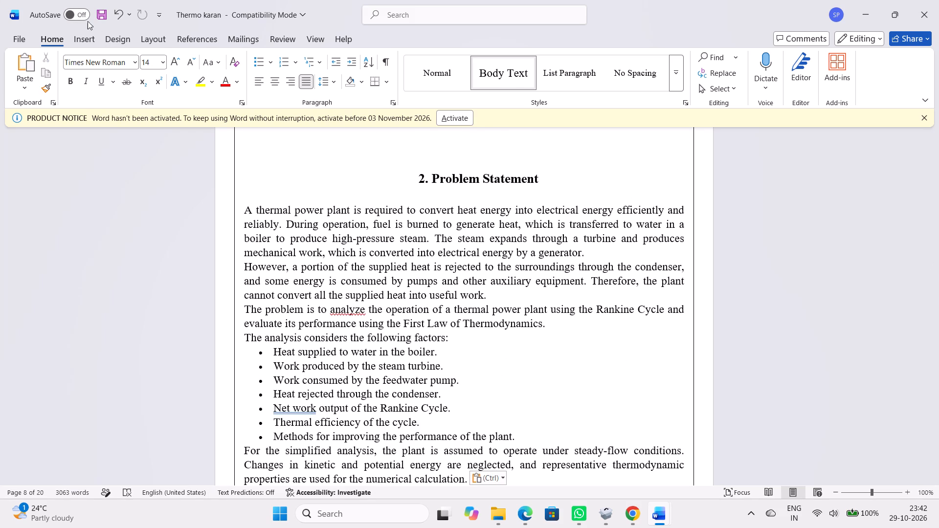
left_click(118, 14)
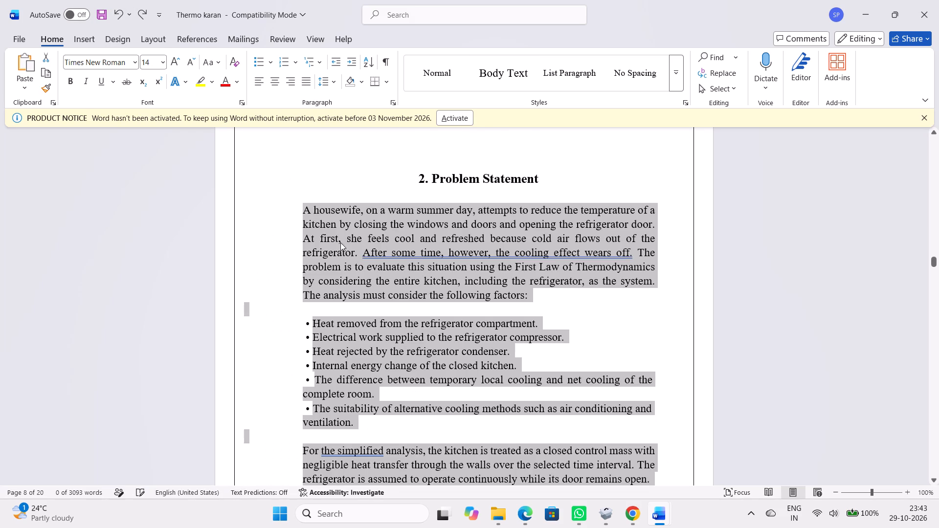
Replace the opening housewife paragraph under 2. Problem Statement, up to its final colon, with the copied Problem Statement text.
left_click(314, 212)
left_click_drag(321, 218, 346, 229)
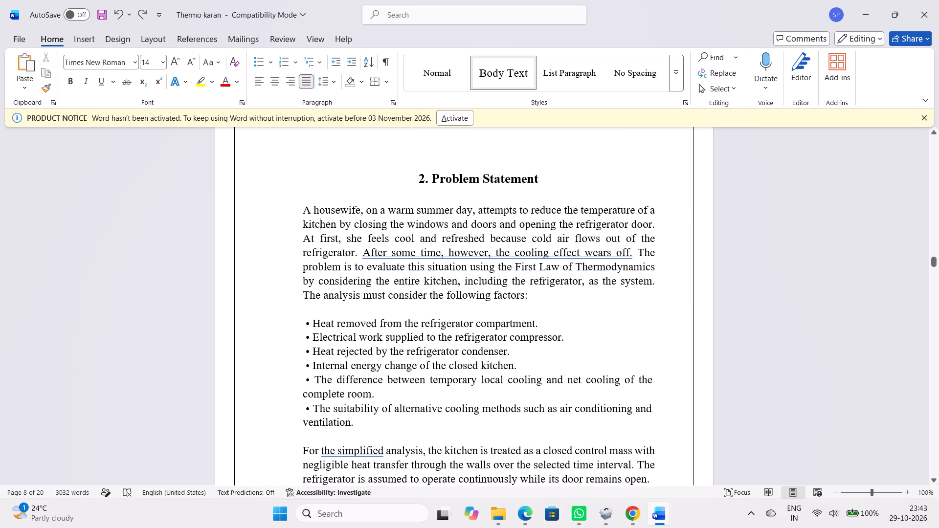
left_click_drag(346, 229, 428, 353)
left_click_drag(305, 208, 387, 285)
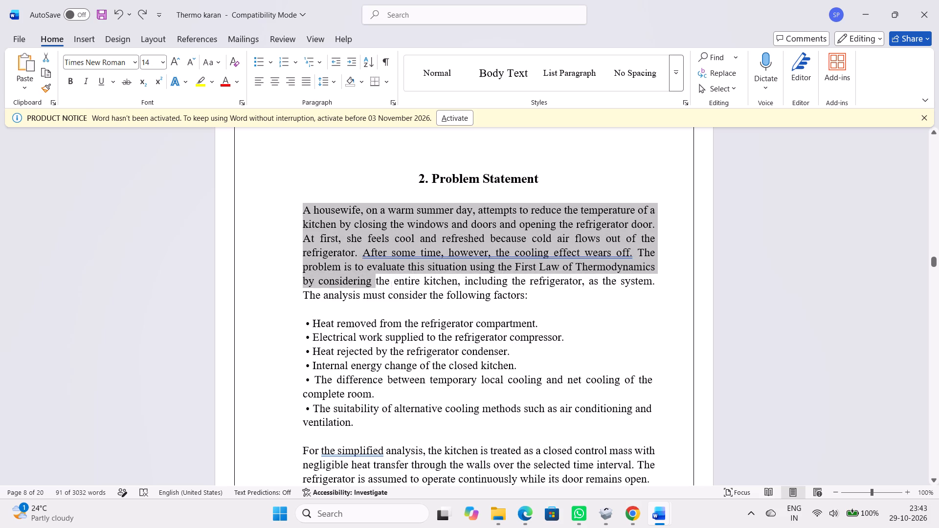
left_click_drag(387, 285, 531, 238)
scroll(397, 300, "down", 2)
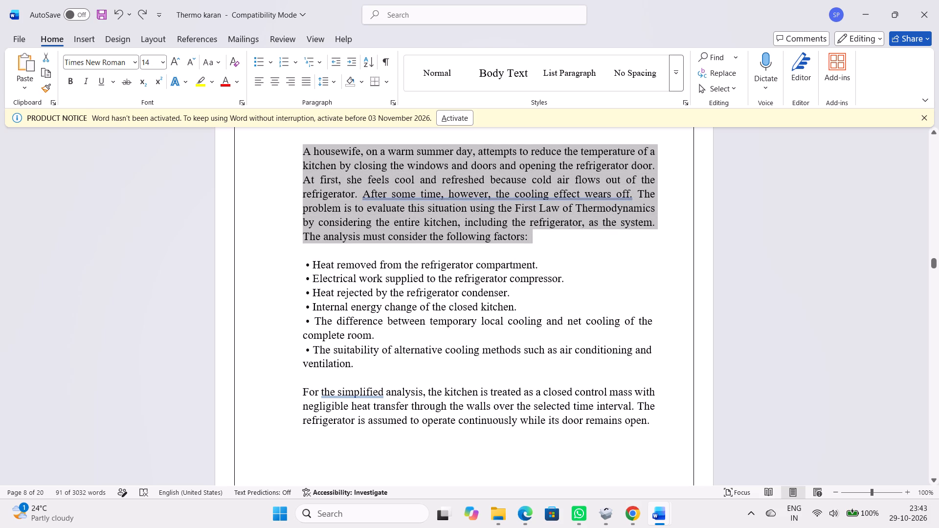
left_click_drag(531, 238, 523, 238)
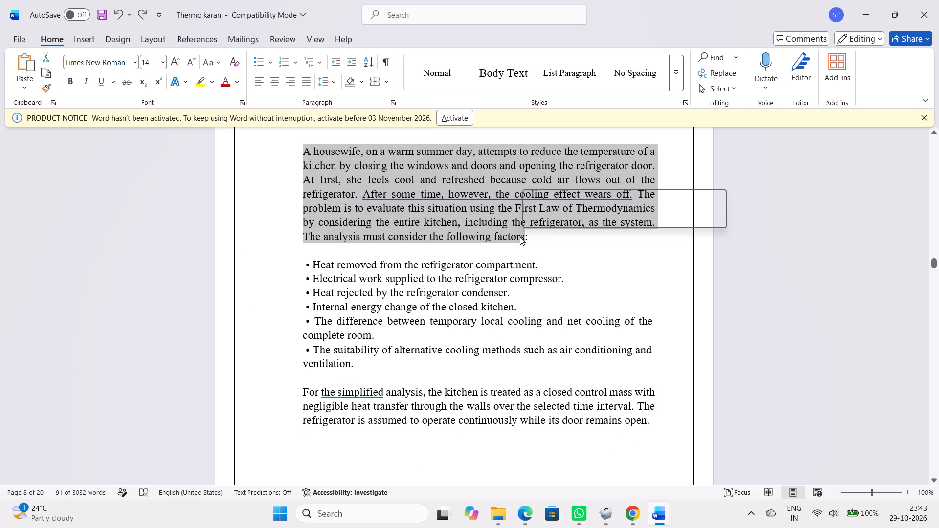
key("ctrl+v")
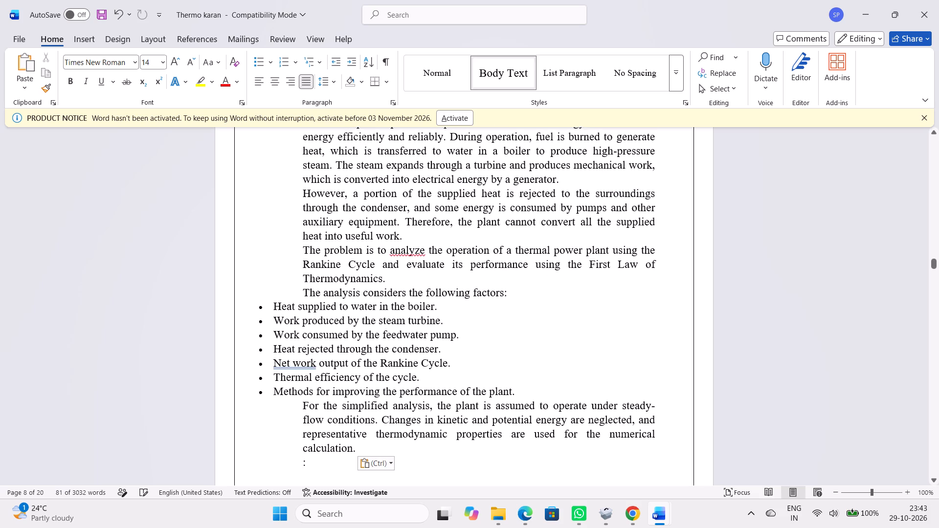
Delete the leftover colon on the line below the pasted Problem Statement text.
scroll(515, 240, "up", 4)
scroll(514, 240, "down", 5)
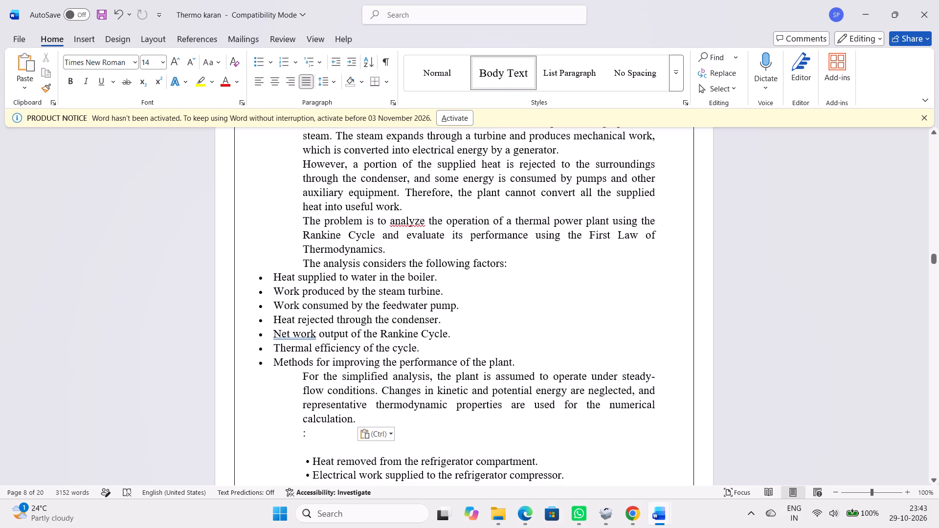
scroll(508, 241, "down", 4)
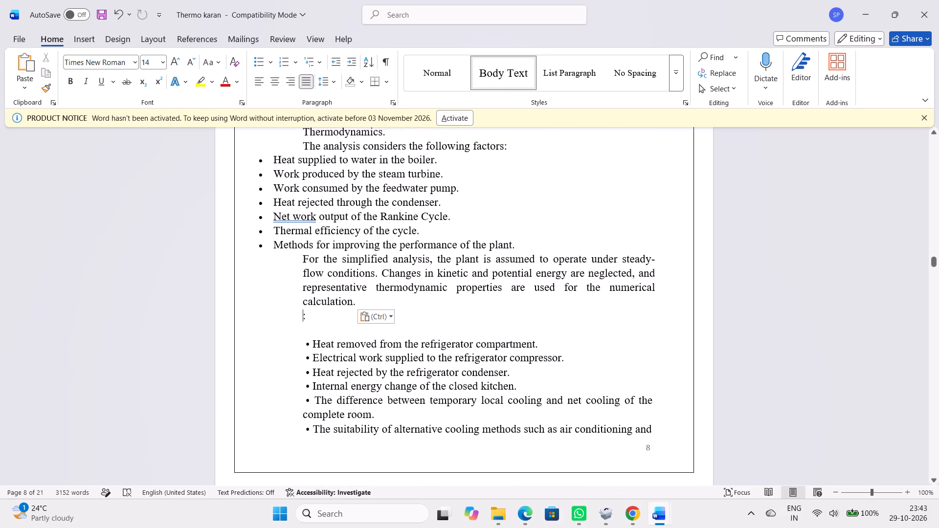
left_click(319, 314)
key("BackSpace")
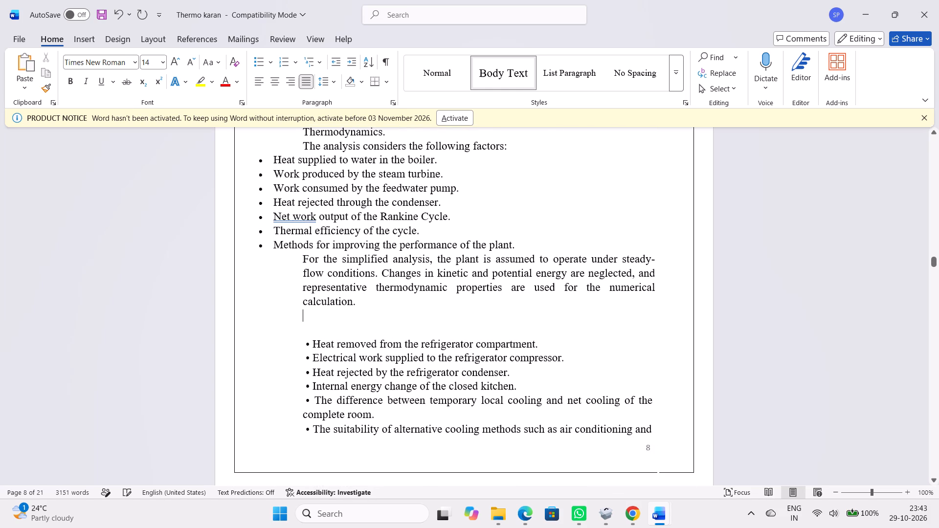
Delete the remaining refrigerator bullets and the old "For the simplified analysis" kitchen paragraph that follow the pasted Problem Statement.
left_click_drag(302, 335, 360, 358)
scroll(347, 360, "down", 6)
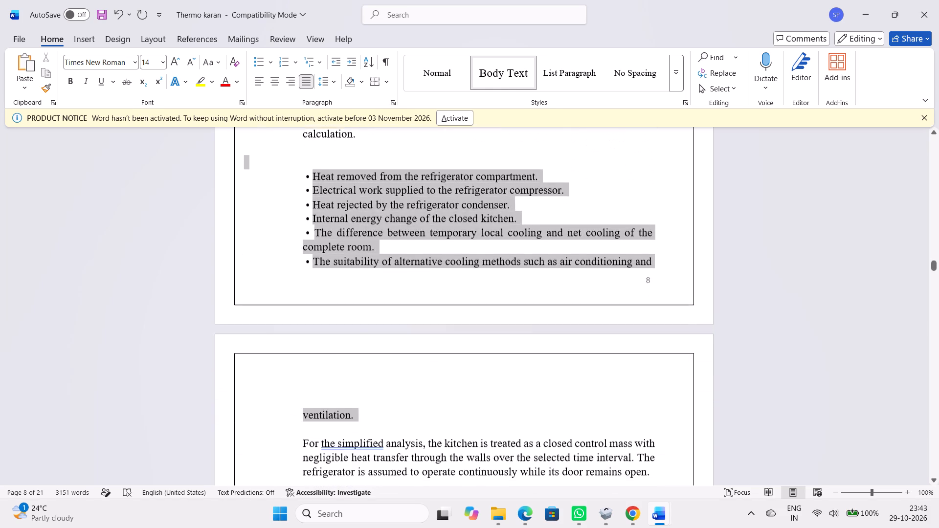
left_click_drag(360, 358, 650, 415)
scroll(377, 362, "down", 2)
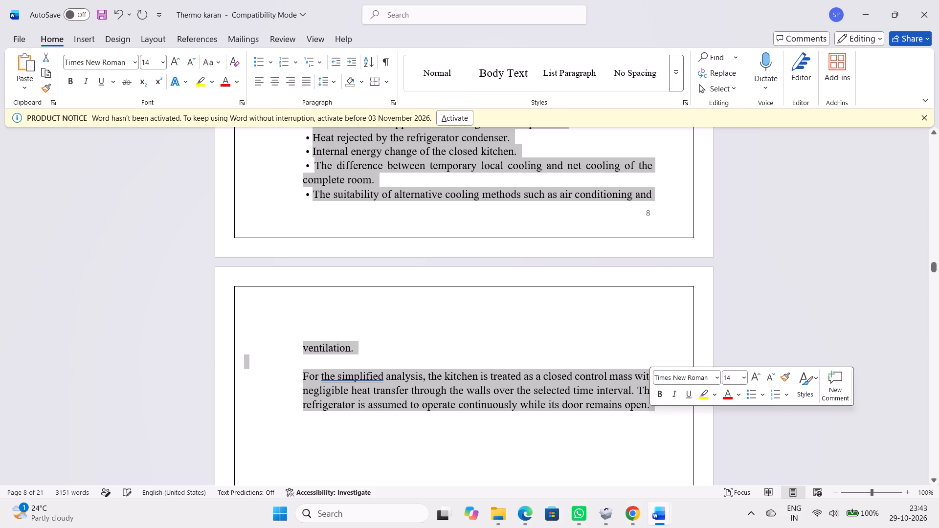
key("BackSpace")
scroll(634, 408, "up", 10)
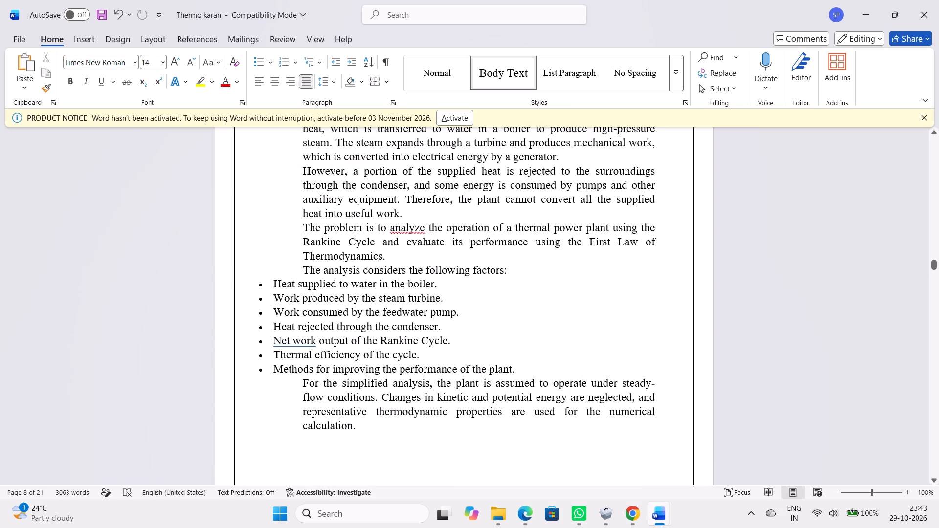
Try right, justified and centred alignment on the Problem Statement's factor bullets, and settle on left alignment.
left_click_drag(273, 282, 488, 368)
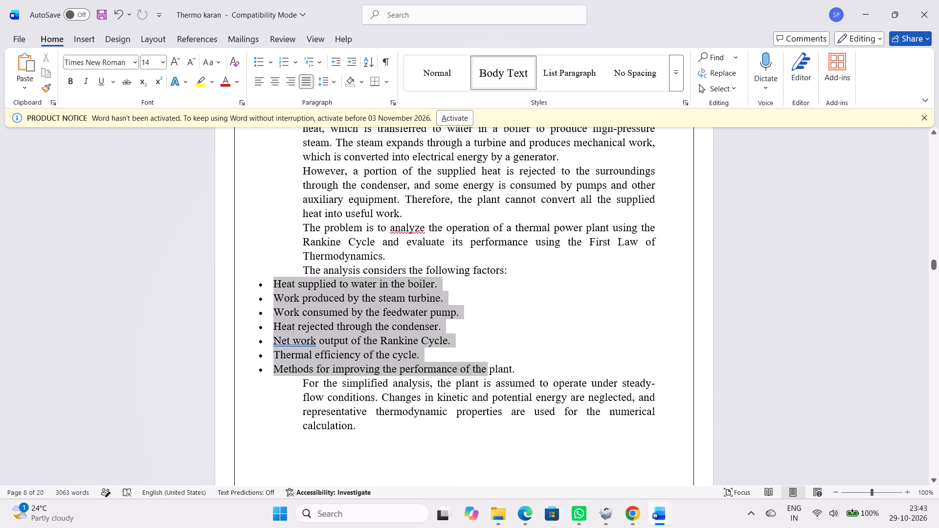
left_click_drag(488, 368, 513, 368)
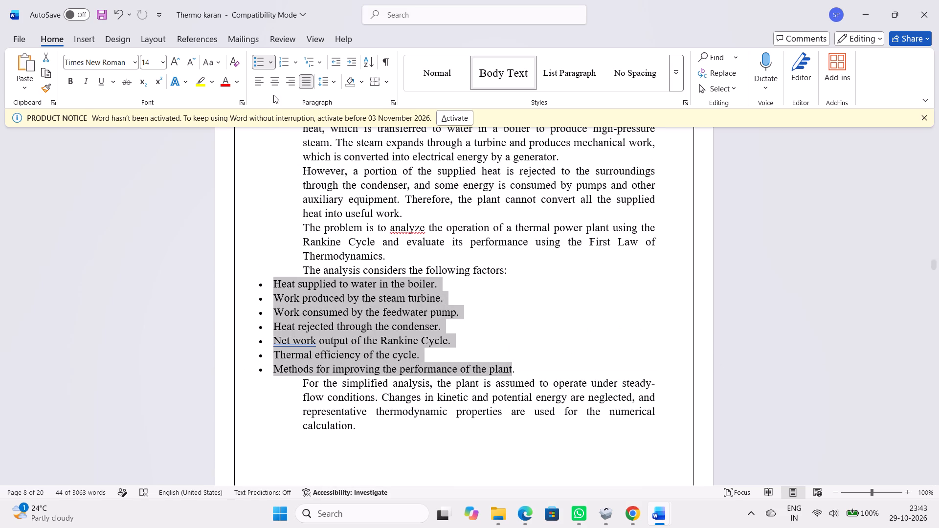
left_click(291, 84)
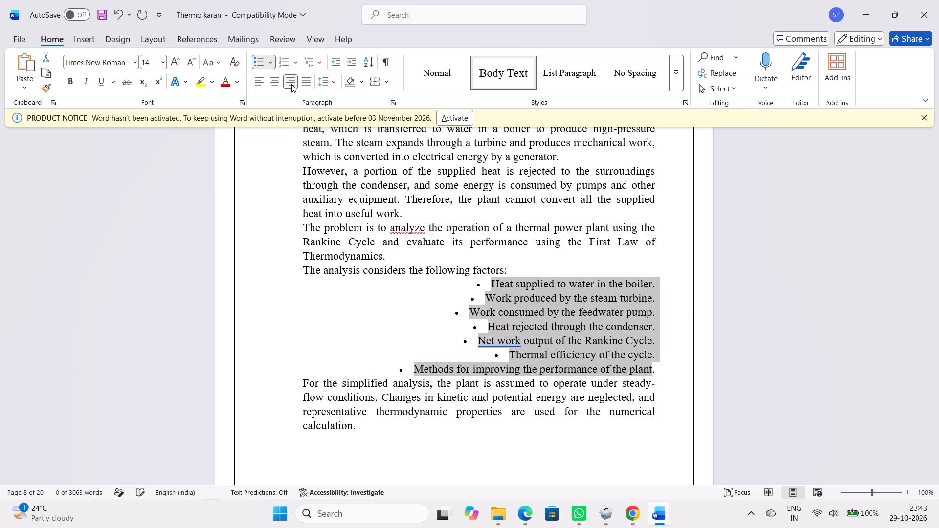
left_click(304, 82)
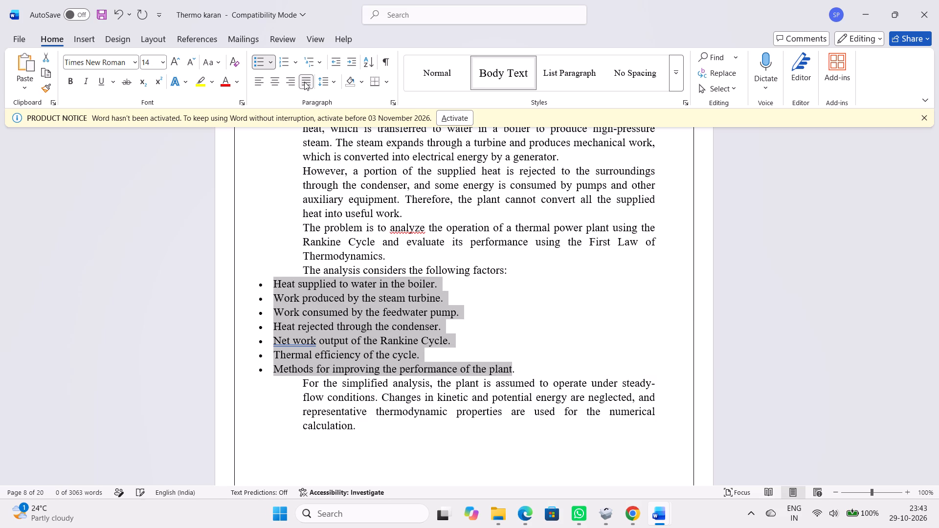
left_click(277, 84)
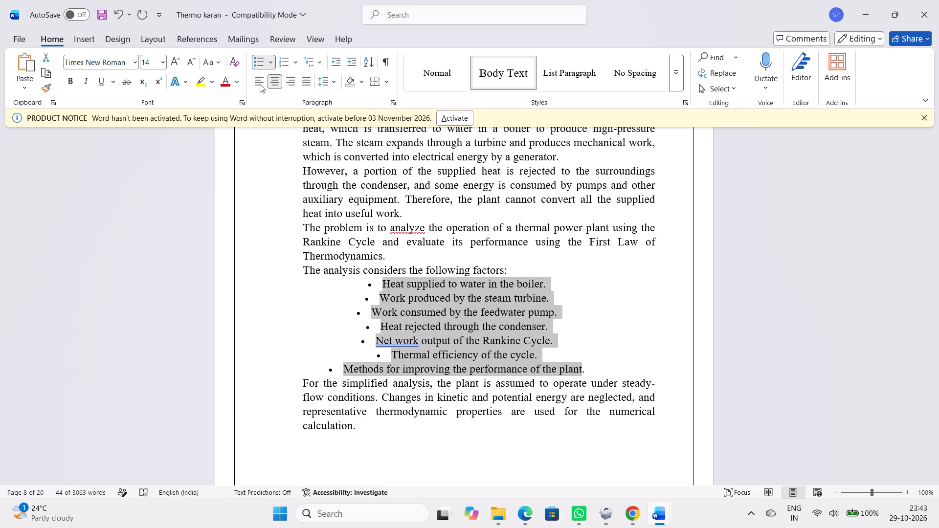
left_click(259, 85)
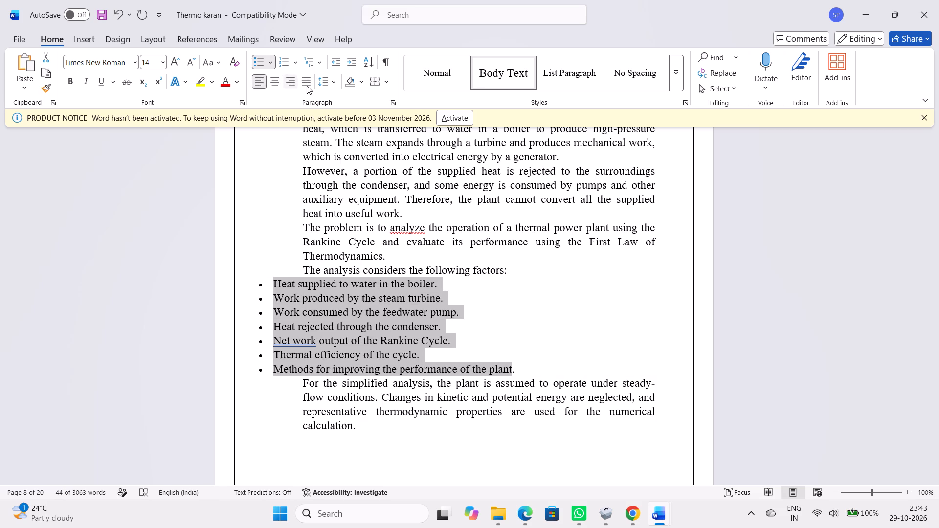
Increase the indentation of the Problem Statement's factor bullets so their bullet marks line up with the left edge of the surrounding paragraphs.
left_click(351, 66)
triple_click(351, 66)
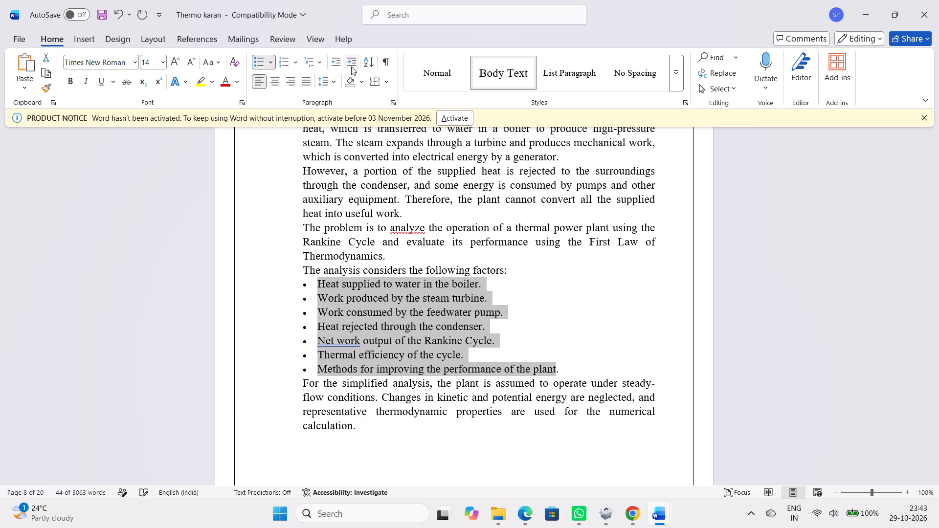
left_click(353, 66)
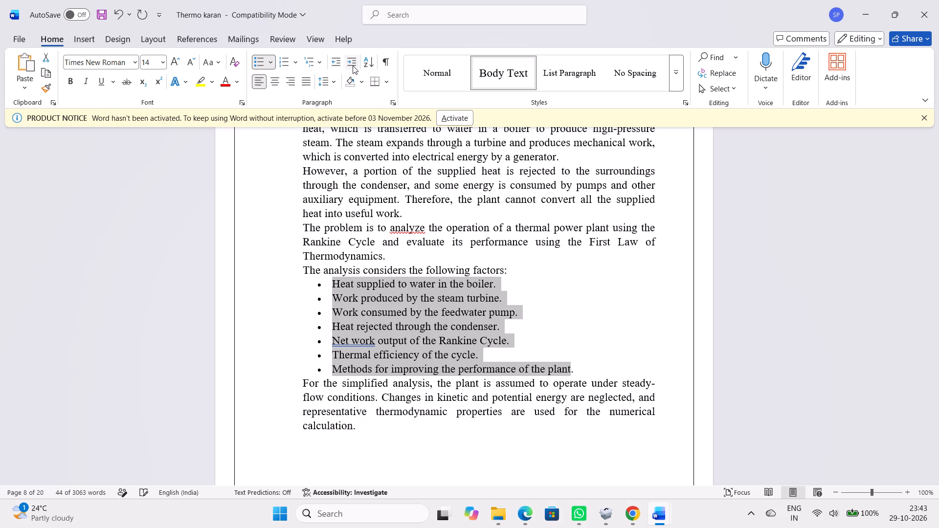
left_click(792, 291)
scroll(791, 369, "up", 3)
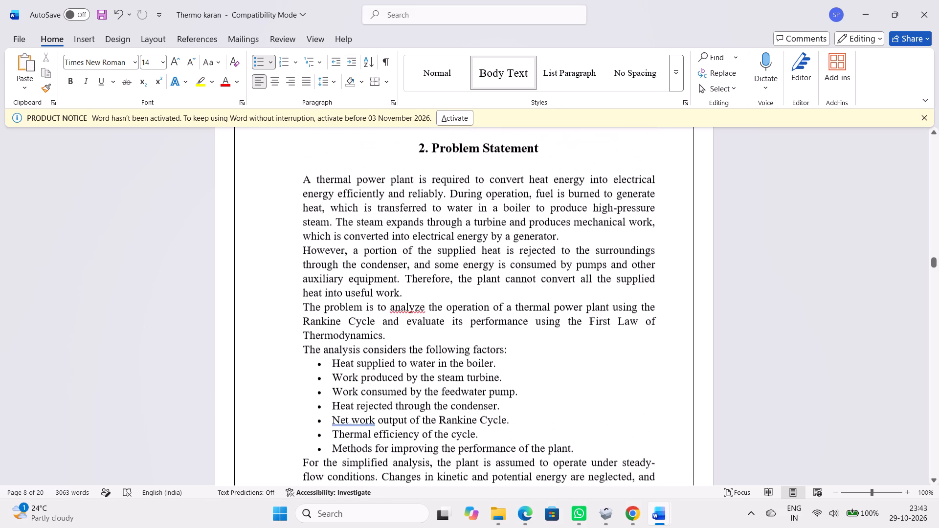
scroll(792, 370, "down", 1)
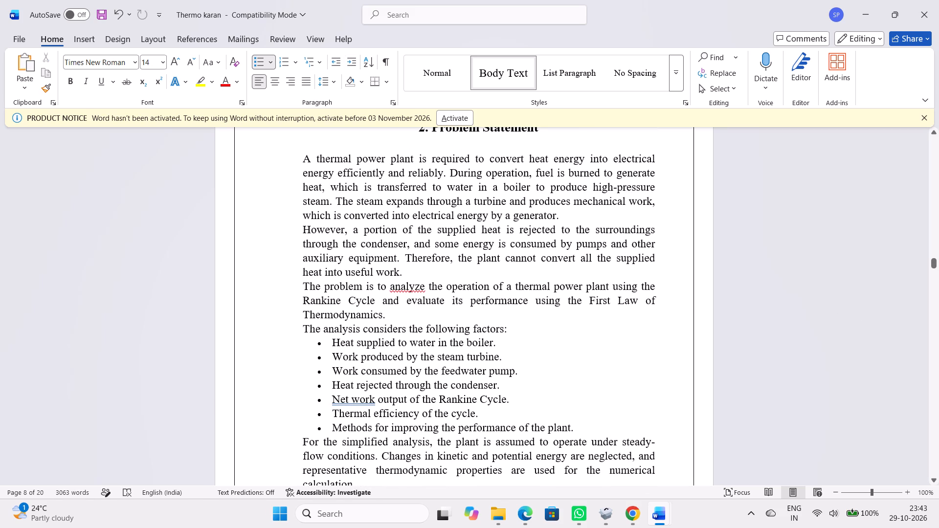
left_click_drag(316, 339, 577, 425)
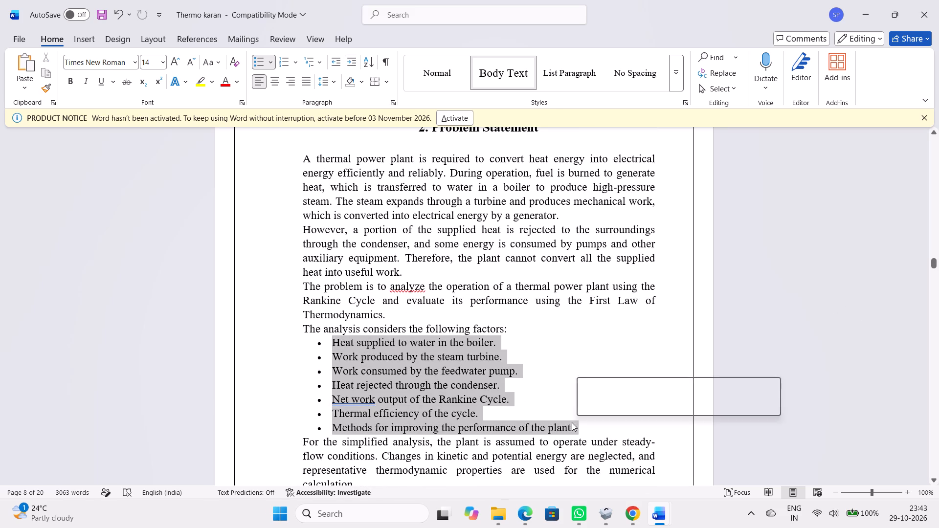
left_click(332, 67)
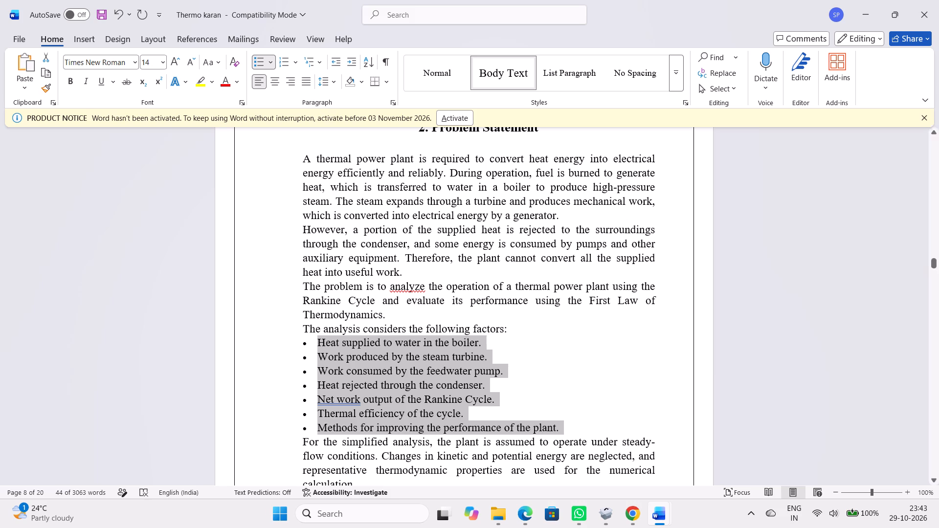
left_click(875, 321)
scroll(694, 384, "up", 2)
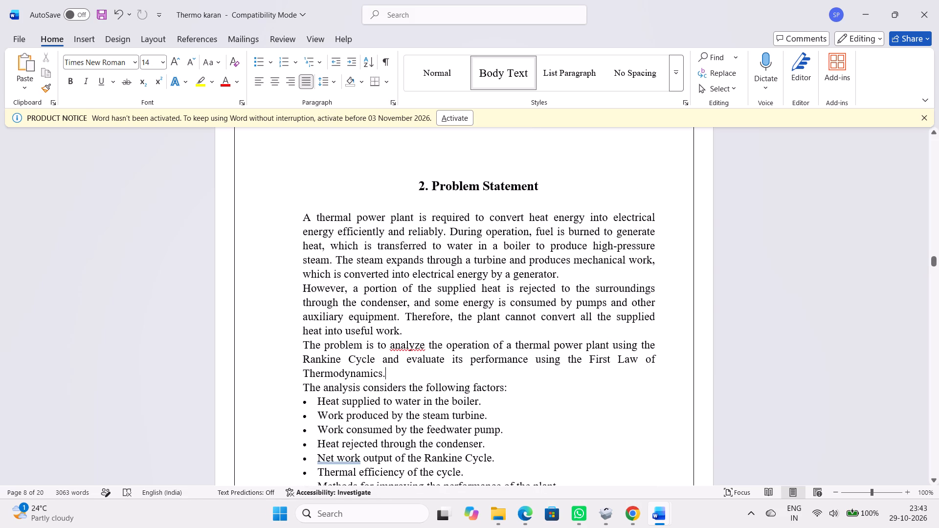
scroll(700, 374, "down", 5)
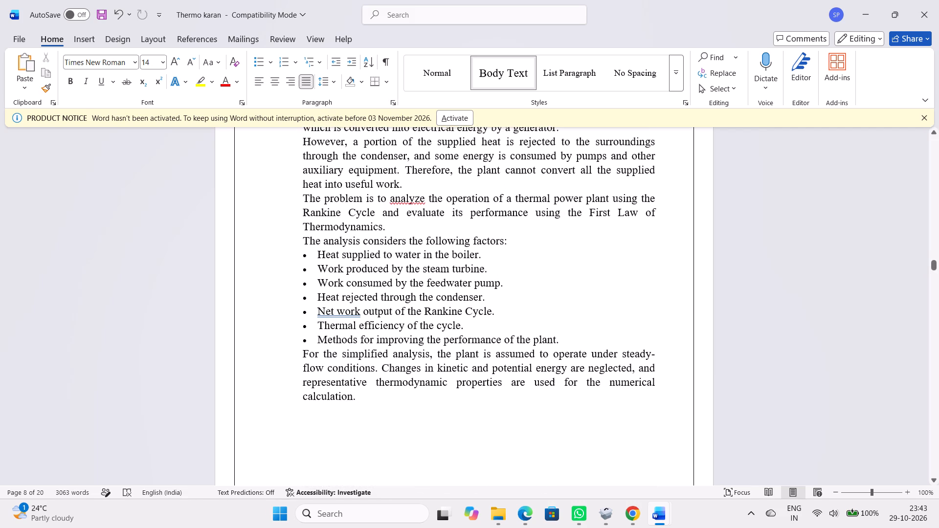
scroll(701, 374, "down", 15)
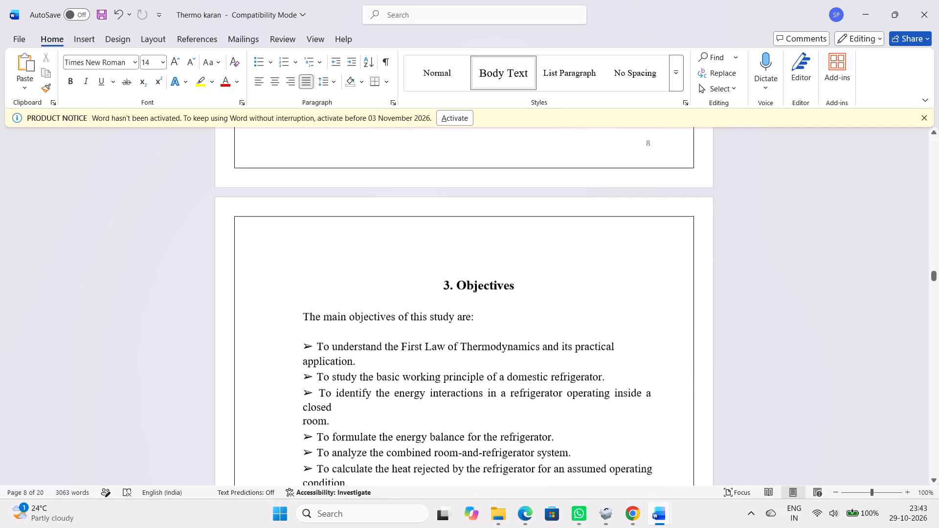
scroll(701, 374, "down", 2)
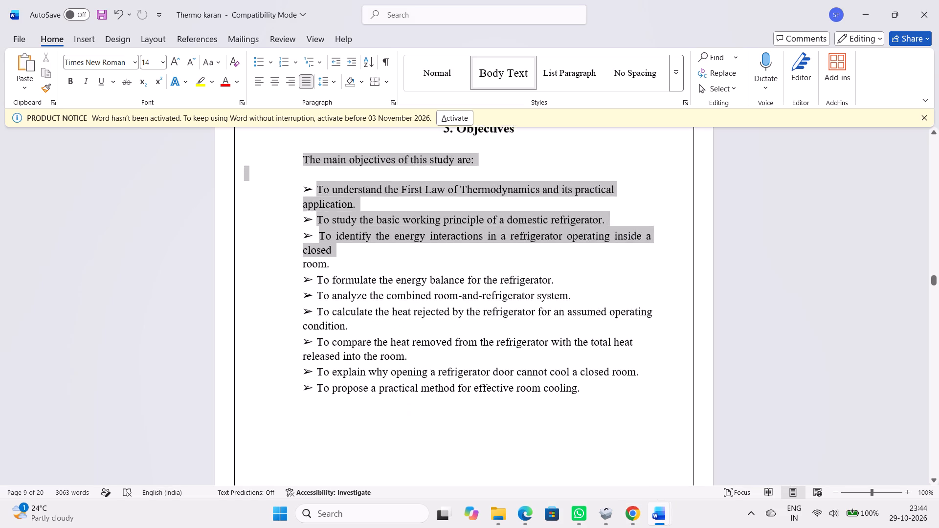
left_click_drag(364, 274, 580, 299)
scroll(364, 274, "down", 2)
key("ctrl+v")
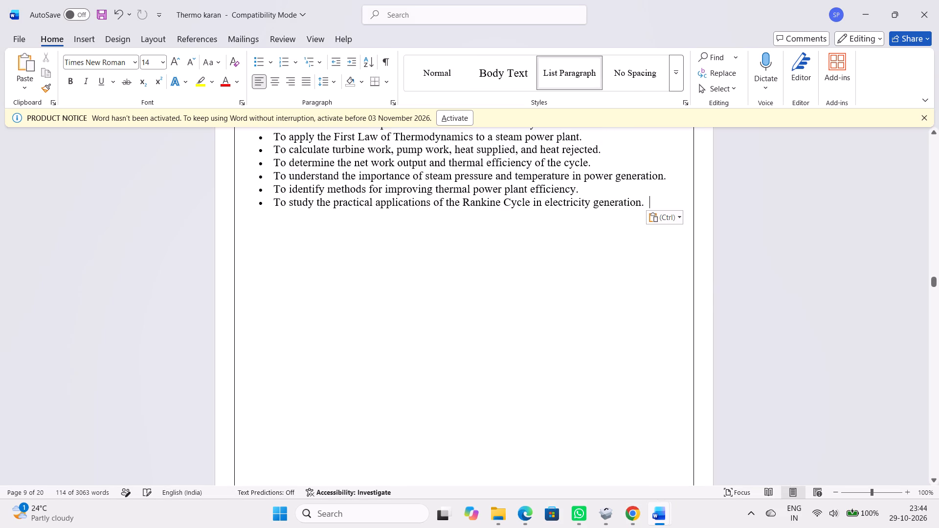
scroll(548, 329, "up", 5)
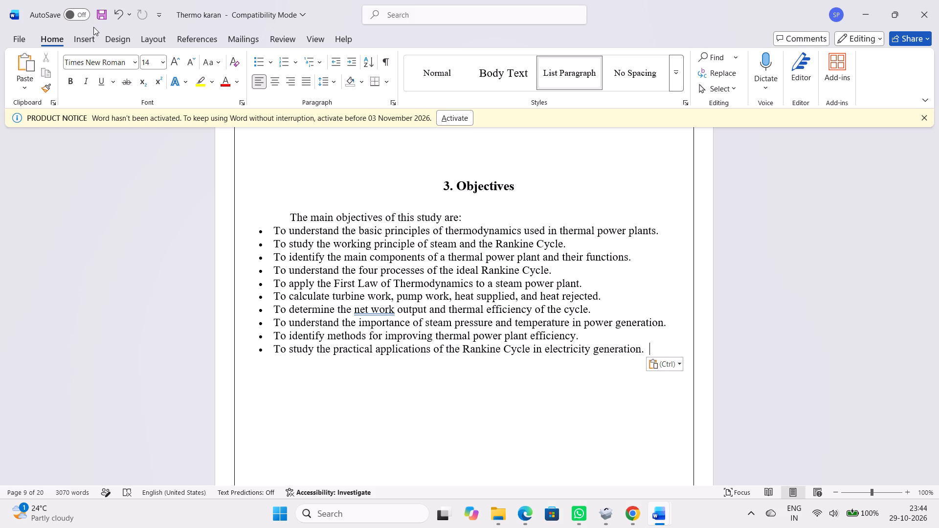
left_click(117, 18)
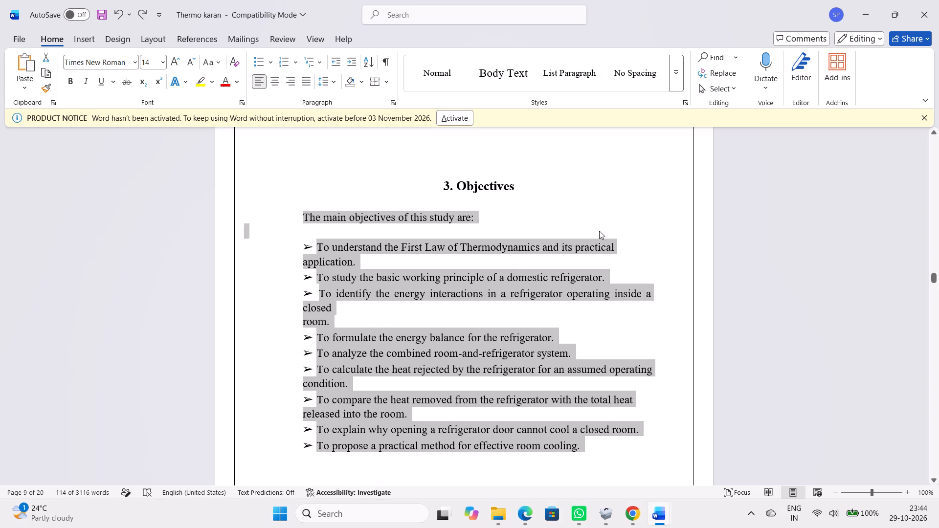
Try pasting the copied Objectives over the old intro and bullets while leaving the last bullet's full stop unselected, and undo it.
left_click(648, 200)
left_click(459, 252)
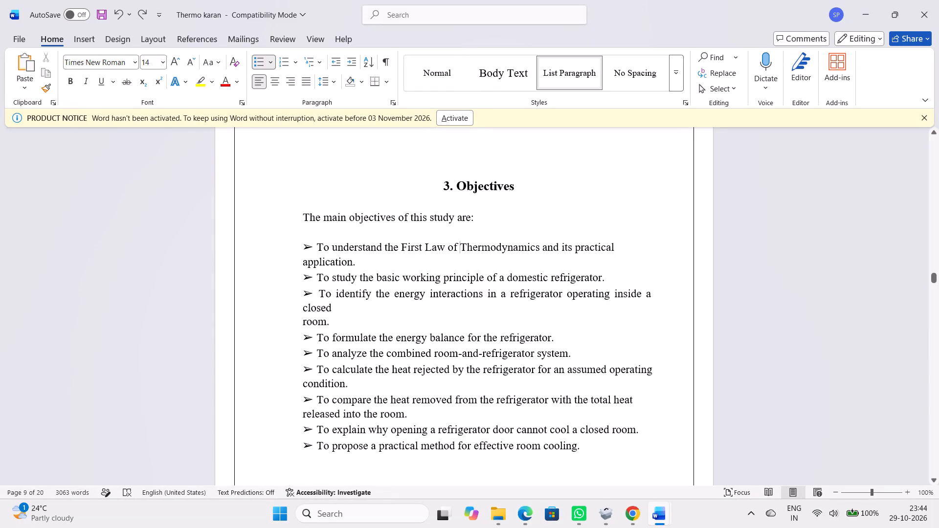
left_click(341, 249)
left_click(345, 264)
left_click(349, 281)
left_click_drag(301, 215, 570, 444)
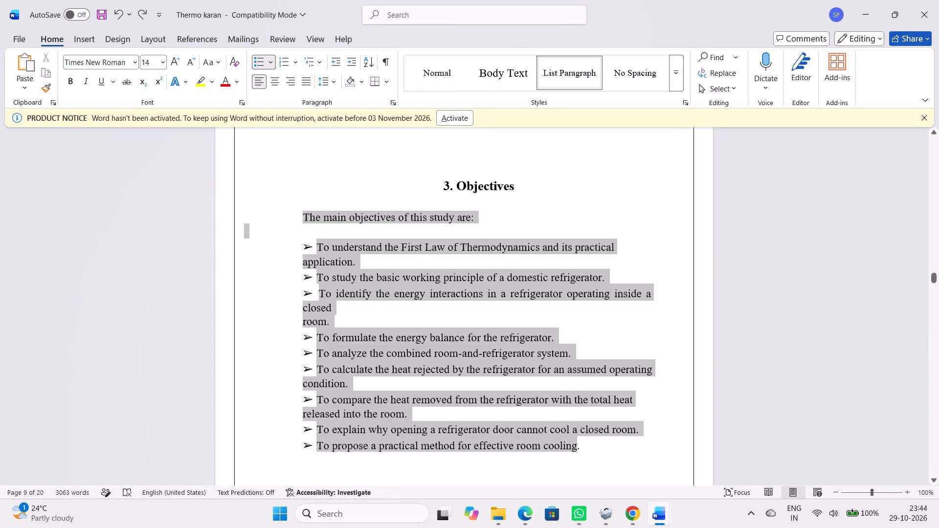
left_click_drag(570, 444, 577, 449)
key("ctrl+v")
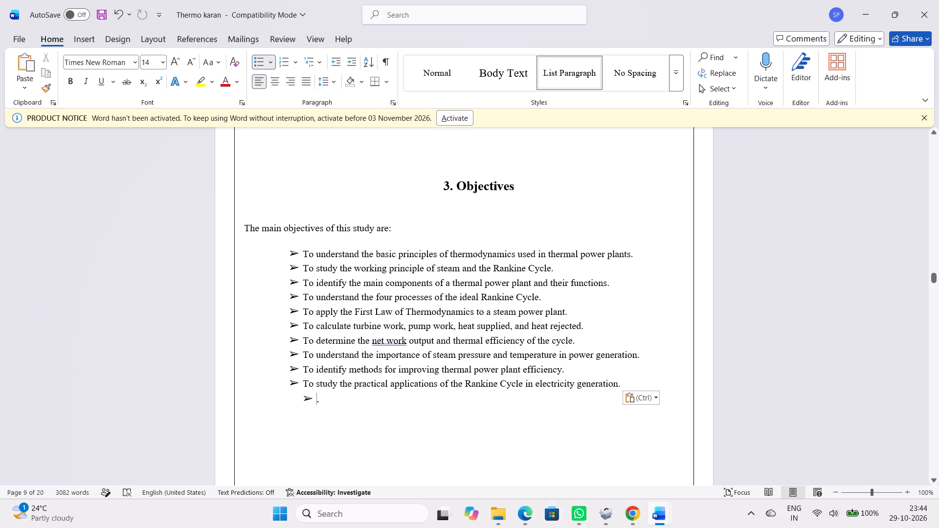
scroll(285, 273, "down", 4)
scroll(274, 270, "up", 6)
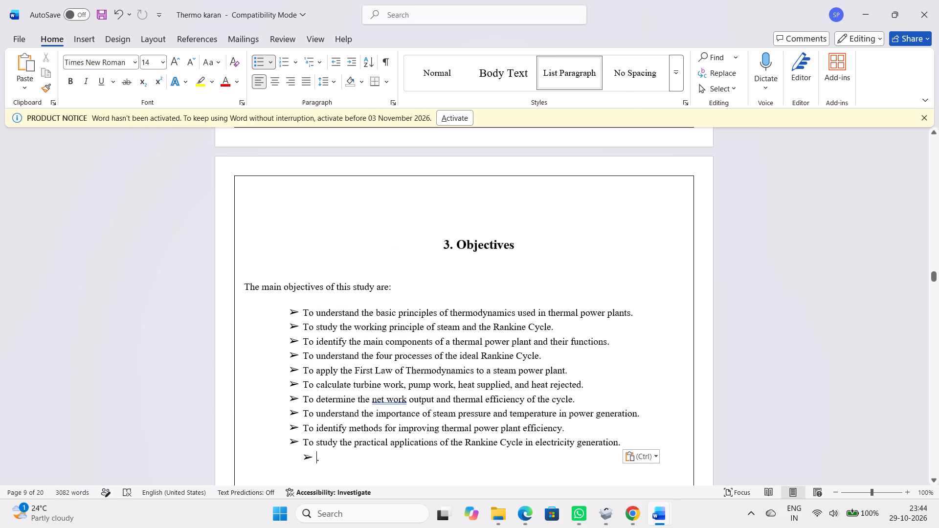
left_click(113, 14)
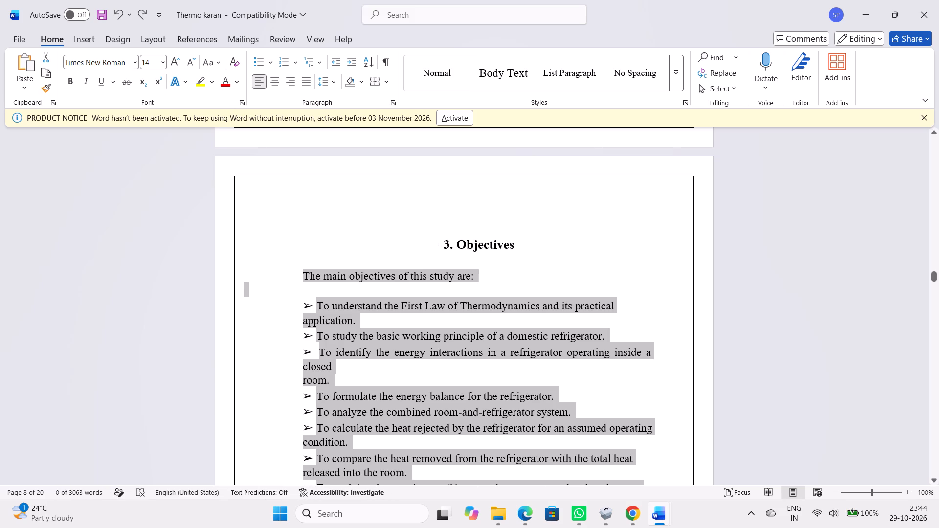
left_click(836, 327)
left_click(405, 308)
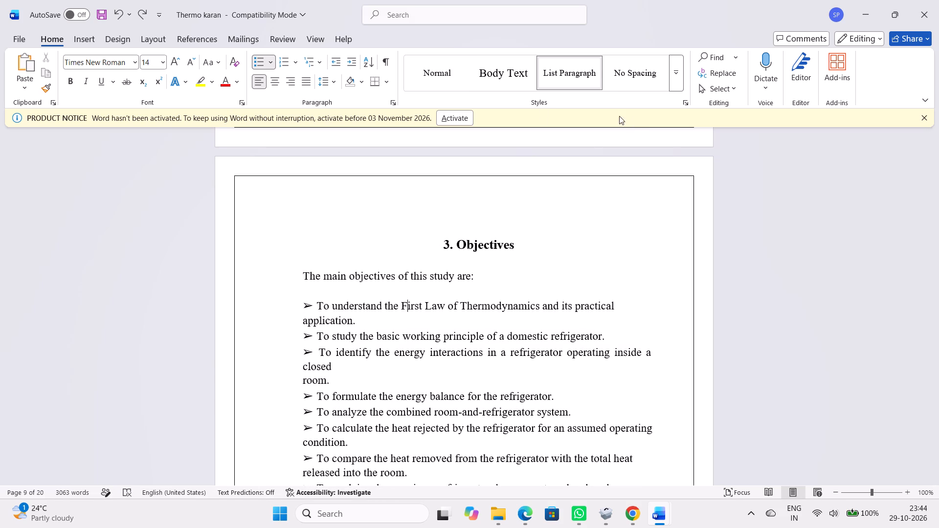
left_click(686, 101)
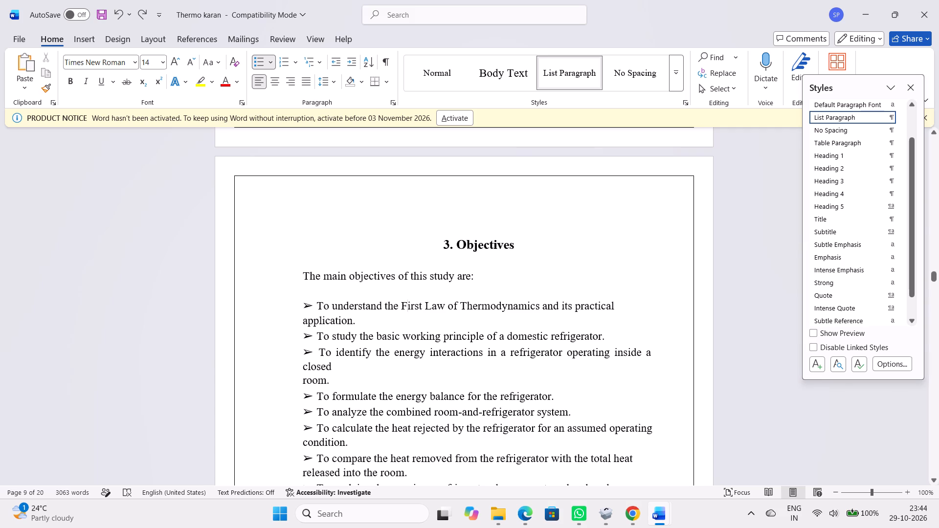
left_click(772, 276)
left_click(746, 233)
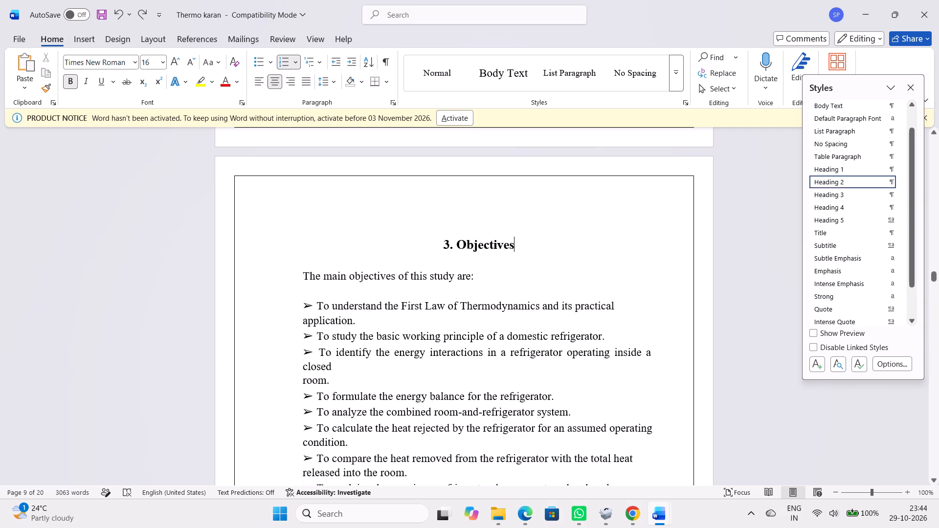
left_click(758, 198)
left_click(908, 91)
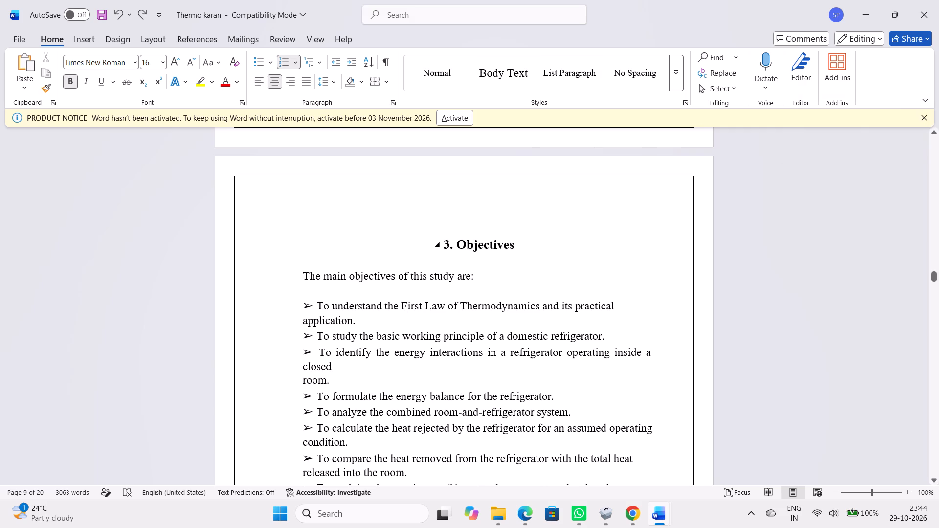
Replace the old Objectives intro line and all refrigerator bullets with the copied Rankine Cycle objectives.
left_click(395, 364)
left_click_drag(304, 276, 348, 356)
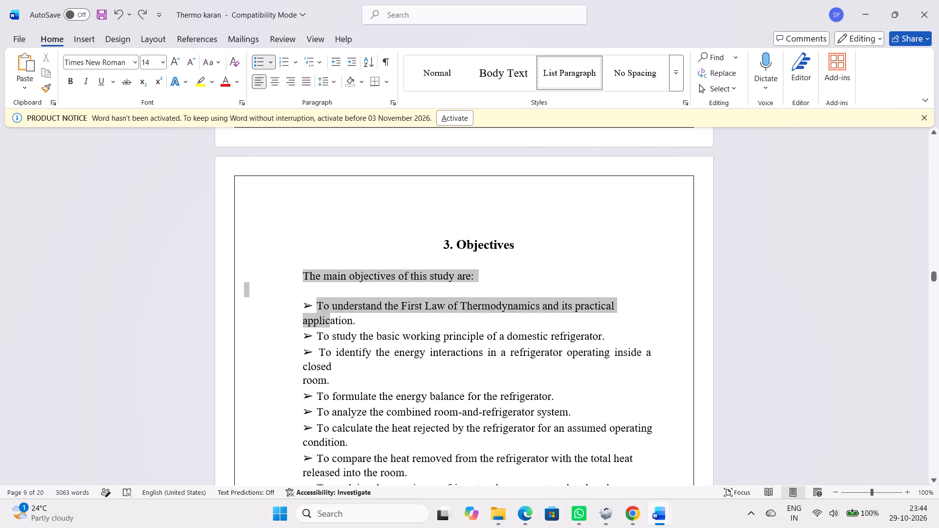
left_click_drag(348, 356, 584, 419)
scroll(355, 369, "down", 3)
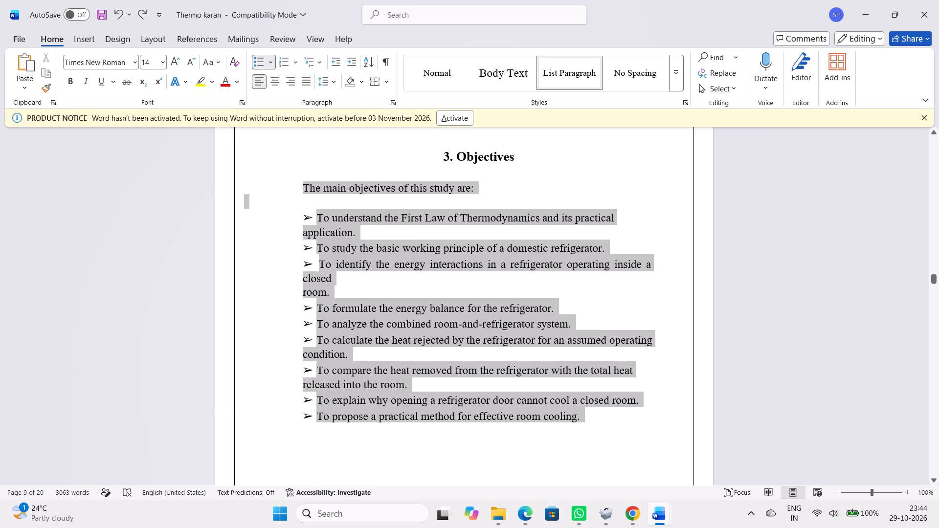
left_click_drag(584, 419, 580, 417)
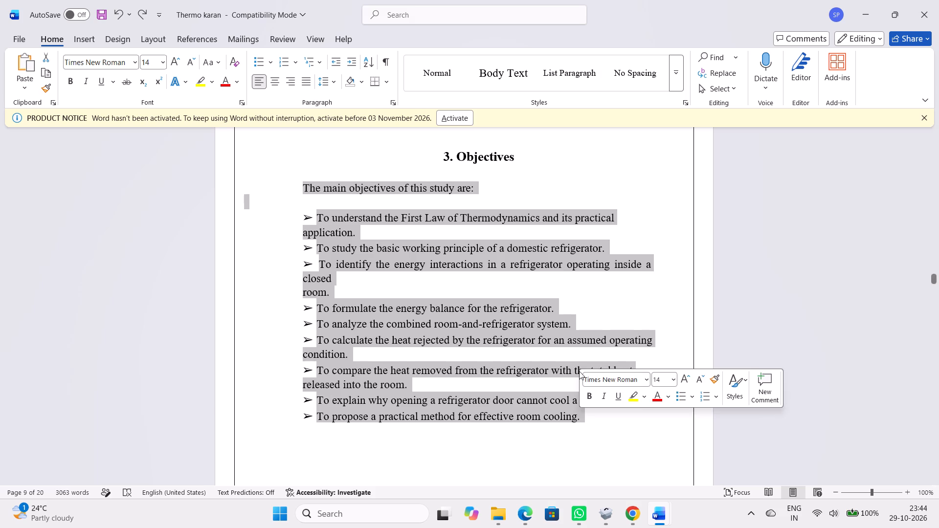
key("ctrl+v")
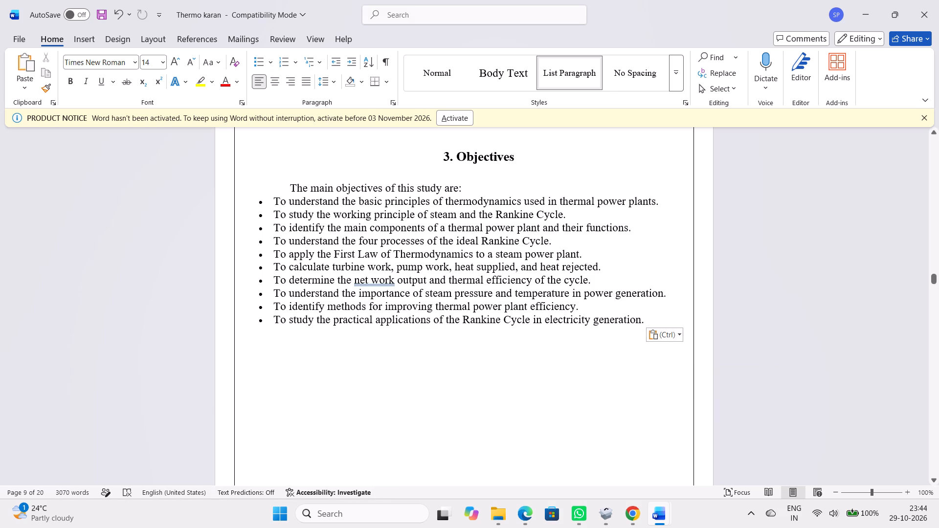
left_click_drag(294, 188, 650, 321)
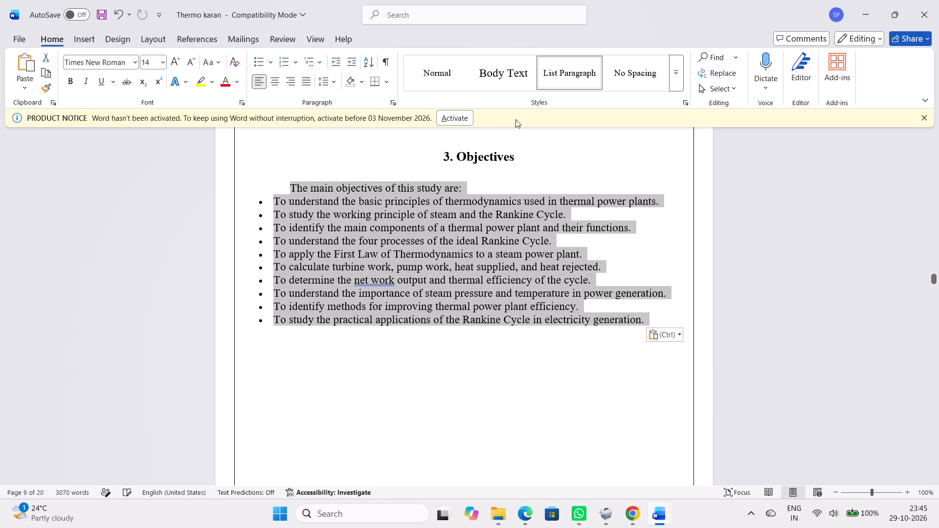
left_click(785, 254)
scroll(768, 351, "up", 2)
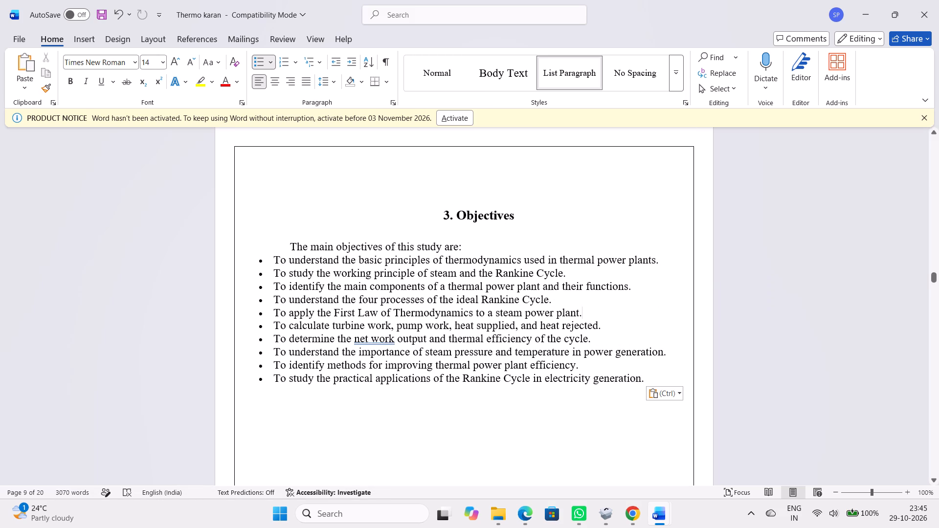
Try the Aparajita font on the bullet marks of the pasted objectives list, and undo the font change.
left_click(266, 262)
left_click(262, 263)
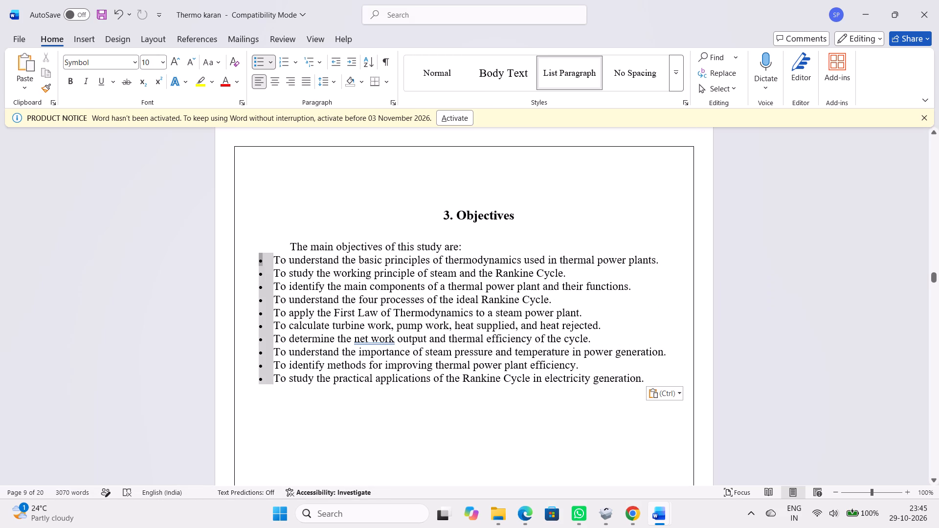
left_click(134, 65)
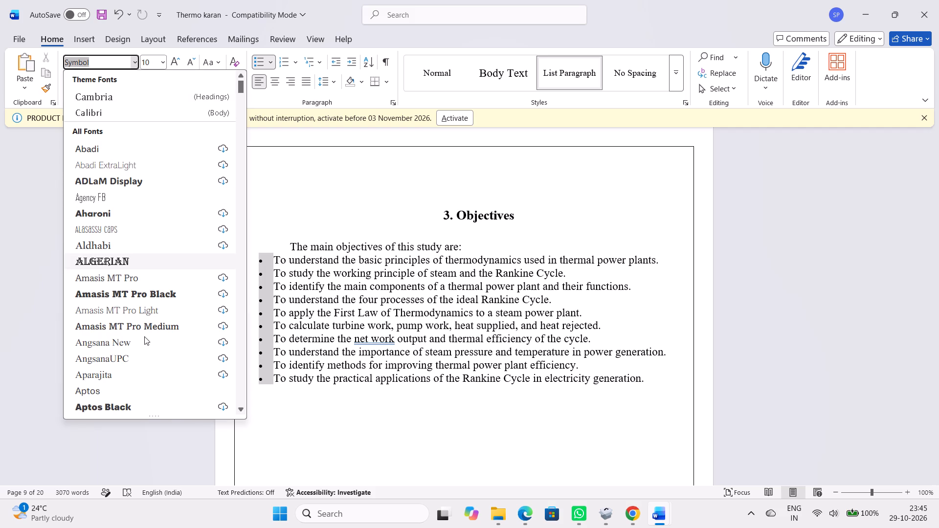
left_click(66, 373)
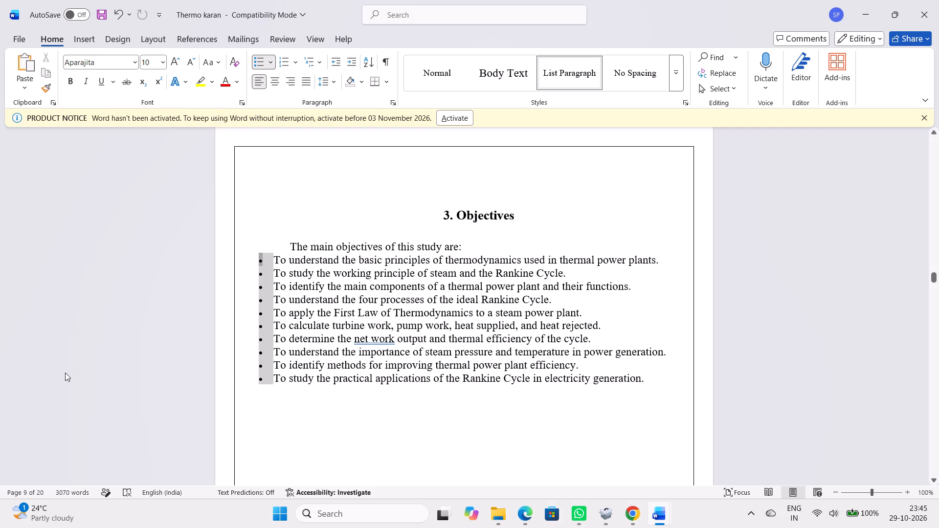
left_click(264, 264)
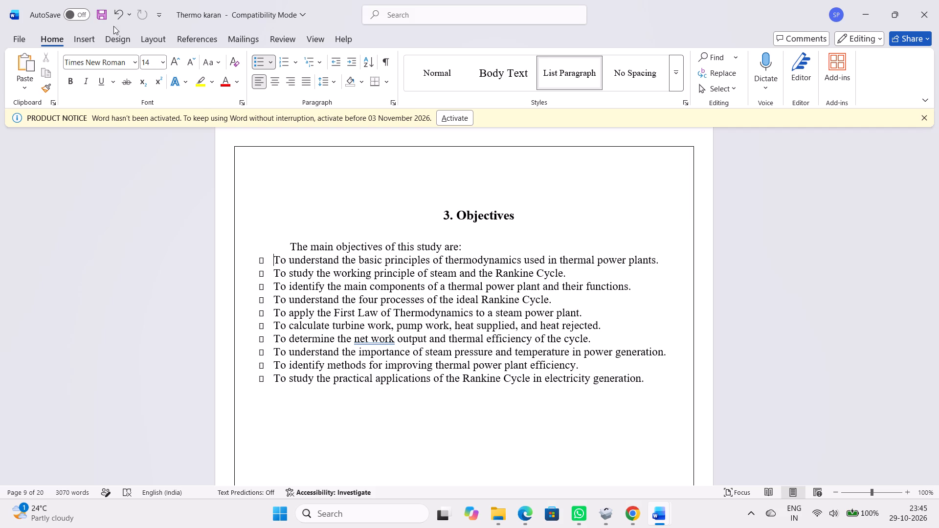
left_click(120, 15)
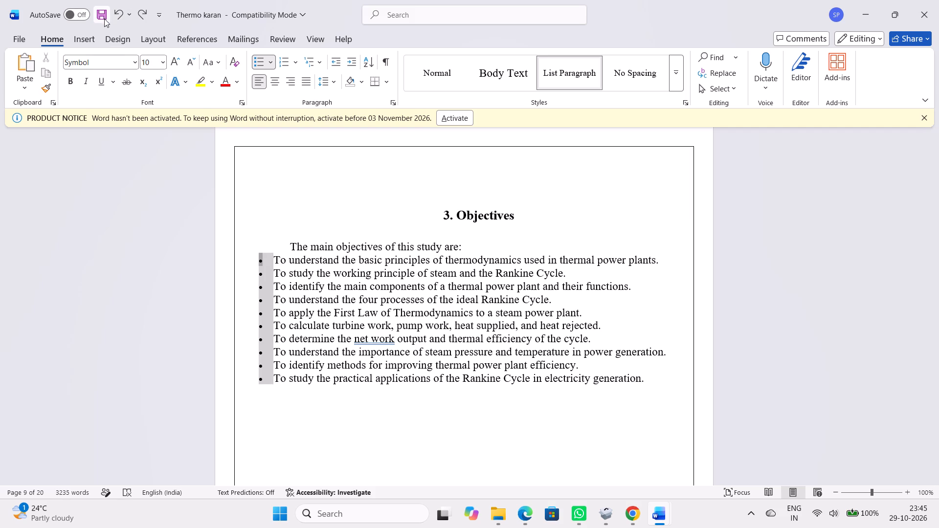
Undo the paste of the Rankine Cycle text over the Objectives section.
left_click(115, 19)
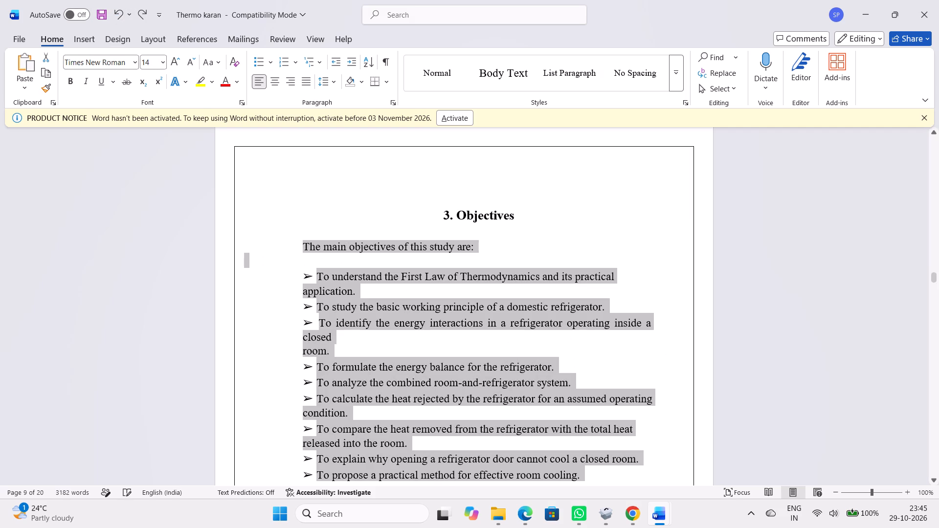
left_click(282, 280)
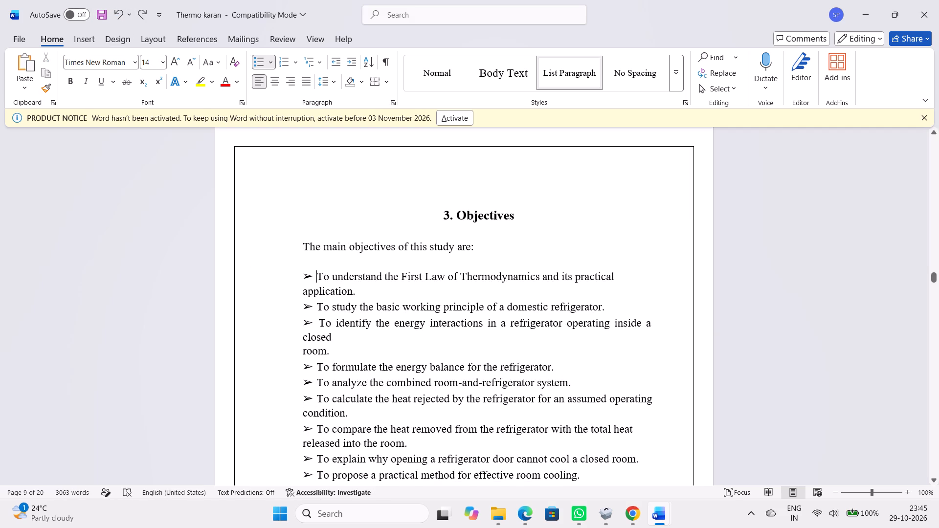
left_click_drag(320, 277, 355, 291)
left_click(636, 515)
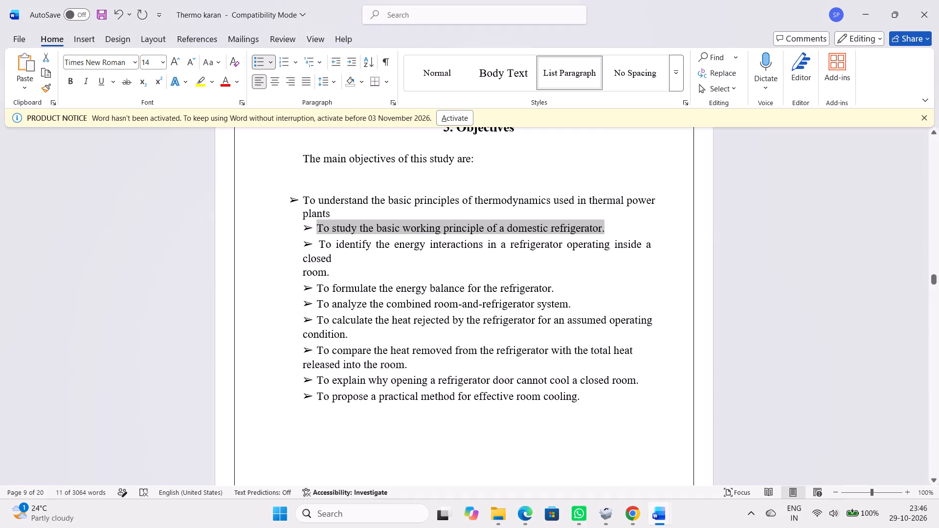
key("ctrl+v")
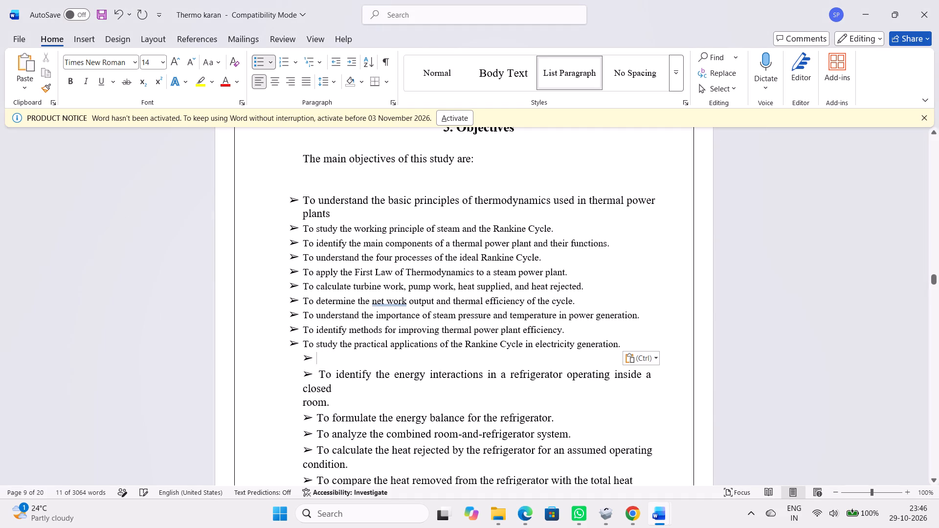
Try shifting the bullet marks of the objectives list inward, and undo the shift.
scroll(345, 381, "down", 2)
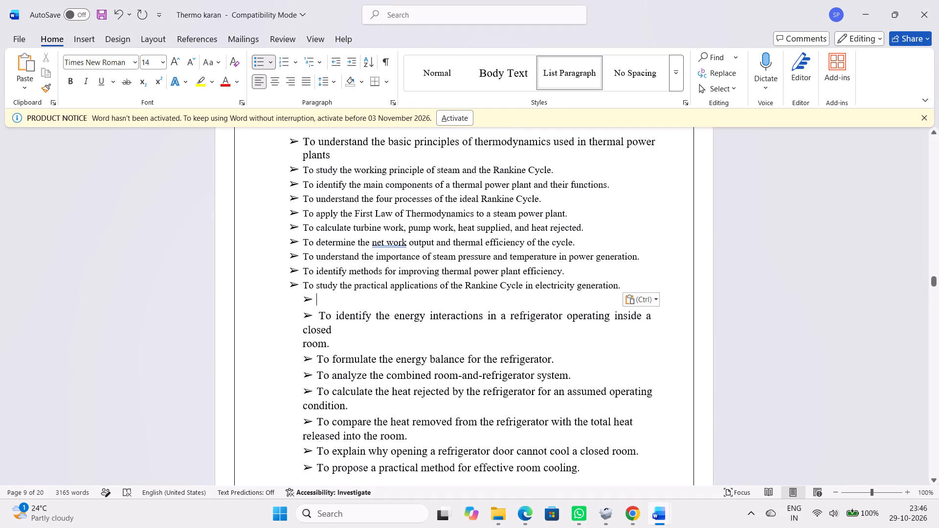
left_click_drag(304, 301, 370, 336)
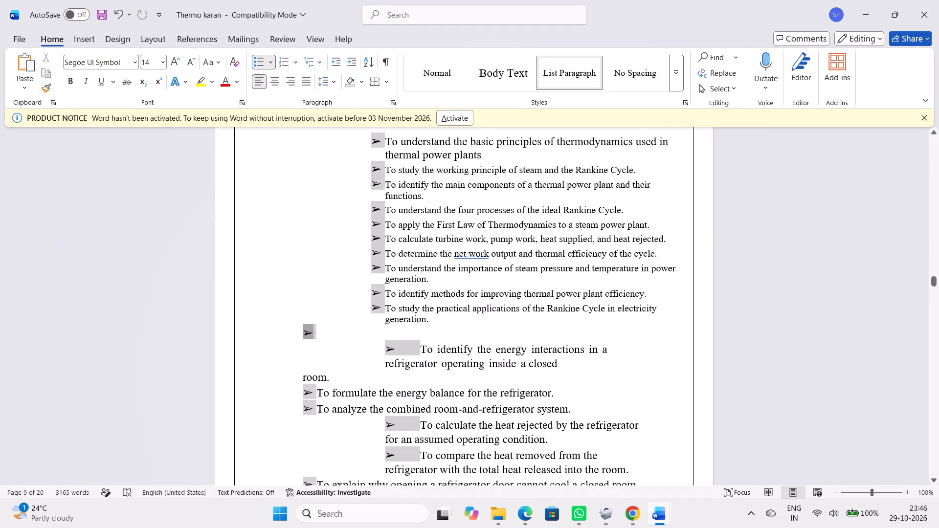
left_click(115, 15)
Delete the leftover refrigerator bullets, from energy interactions to effective room cooling, and the empty bullet below the Rankine Cycle objectives.
left_click(335, 318)
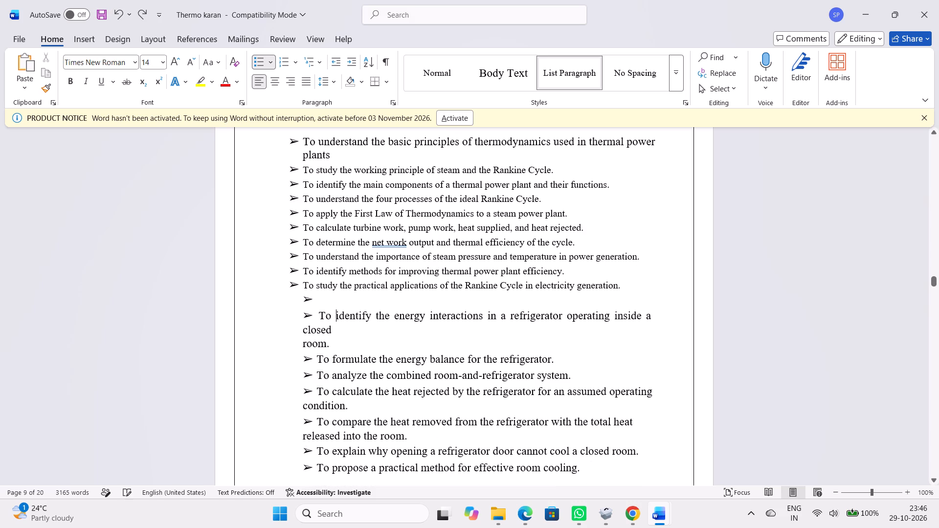
left_click_drag(320, 312, 585, 363)
scroll(368, 365, "down", 4)
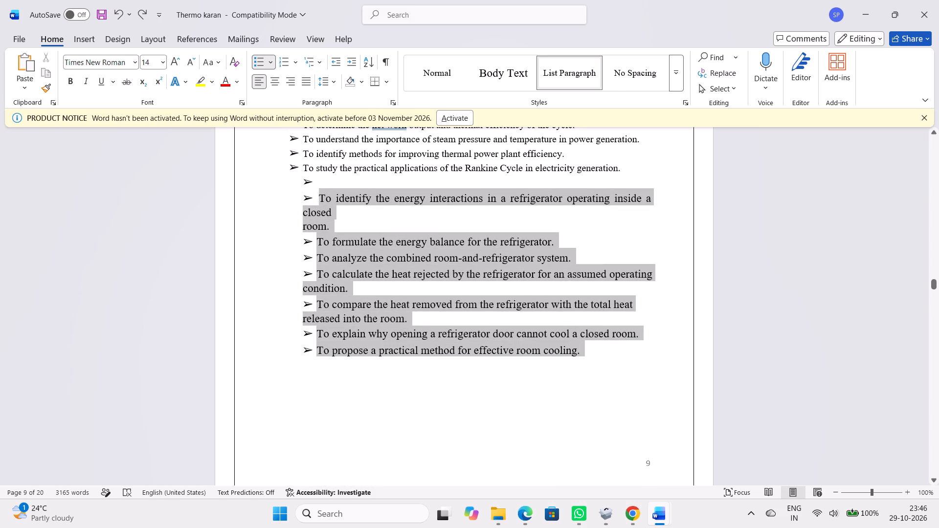
left_click_drag(585, 363, 589, 362)
key("BackSpace")
scroll(583, 361, "down", 13)
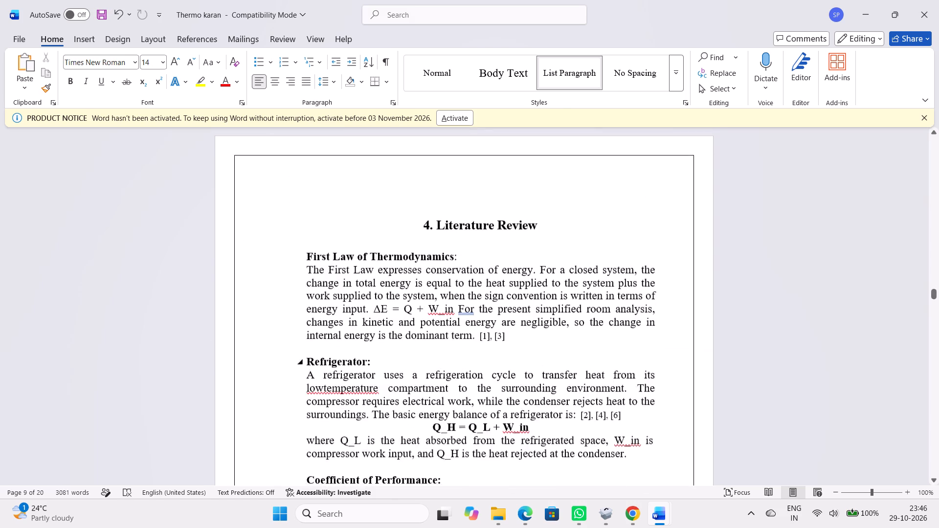
scroll(583, 359, "up", 17)
key("BackSpace")
key("BackSpace")
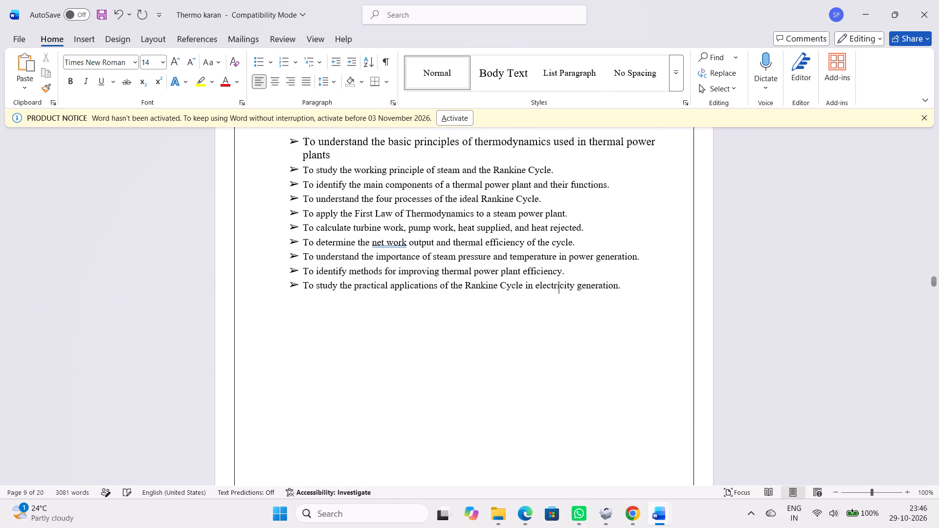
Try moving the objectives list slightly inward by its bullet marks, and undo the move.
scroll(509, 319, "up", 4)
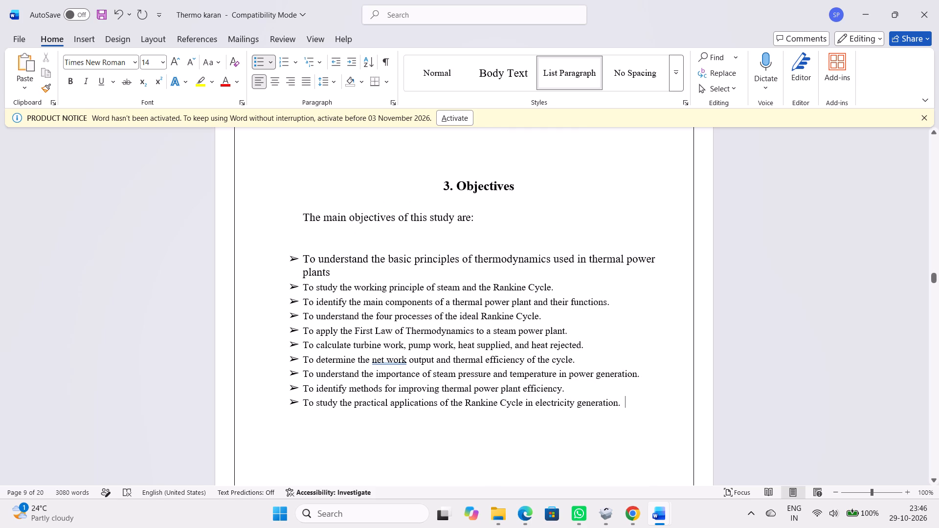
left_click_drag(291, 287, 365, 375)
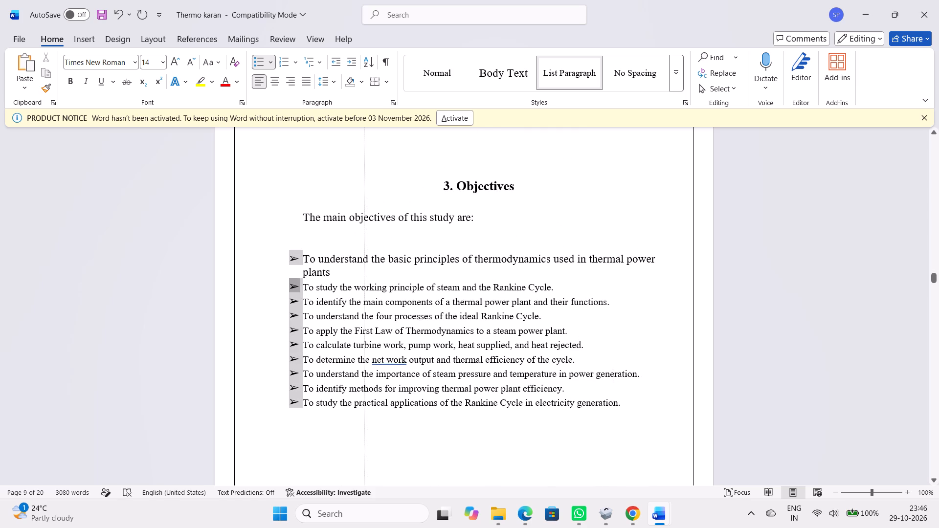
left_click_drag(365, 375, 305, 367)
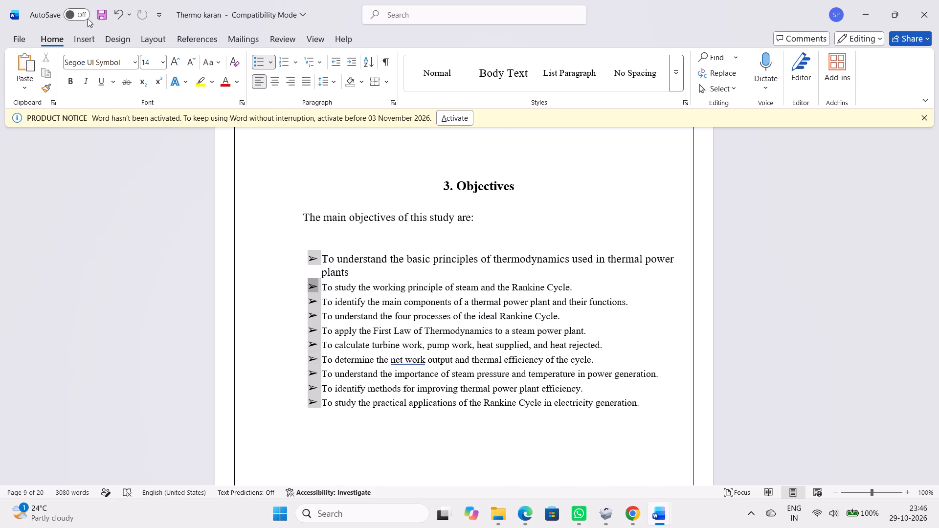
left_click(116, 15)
Set the font size of the pasted objectives, from the second bullet to the last, to 14.
left_click_drag(306, 288, 620, 406)
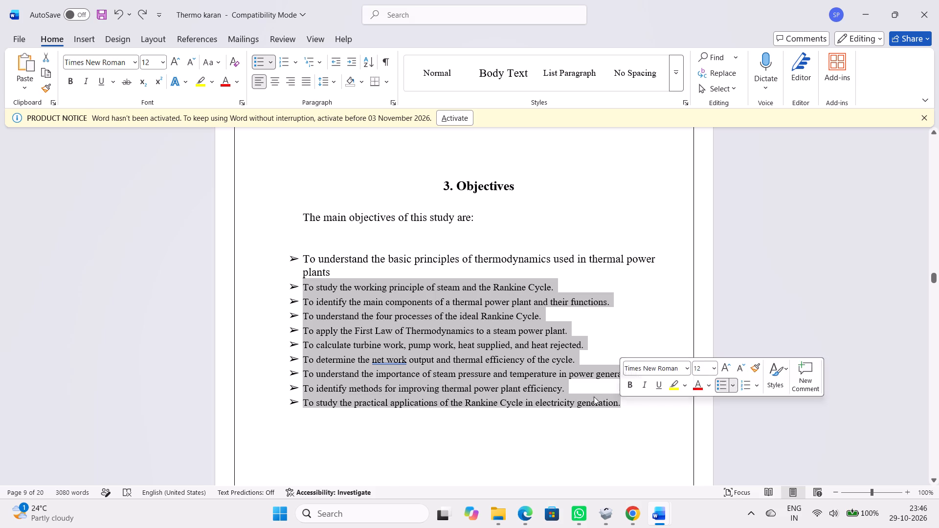
left_click(161, 64)
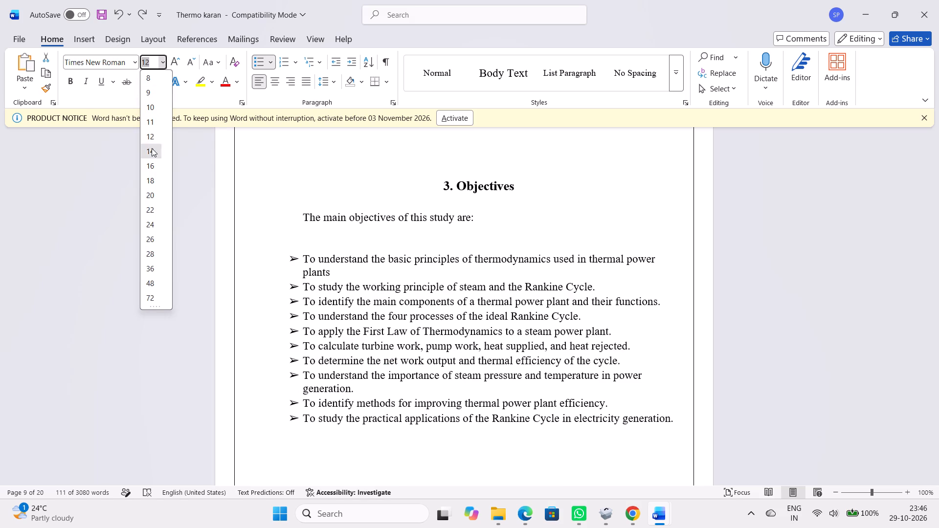
left_click(152, 148)
left_click(789, 320)
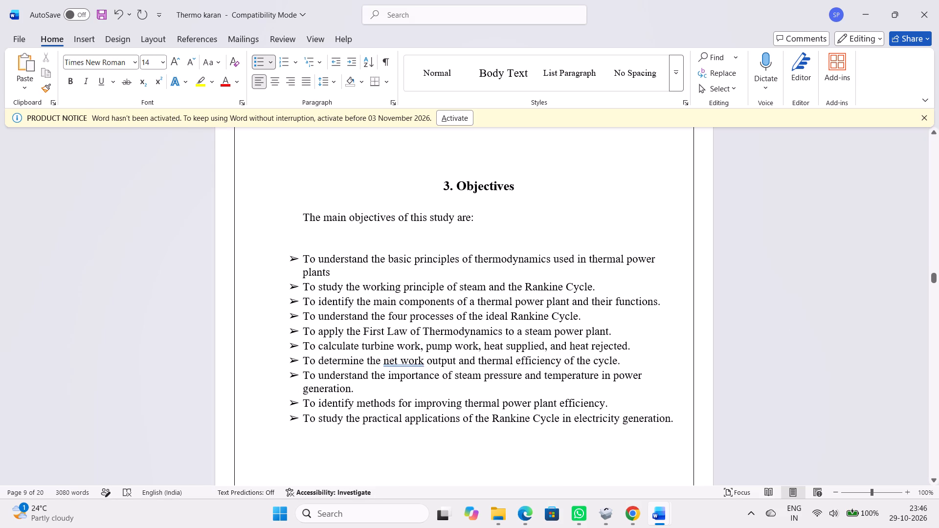
scroll(448, 276, "up", 3)
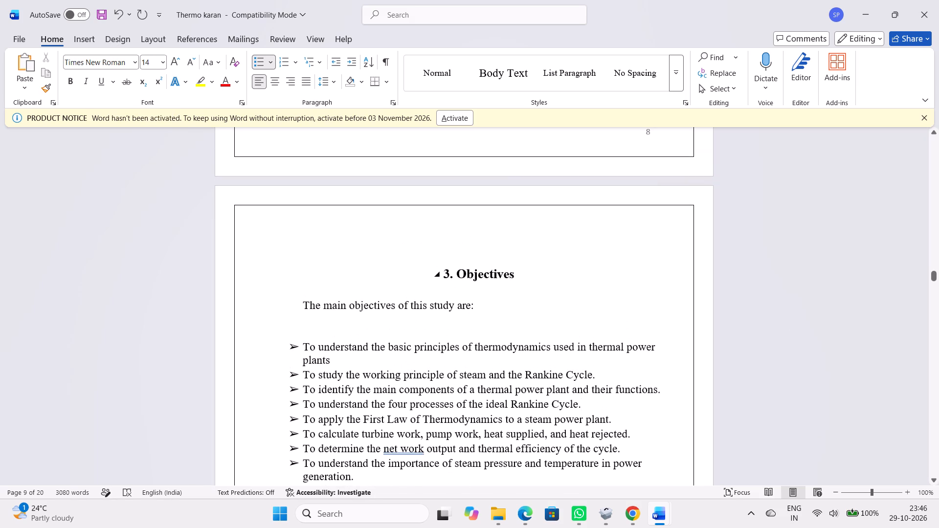
Insert an unnumbered blank line below the "3. Objectives" heading and remove the empty line between the introductory sentence and the objectives list.
left_click(541, 301)
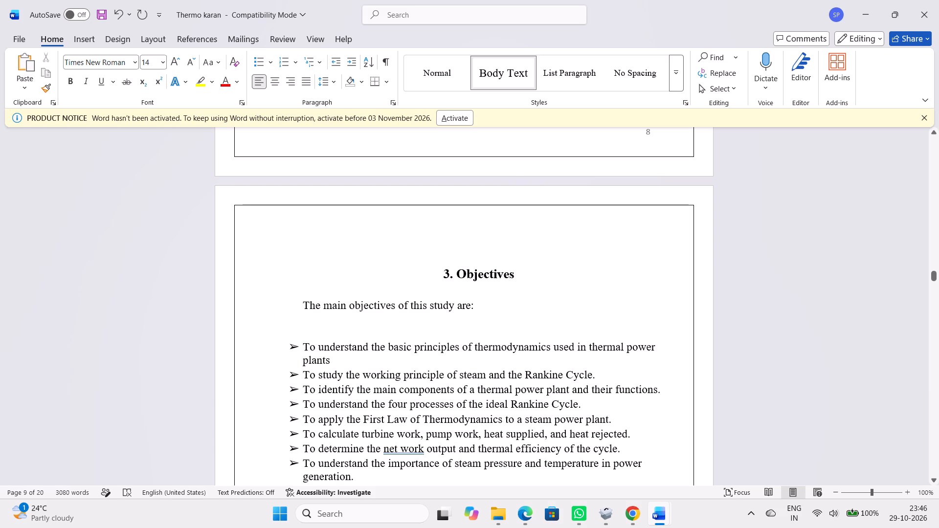
left_click(569, 276)
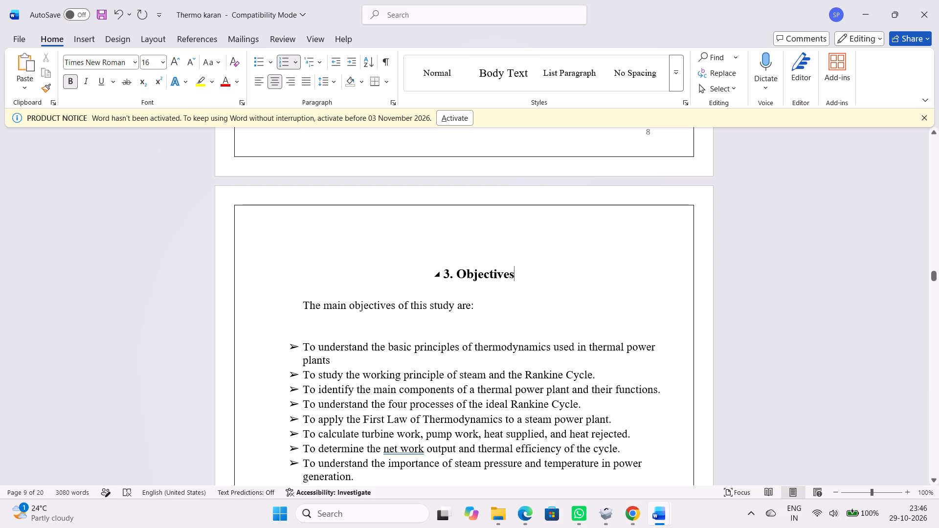
key("Return")
left_click(375, 356)
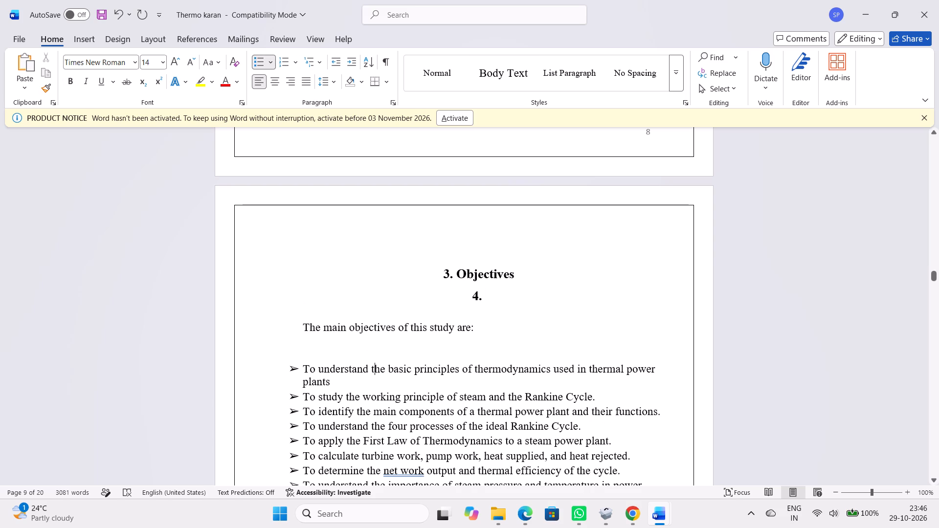
left_click(505, 299)
key("BackSpace")
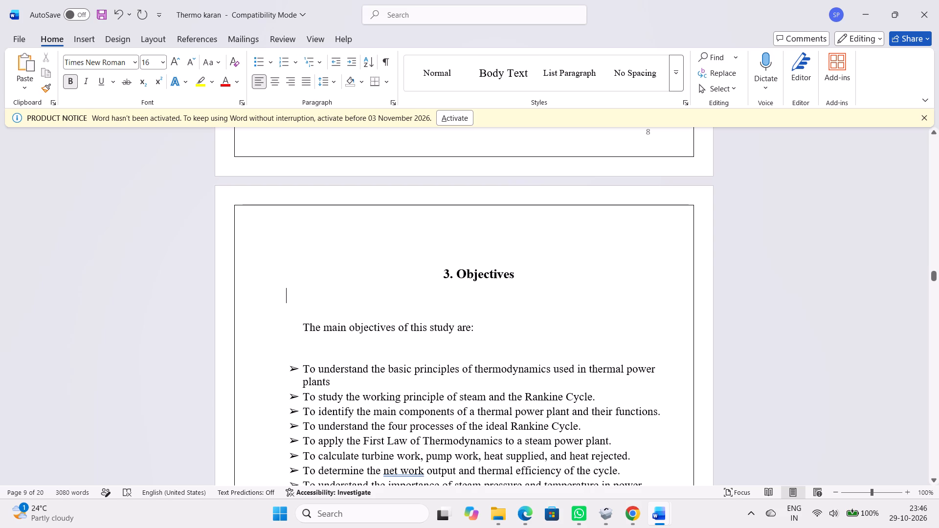
left_click(389, 340)
key("BackSpace")
Justify all the bulleted objectives, from the basic thermodynamics principles to the practical applications of the Rankine Cycle.
scroll(581, 370, "down", 2)
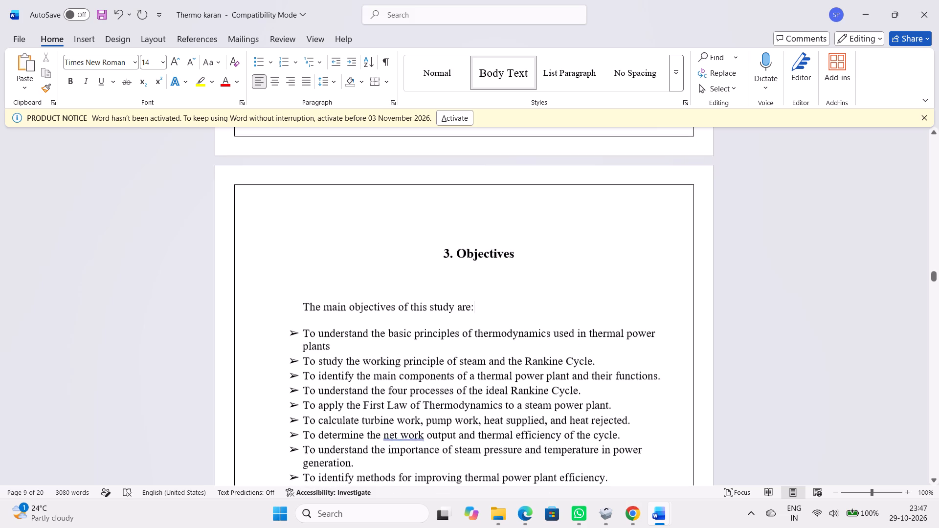
scroll(581, 370, "down", 3)
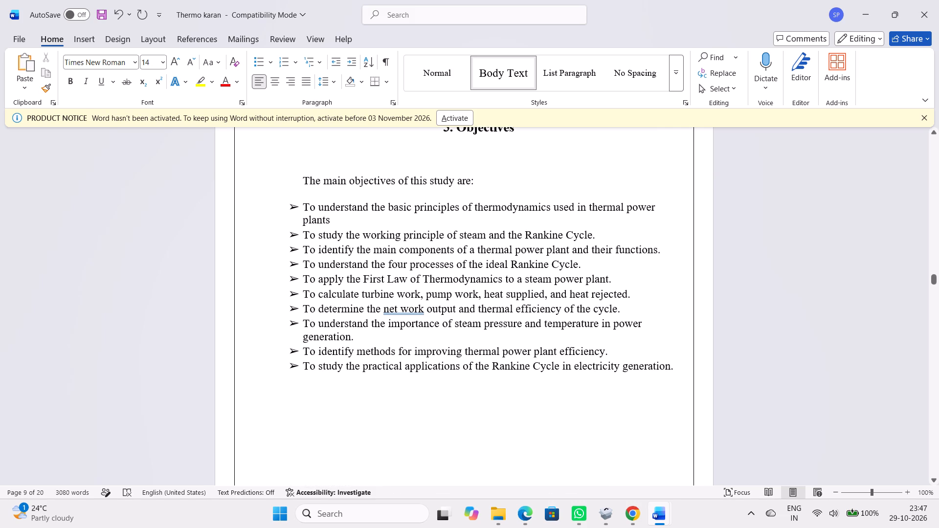
left_click_drag(305, 205, 536, 308)
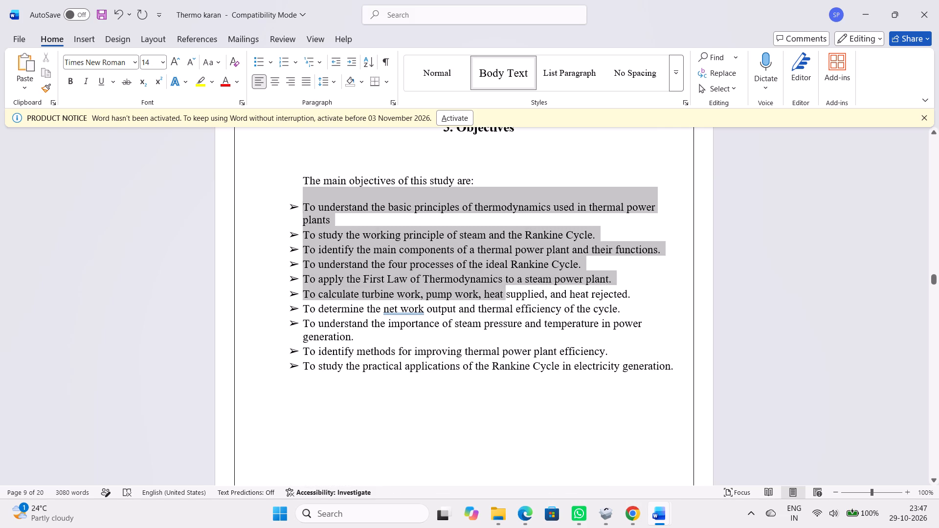
left_click_drag(536, 308, 673, 369)
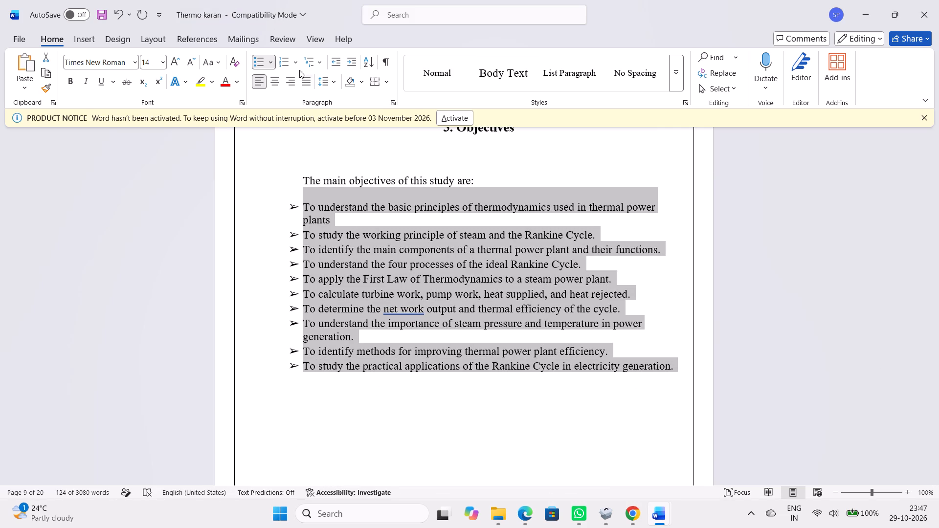
left_click(304, 81)
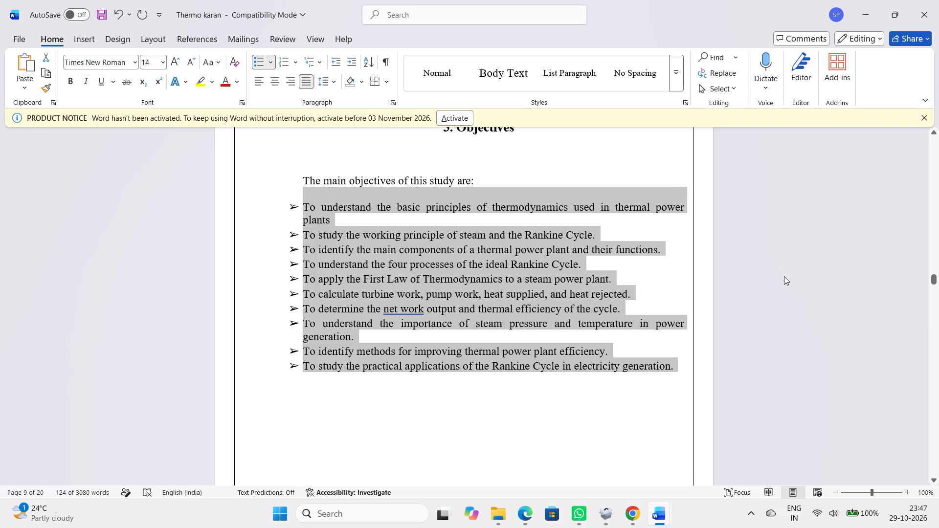
left_click(784, 277)
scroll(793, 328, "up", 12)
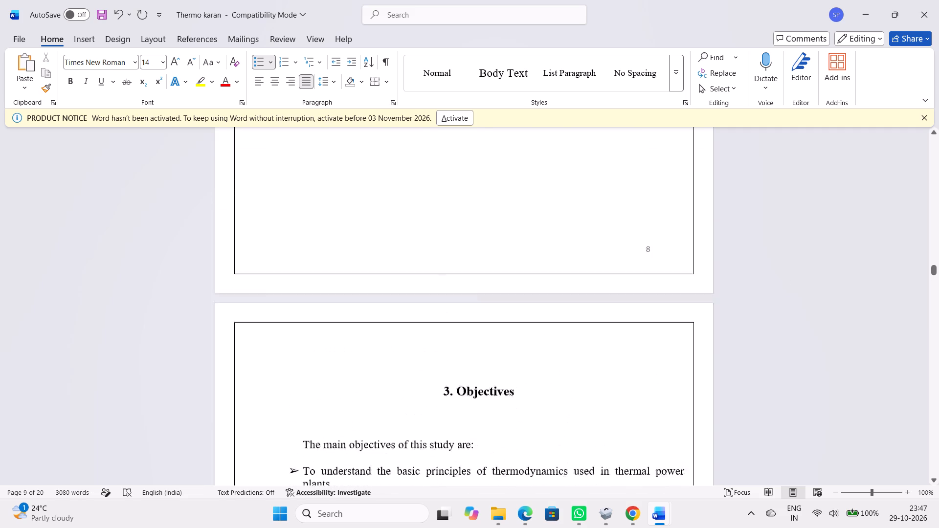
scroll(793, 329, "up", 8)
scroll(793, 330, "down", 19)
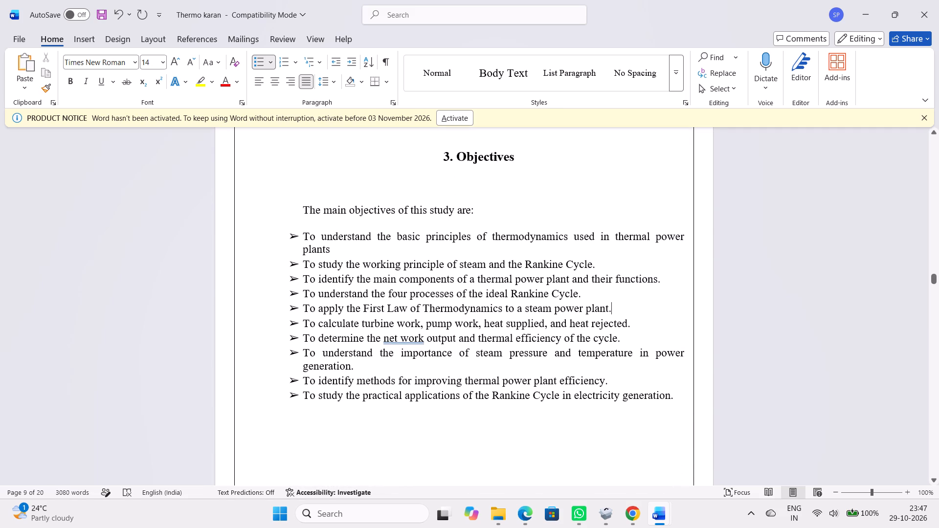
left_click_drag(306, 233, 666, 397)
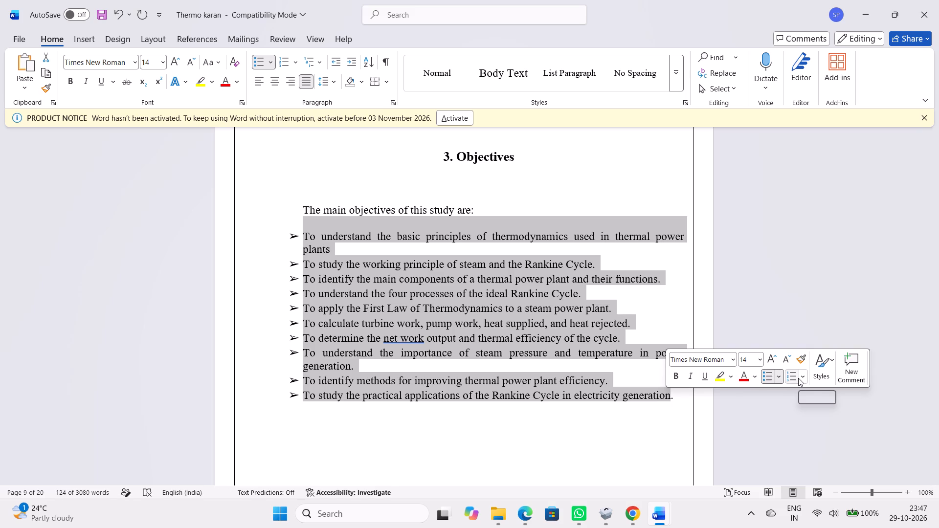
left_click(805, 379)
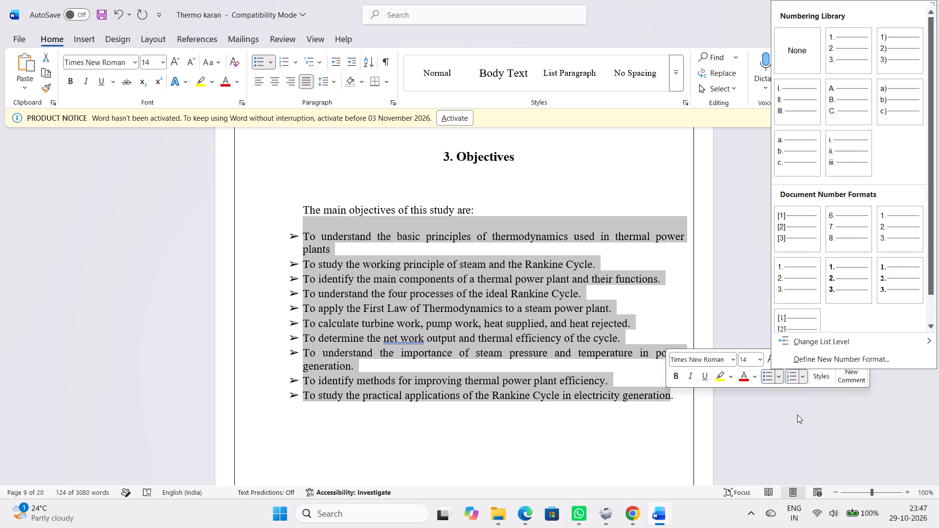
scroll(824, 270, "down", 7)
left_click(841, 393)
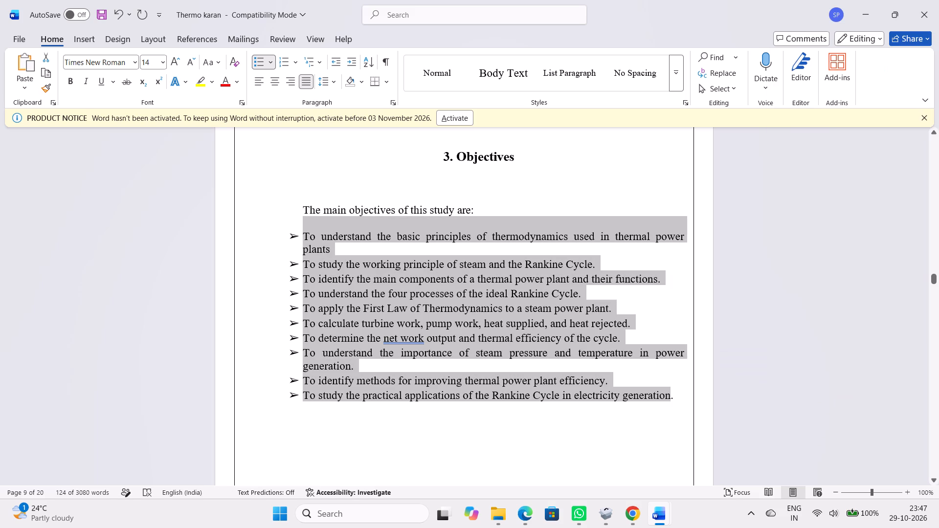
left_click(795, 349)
Check the paragraph indentation and spacing settings of the first Problem Statement paragraph for comparison with the objectives.
scroll(797, 347, "up", 20)
scroll(797, 347, "up", 2)
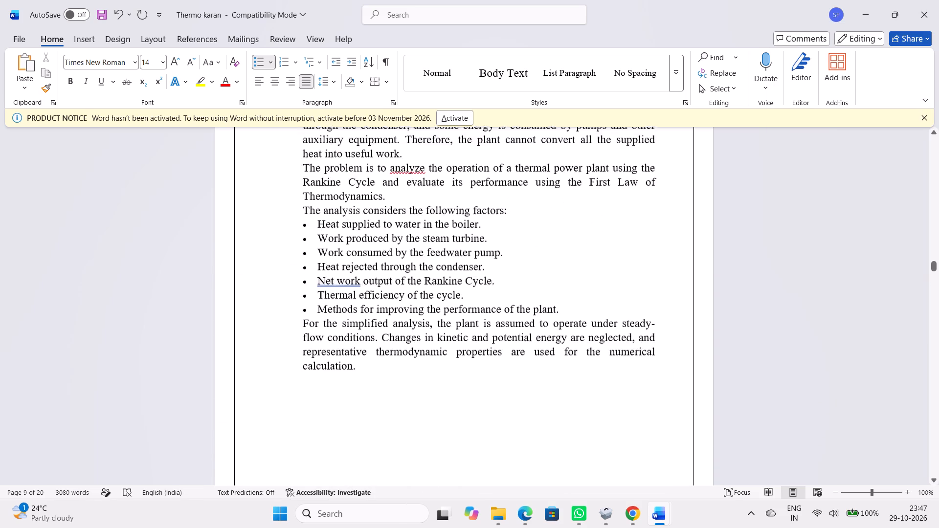
scroll(801, 343, "up", 20)
scroll(801, 343, "up", 10)
scroll(785, 344, "down", 5)
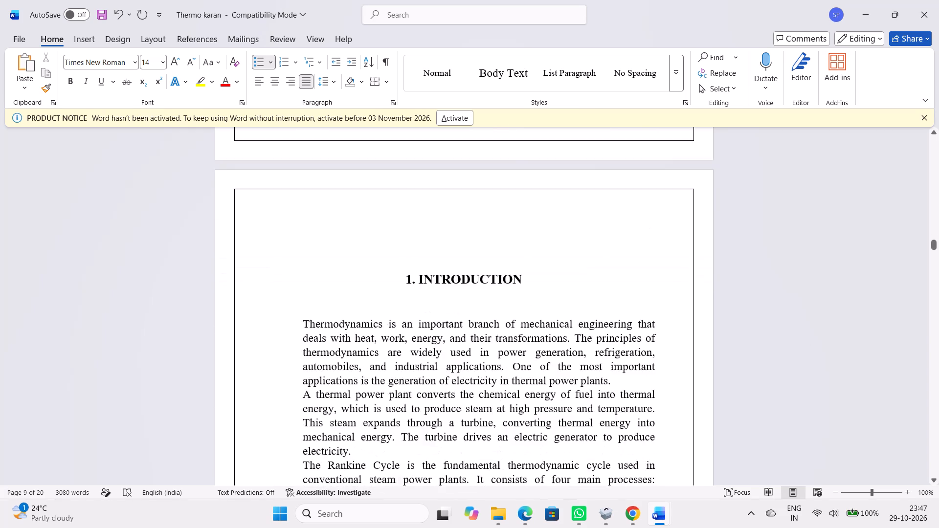
scroll(746, 330, "down", 20)
scroll(746, 330, "down", 1)
left_click(669, 355)
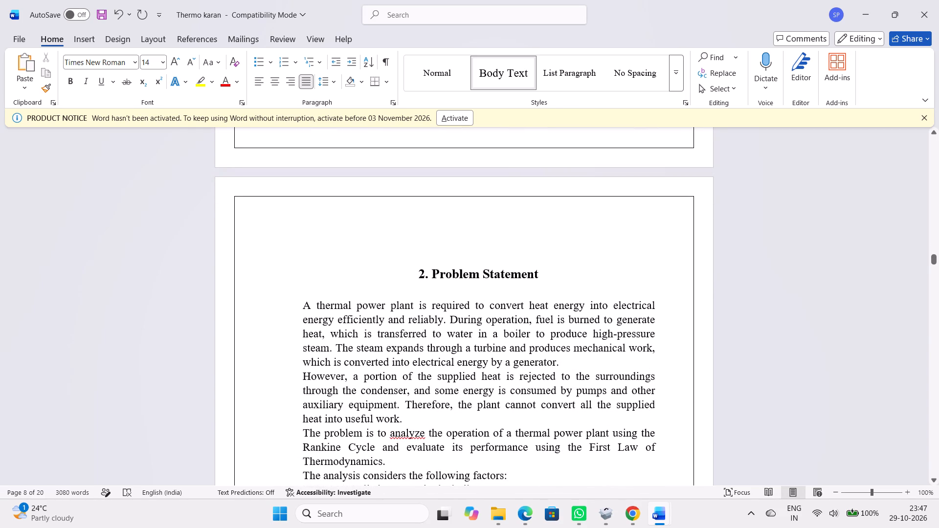
left_click_drag(298, 307, 656, 352)
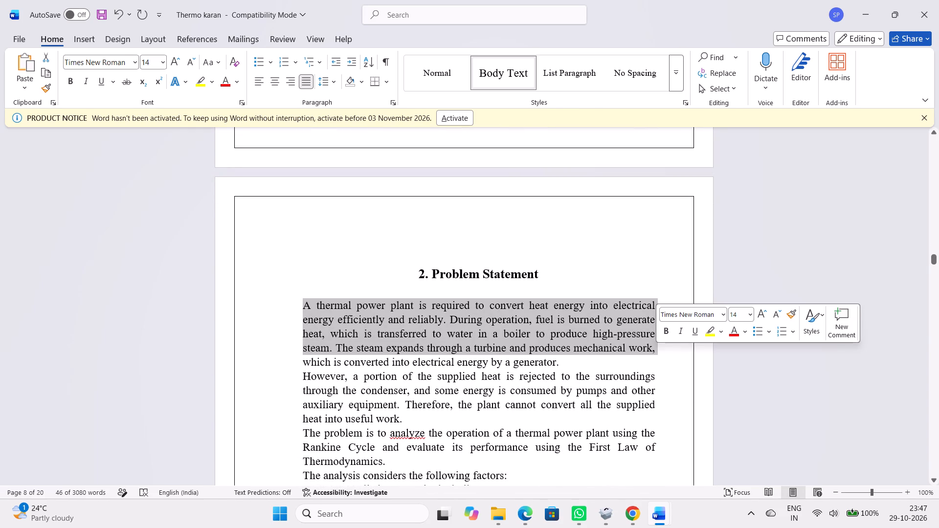
left_click(396, 105)
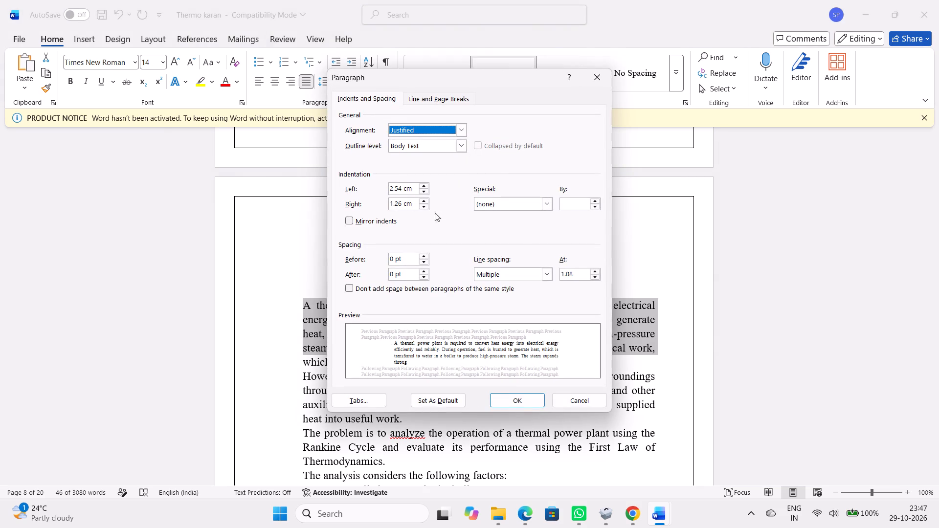
left_click(816, 266)
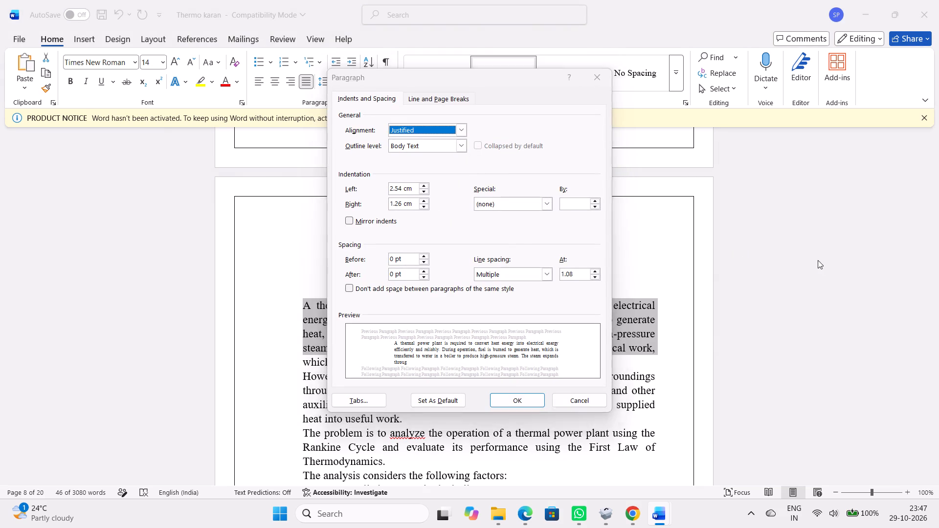
left_click(601, 82)
Justify the whole Objectives text, from the introductory sentence "The main objectives of this study are:" to the last bullet.
scroll(716, 275, "down", 16)
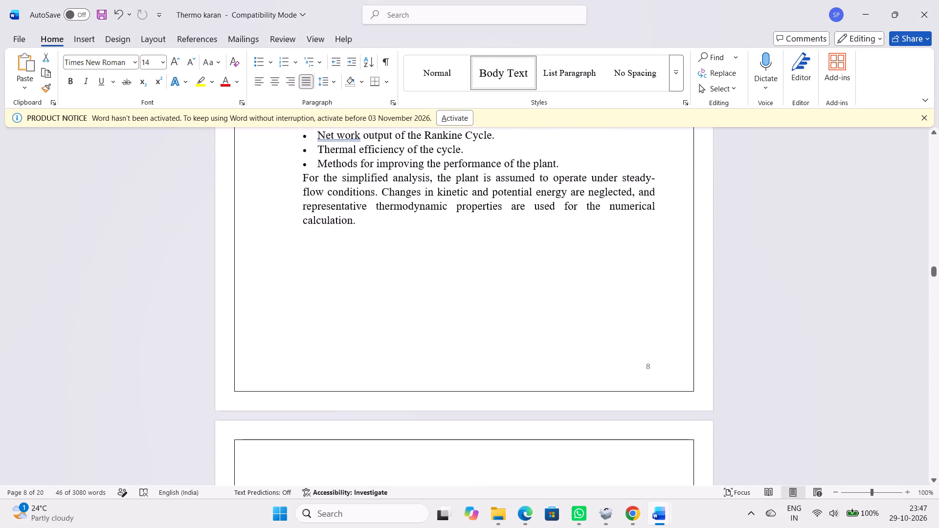
scroll(721, 280, "down", 8)
left_click(767, 320)
left_click_drag(300, 265, 493, 335)
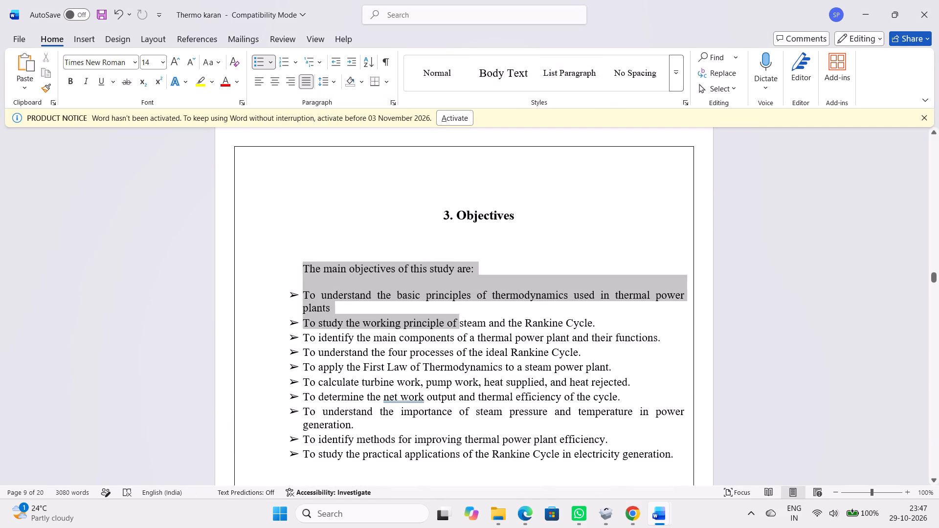
left_click_drag(493, 335, 661, 452)
scroll(656, 448, "down", 5)
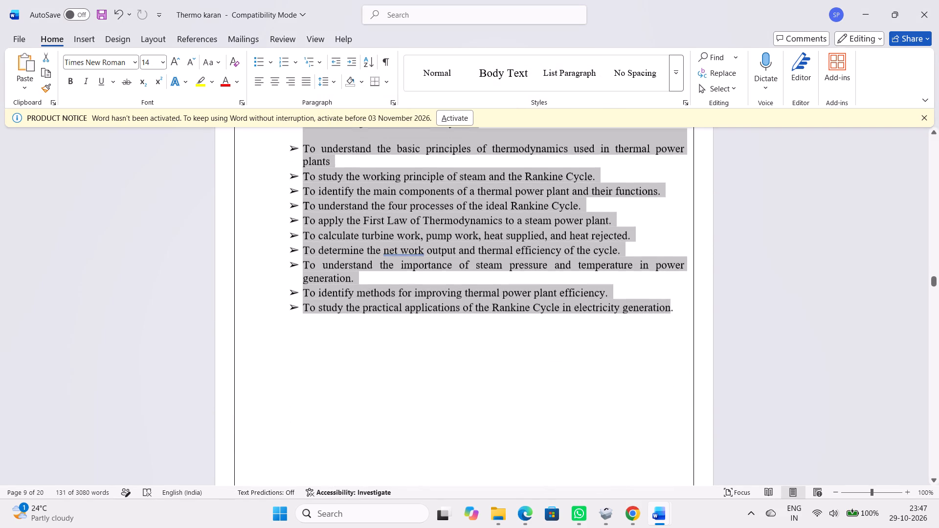
left_click(303, 82)
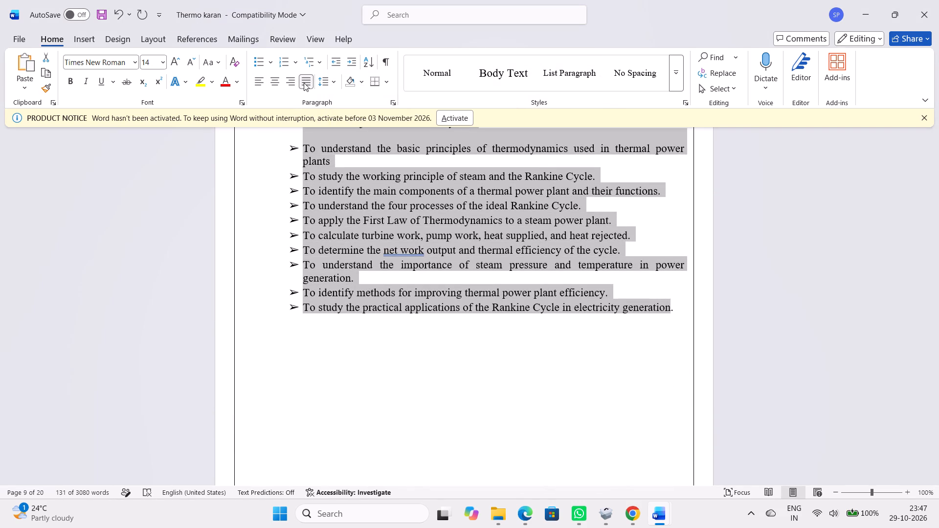
left_click(305, 83)
left_click(305, 83)
Set the right indentation of the Objectives introductory sentence and bullets to 1.6 cm.
left_click(392, 104)
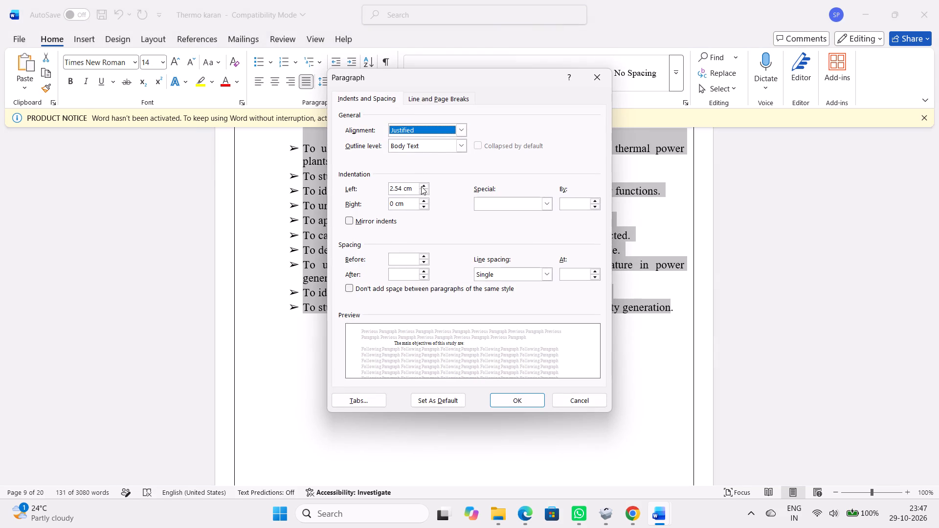
left_click(406, 207)
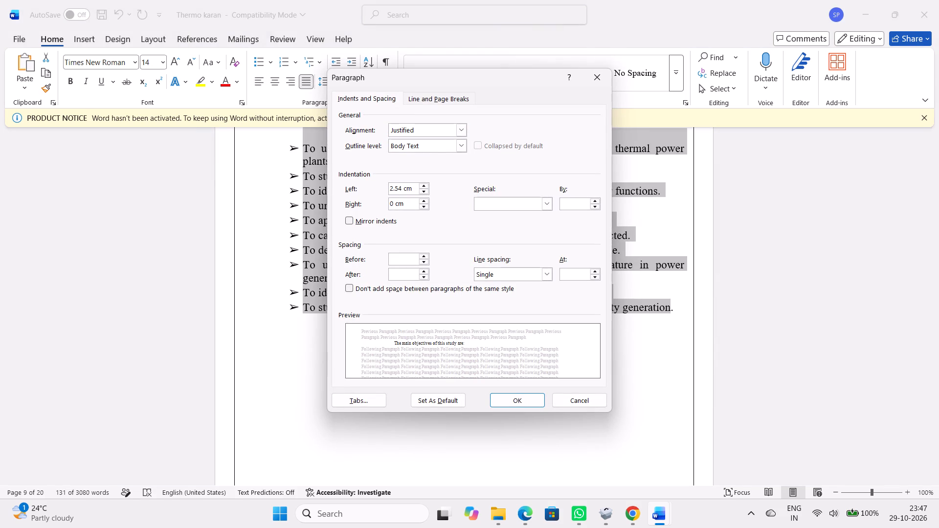
key("BackSpace")
key("BackSpace")
key("BackSpace")
key("BackSpace")
key("BackSpace")
key("1")
type(".6")
left_click(524, 399)
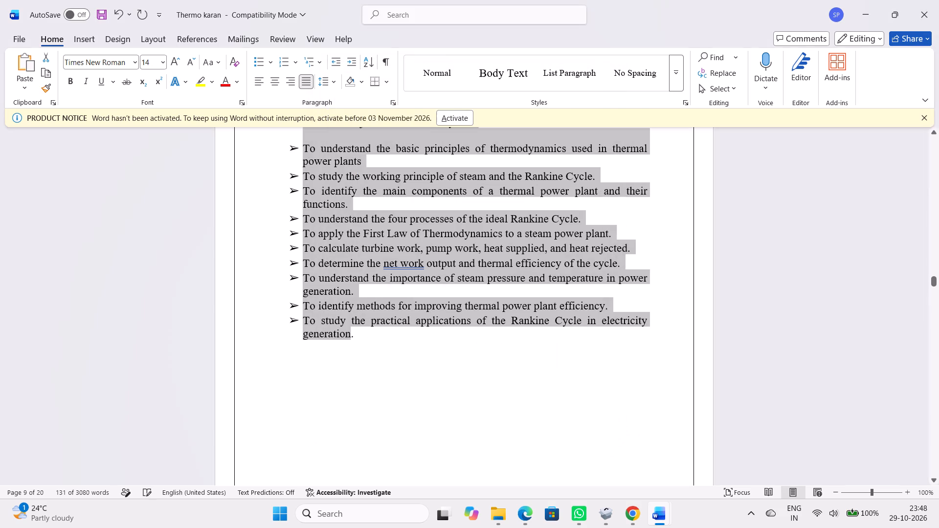
left_click(781, 391)
Review the layout of the Objectives page against the neighbouring Problem Statement and Literature Review pages.
scroll(811, 400, "up", 5)
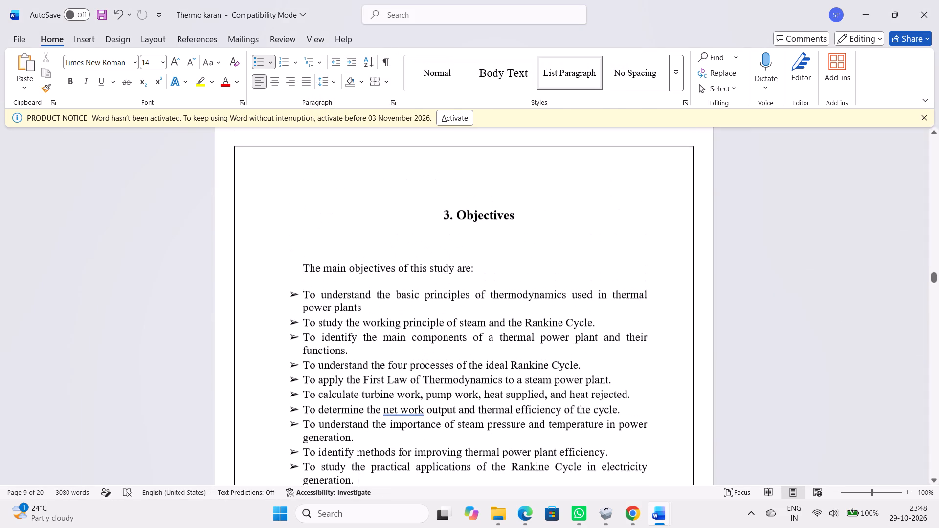
scroll(814, 395, "down", 20)
scroll(813, 389, "down", 2)
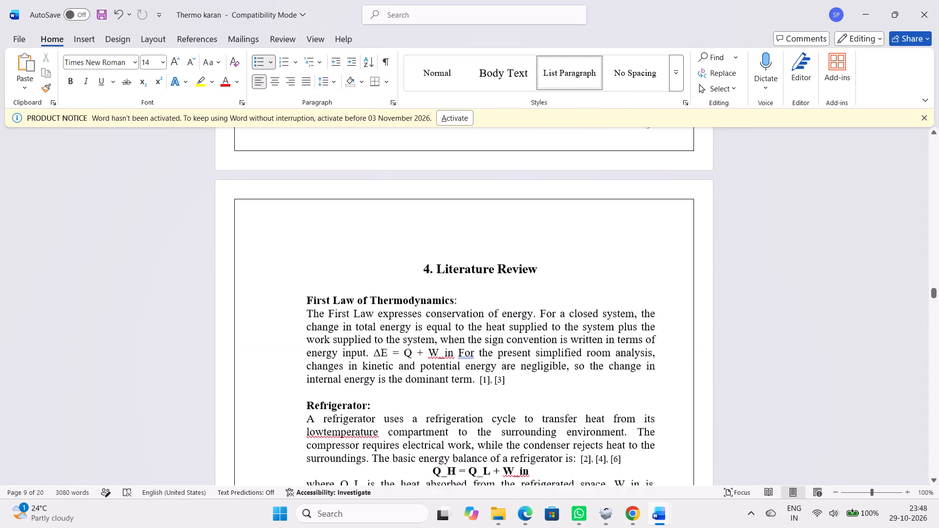
scroll(813, 389, "down", 1)
scroll(797, 371, "up", 20)
scroll(797, 371, "up", 2)
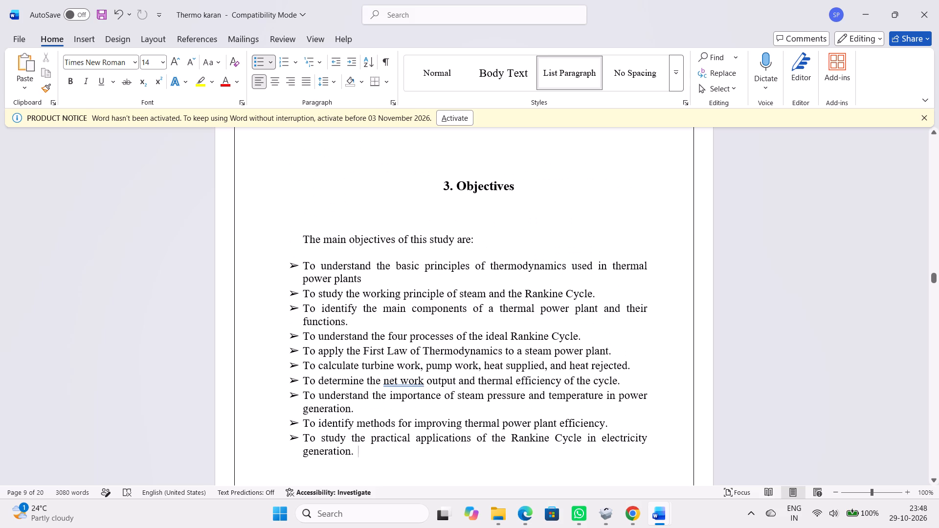
scroll(800, 371, "up", 19)
scroll(828, 388, "up", 2)
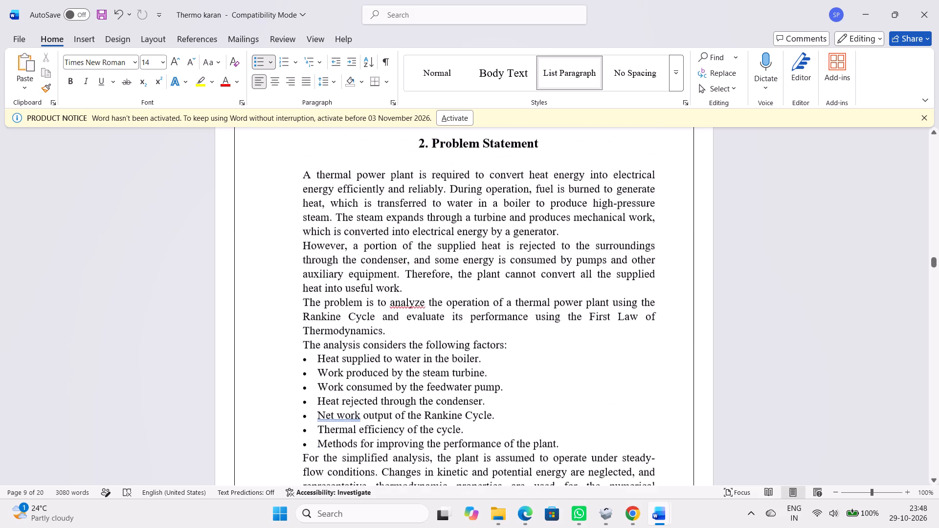
scroll(828, 388, "up", 4)
scroll(828, 388, "down", 15)
scroll(827, 379, "down", 6)
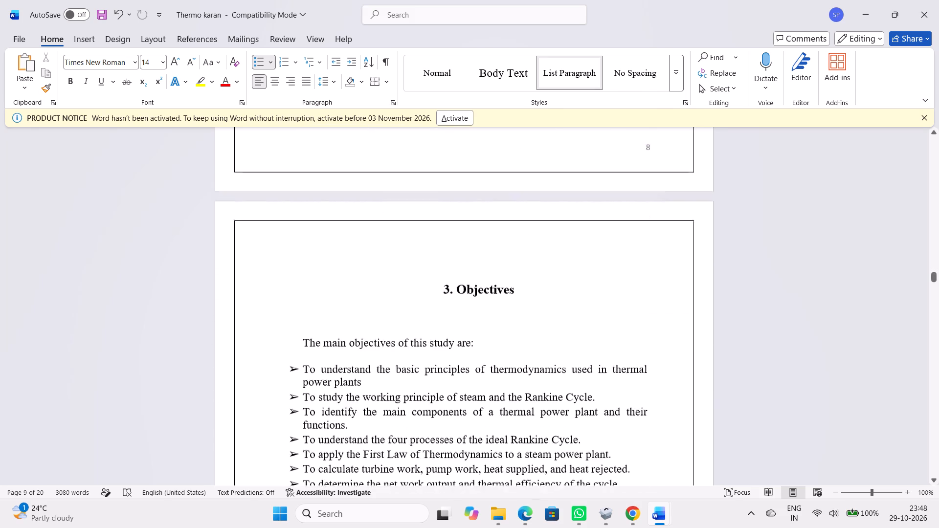
scroll(827, 378, "down", 20)
scroll(827, 378, "down", 8)
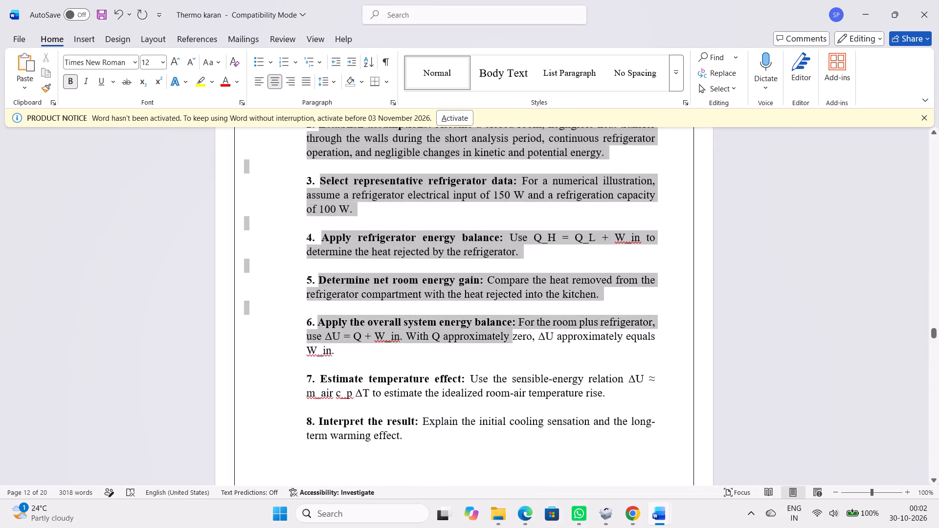
left_click_drag(514, 350, 414, 389)
scroll(521, 361, "down", 2)
scroll(413, 378, "down", 4)
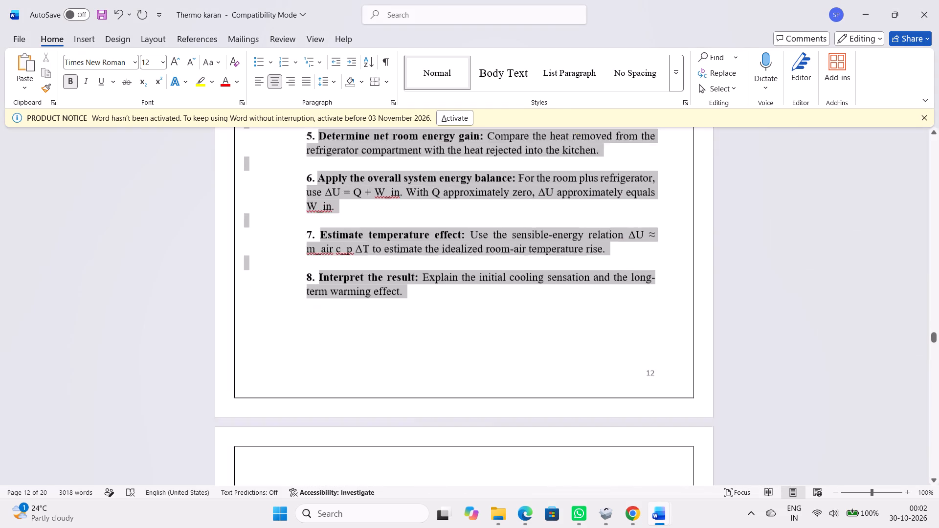
left_click_drag(414, 389, 404, 194)
scroll(415, 388, "down", 3)
key("ctrl+v")
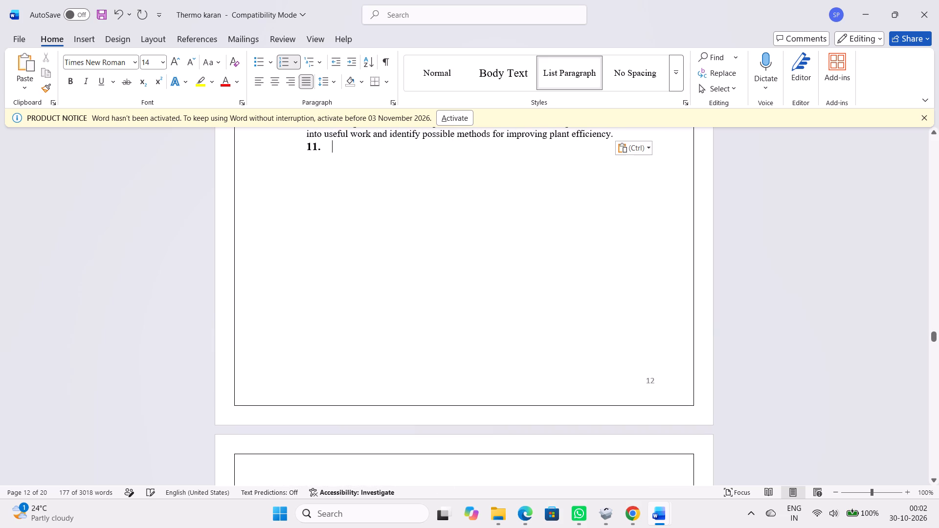
Justify the pasted methodology text, from the introductory sentence through item 10.
scroll(504, 340, "up", 2)
scroll(509, 335, "down", 13)
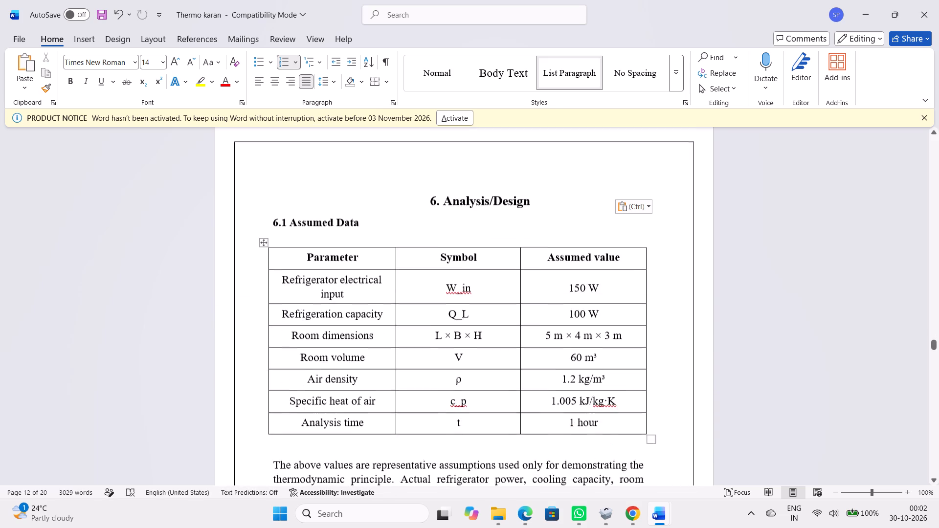
scroll(515, 329, "up", 19)
scroll(519, 325, "up", 3)
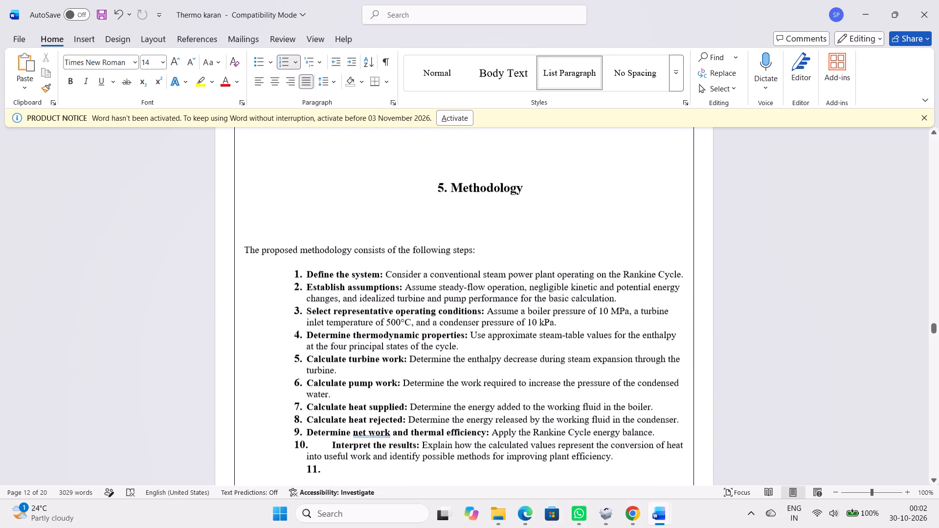
left_click(250, 252)
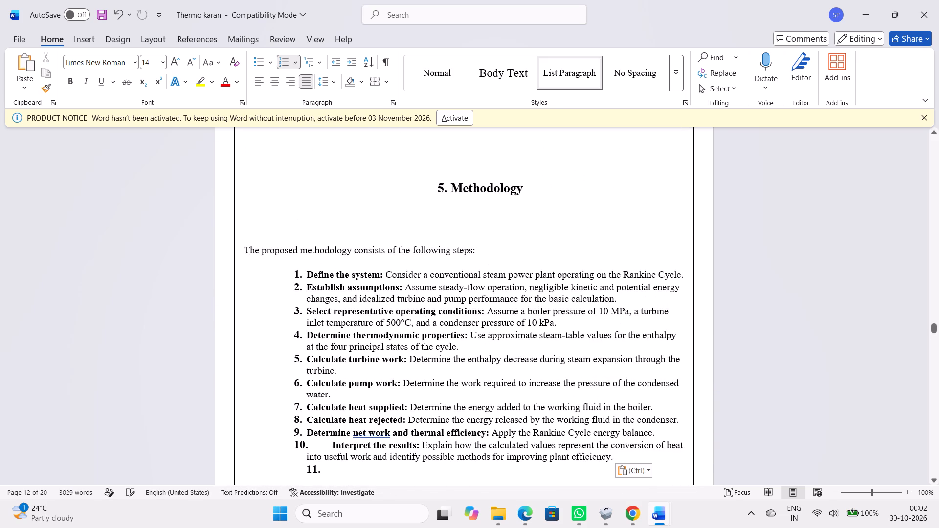
left_click_drag(244, 249, 587, 392)
scroll(504, 418, "down", 2)
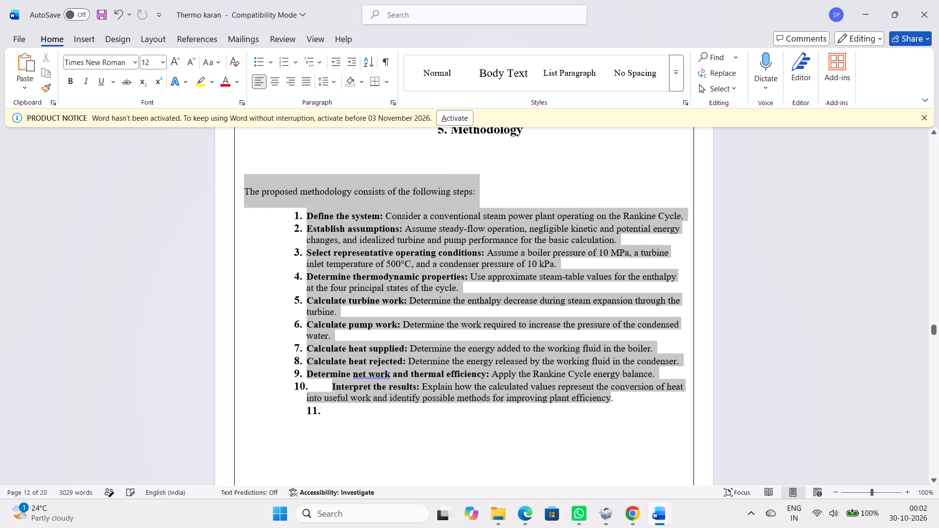
left_click_drag(587, 392, 321, 413)
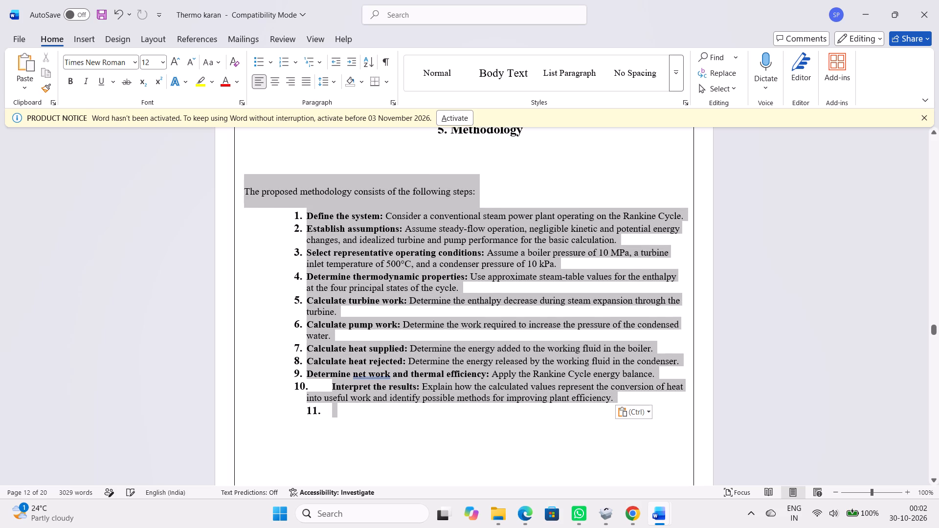
left_click_drag(321, 413, 620, 399)
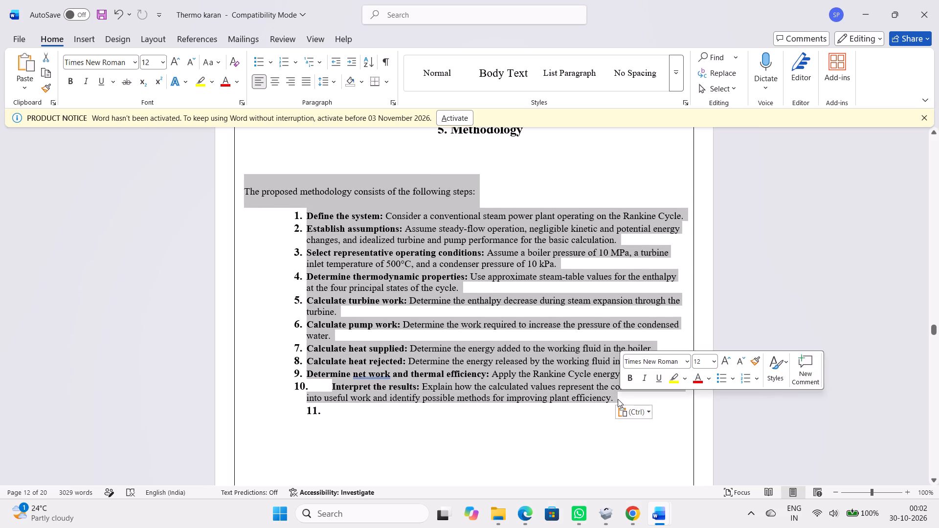
left_click(306, 83)
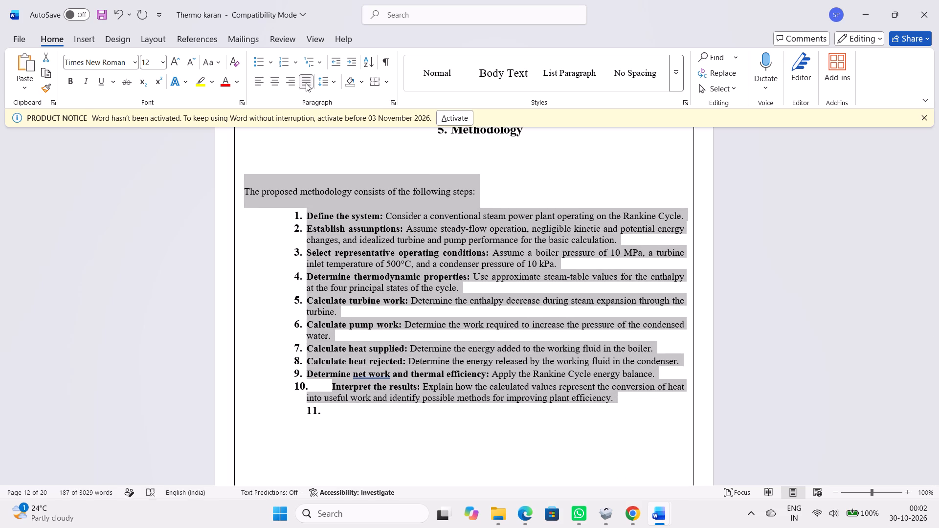
left_click(271, 82)
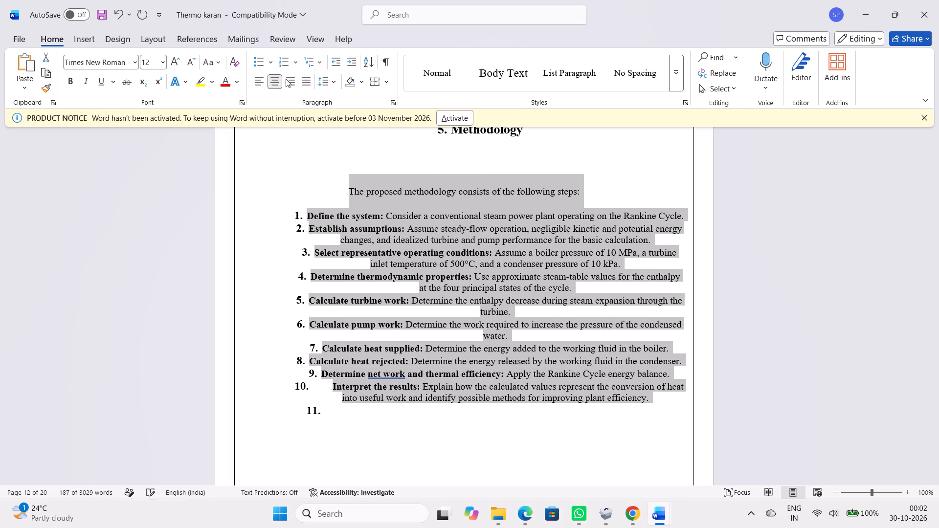
left_click(303, 80)
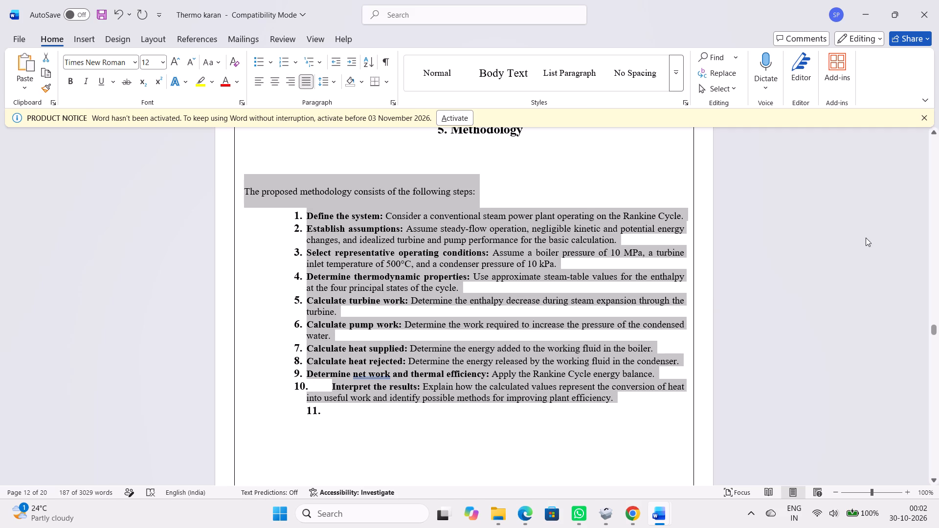
left_click(867, 238)
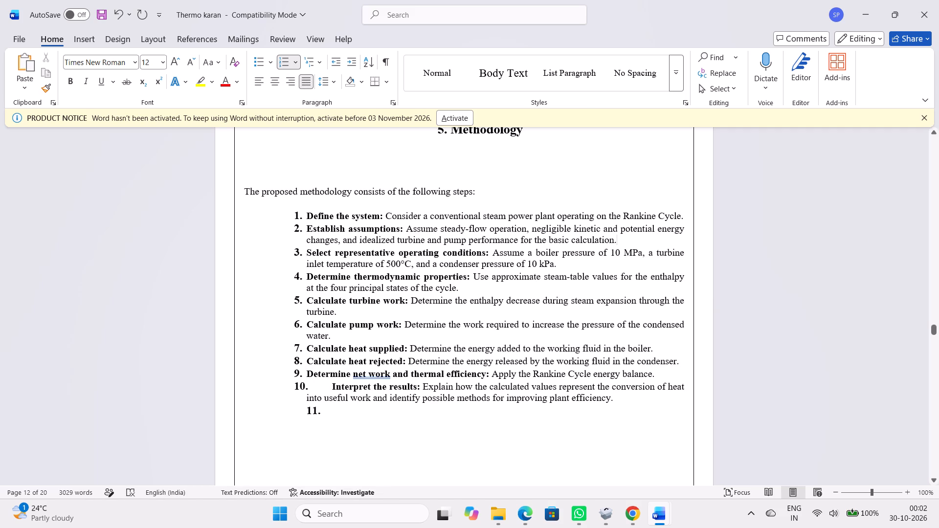
Indent the introductory sentence "The proposed methodology consists of the following steps:" by two tab stops, aligning it with the list numbers.
left_click(247, 192)
key("Tab")
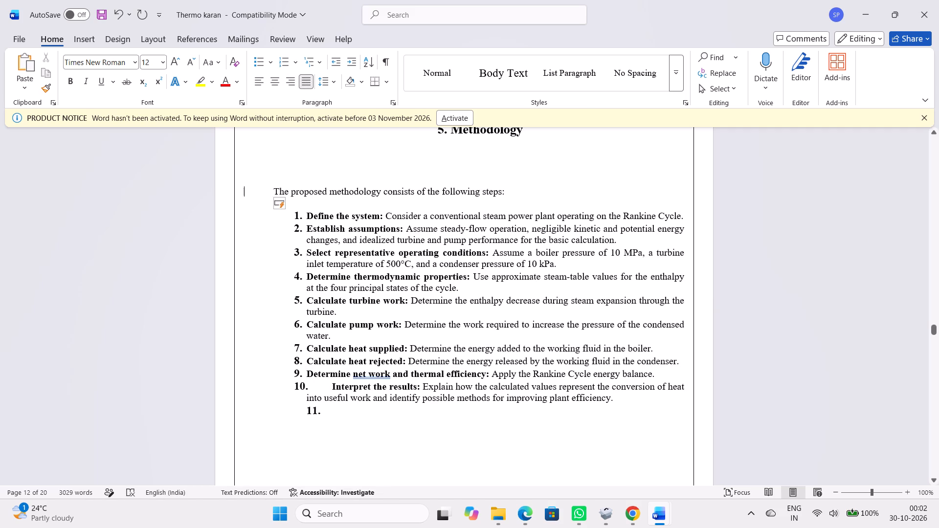
key("Tab")
Set the font size of the methodology text, from the introductory sentence through the end of the numbered list, to 14.
left_click_drag(295, 190, 298, 190)
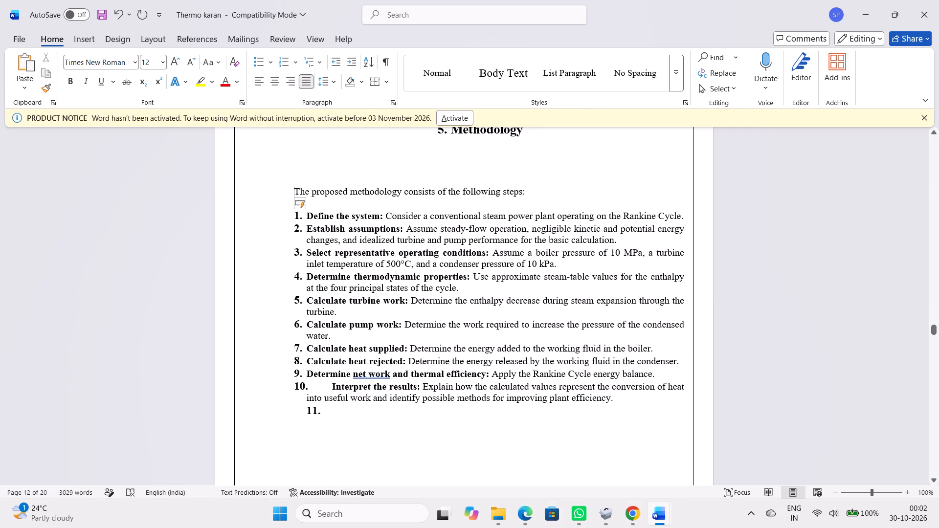
left_click_drag(298, 190, 607, 405)
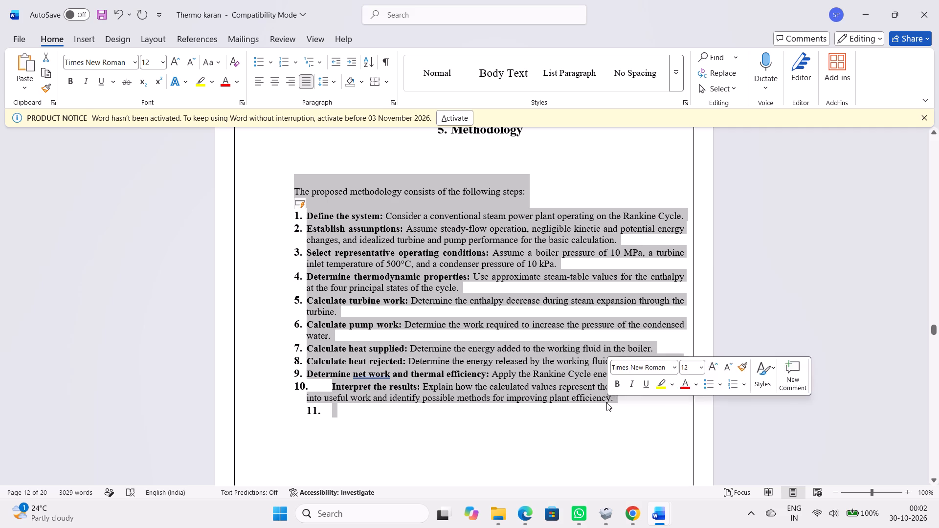
left_click(160, 64)
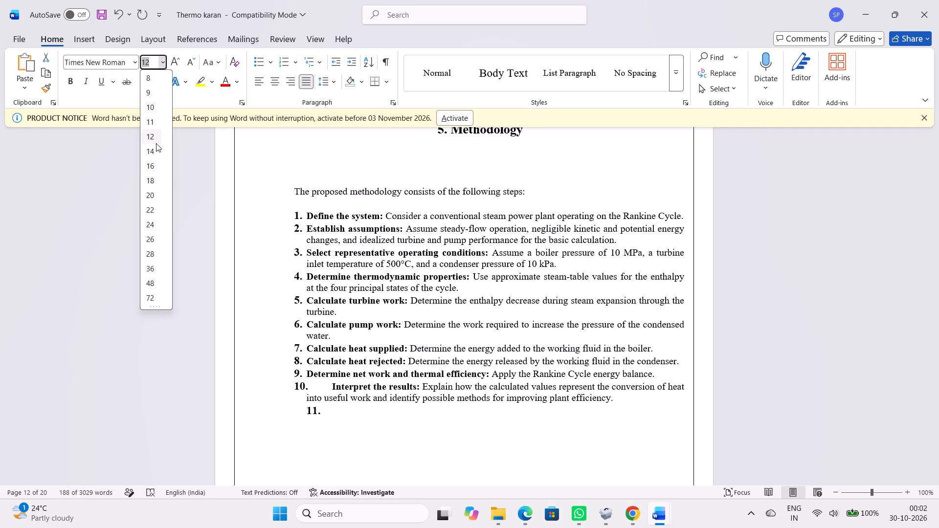
left_click(156, 149)
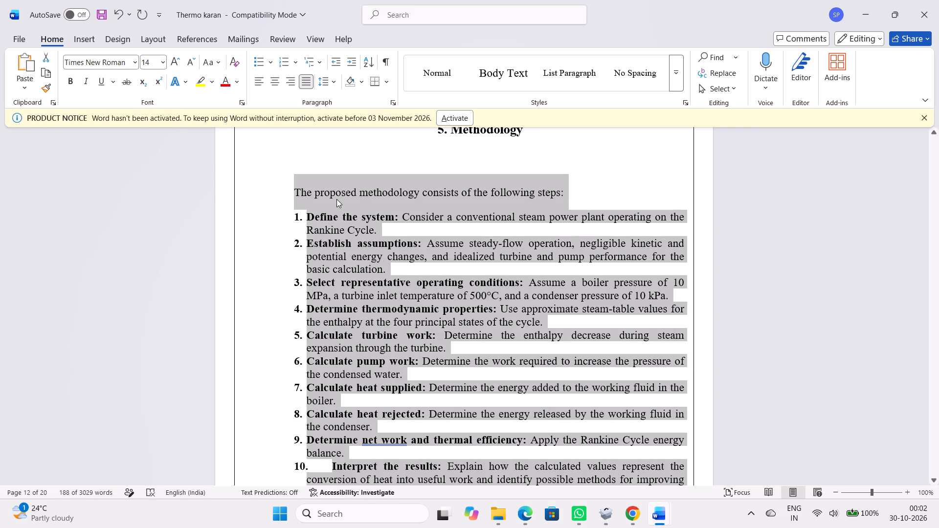
left_click(805, 295)
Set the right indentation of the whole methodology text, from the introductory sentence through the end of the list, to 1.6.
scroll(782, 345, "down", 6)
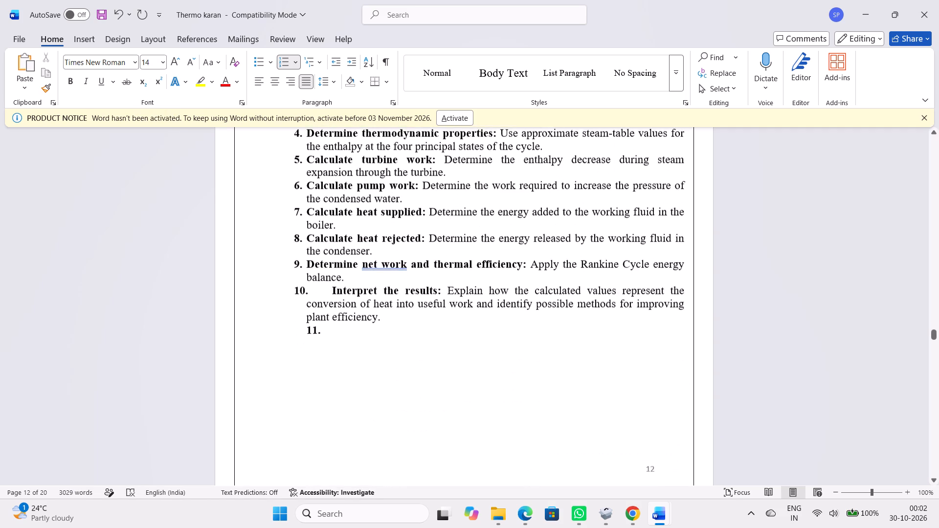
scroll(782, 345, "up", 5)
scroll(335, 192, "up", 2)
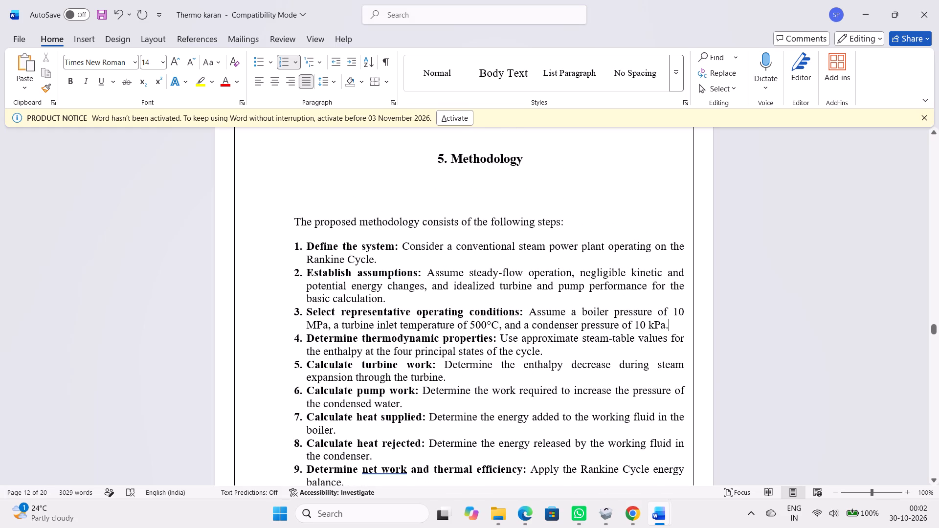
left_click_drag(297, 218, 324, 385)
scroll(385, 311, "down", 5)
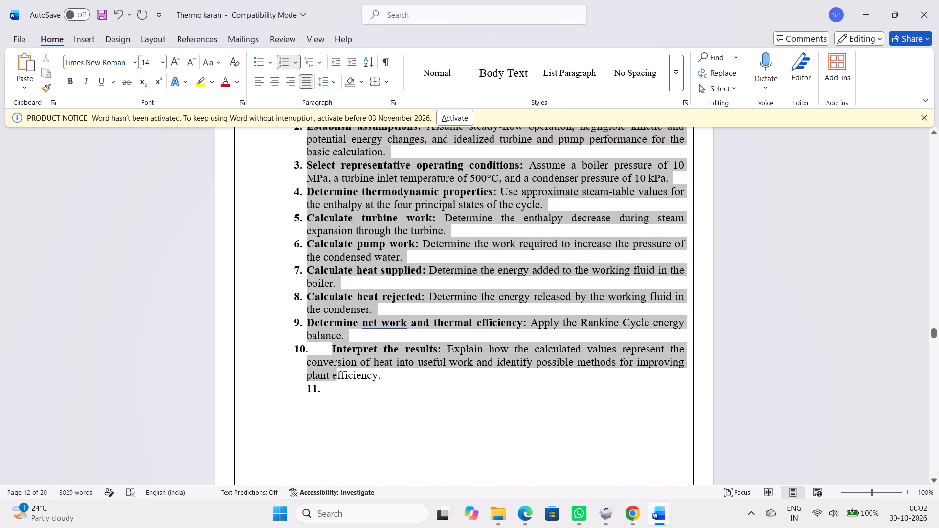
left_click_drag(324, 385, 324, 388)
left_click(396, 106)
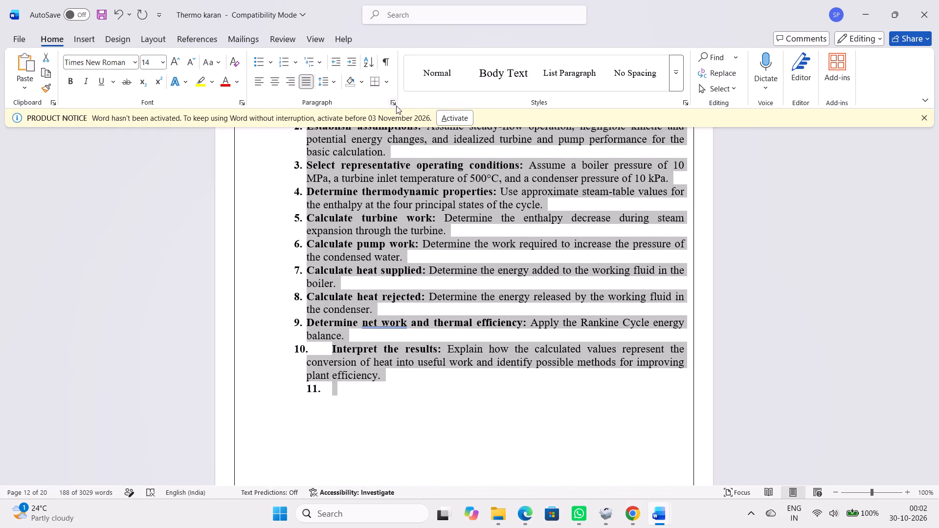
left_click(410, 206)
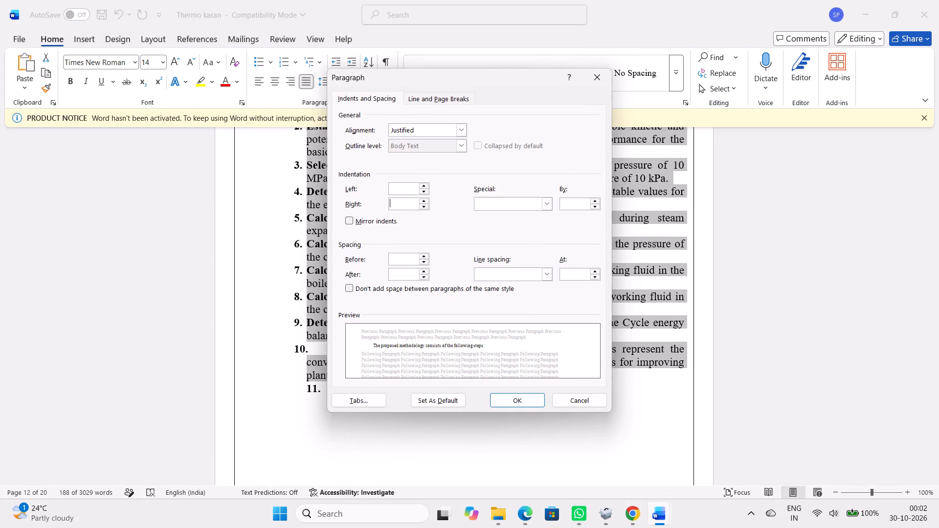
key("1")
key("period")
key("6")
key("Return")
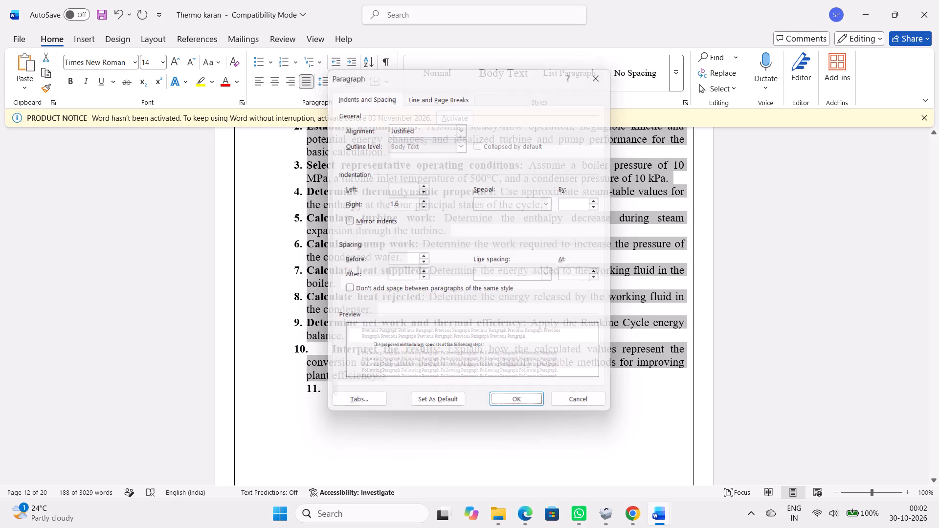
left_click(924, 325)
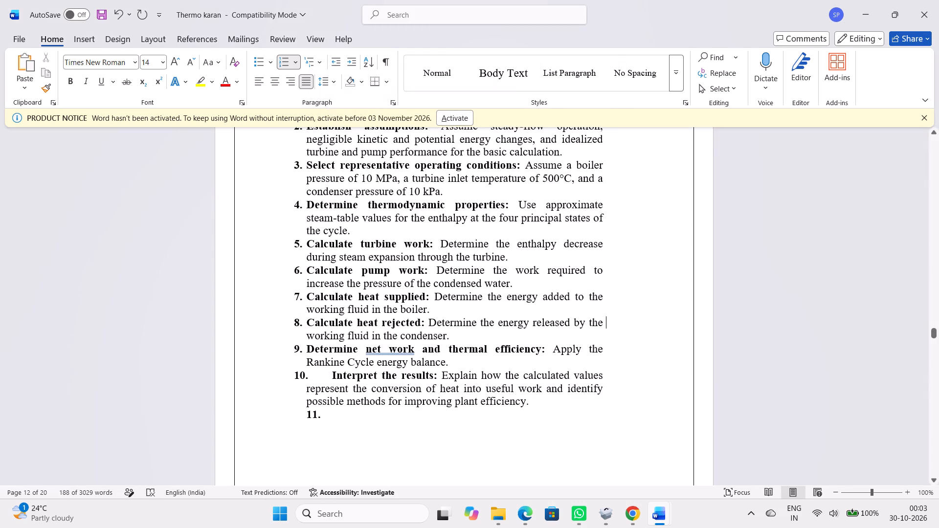
Check the paragraph indentation settings of the body text under "6. Energy Conversion in a Thermal Power Plant" on page 10.
scroll(815, 309, "up", 20)
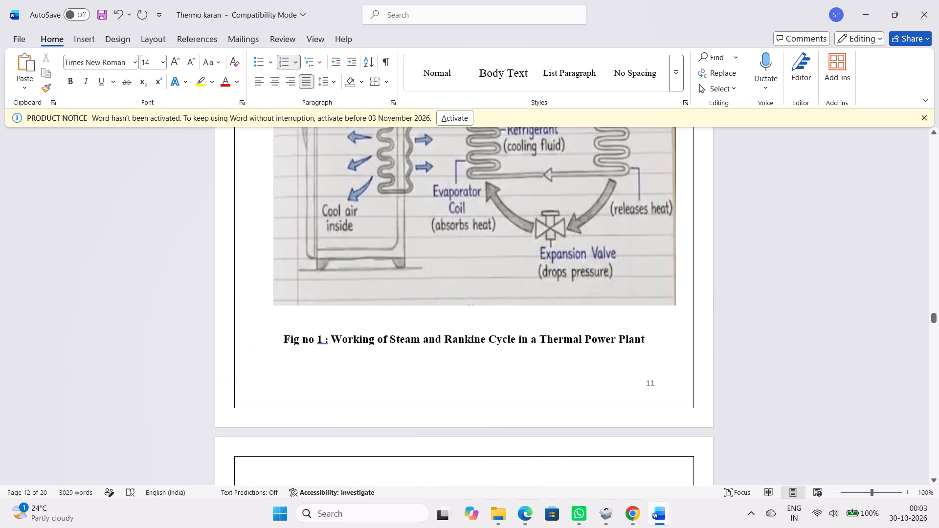
scroll(807, 308, "up", 20)
left_click(622, 307)
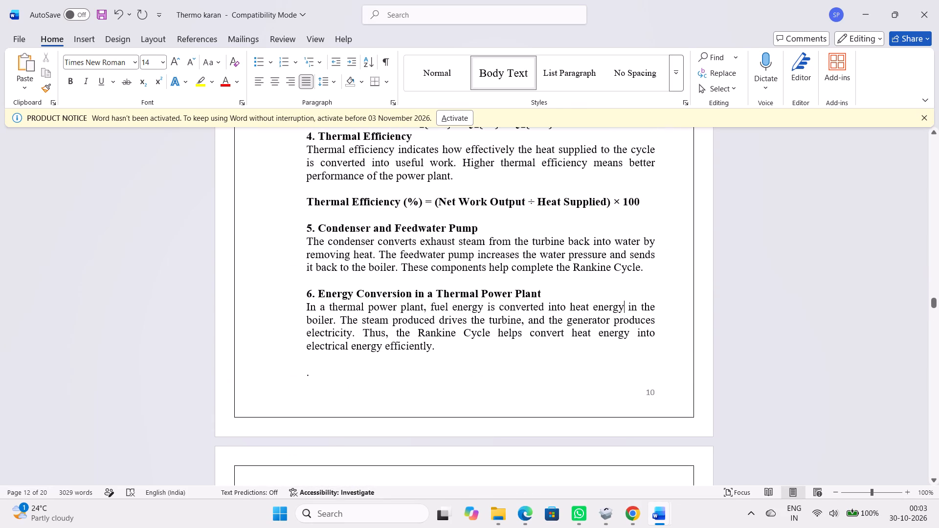
left_click(685, 101)
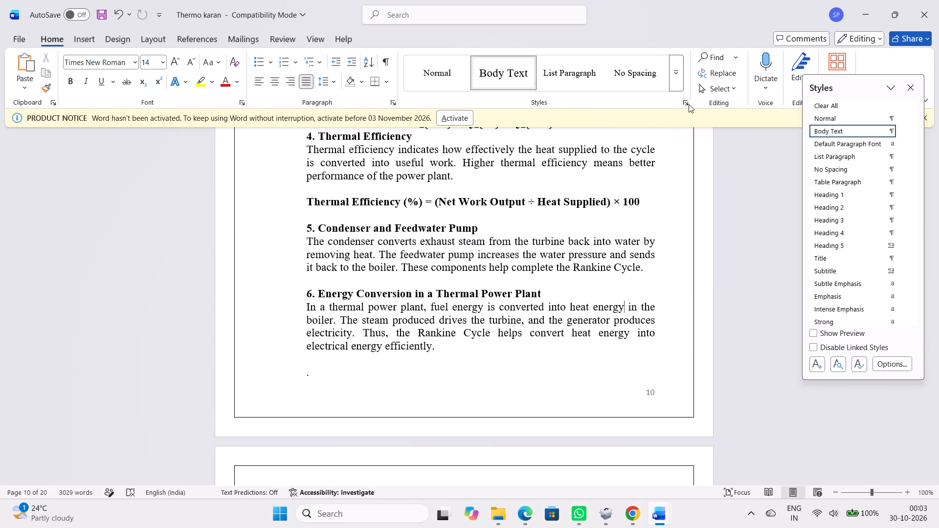
left_click(396, 102)
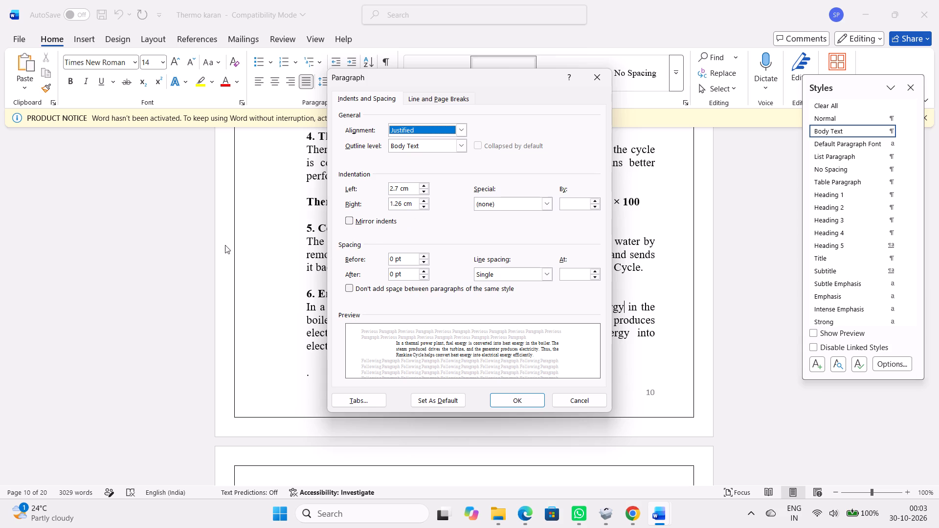
left_click(203, 241)
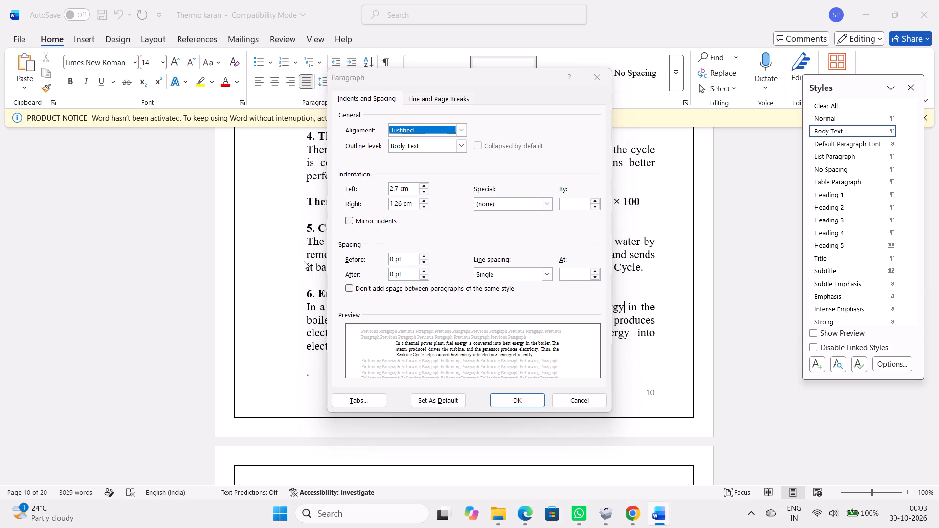
left_click(602, 79)
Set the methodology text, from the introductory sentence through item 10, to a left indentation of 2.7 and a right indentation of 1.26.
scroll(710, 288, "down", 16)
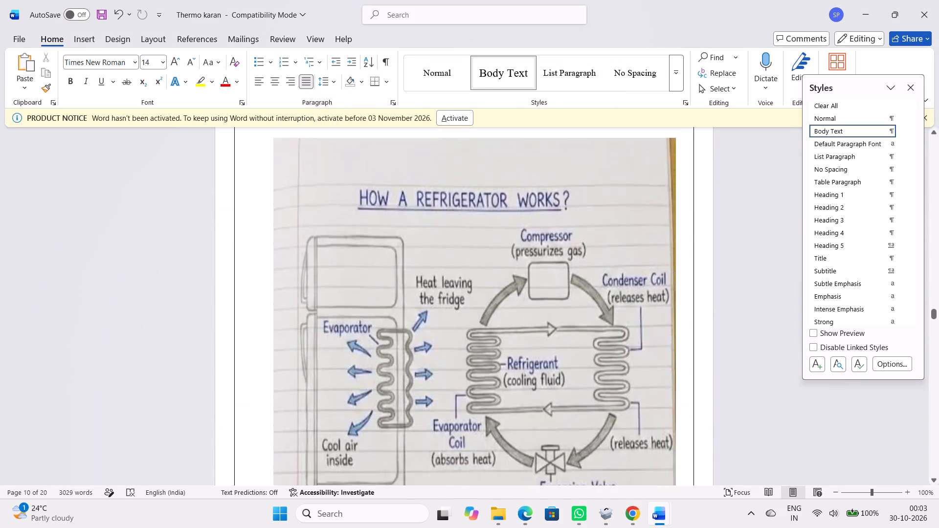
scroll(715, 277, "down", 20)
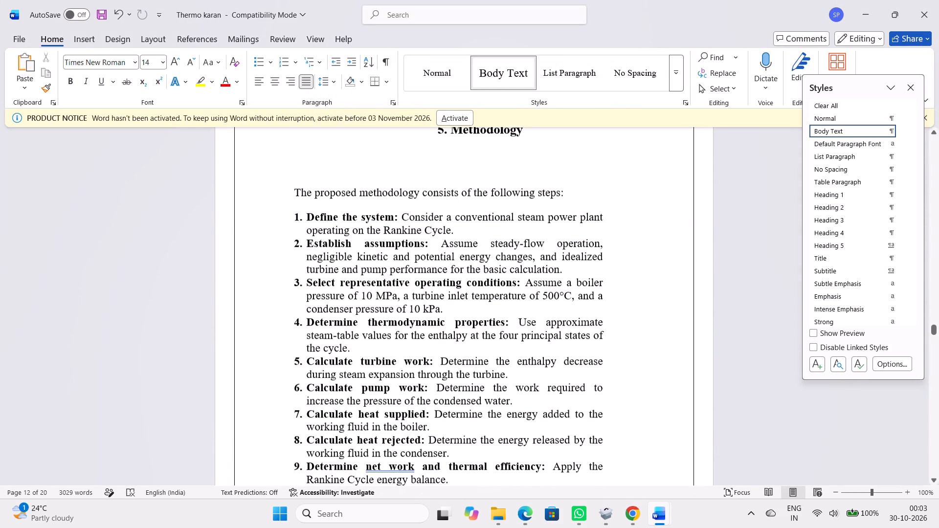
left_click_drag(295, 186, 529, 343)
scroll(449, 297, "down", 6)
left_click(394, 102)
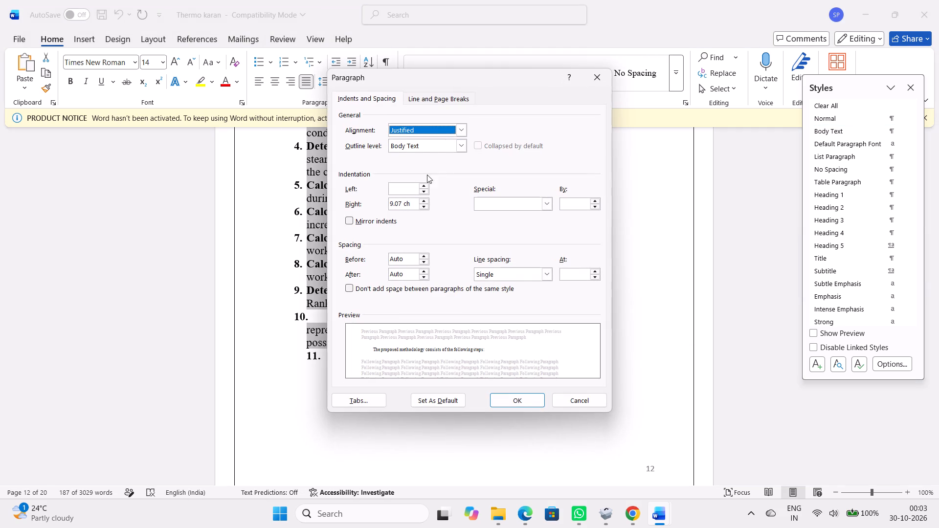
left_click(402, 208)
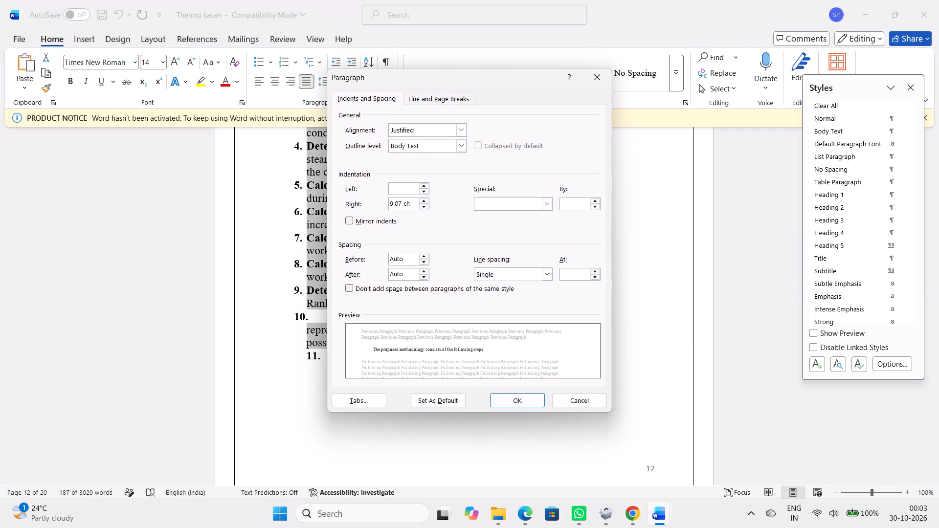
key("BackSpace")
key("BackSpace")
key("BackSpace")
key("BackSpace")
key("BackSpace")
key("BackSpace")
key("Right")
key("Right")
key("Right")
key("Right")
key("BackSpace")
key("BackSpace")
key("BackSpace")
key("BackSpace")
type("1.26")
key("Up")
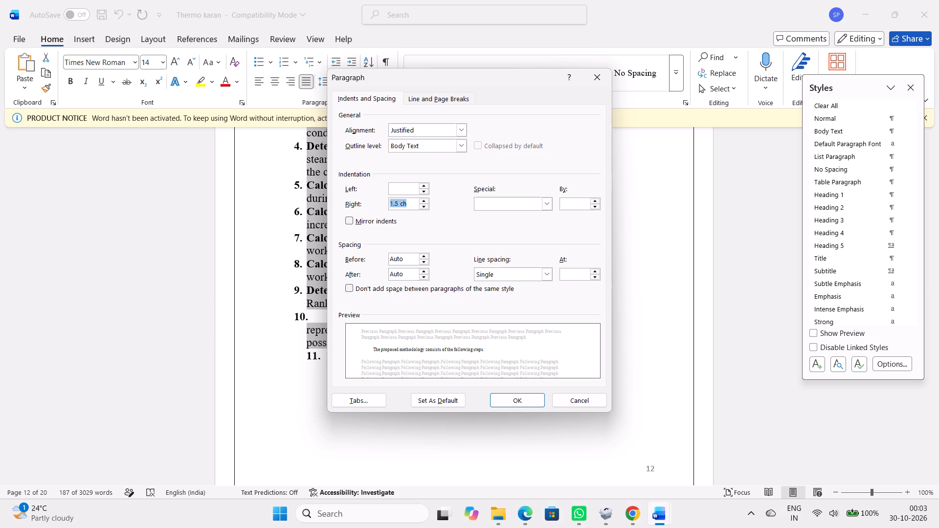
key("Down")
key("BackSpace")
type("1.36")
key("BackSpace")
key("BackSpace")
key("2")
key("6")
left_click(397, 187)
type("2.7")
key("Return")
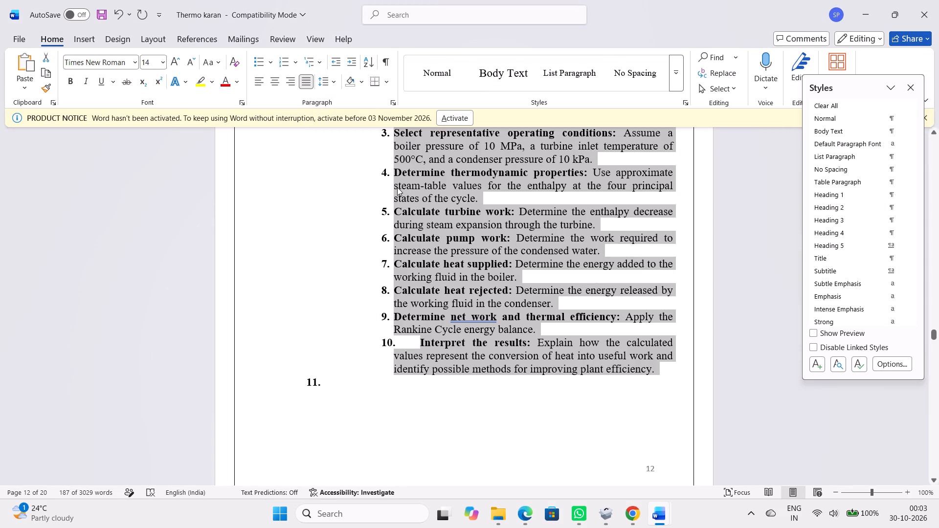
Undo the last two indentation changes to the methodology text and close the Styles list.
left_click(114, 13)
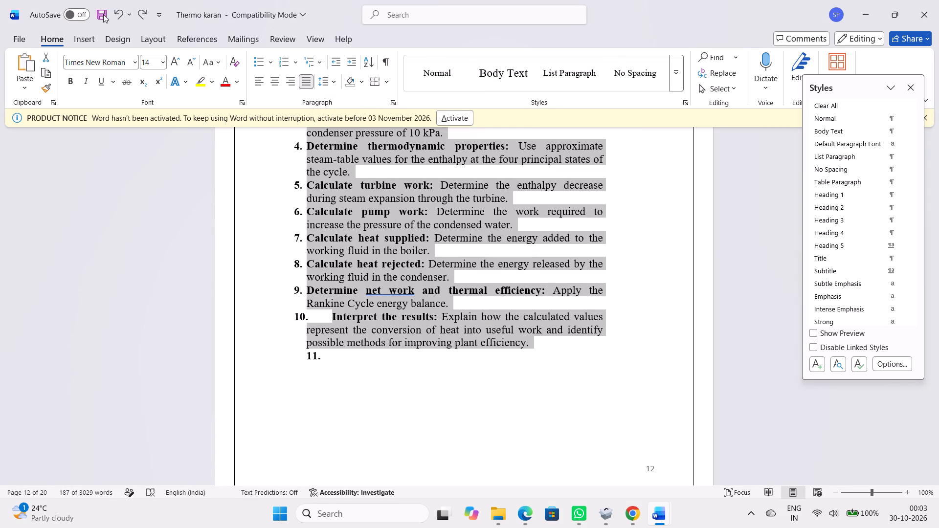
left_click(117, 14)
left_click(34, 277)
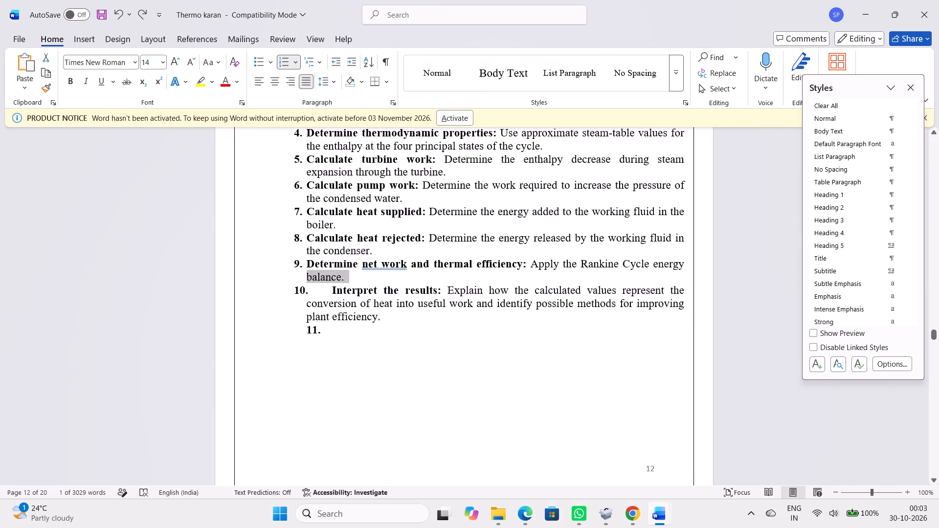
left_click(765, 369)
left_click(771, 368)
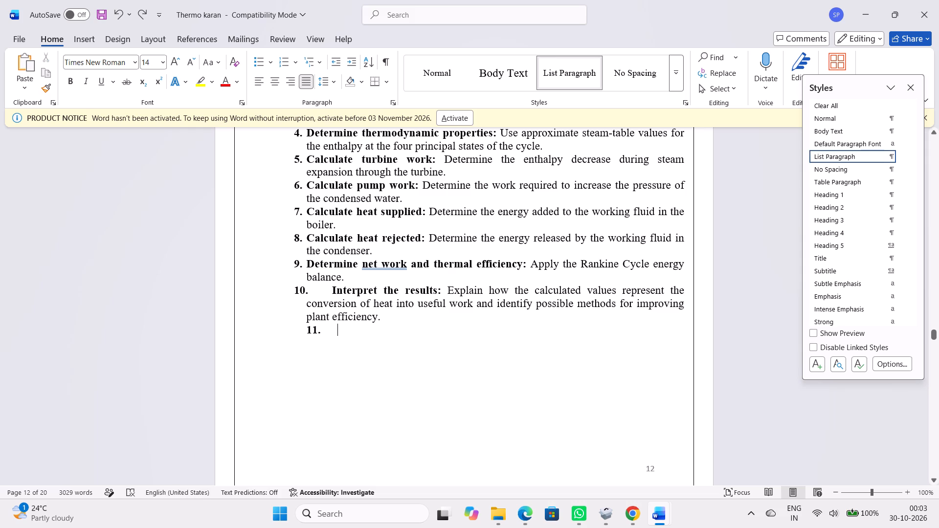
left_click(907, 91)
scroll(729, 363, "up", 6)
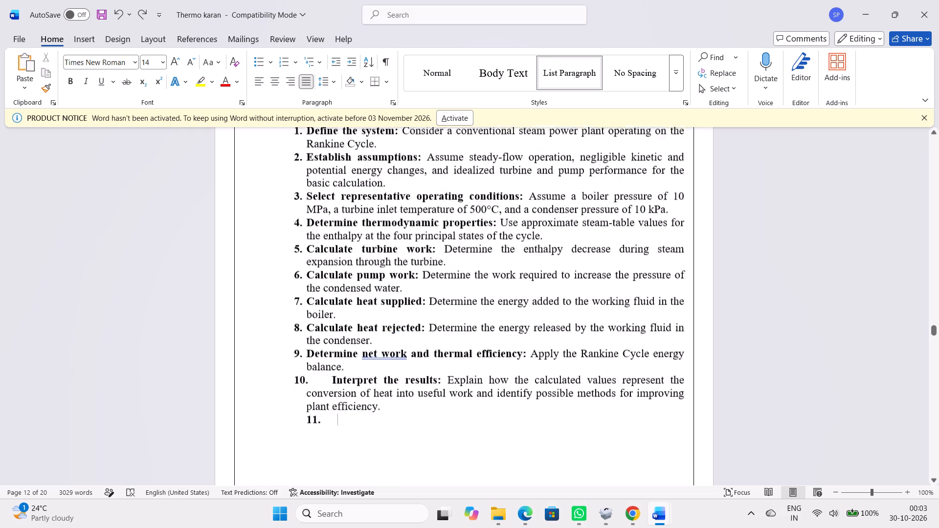
Check the paragraph indentation settings of the body text under "6. Energy Conversion in a Thermal Power Plant" on page 10.
scroll(734, 355, "up", 10)
scroll(741, 350, "up", 13)
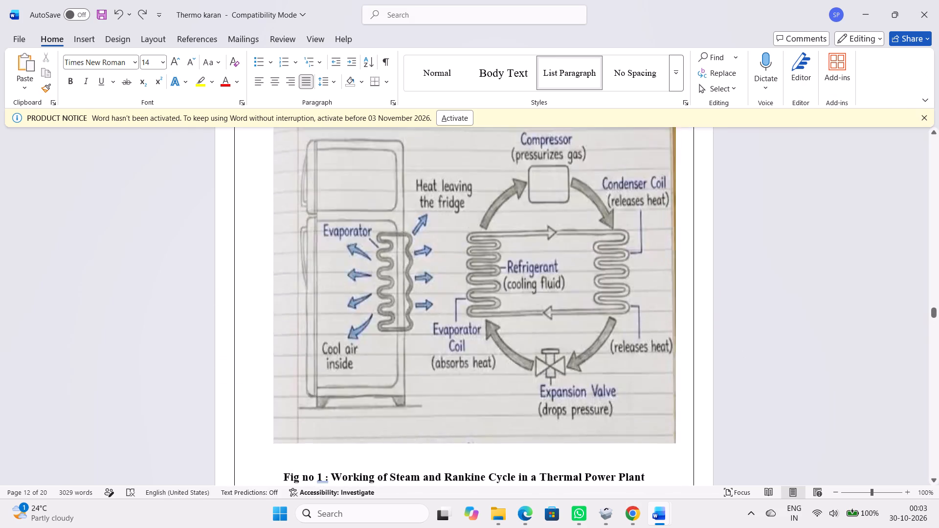
scroll(742, 349, "up", 12)
left_click(590, 304)
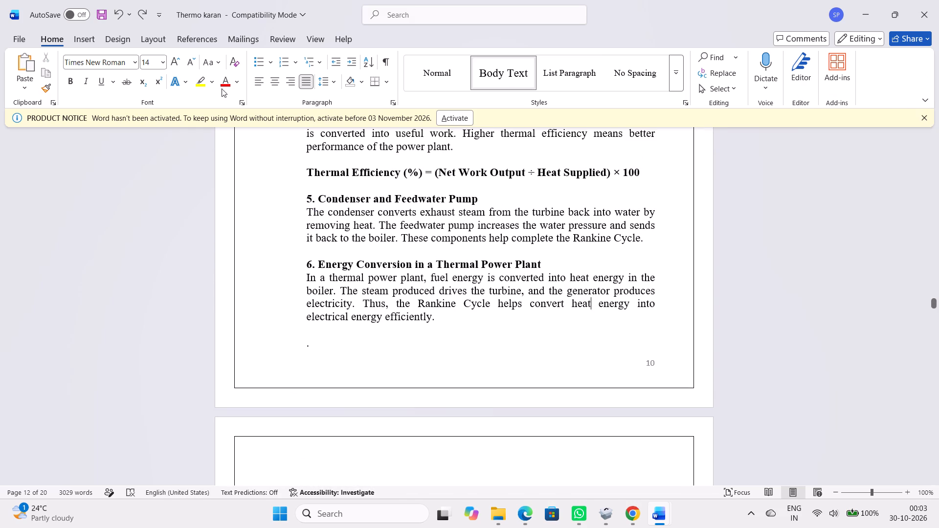
left_click(395, 103)
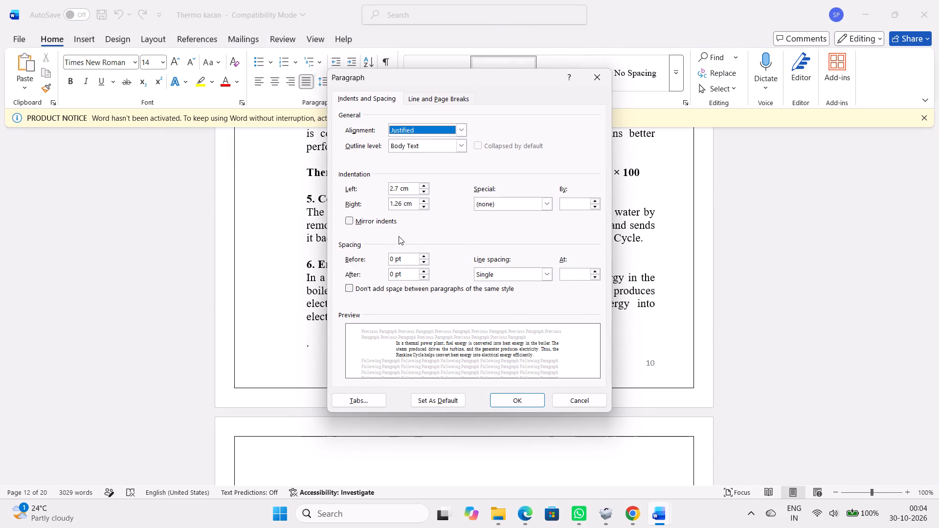
left_click(875, 310)
left_click(599, 82)
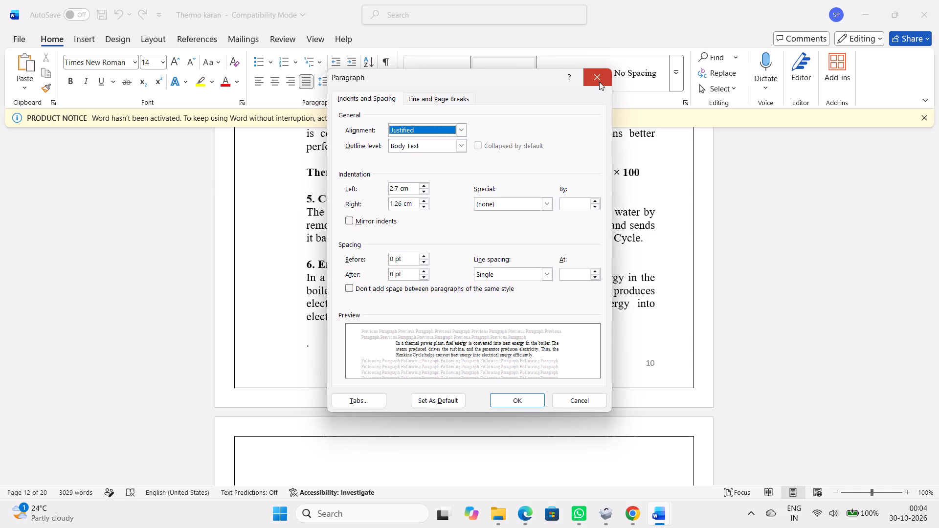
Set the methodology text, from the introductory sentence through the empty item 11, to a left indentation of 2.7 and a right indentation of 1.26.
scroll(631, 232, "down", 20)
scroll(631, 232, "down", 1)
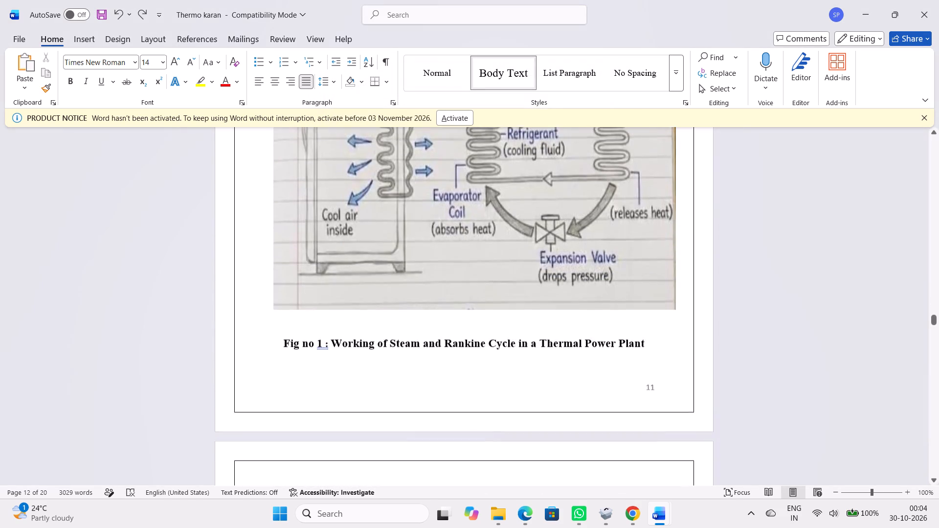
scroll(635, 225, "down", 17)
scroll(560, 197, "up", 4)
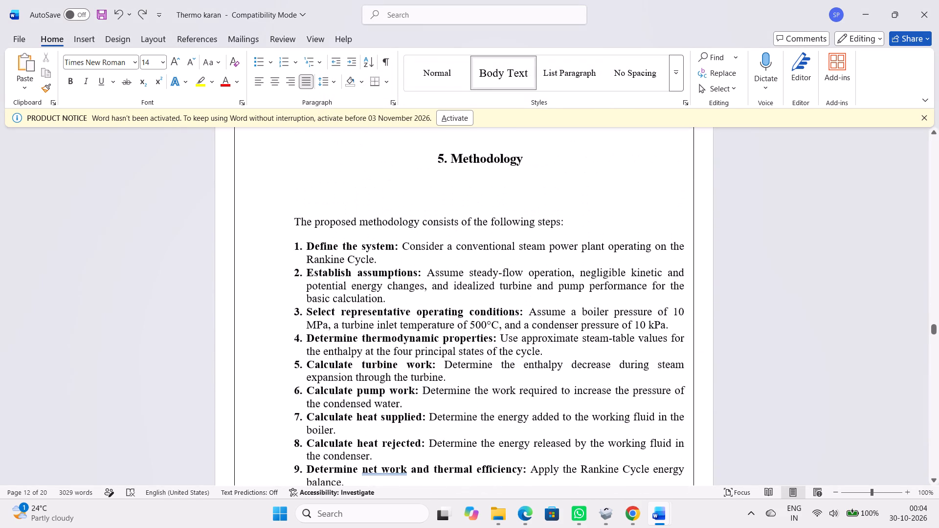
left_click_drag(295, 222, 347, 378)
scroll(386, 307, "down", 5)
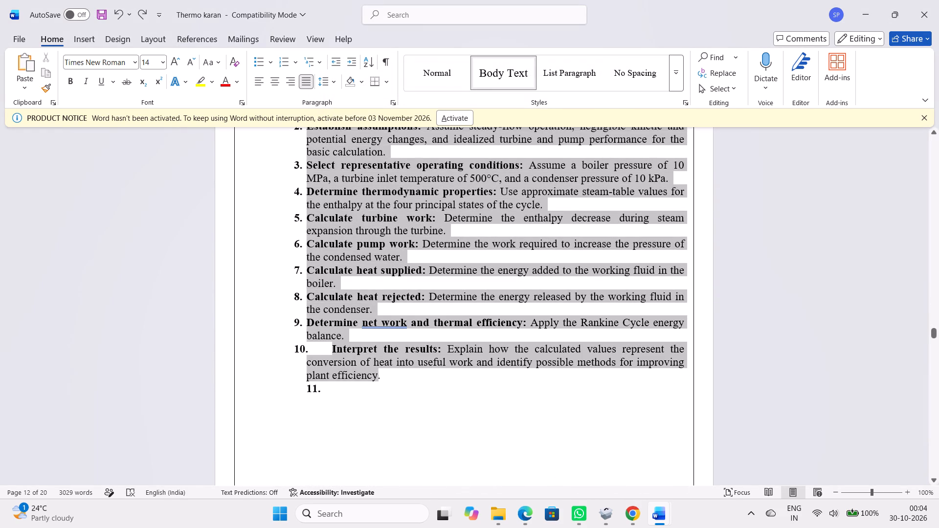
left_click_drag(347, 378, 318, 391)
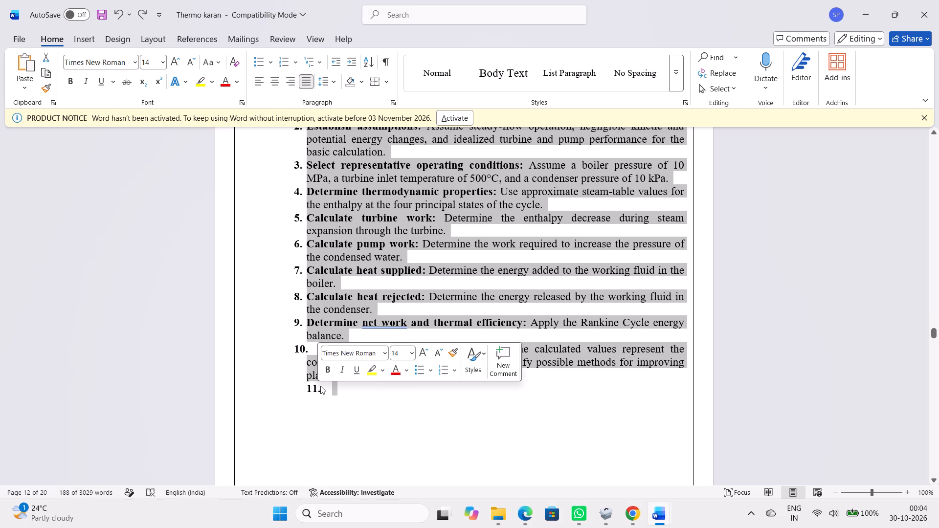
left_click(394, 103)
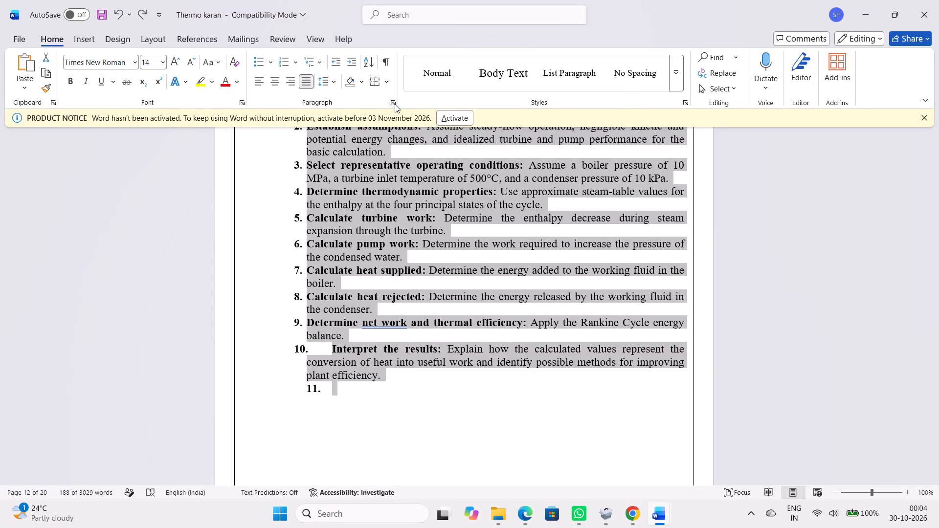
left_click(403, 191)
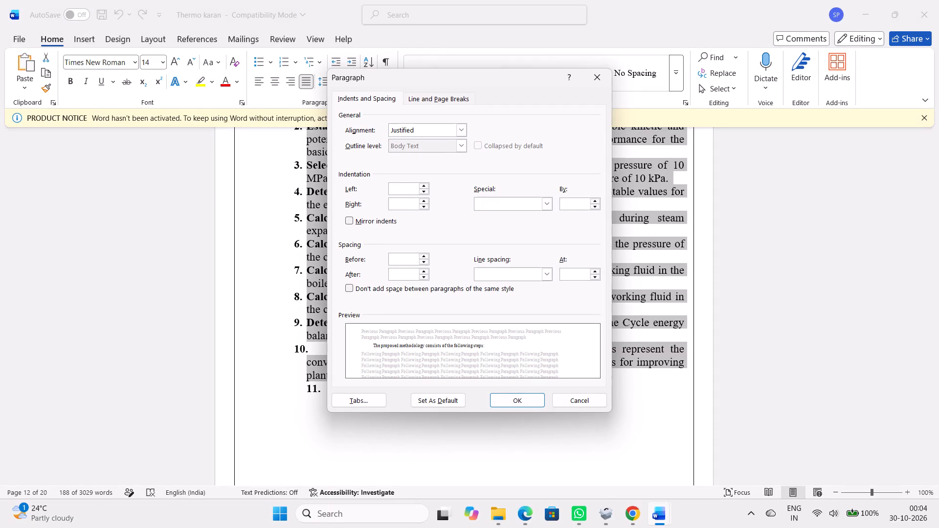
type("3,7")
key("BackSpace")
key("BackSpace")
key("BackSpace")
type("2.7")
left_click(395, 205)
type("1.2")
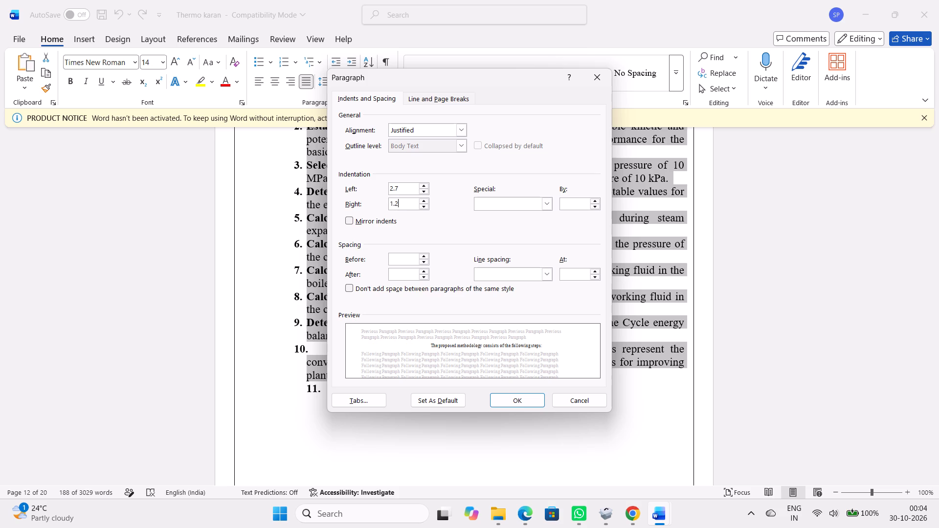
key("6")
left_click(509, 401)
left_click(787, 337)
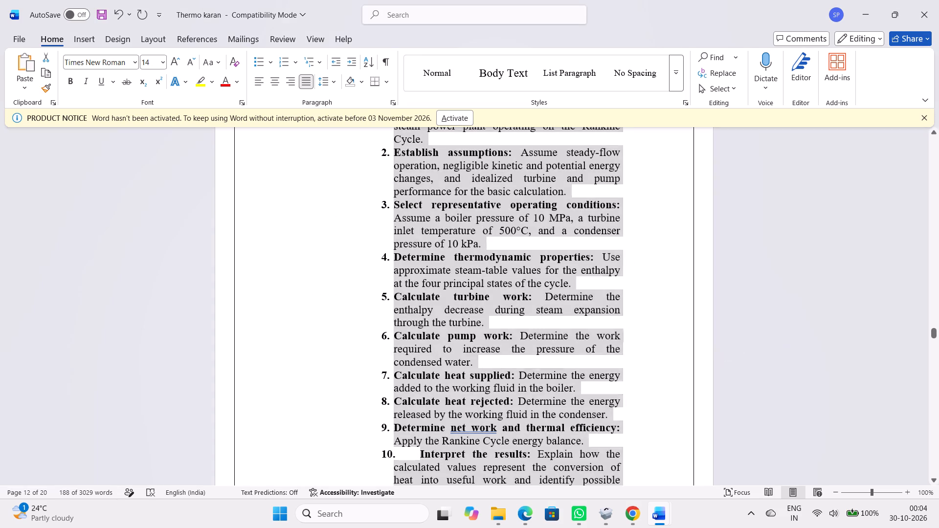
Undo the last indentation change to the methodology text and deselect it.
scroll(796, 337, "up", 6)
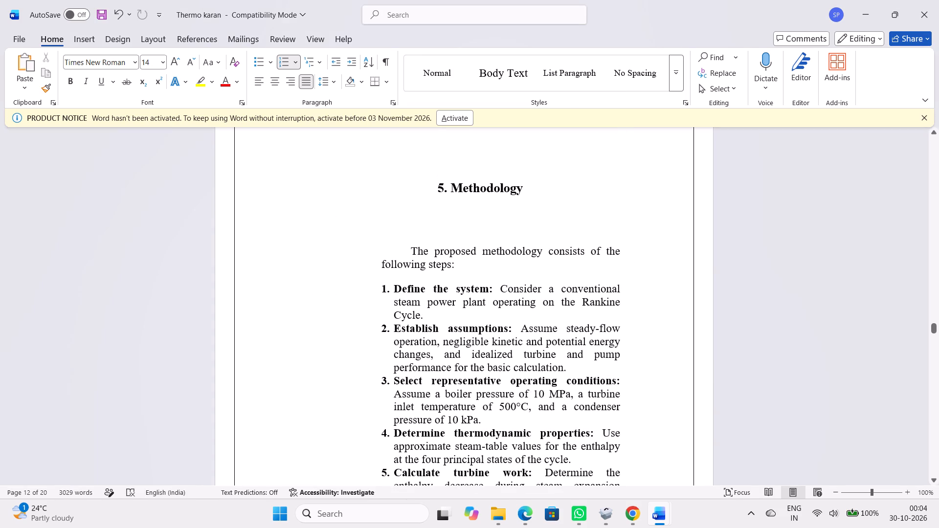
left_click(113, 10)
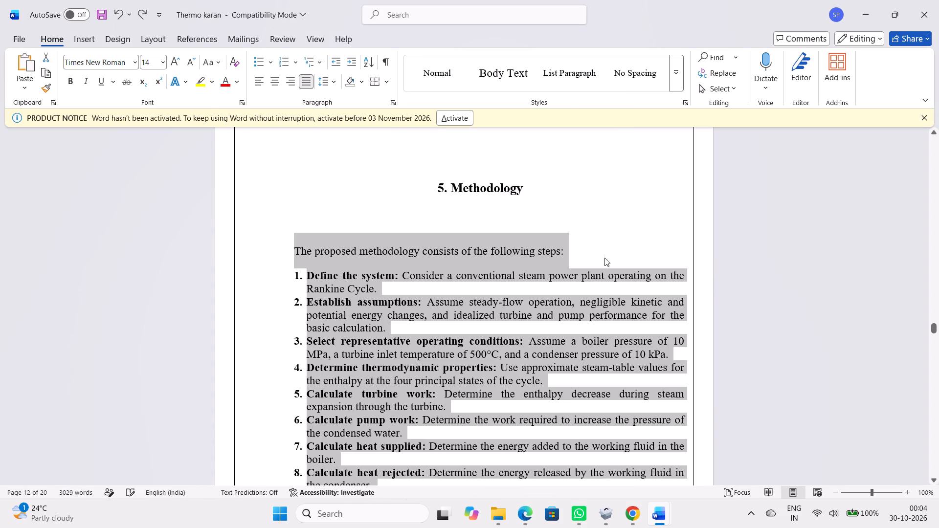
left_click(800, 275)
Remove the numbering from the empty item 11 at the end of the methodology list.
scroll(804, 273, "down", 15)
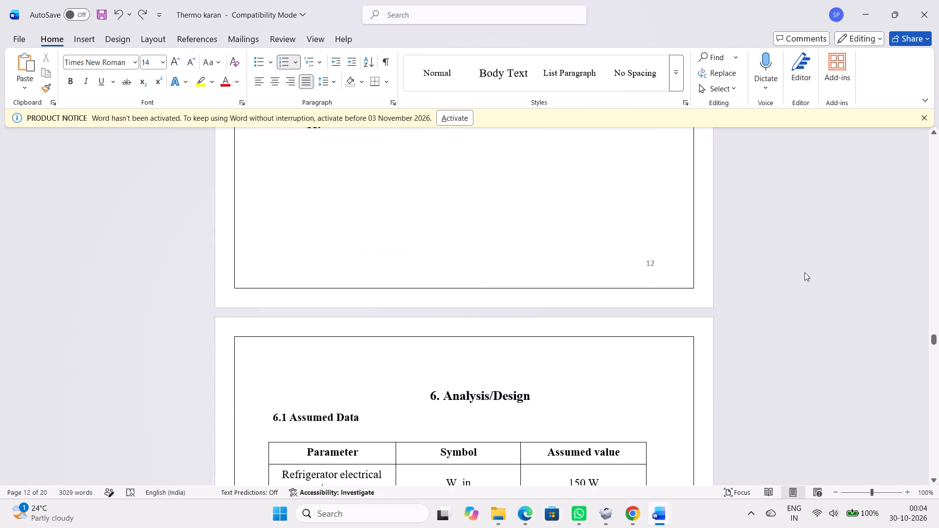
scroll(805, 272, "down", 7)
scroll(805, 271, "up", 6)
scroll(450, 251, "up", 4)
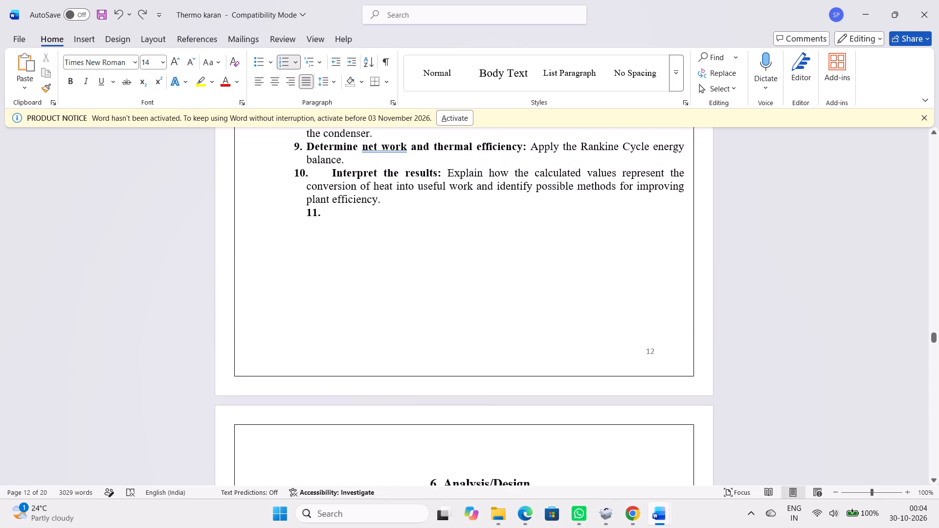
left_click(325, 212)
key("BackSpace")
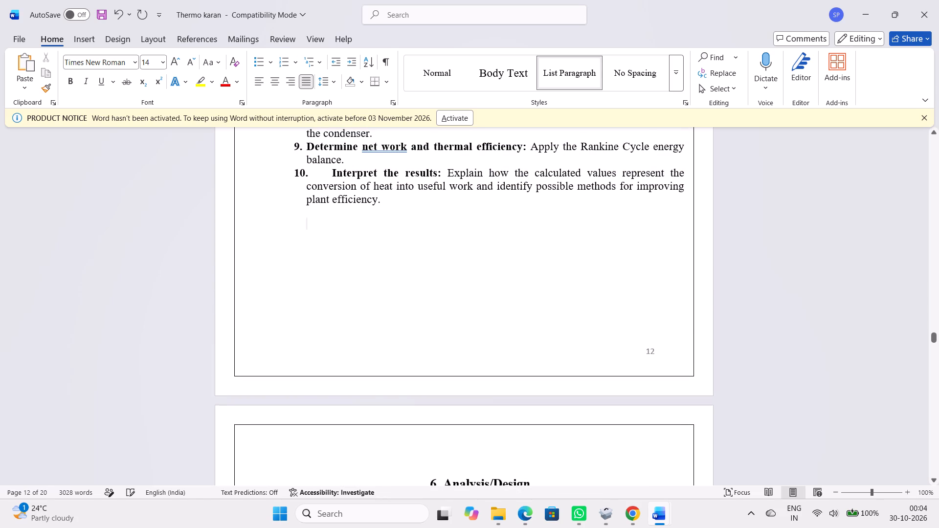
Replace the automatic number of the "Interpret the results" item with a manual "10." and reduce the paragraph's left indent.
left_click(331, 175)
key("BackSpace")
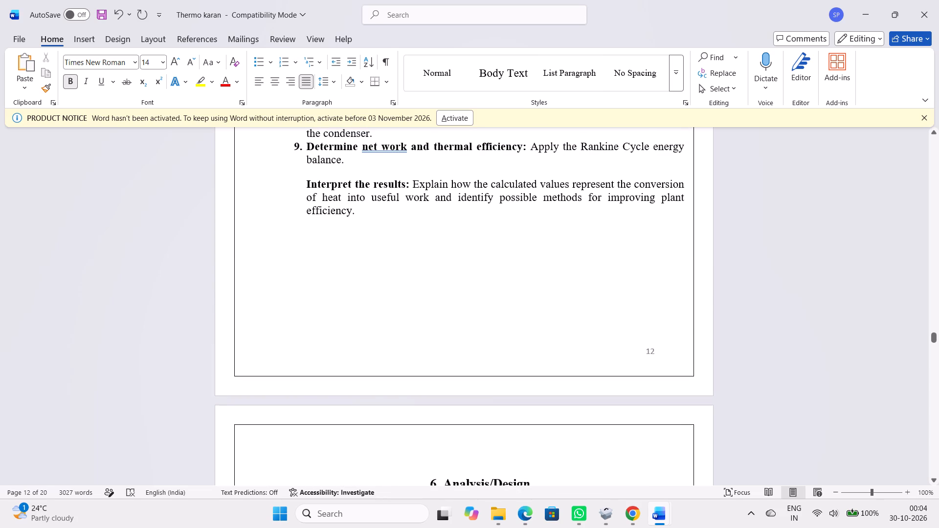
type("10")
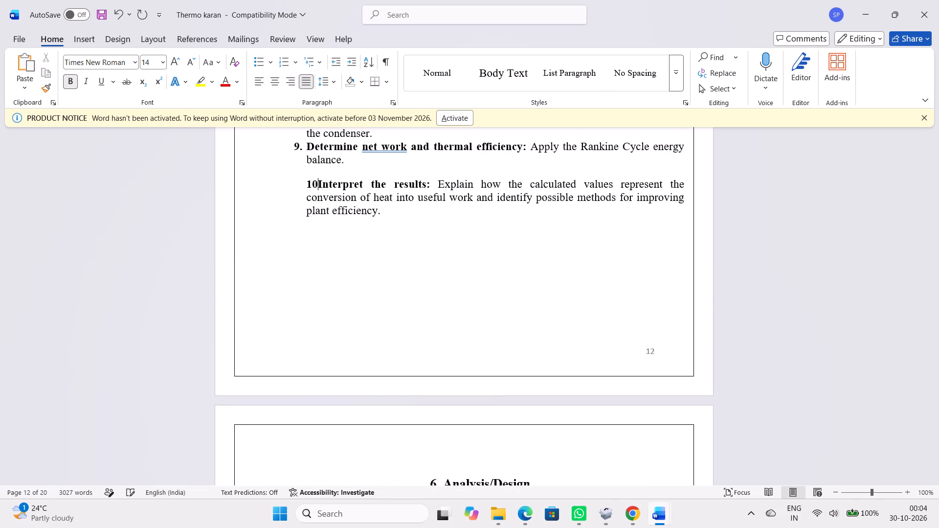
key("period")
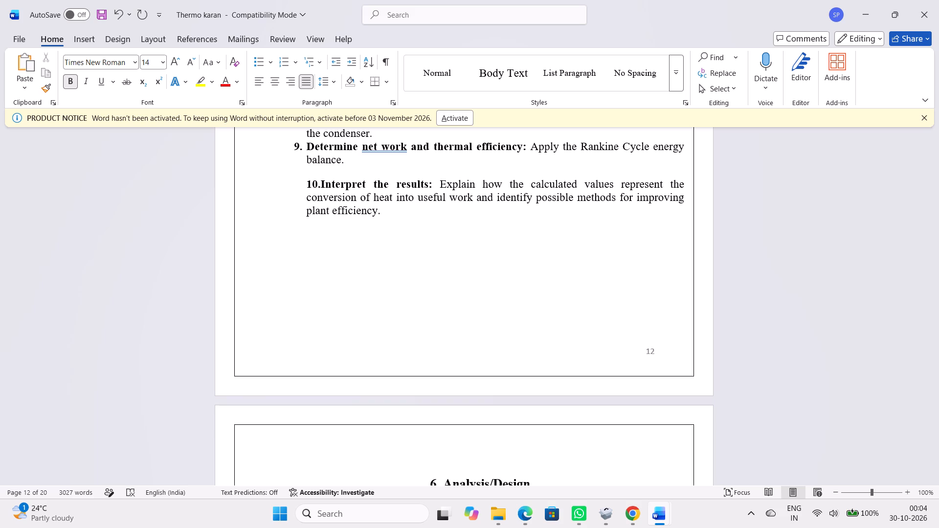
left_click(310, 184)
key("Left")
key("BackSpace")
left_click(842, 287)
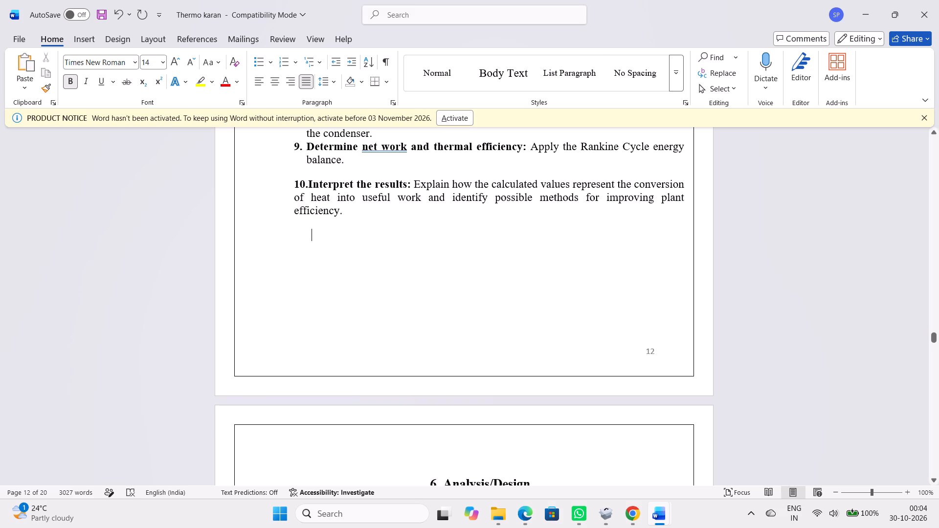
Review the layout of the Methodology page against the figure page before it and the Analysis/Design page after it.
scroll(839, 288, "up", 5)
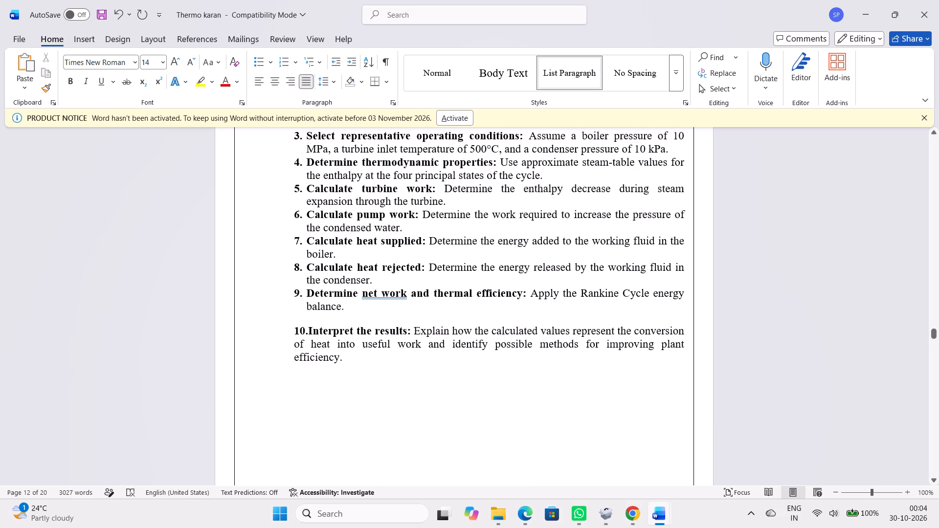
scroll(438, 324, "up", 15)
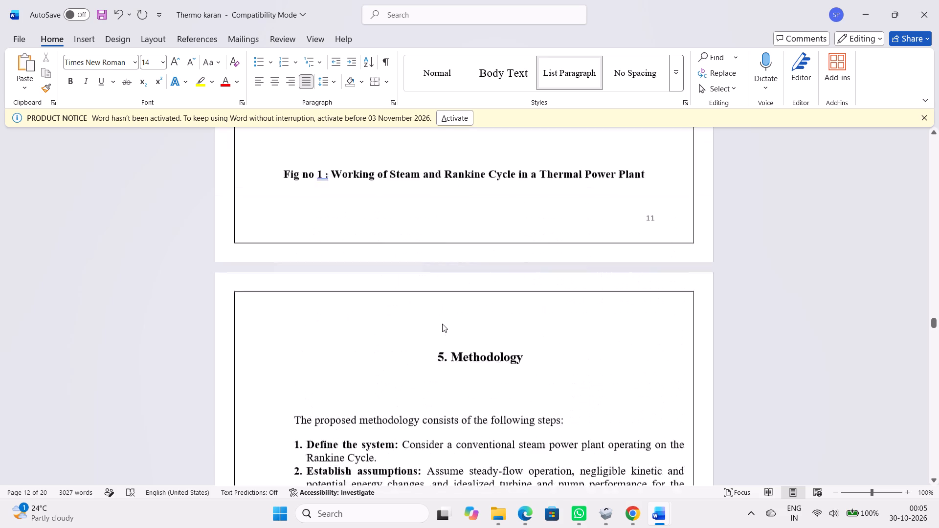
scroll(443, 324, "down", 16)
scroll(447, 320, "down", 5)
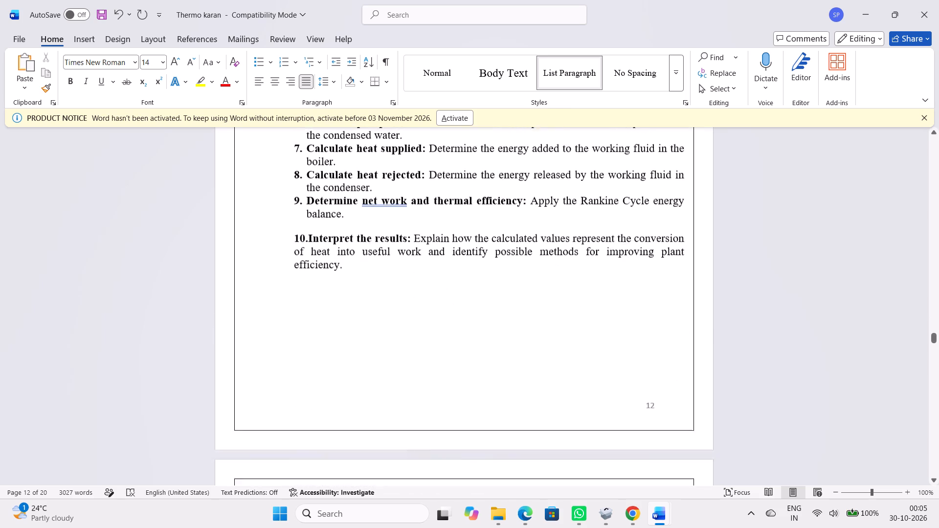
scroll(447, 320, "down", 8)
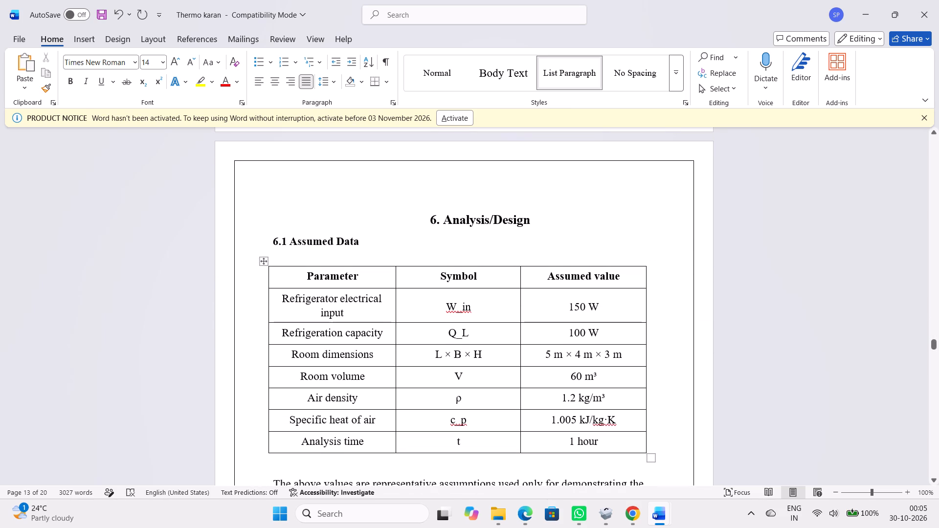
scroll(450, 319, "up", 20)
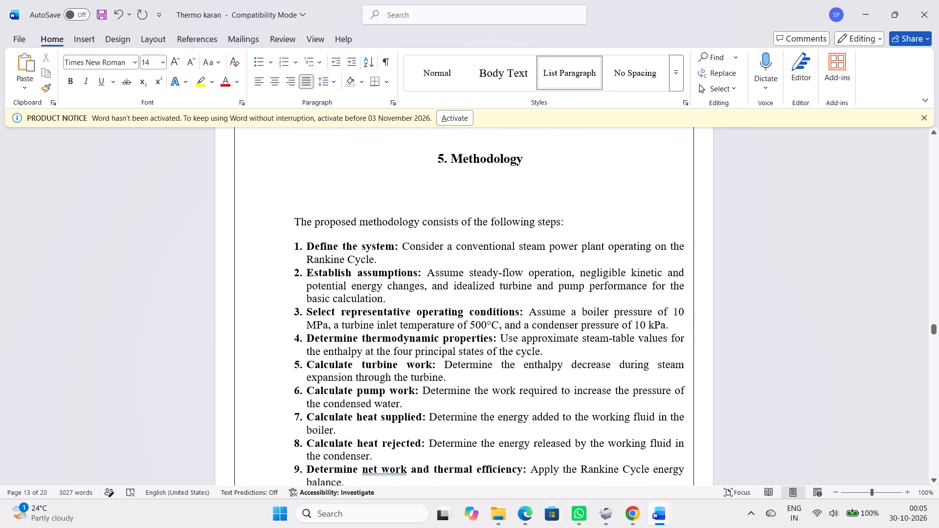
Undo the recent Methodology edits, back through the manual item 10 numbering, the indentation changes and the 14-point font size.
triple_click(118, 15)
triple_click(118, 15)
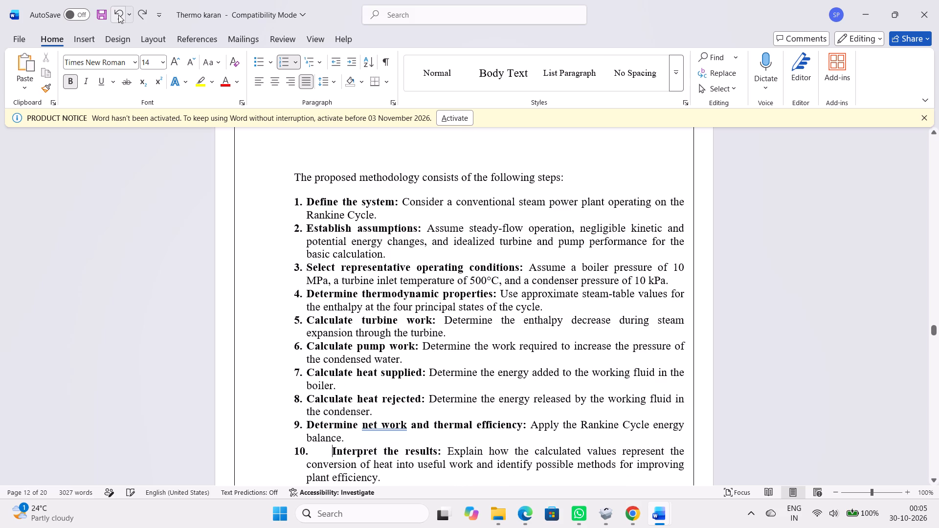
left_click(118, 15)
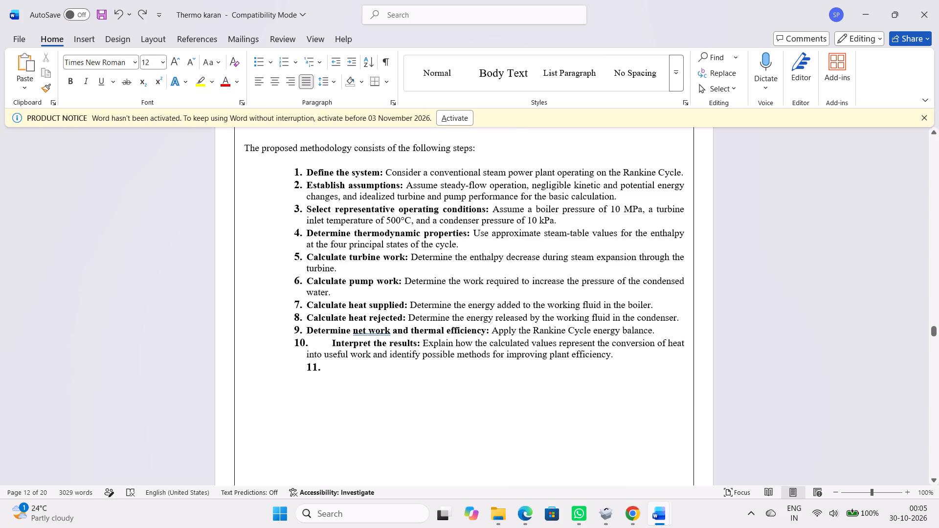
Copy the Rankine Cycle methodology text, from its introductory line through the "Interpret the results" item.
left_click_drag(245, 149, 617, 359)
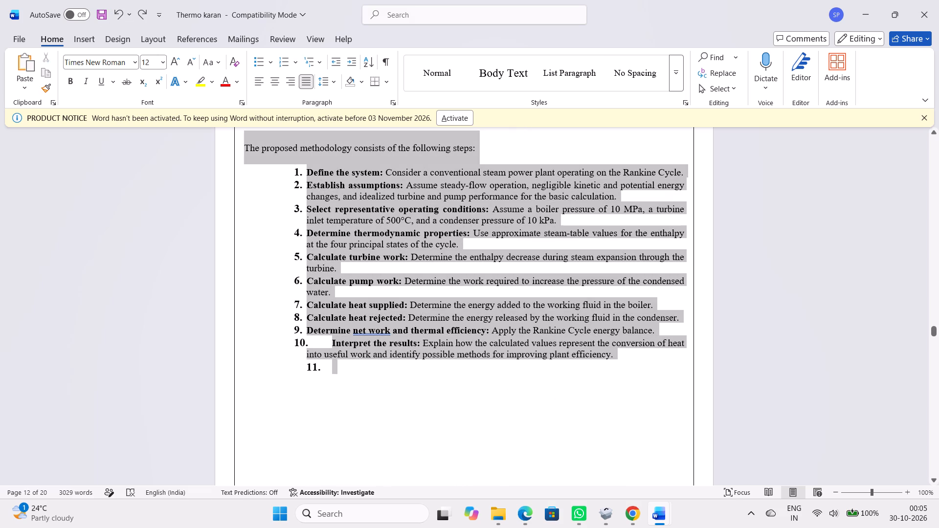
left_click_drag(617, 359, 614, 355)
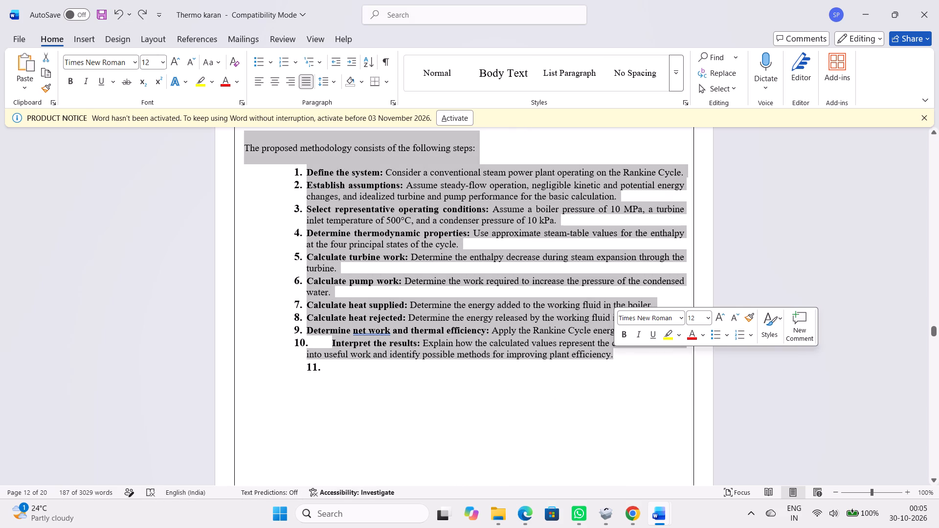
key("ctrl+c")
Undo the Methodology edits back to the original refrigerator steps, and redo the 14-point size of the "Fig no 1" caption label.
left_click(122, 18)
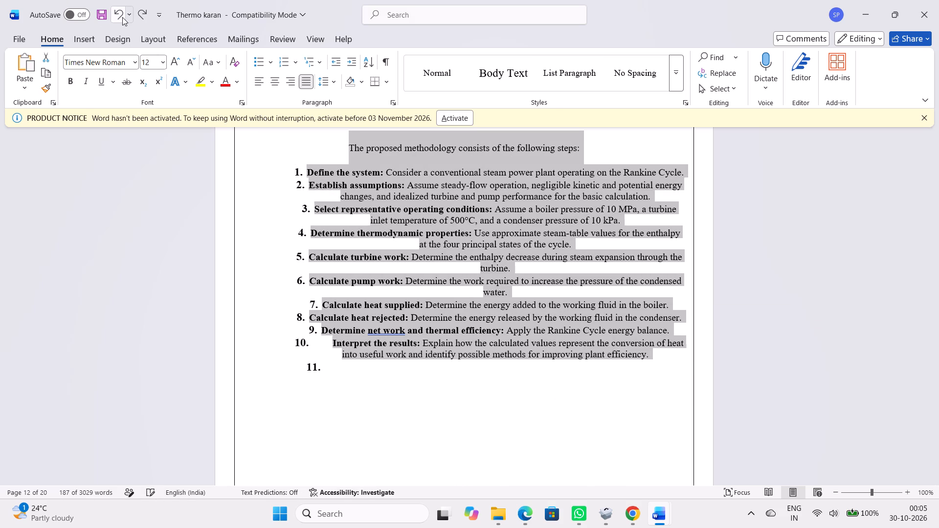
triple_click(121, 17)
left_click(121, 17)
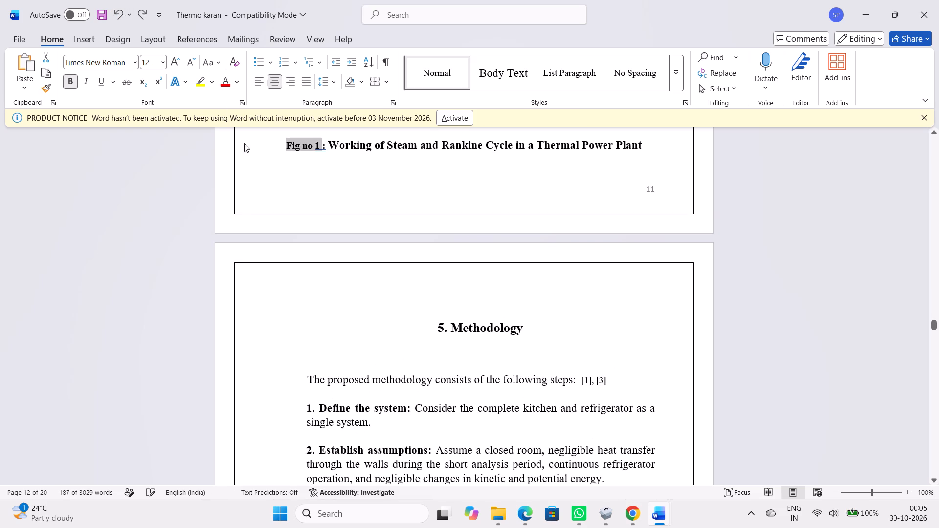
left_click(138, 9)
left_click(856, 317)
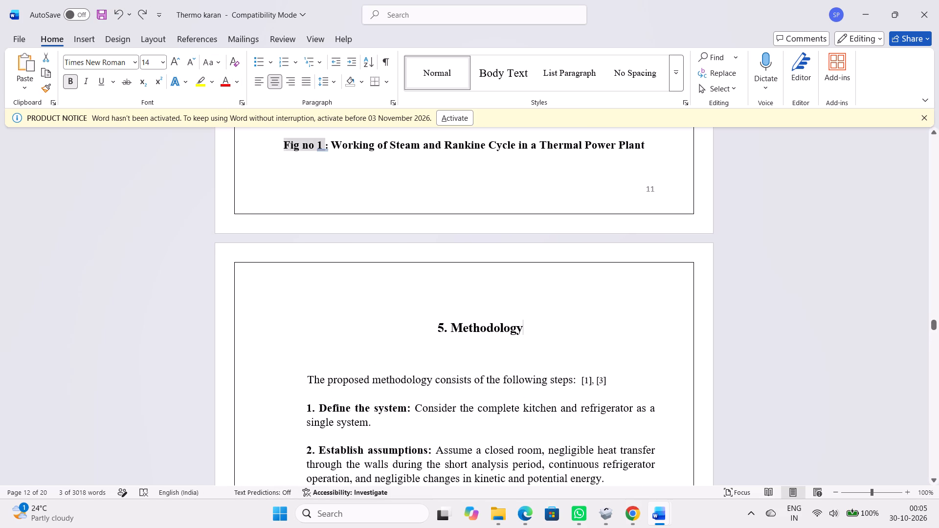
Replace the eight refrigerator methodology steps with the copied Rankine Cycle methodology text.
scroll(757, 307, "down", 9)
scroll(691, 293, "up", 2)
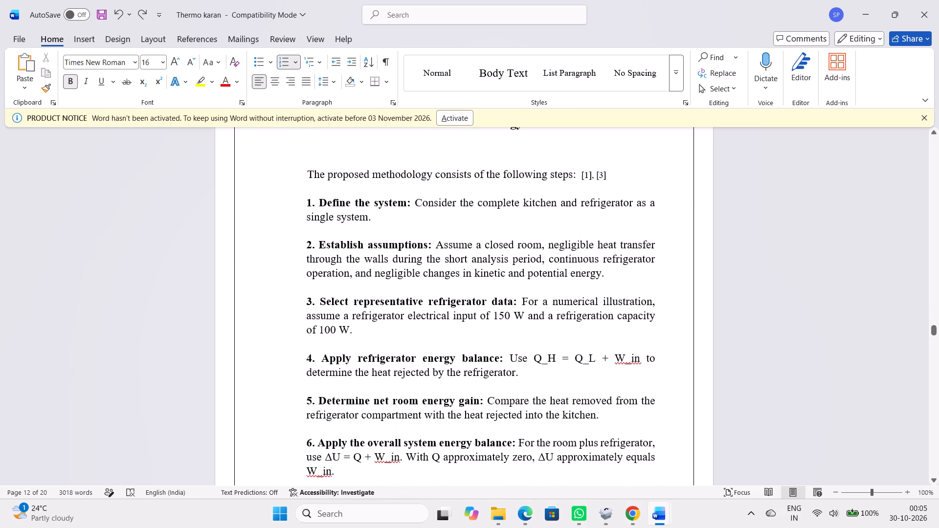
left_click_drag(310, 201, 380, 245)
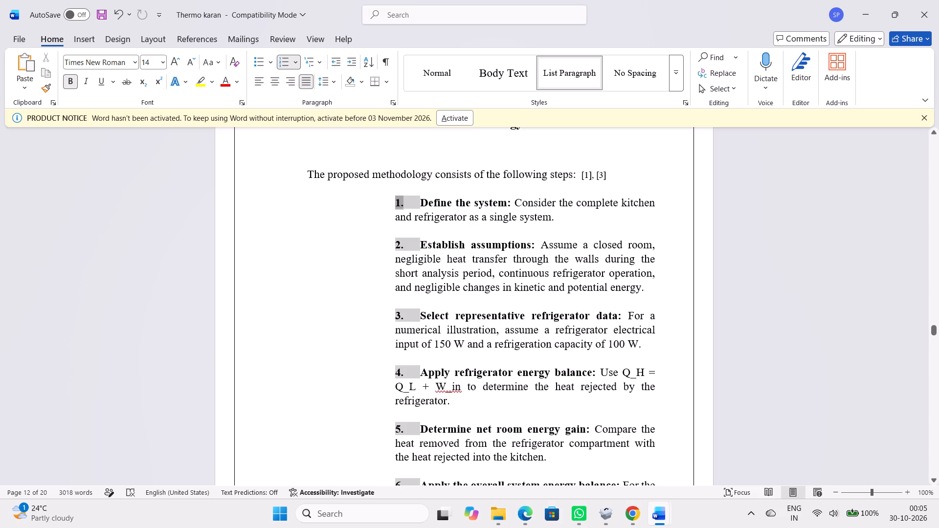
left_click(120, 14)
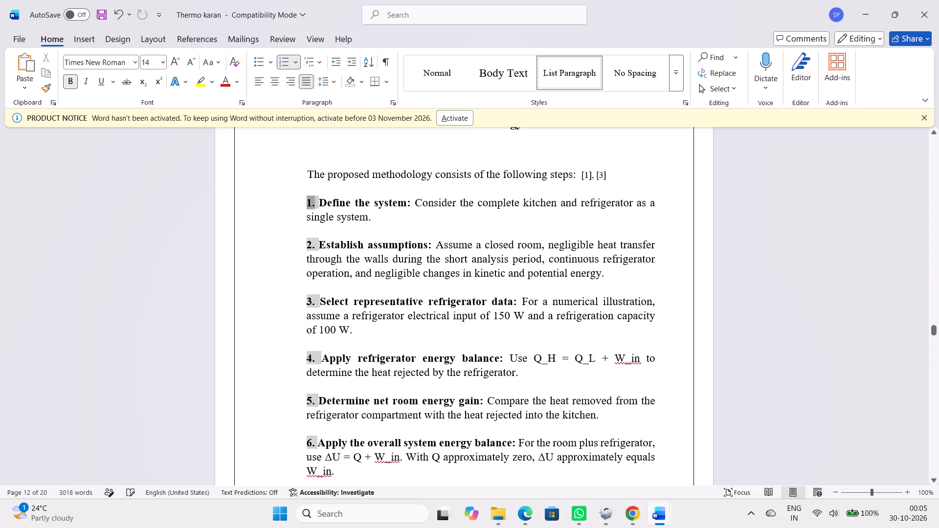
left_click_drag(323, 201, 406, 324)
scroll(373, 242, "down", 8)
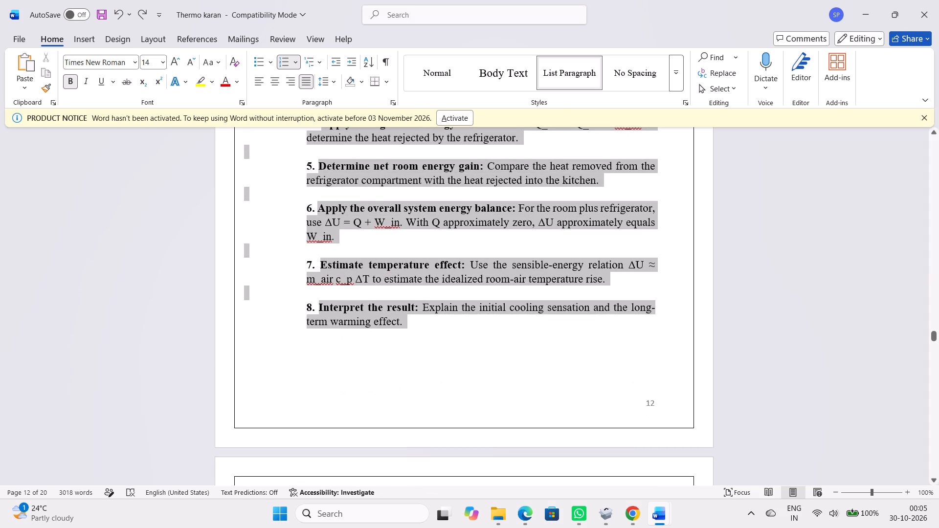
left_click_drag(406, 324, 402, 323)
key("ctrl+v")
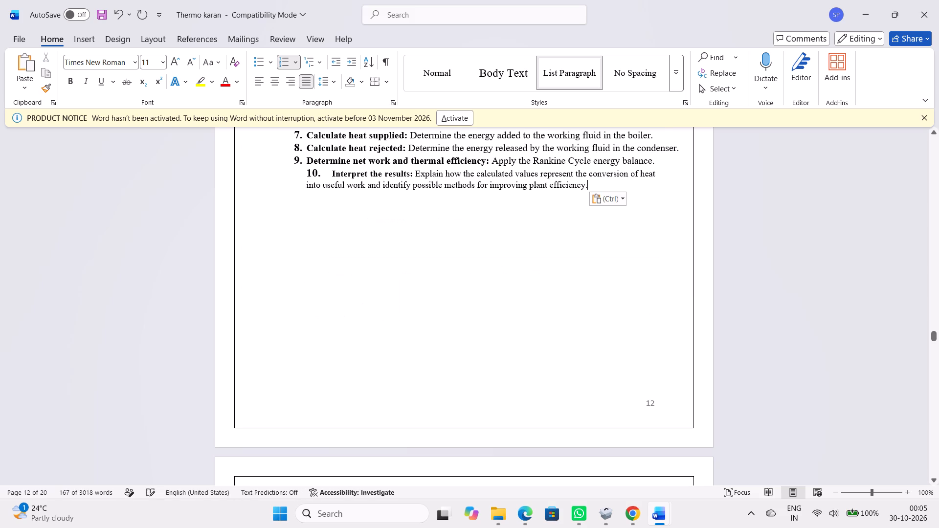
Apply the Body Text style to the pasted Rankine Cycle introductory line and all ten methodology items.
scroll(418, 328, "up", 7)
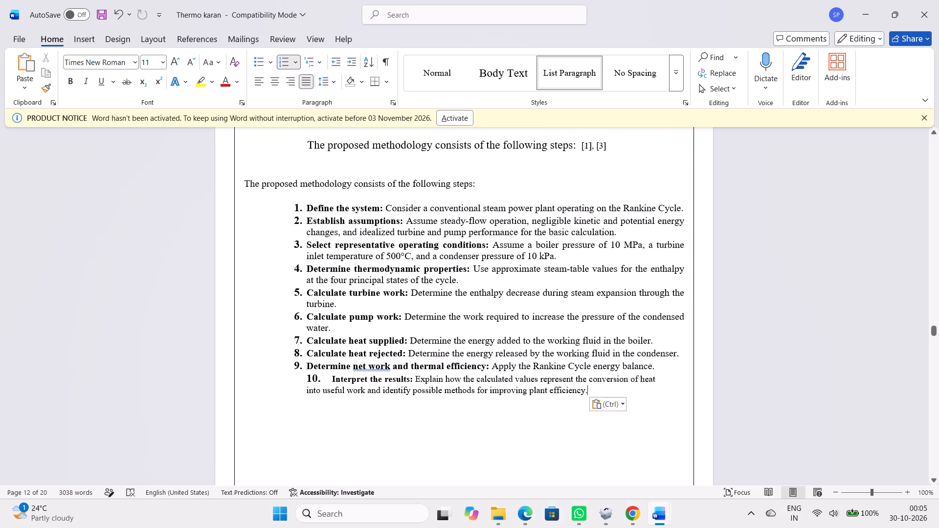
scroll(419, 327, "up", 3)
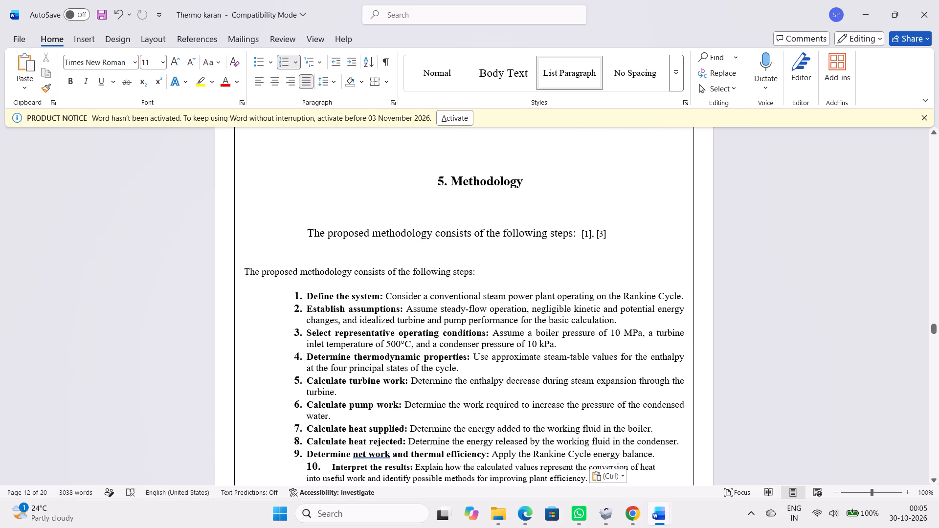
left_click(326, 228)
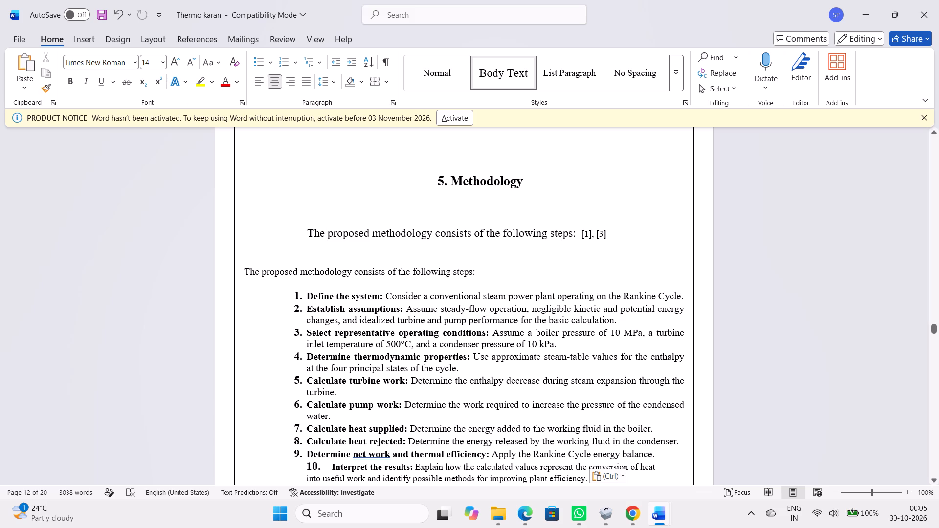
left_click_drag(245, 271, 597, 374)
scroll(333, 359, "down", 4)
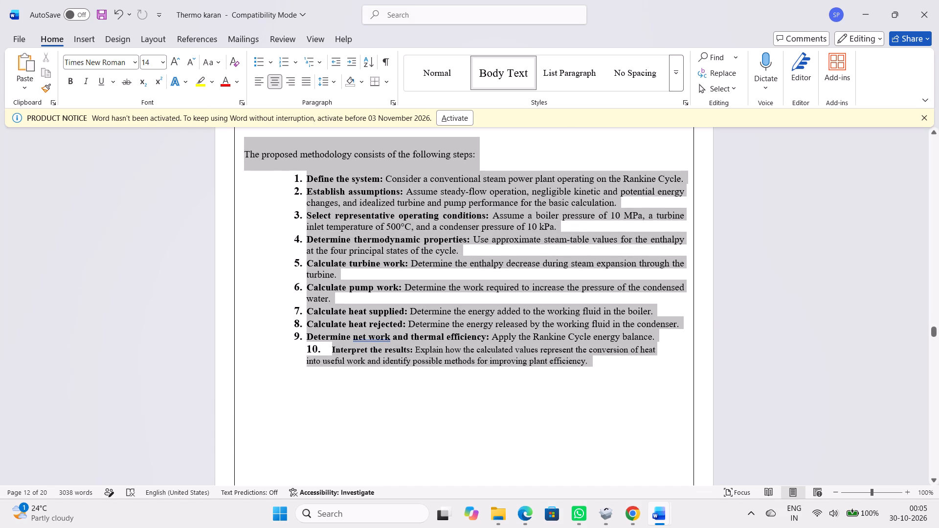
left_click_drag(597, 374, 585, 363)
scroll(552, 347, "up", 4)
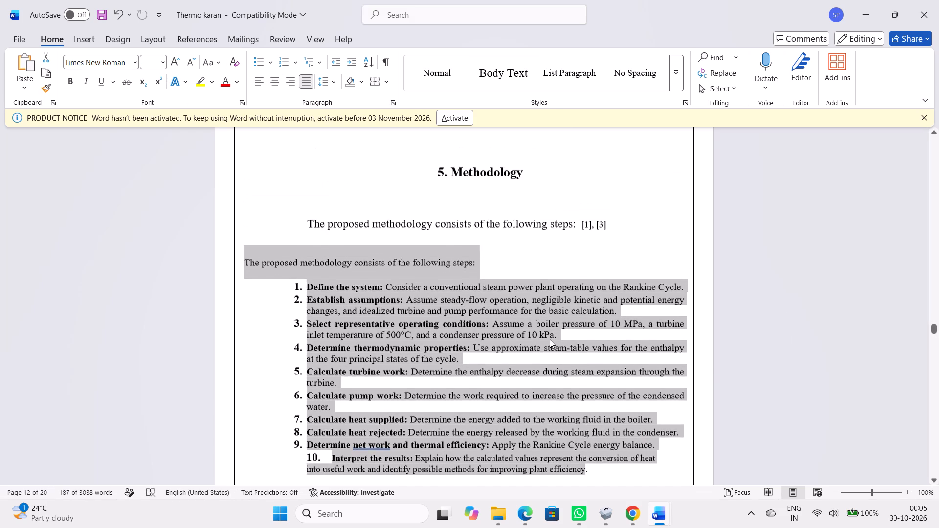
left_click(506, 82)
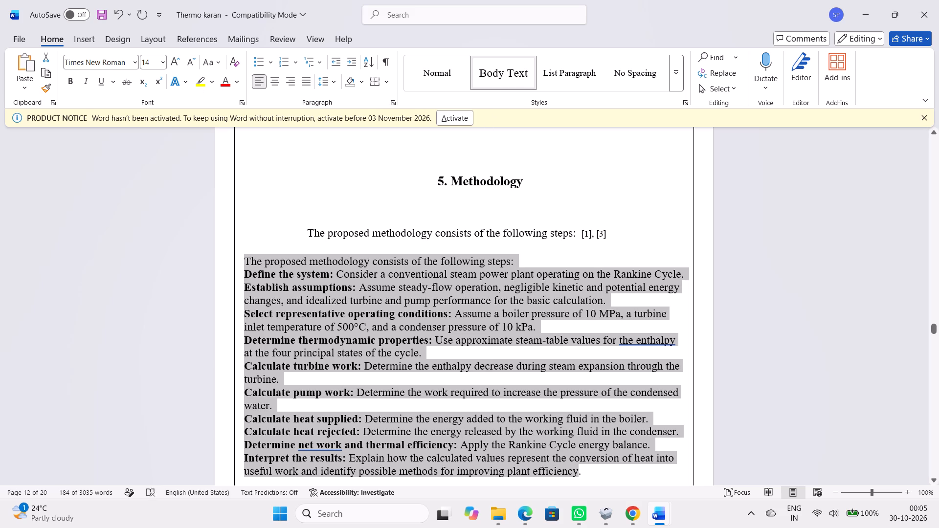
Delete the old introductory line with the [1], [3] citations under the Methodology heading.
left_click_drag(313, 233, 607, 236)
key("BackSpace")
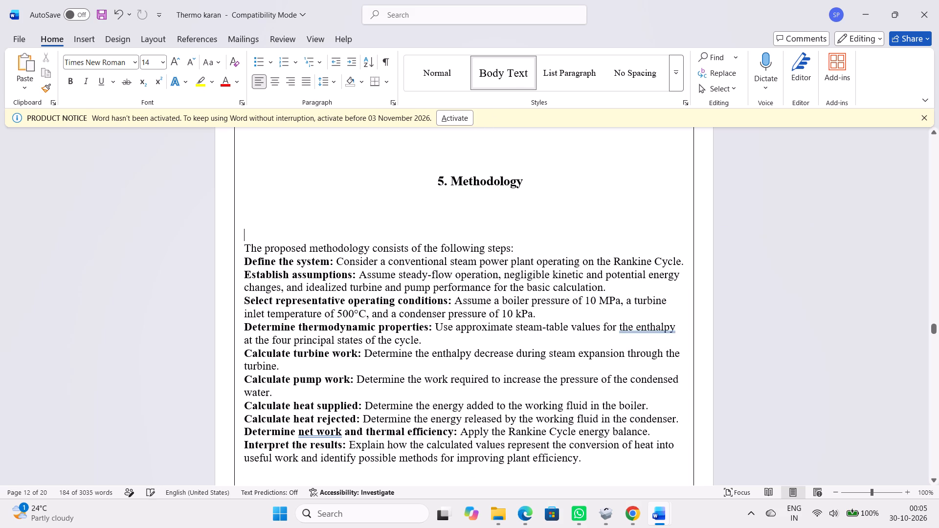
Justify the Methodology text from the introductory line through "Interpret the results".
left_click_drag(245, 244, 577, 464)
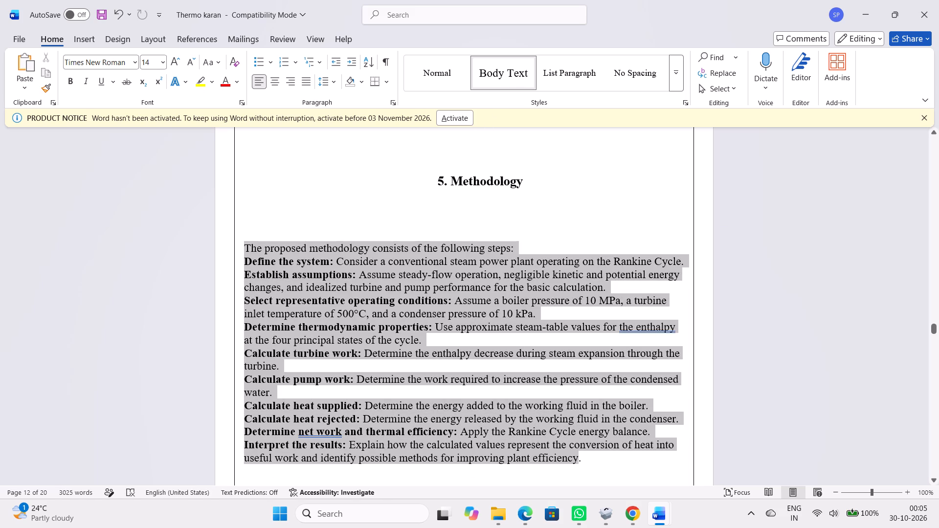
left_click_drag(577, 464, 578, 465)
left_click(310, 77)
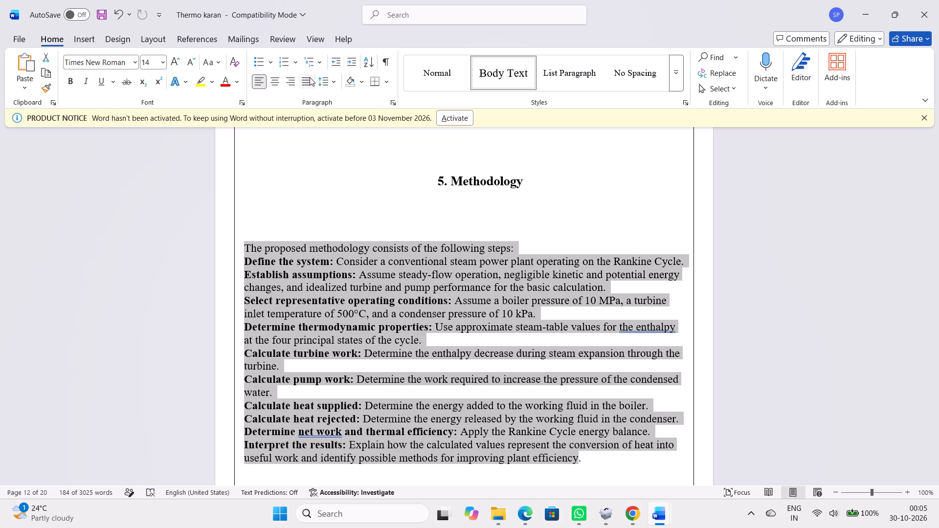
Set the Methodology text's left indent to 2.7 cm and right indent to 1.6 cm.
left_click(391, 104)
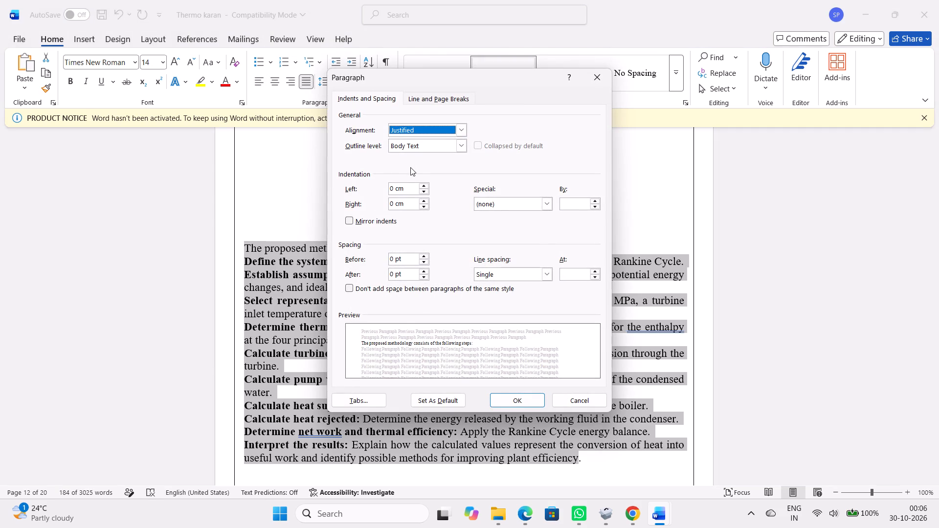
left_click(406, 189)
key("BackSpace")
key("BackSpace")
key("BackSpace")
key("BackSpace")
key("BackSpace")
key("BackSpace")
key("BackSpace")
key("BackSpace")
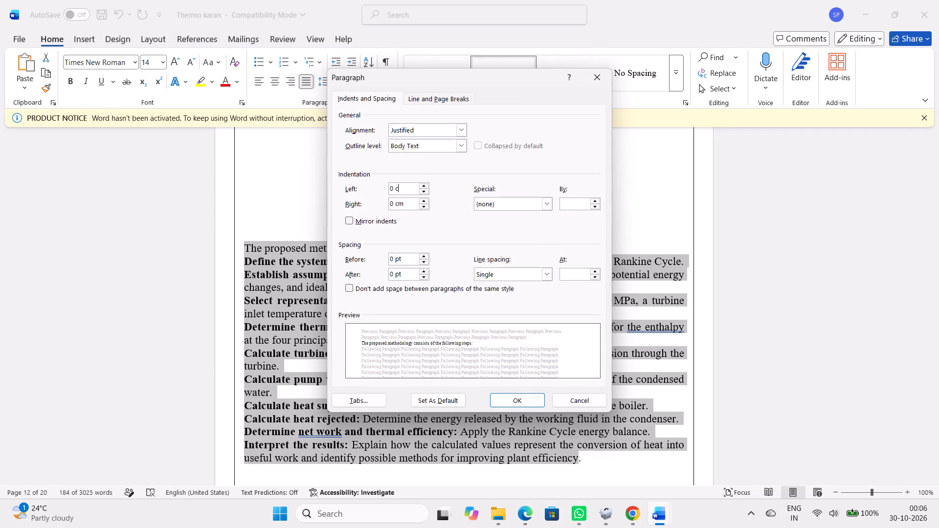
type("2.7")
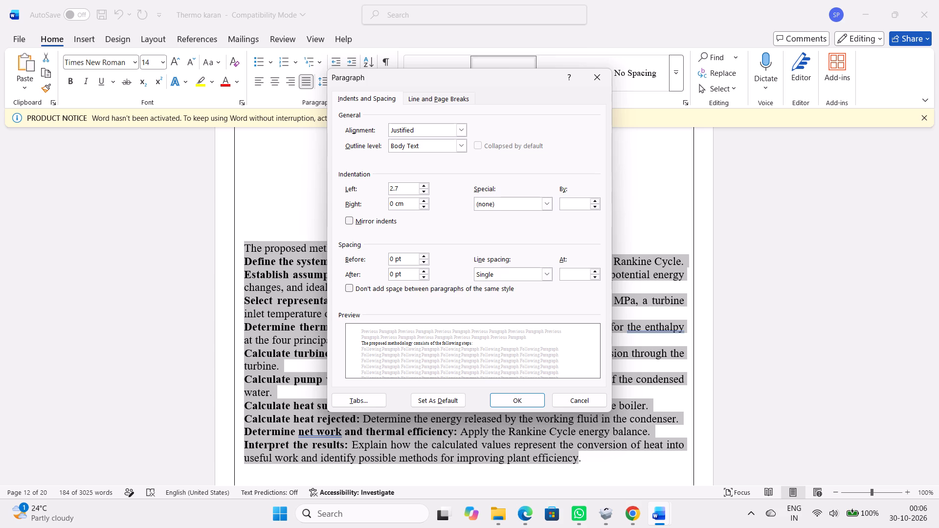
left_click(407, 202)
key("BackSpace")
key("BackSpace")
key("BackSpace")
key("BackSpace")
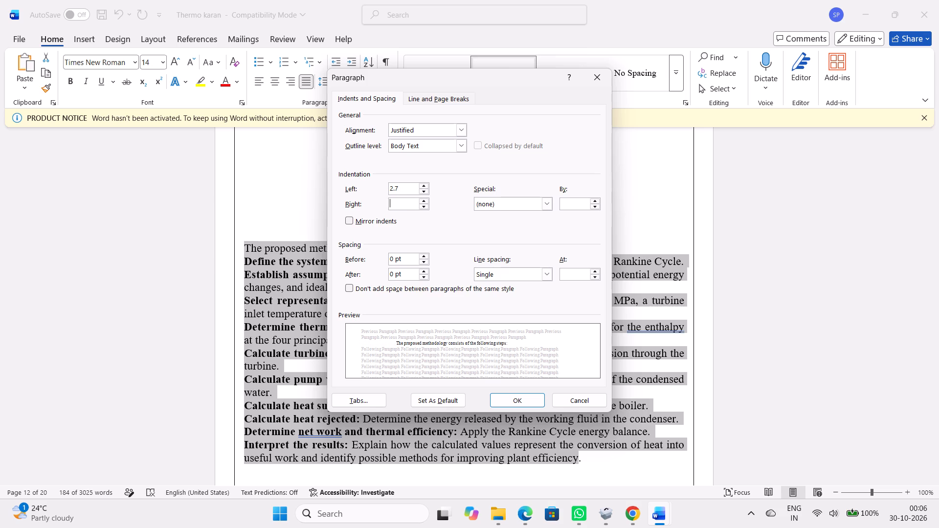
type("1.6")
key("Return")
left_click(795, 362)
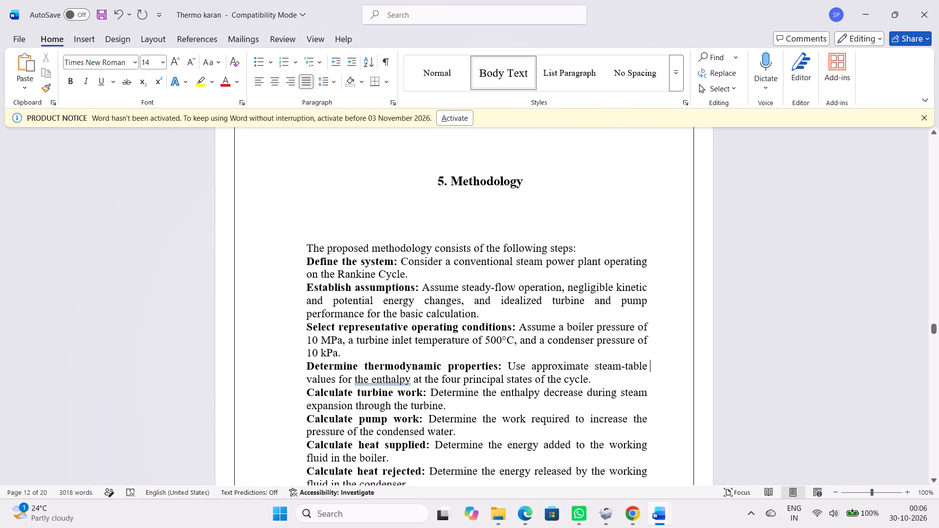
Compare the Methodology layout with page 10 and check the indentation settings of the "Energy Conversion in a Thermal Power Plant" paragraph.
scroll(796, 361, "up", 3)
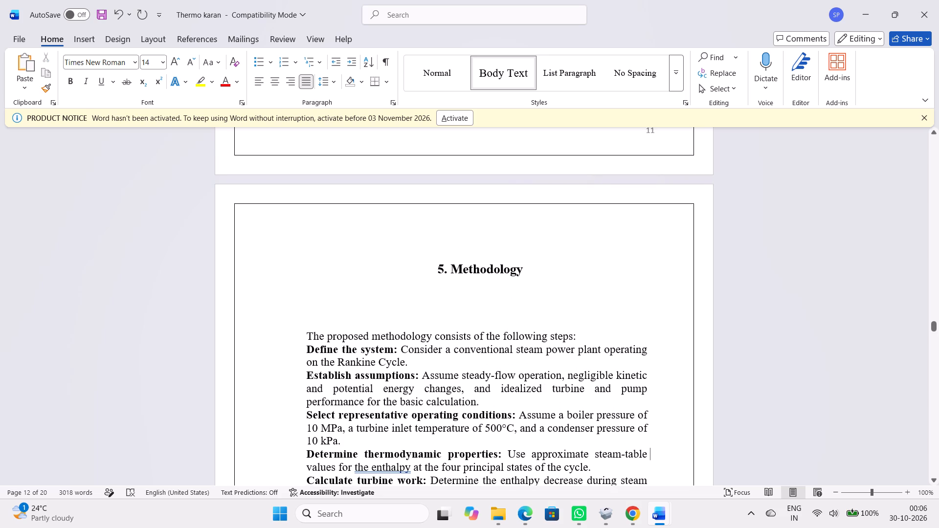
scroll(609, 347, "down", 9)
scroll(610, 346, "up", 10)
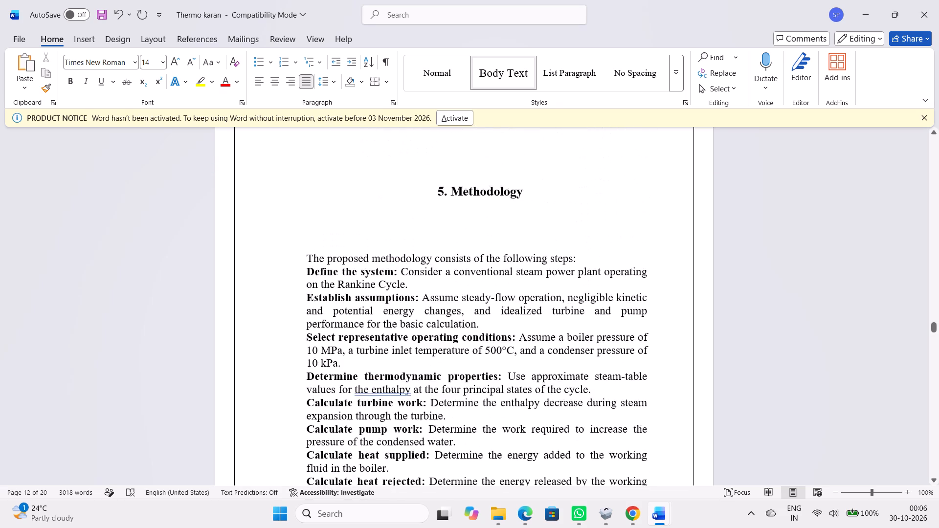
scroll(613, 344, "up", 20)
scroll(613, 344, "up", 8)
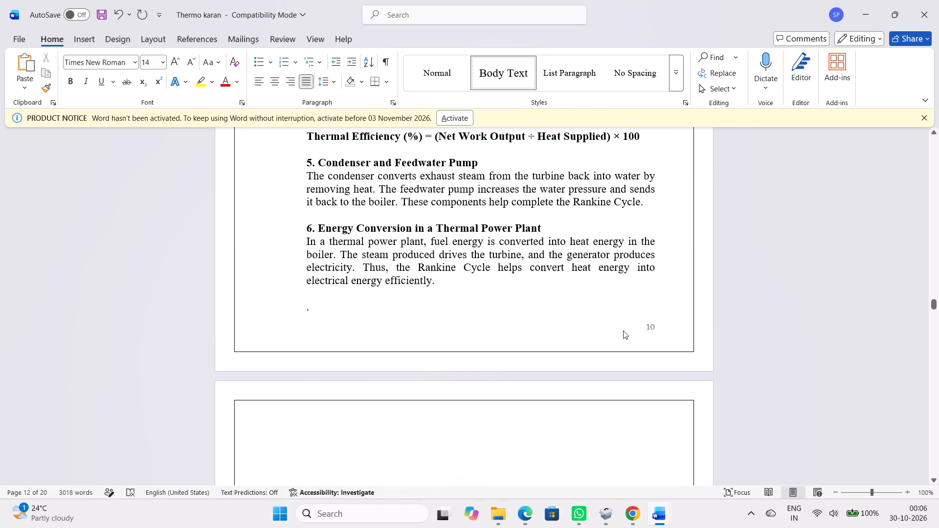
left_click(657, 269)
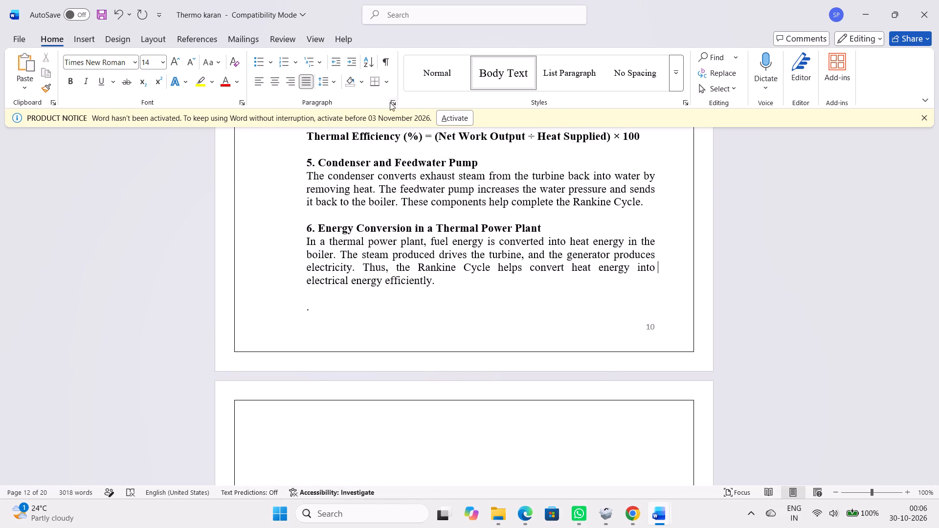
left_click(390, 102)
left_click(227, 237)
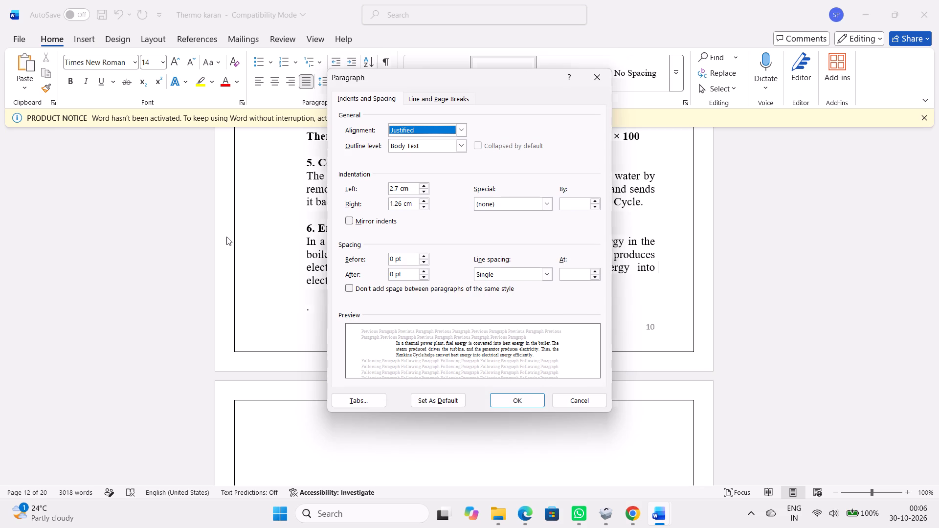
left_click(600, 78)
Set the right indent of the Methodology text, from the introductory line through "Interpret the results", to 1.26 cm.
scroll(701, 246, "down", 10)
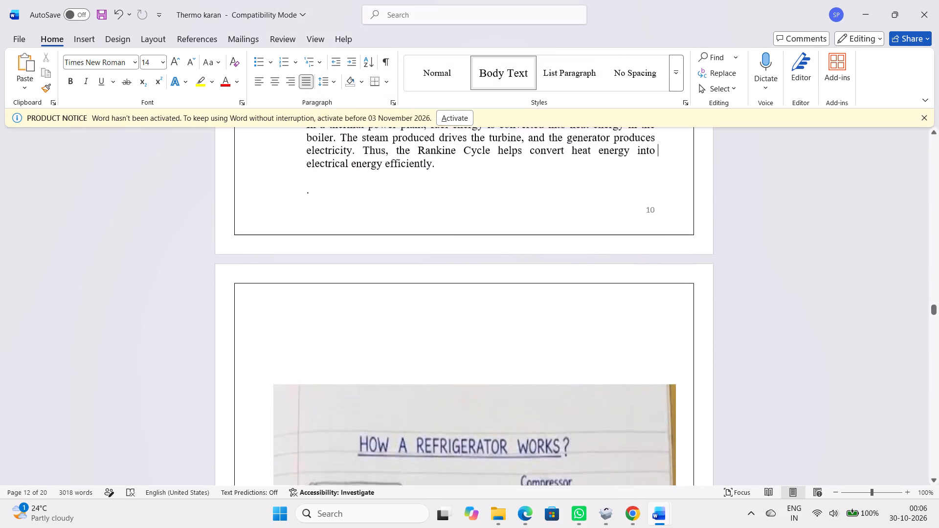
scroll(708, 241, "down", 18)
scroll(708, 240, "down", 3)
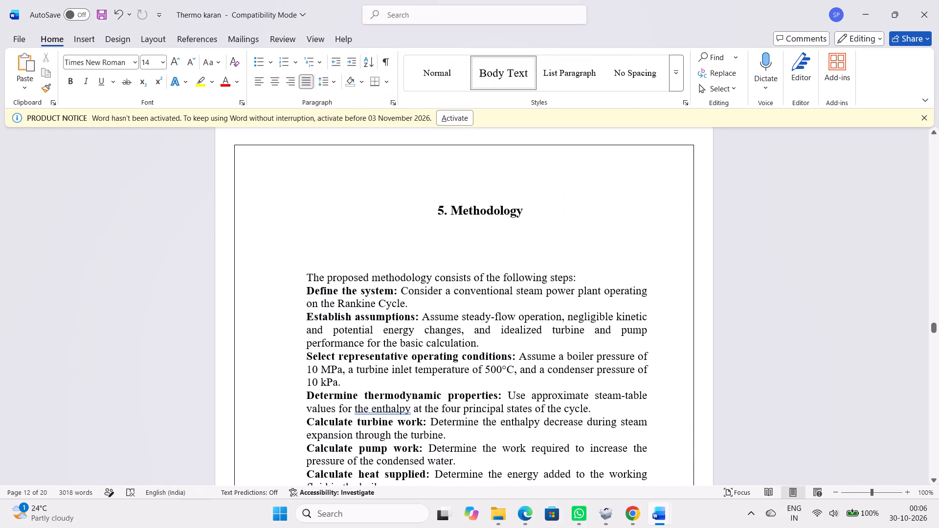
left_click_drag(308, 279, 429, 411)
scroll(387, 341, "down", 6)
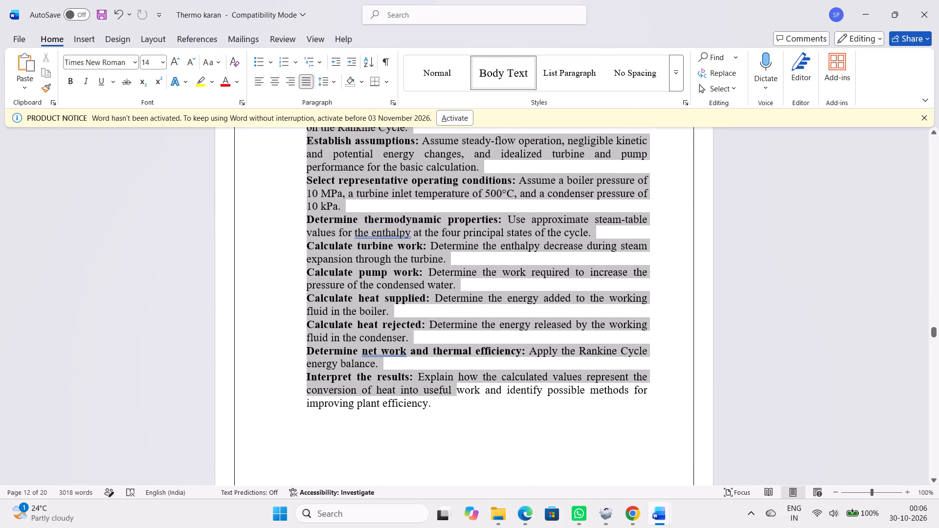
left_click_drag(429, 411, 429, 411)
left_click(390, 102)
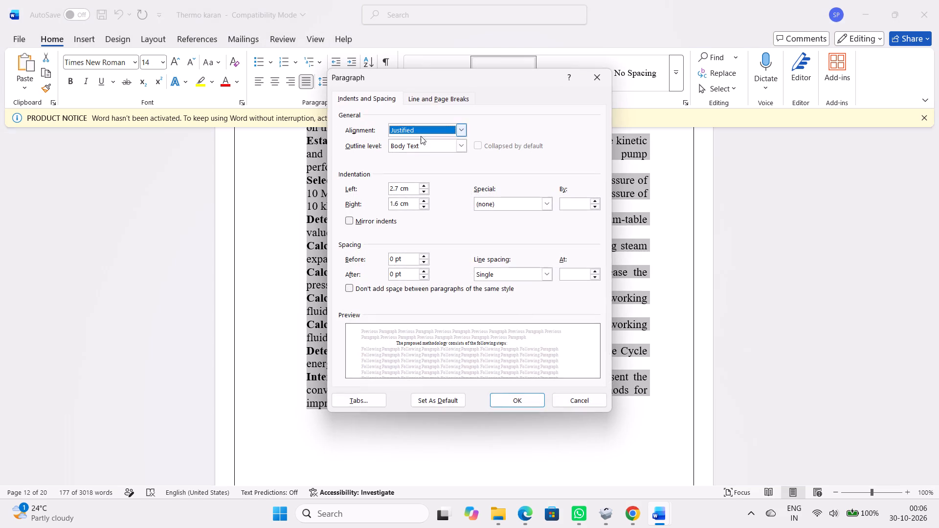
left_click(399, 204)
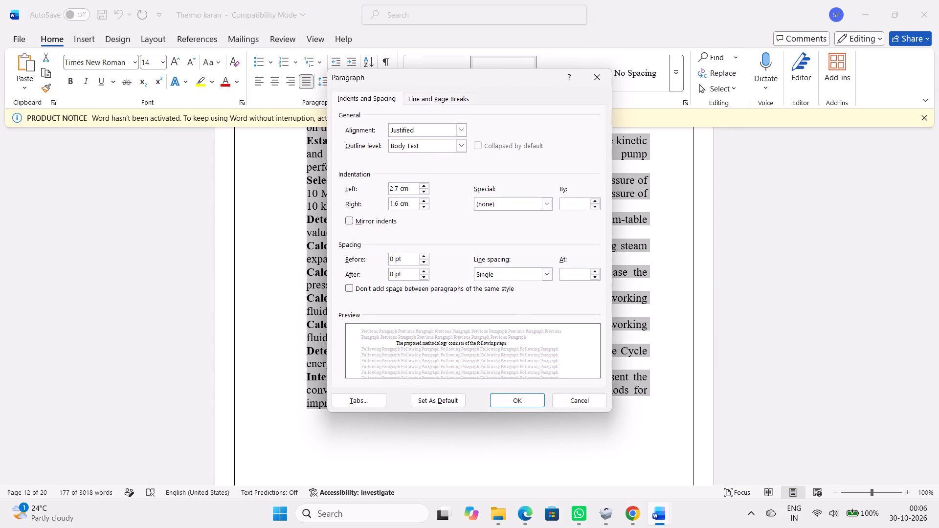
key("BackSpace")
type("26")
key("Return")
left_click(853, 360)
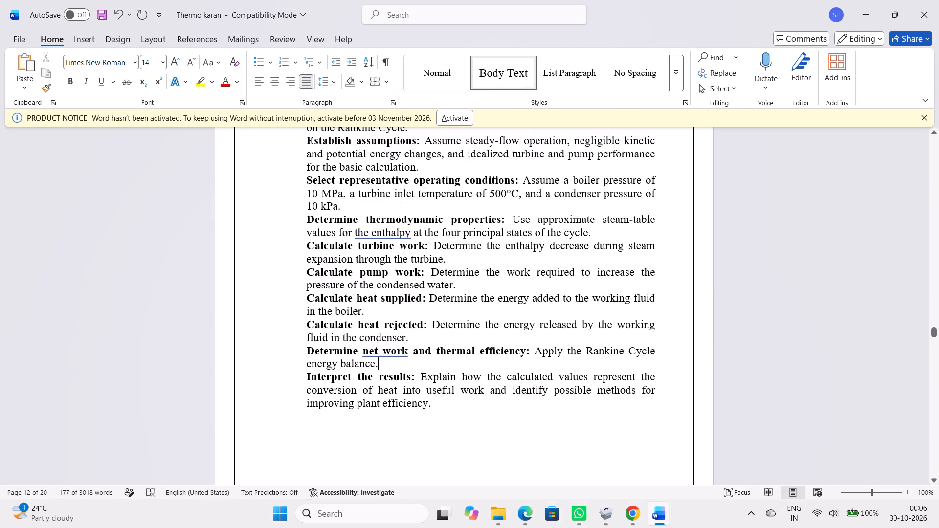
Insert a blank line after "The proposed methodology consists of the following steps:".
scroll(844, 359, "up", 3)
left_click(592, 196)
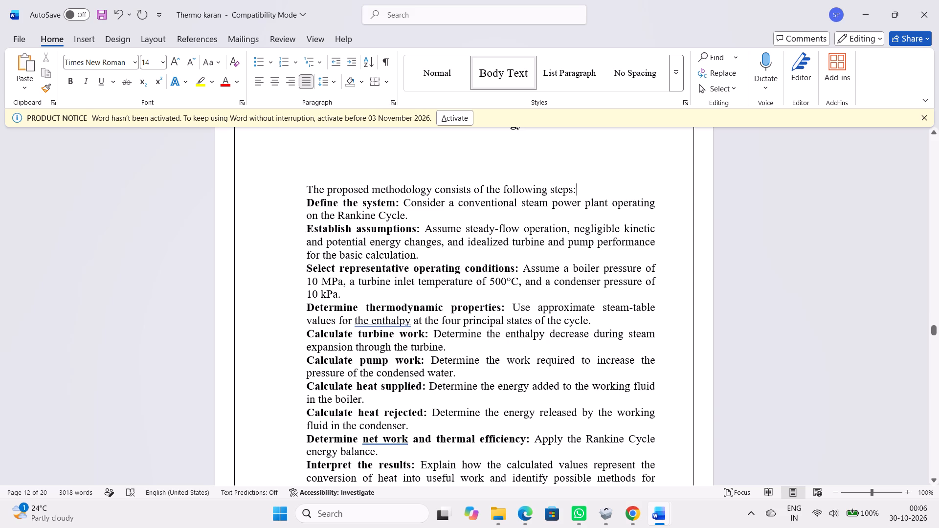
key("Return")
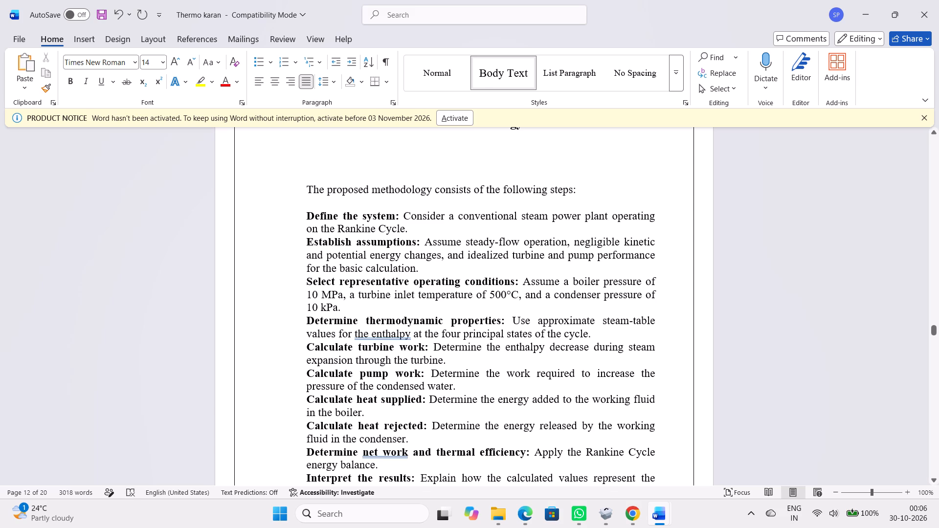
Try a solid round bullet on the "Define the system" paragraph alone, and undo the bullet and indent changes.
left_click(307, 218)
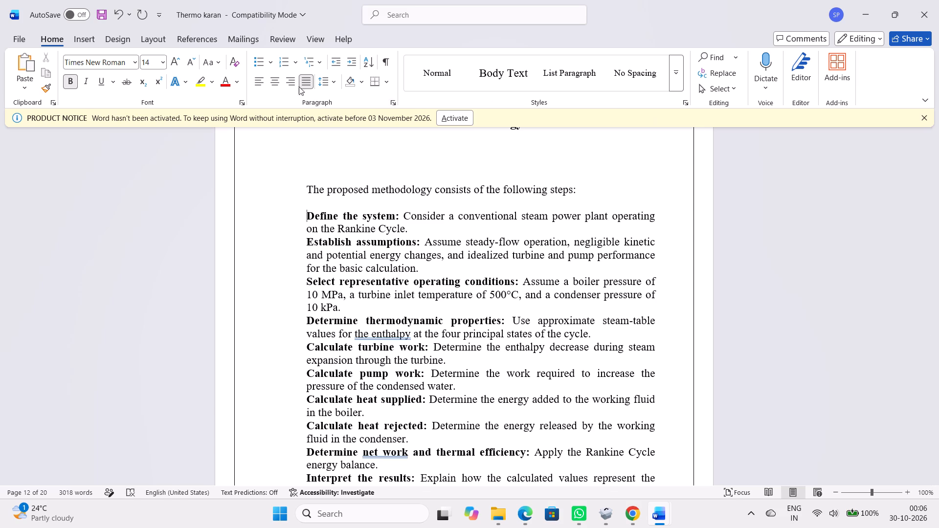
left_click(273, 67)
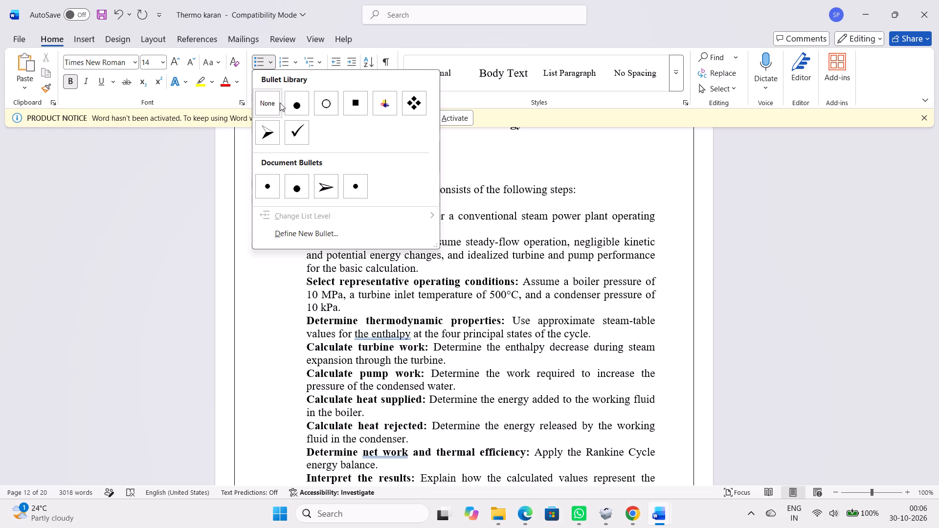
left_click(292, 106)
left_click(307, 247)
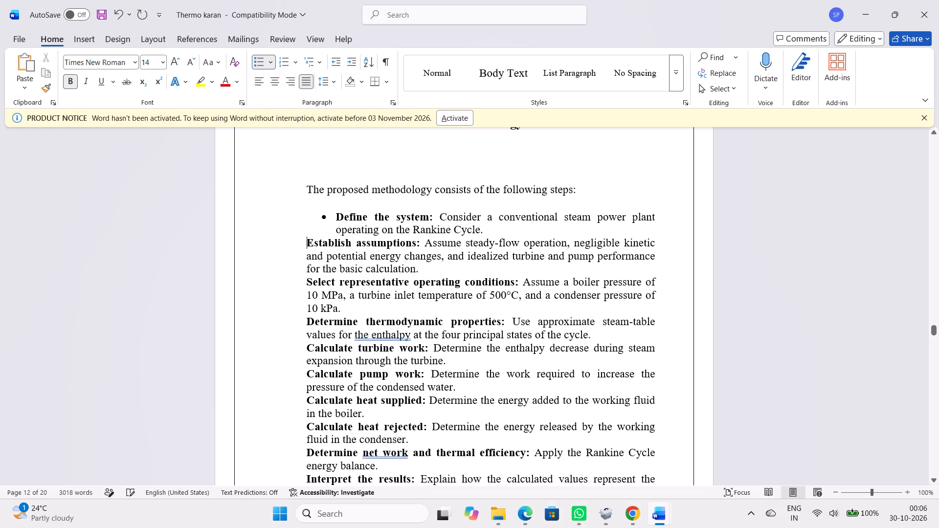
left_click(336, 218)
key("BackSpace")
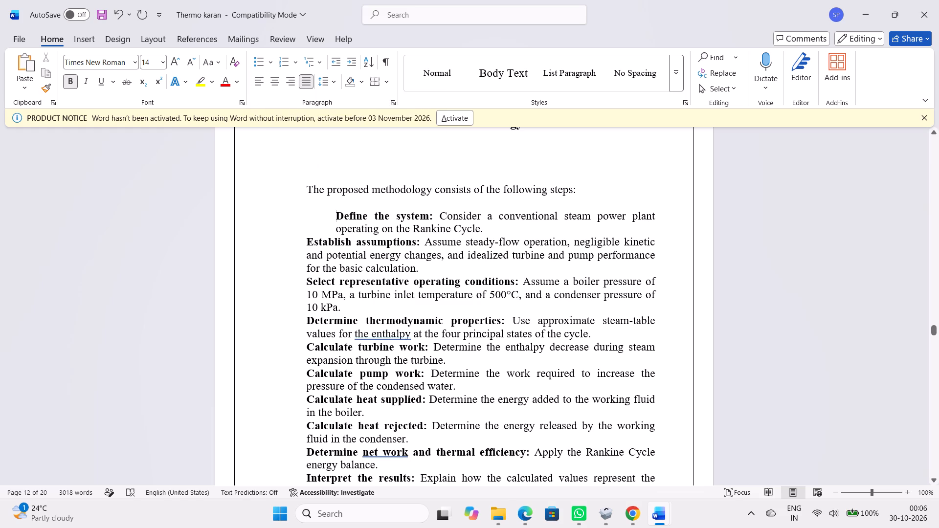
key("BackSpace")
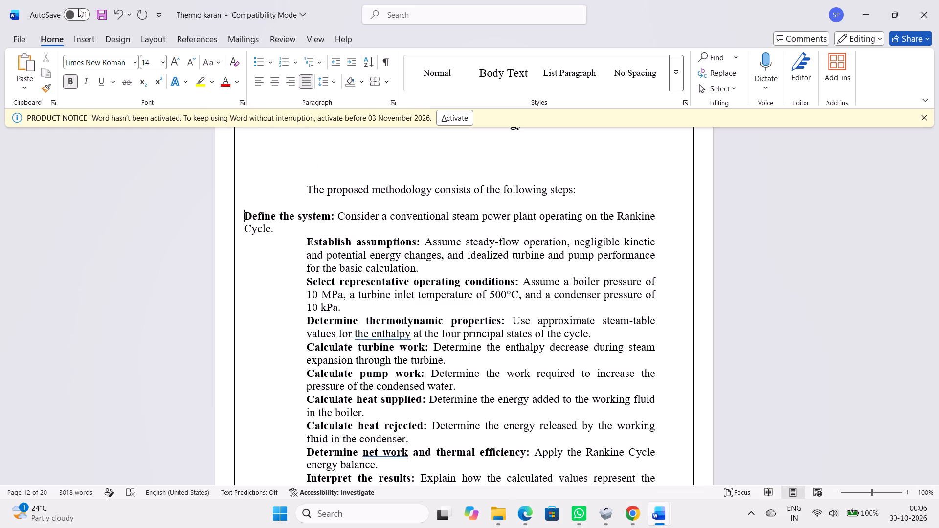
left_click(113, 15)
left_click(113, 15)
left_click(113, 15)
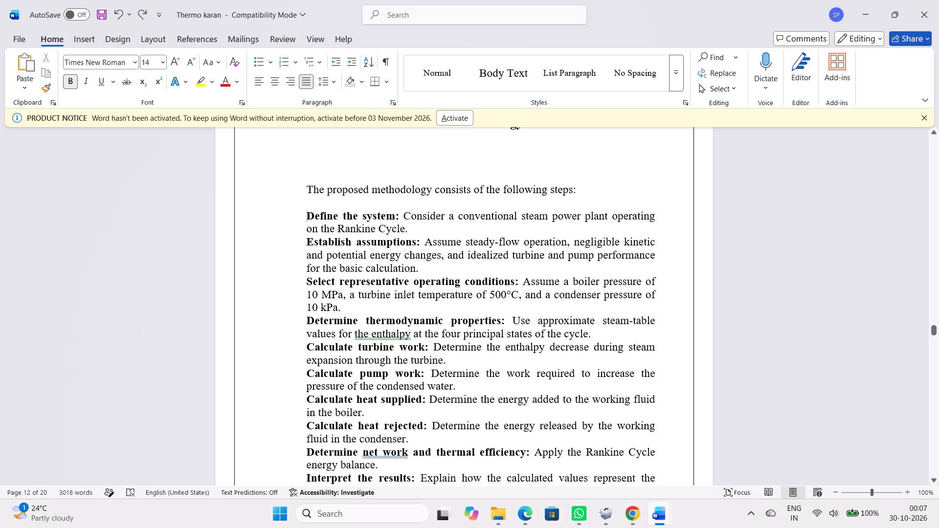
Apply solid round bullets to the Methodology paragraphs from "Define the system" through "Interpret the results".
left_click_drag(309, 216, 421, 360)
scroll(358, 269, "down", 5)
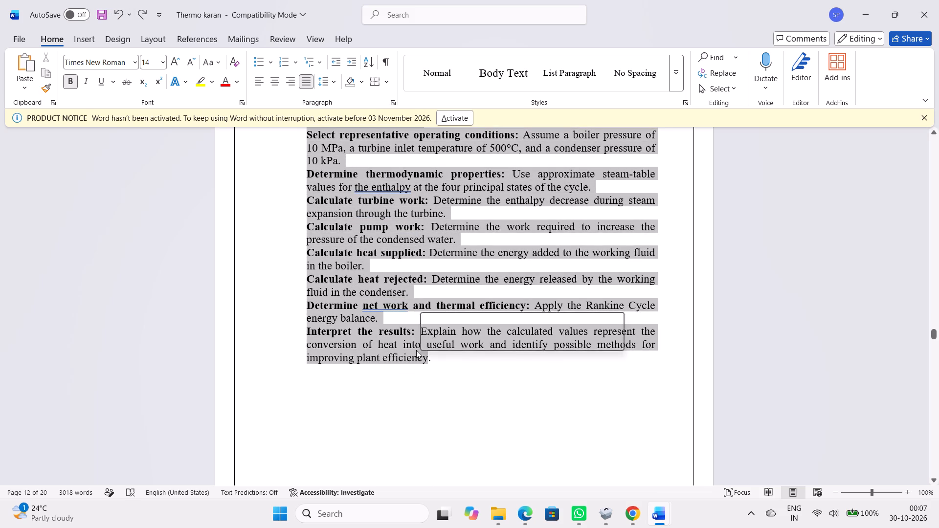
left_click(271, 65)
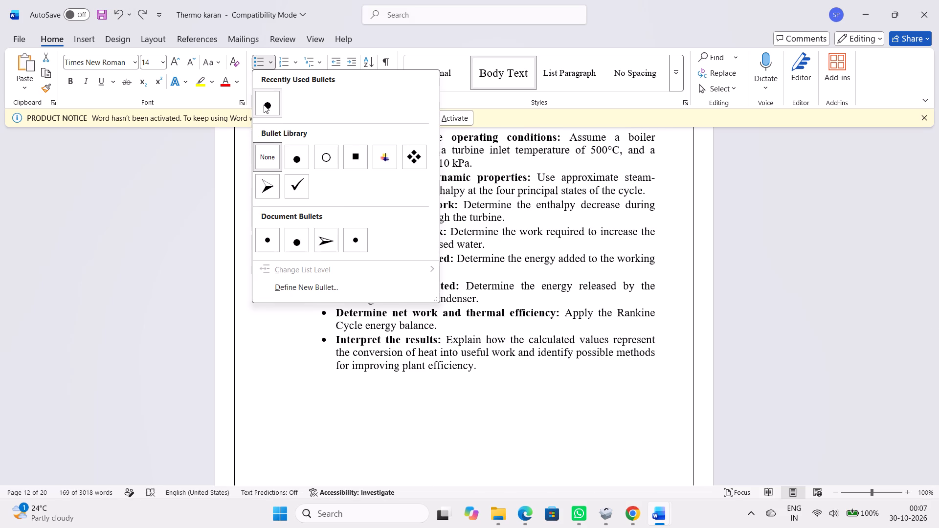
left_click(264, 105)
left_click(817, 385)
Review the bulleted Methodology page and compare its layout with the end of page 10.
scroll(817, 388, "up", 2)
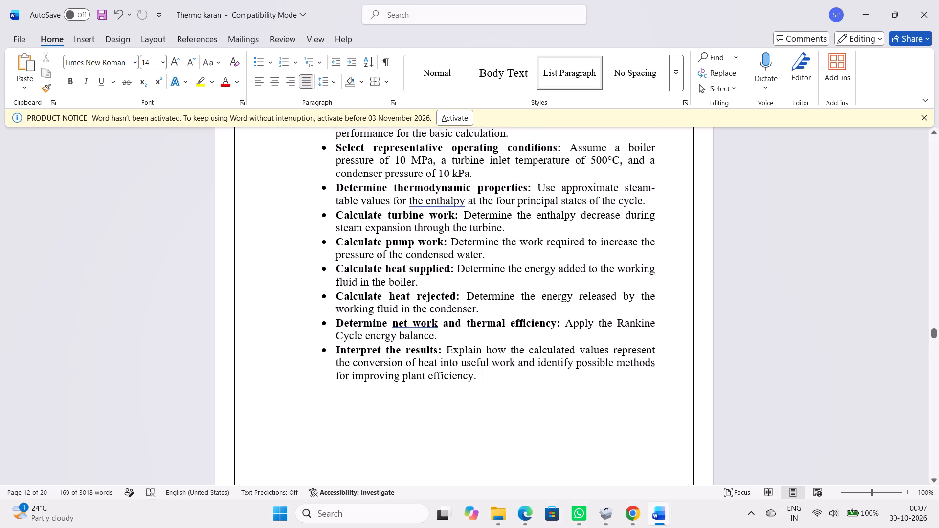
scroll(817, 388, "up", 5)
scroll(819, 382, "down", 4)
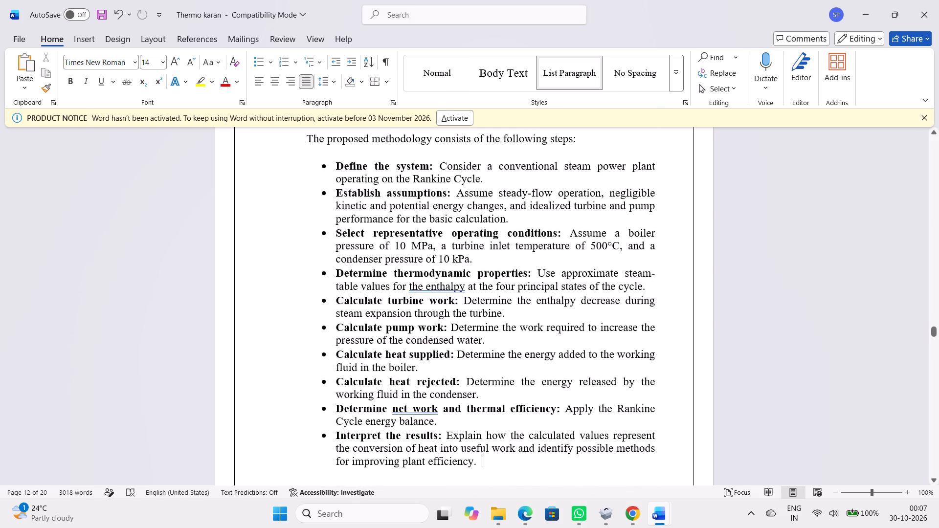
scroll(819, 380, "up", 10)
scroll(822, 379, "down", 12)
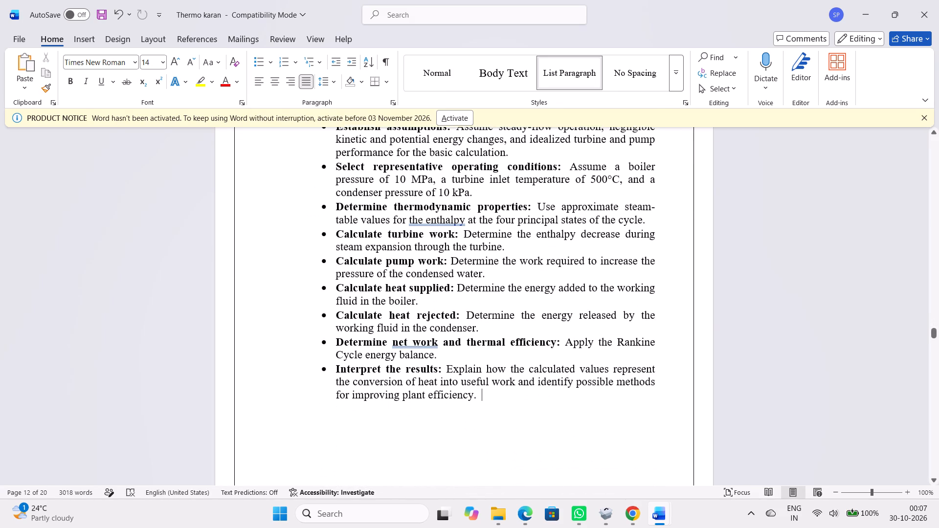
scroll(823, 377, "down", 7)
scroll(823, 375, "up", 5)
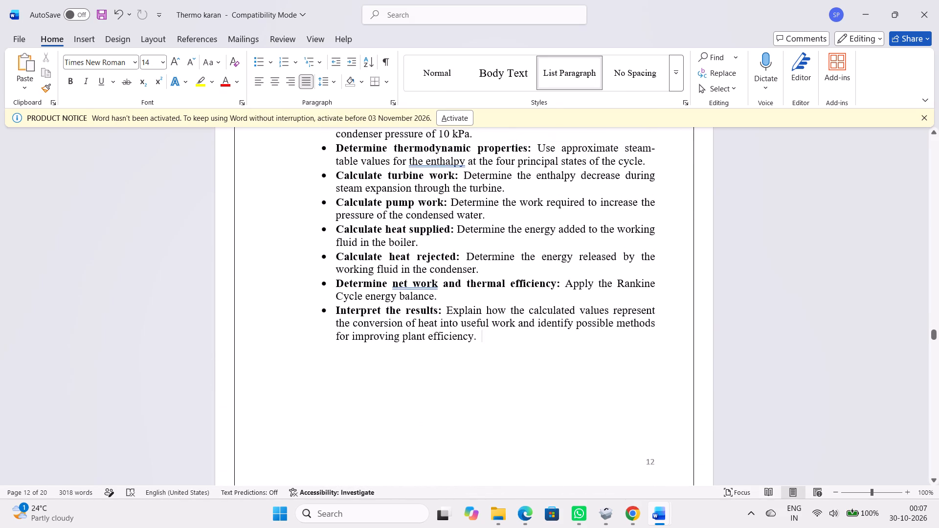
scroll(823, 375, "up", 9)
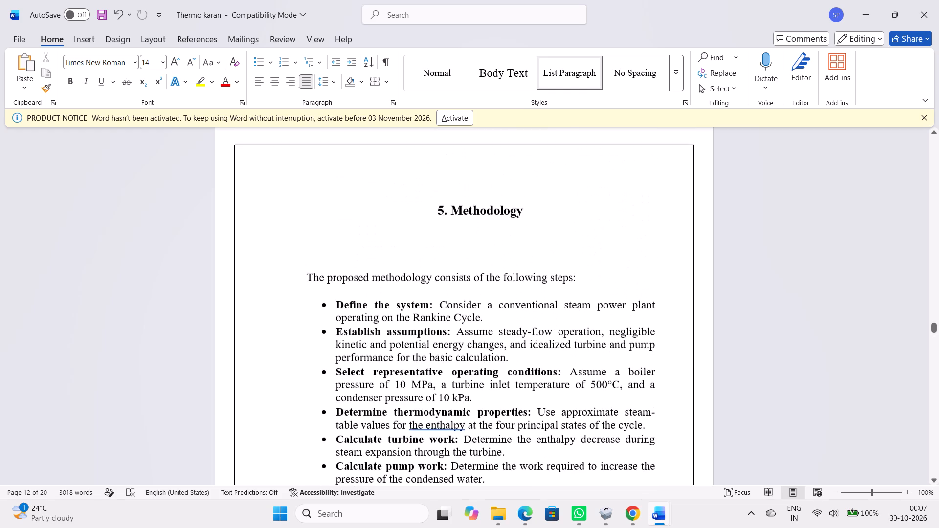
scroll(825, 374, "down", 7)
scroll(826, 373, "up", 20)
scroll(826, 373, "up", 15)
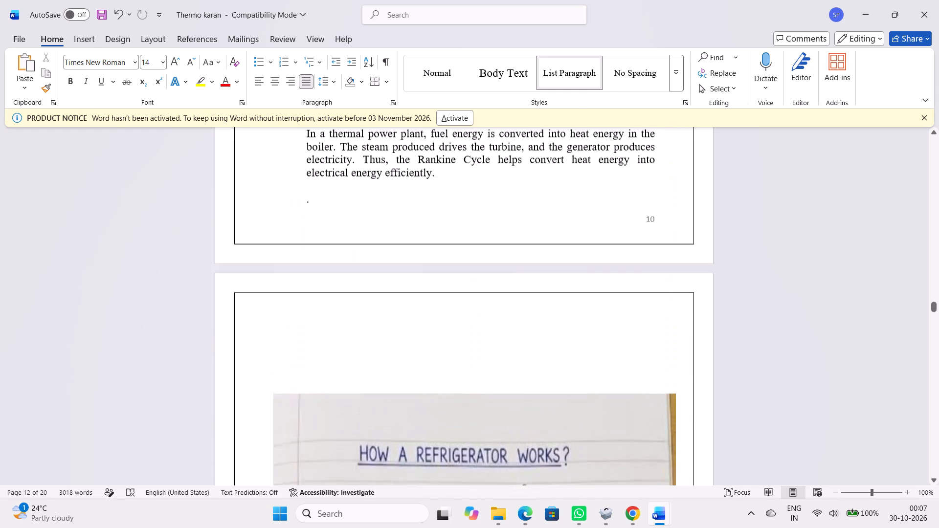
scroll(827, 369, "down", 20)
scroll(827, 369, "down", 10)
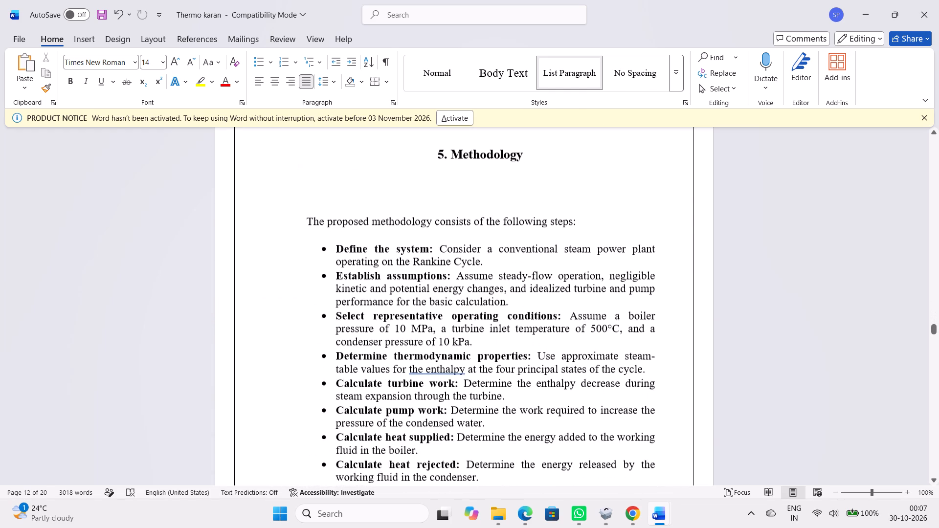
scroll(828, 368, "down", 4)
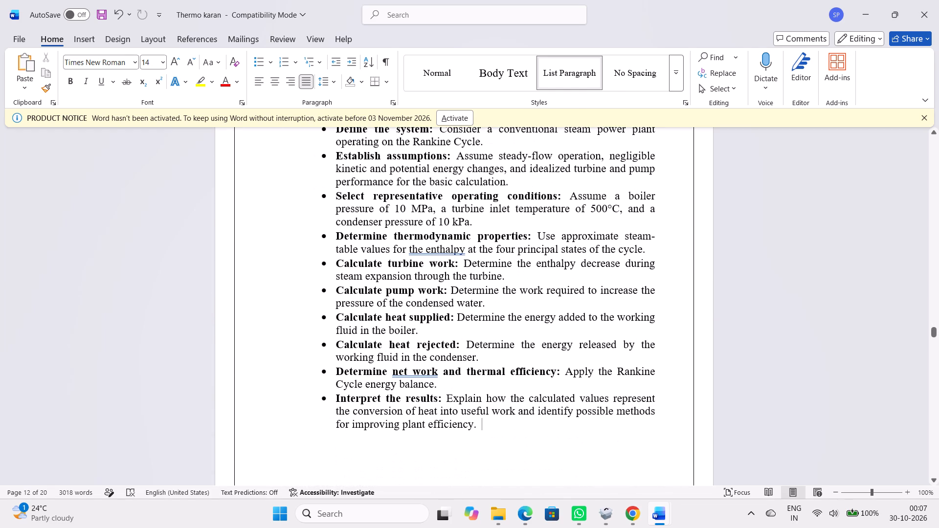
scroll(835, 365, "up", 7)
scroll(841, 364, "down", 3)
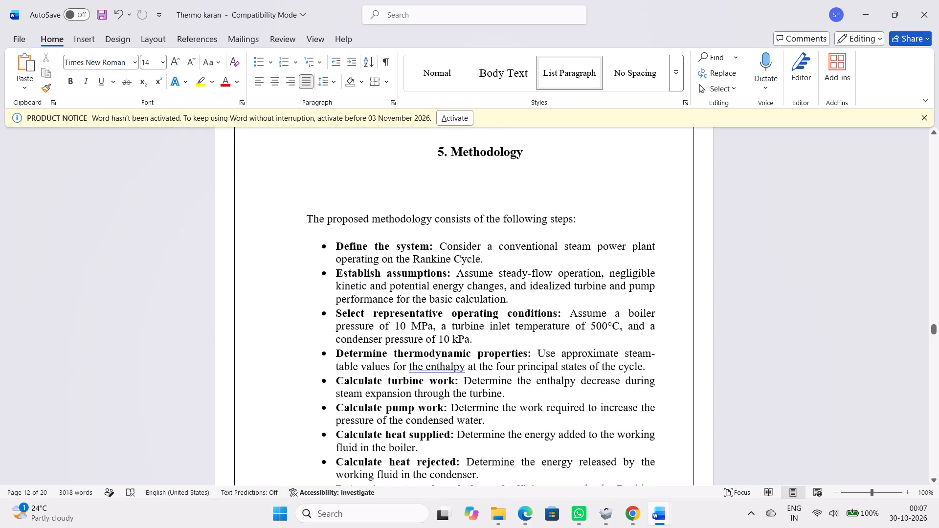
scroll(846, 363, "down", 19)
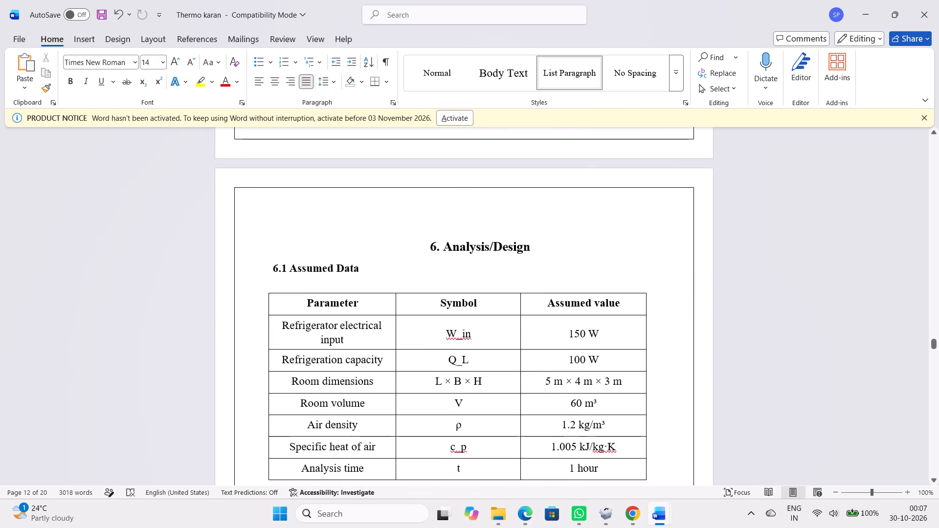
scroll(846, 368, "down", 4)
scroll(846, 368, "up", 1)
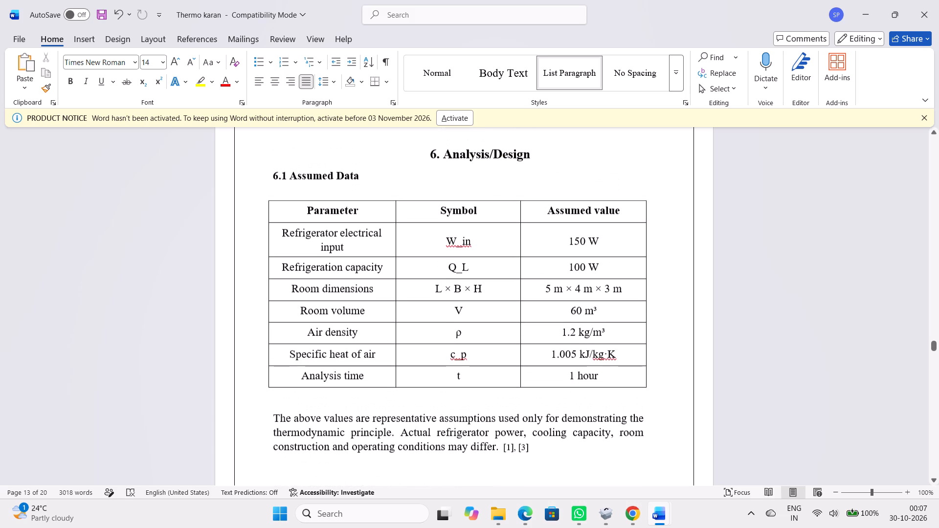
left_click(629, 512)
left_click(695, 316)
scroll(731, 322, "down", 2)
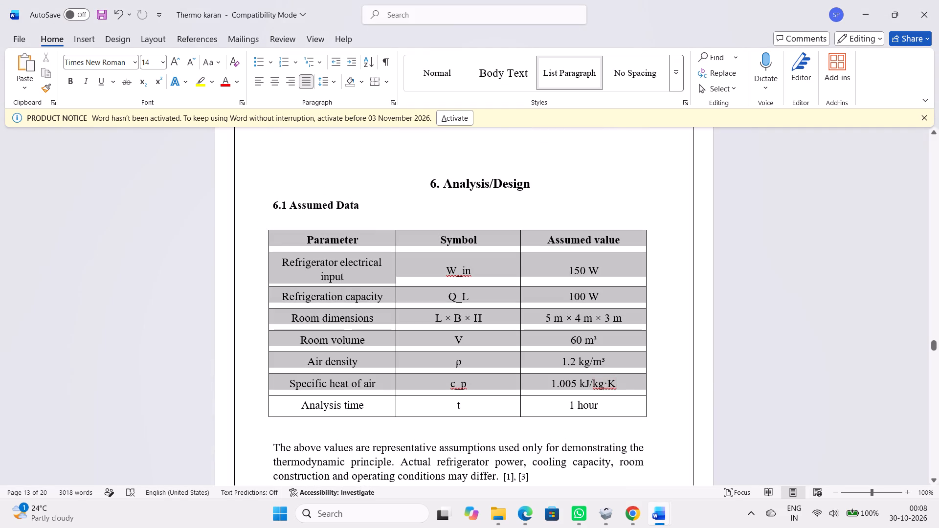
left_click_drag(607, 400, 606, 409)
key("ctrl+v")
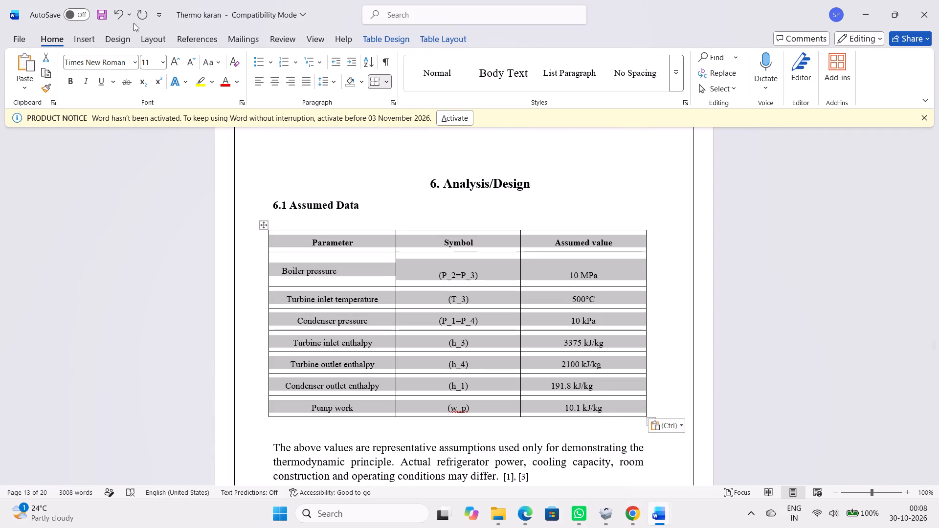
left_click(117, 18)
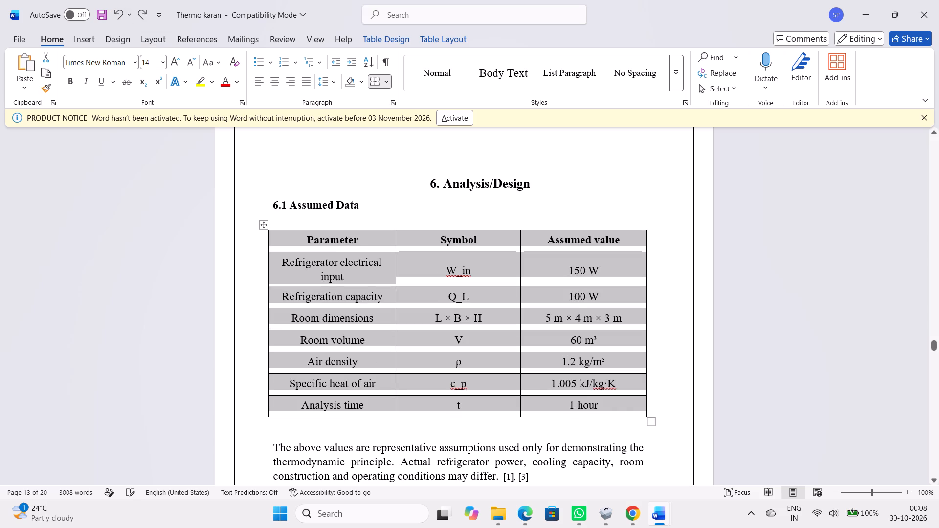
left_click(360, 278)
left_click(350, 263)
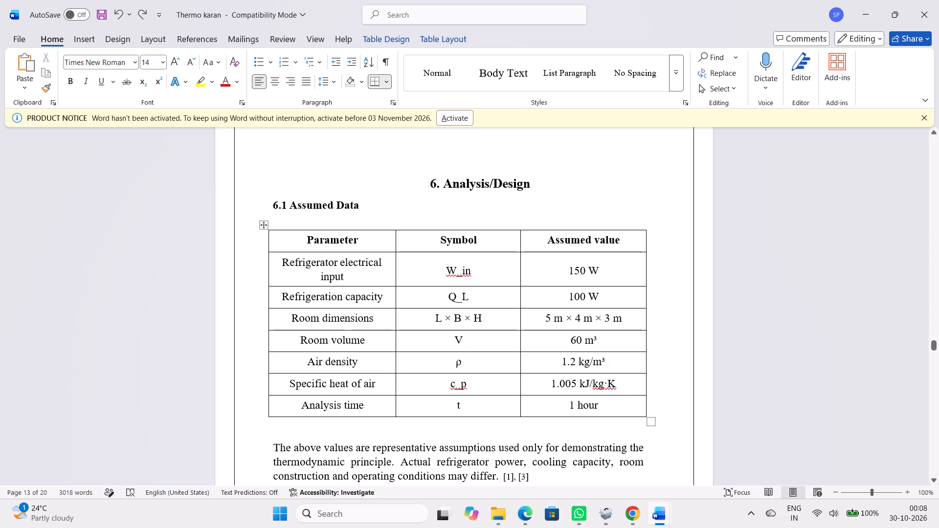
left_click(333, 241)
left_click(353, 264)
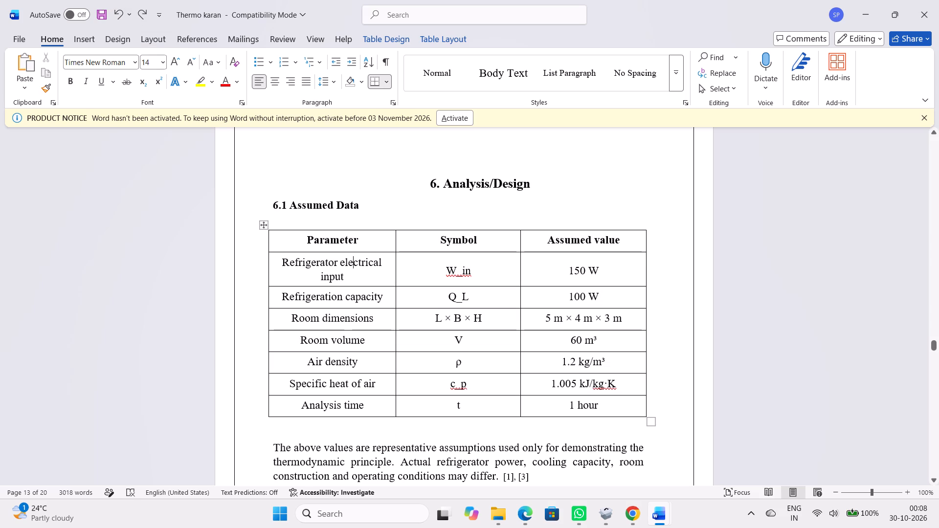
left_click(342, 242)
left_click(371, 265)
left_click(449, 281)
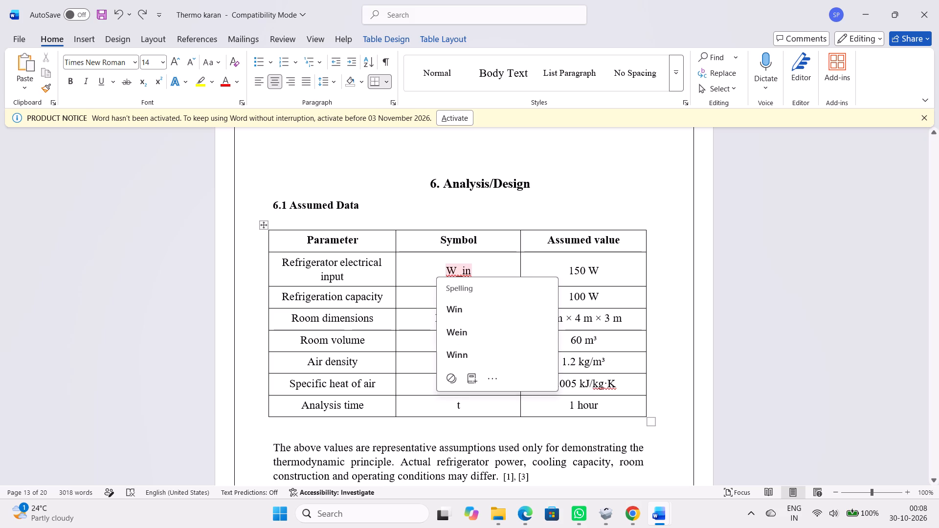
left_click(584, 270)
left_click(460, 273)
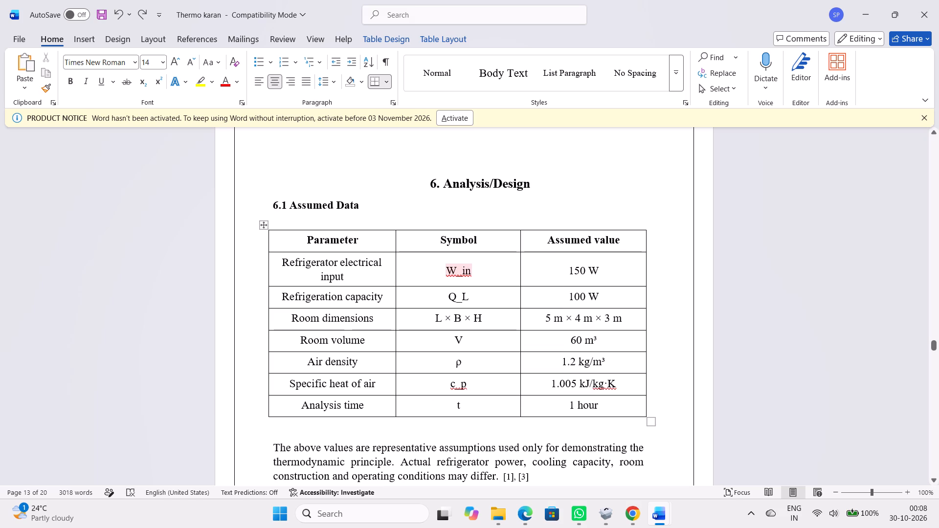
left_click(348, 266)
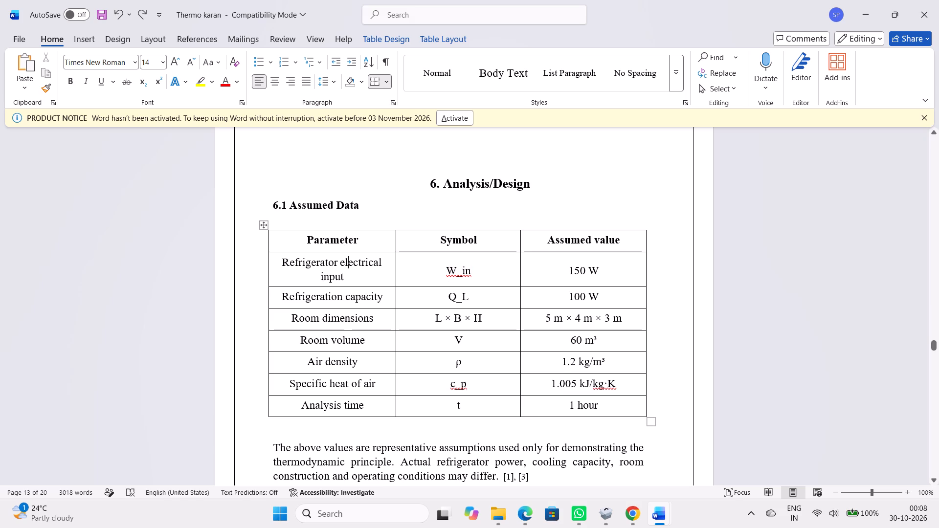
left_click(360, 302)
Paste the copied Rankine Cycle data over all cells of the 6.1 Assumed Data table and set its font size to 14.
left_click_drag(307, 240, 605, 401)
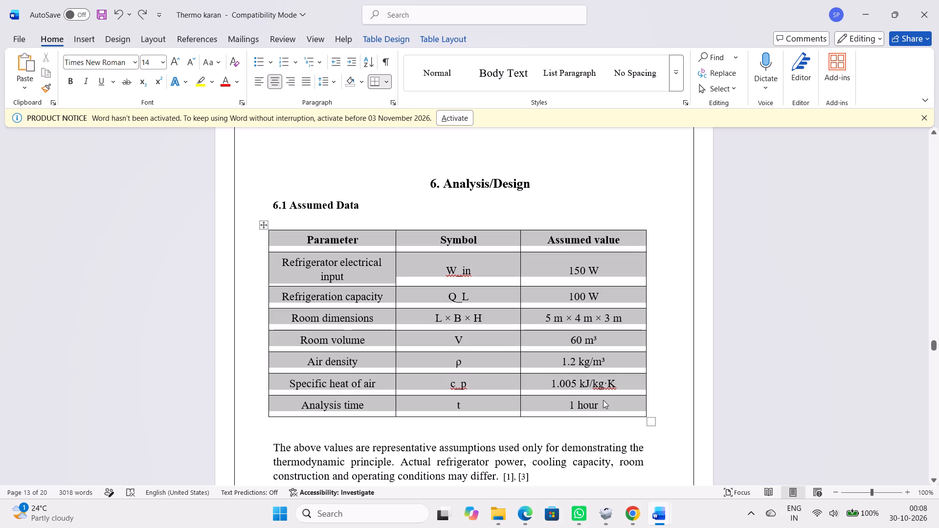
key("ctrl+v")
left_click(162, 62)
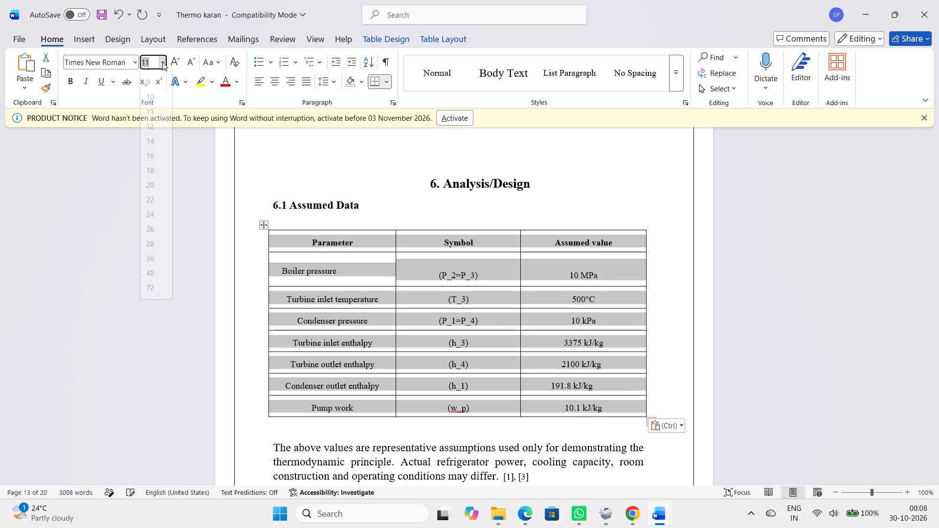
left_click(155, 153)
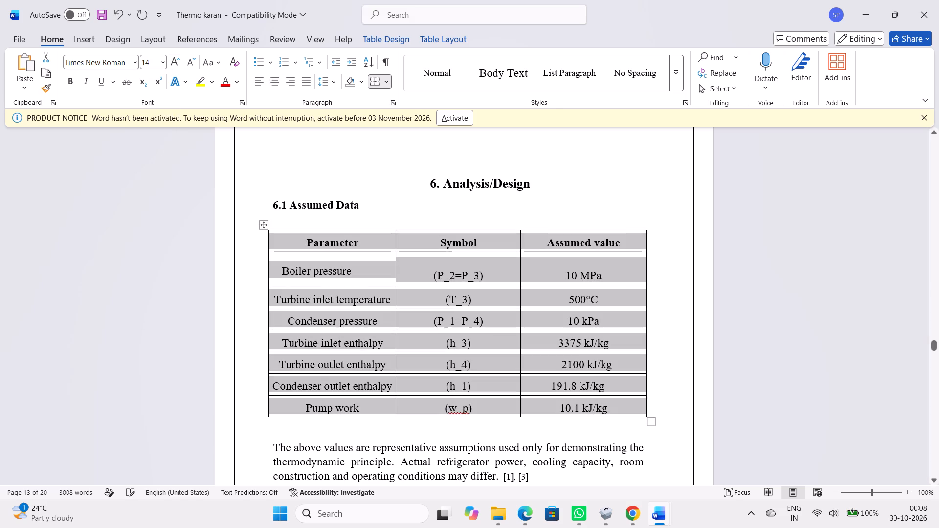
left_click(827, 322)
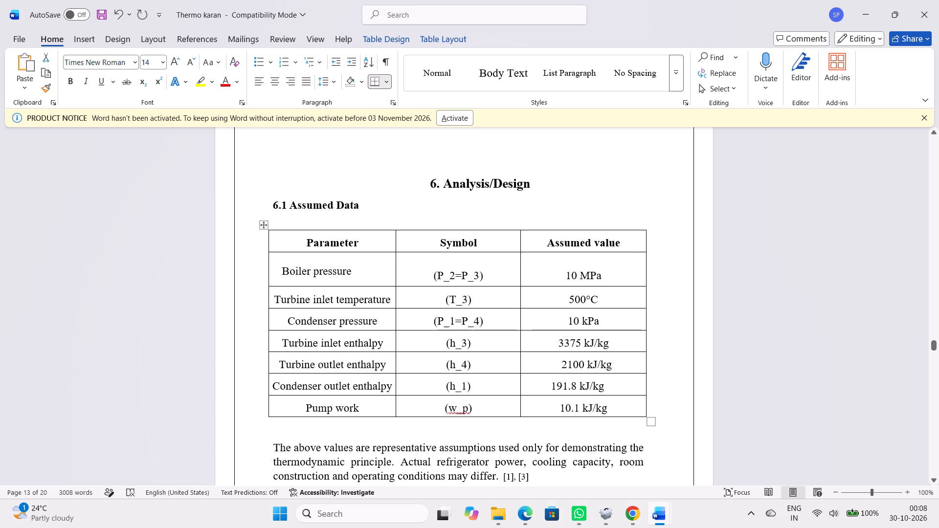
Replace the paragraph below the 6.1 table with ChatGPT's paragraph beginning "These values are approximate and intended for educational demonstration".
scroll(814, 322, "down", 3)
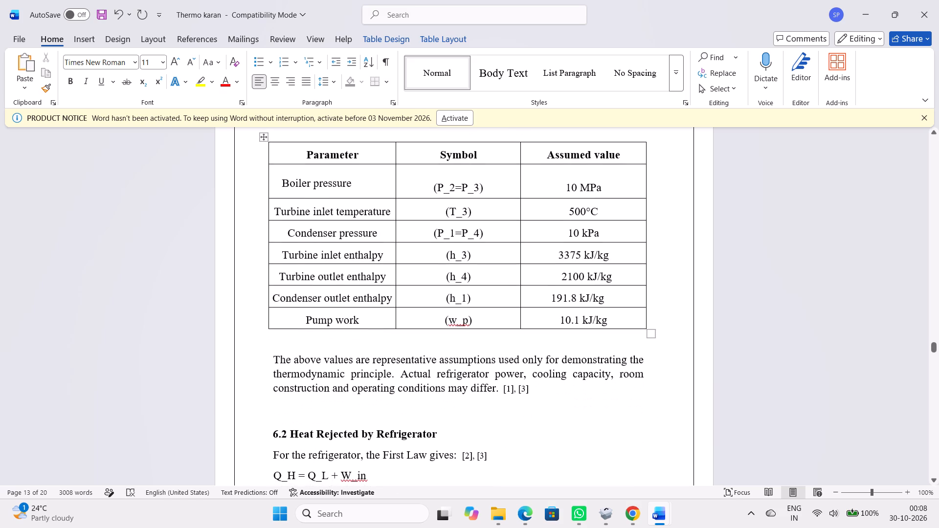
left_click(638, 519)
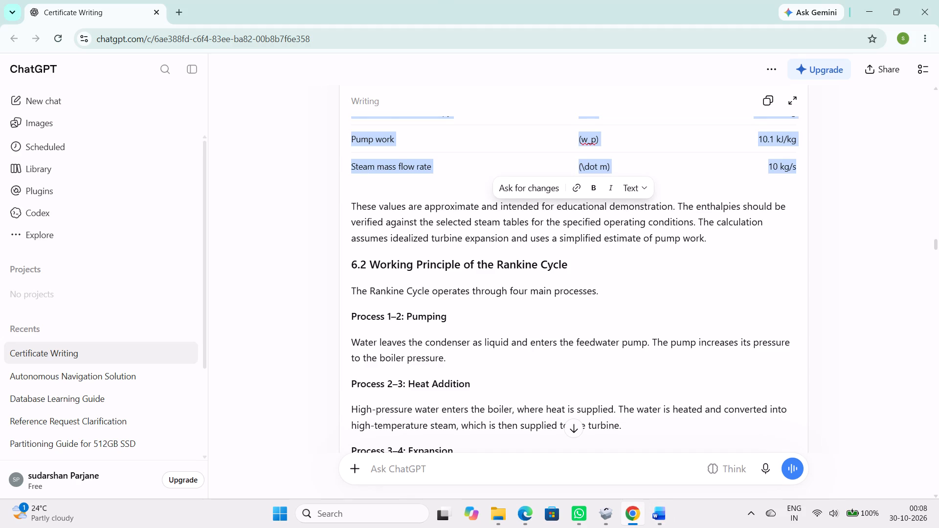
scroll(519, 332, "up", 2)
left_click_drag(355, 330, 740, 376)
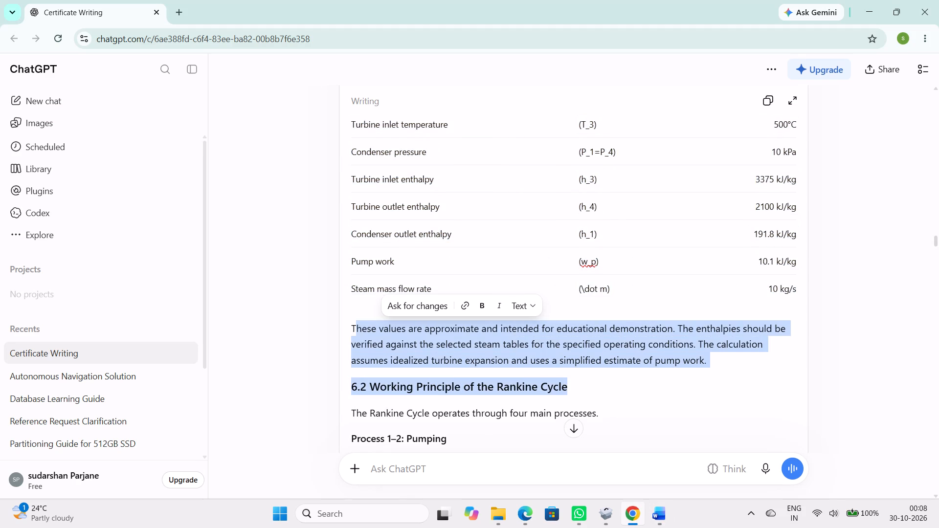
left_click_drag(740, 376, 706, 359)
left_click(711, 361)
left_click(712, 361)
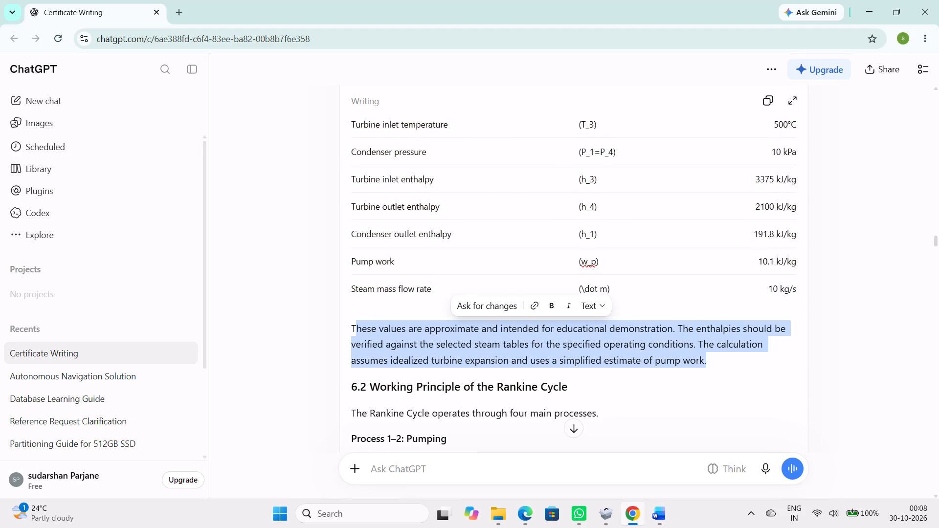
left_click_drag(712, 361, 357, 327)
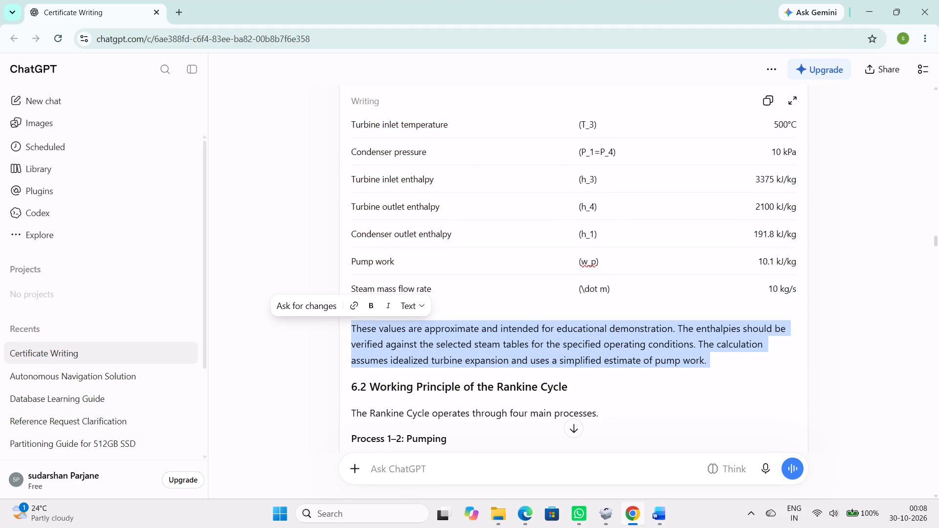
key("ctrl+c")
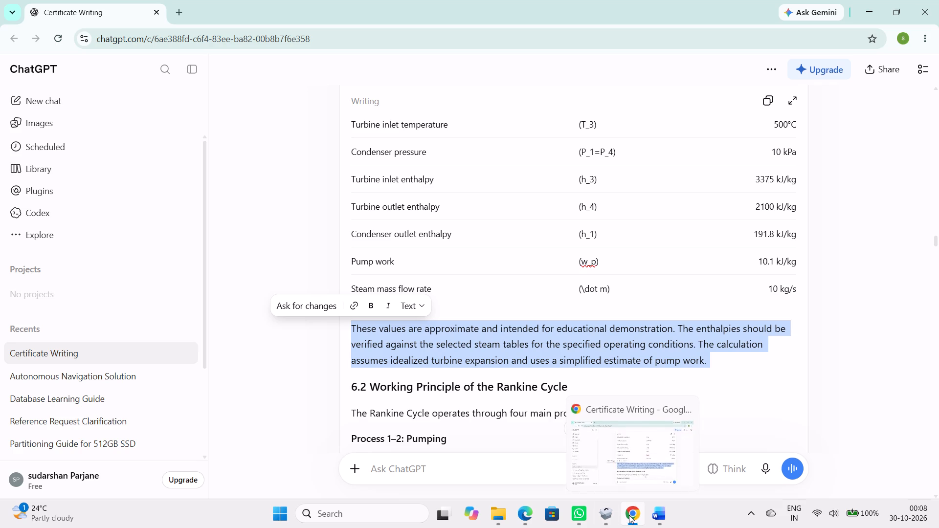
left_click(652, 515)
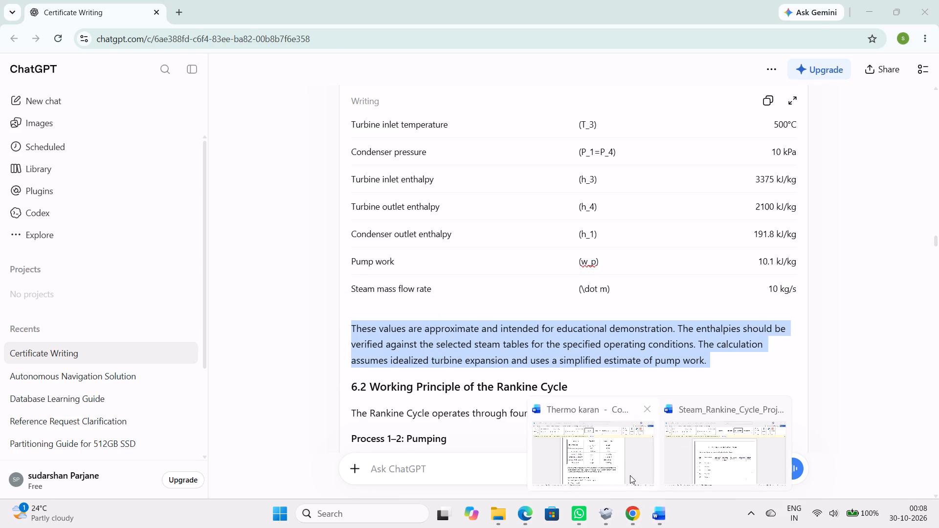
left_click(631, 475)
left_click_drag(276, 359, 513, 402)
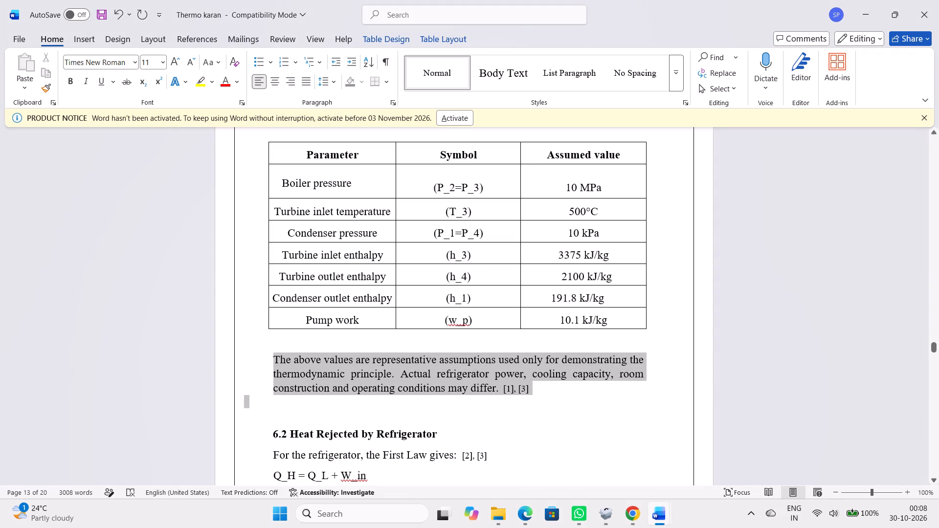
left_click_drag(513, 402, 530, 390)
key("ctrl+v")
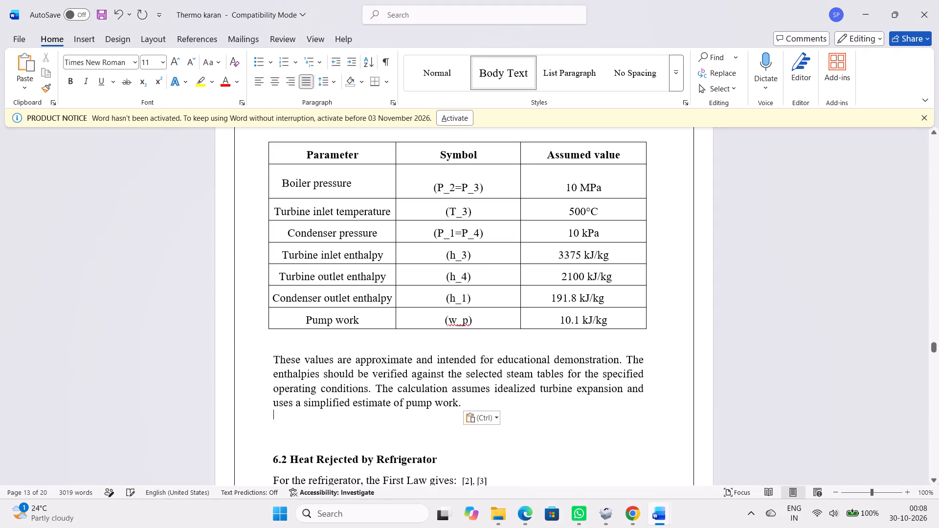
left_click(781, 386)
scroll(814, 392, "up", 5)
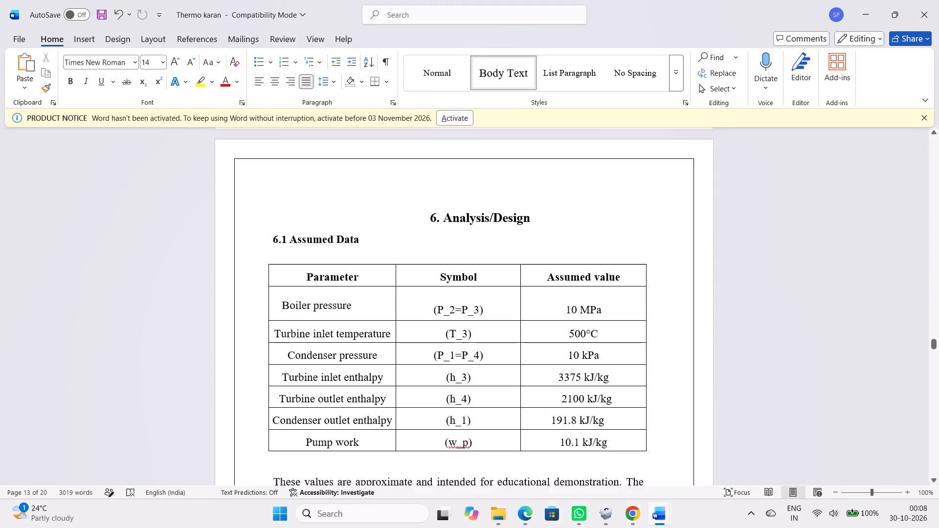
scroll(814, 389, "down", 10)
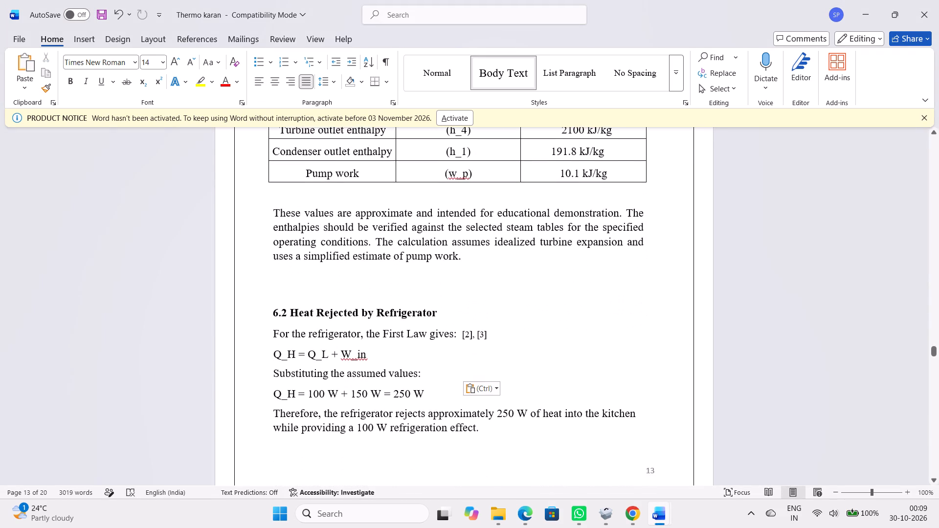
scroll(814, 389, "up", 3)
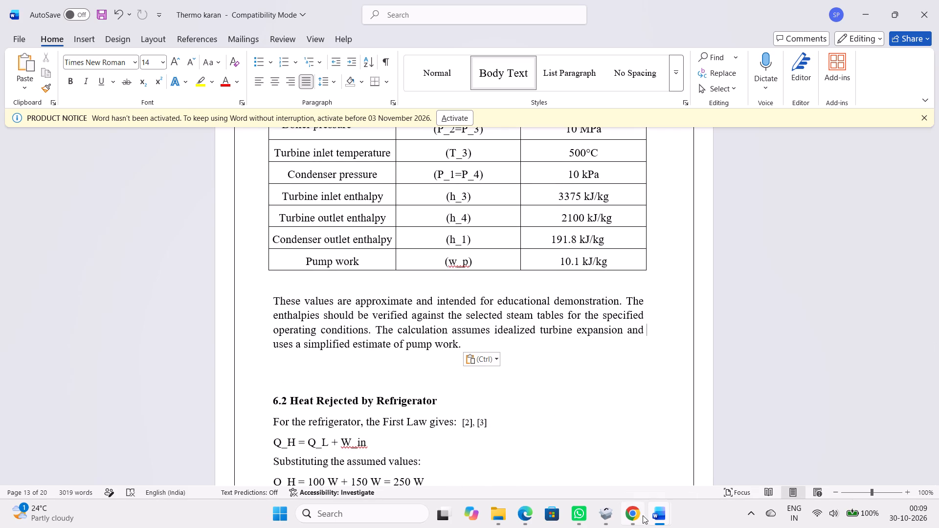
left_click(635, 516)
scroll(529, 425, "down", 1)
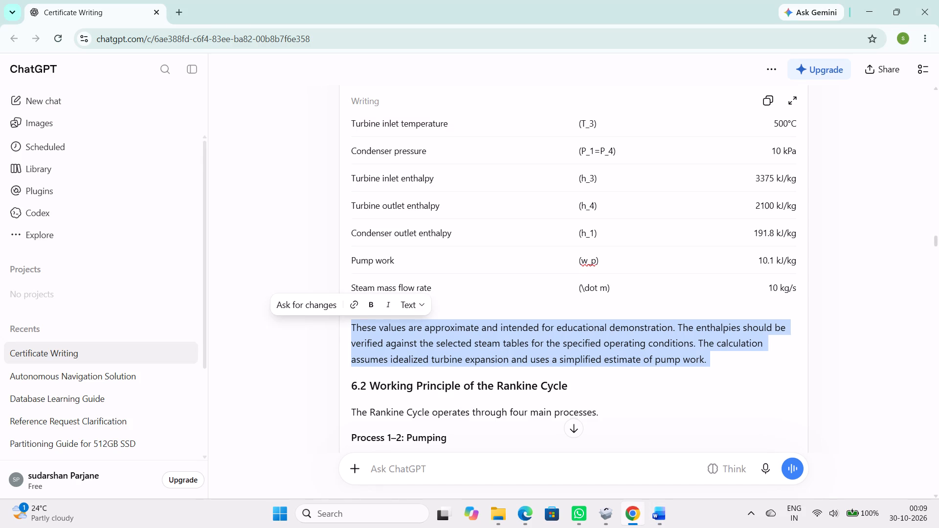
scroll(530, 424, "down", 2)
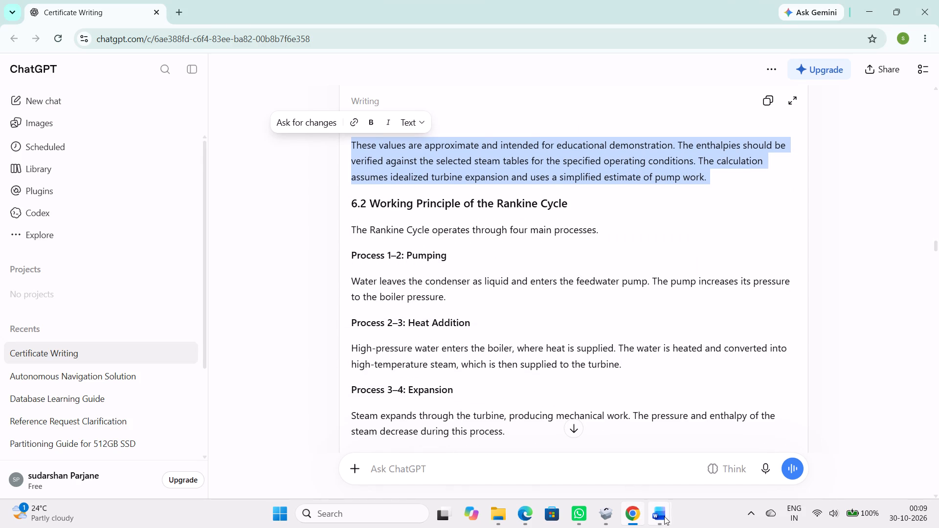
left_click(665, 517)
left_click(571, 434)
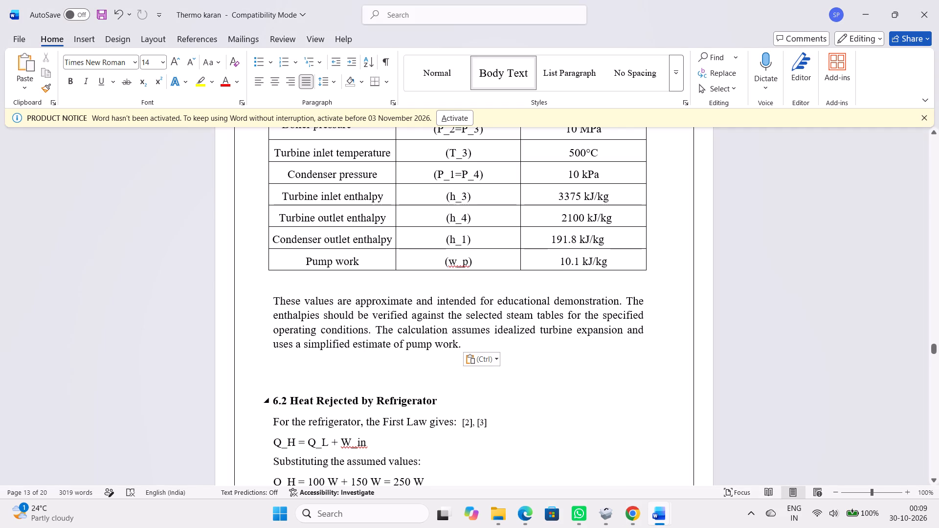
scroll(391, 400, "down", 6)
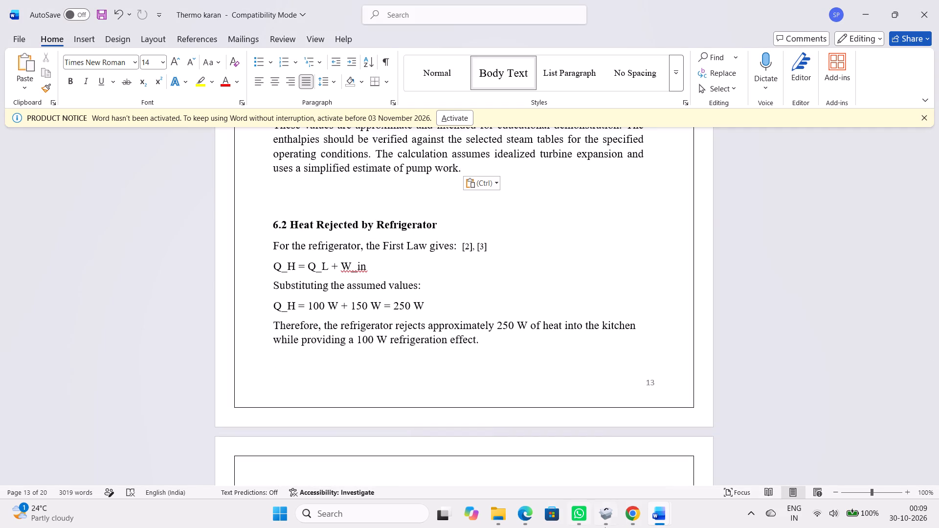
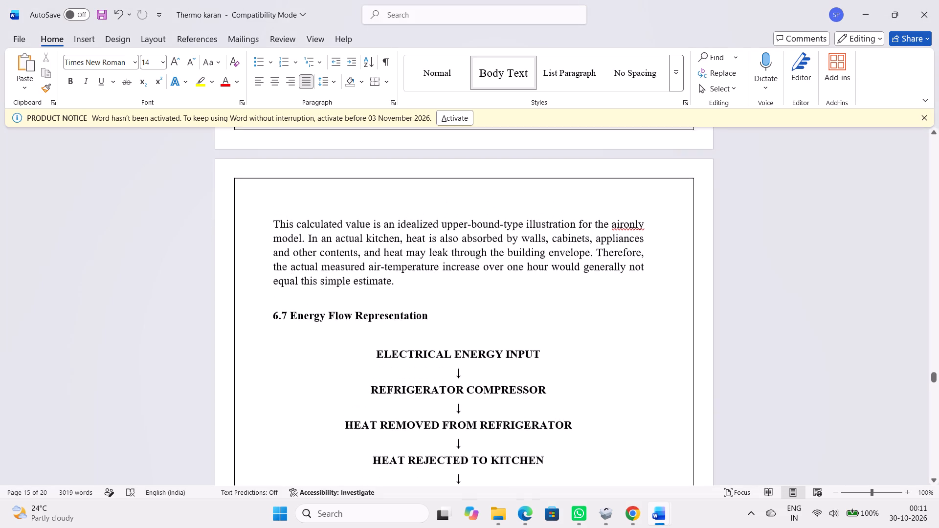
scroll(466, 309, "up", 8)
scroll(471, 338, "down", 1)
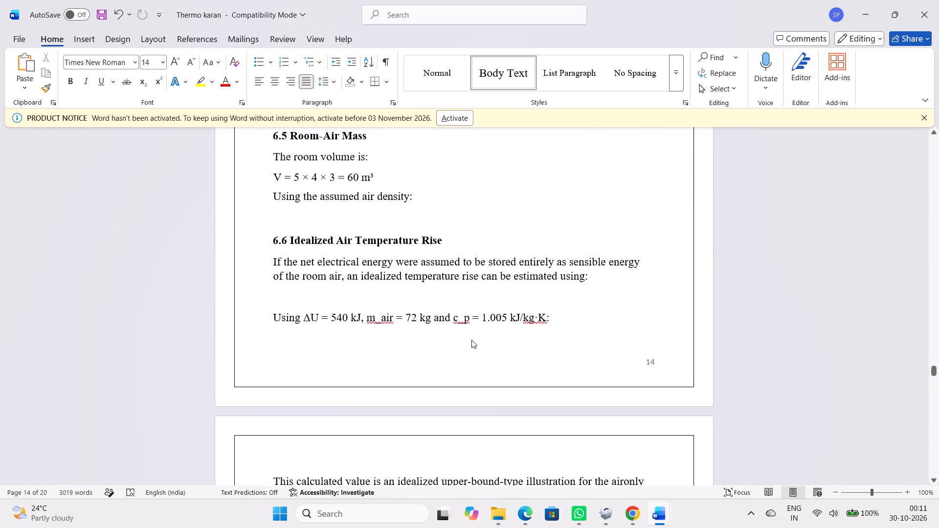
scroll(471, 340, "down", 3)
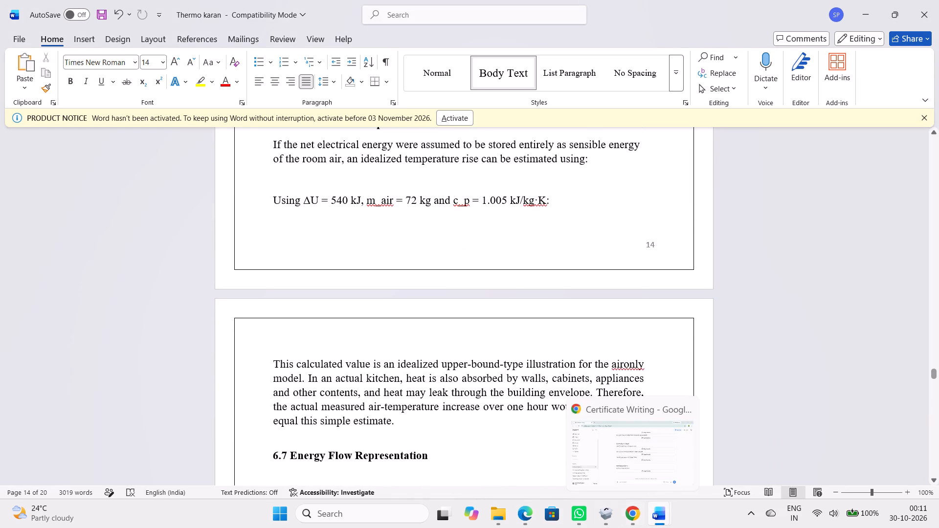
left_click_drag(396, 424, 361, 408)
scroll(365, 409, "up", 3)
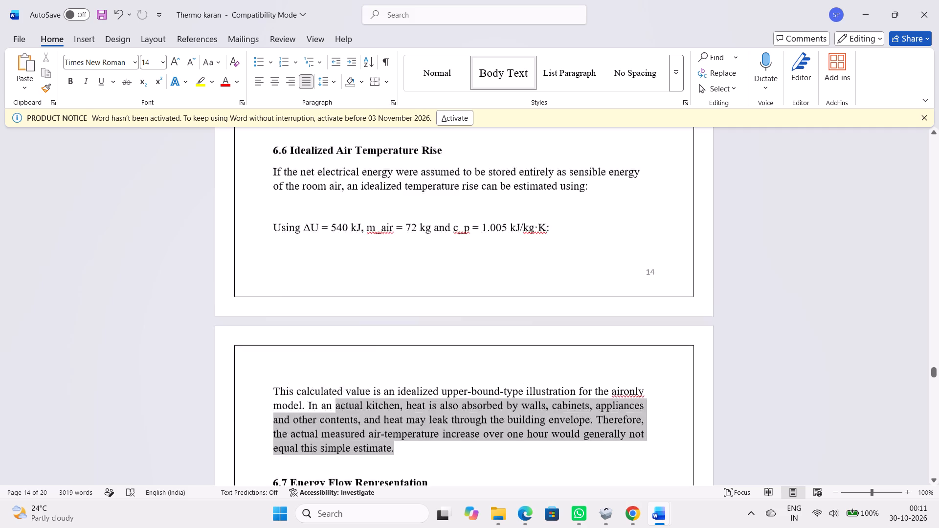
scroll(361, 408, "up", 1)
left_click_drag(361, 408, 292, 269)
scroll(359, 403, "up", 5)
scroll(273, 327, "up", 8)
scroll(298, 275, "up", 9)
left_click_drag(292, 269, 271, 398)
scroll(284, 262, "up", 7)
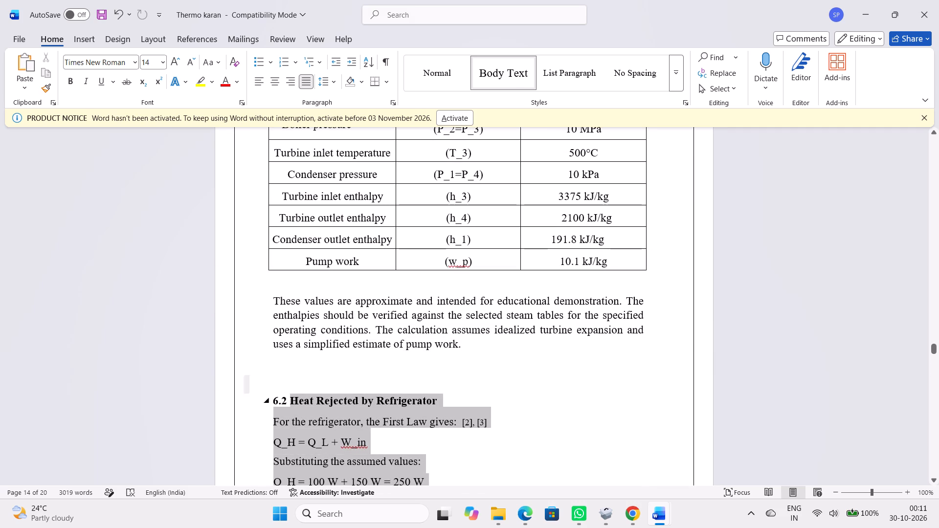
left_click_drag(271, 398, 280, 398)
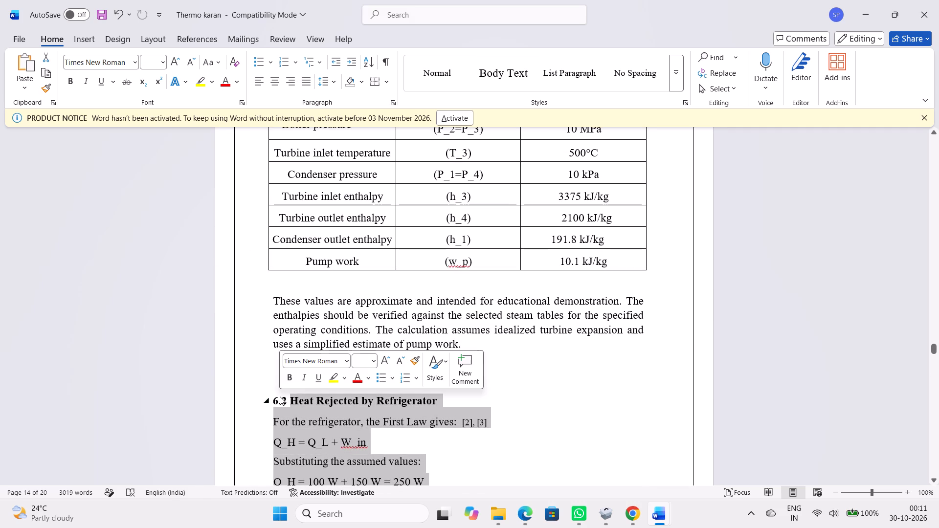
key("ctrl+v")
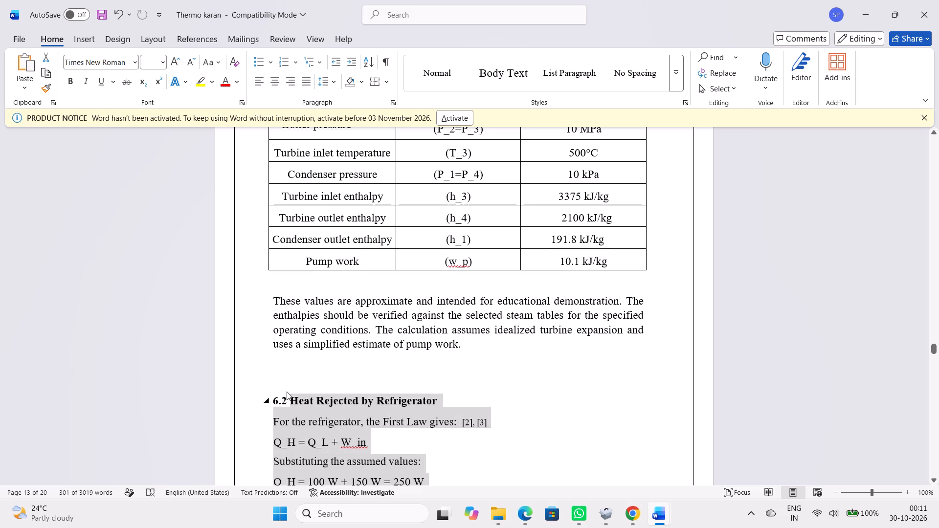
Review the pasted calculations from 6.10 Energy Balance back to the 6.3 Calculation of Turbine Work heading.
scroll(607, 365, "up", 8)
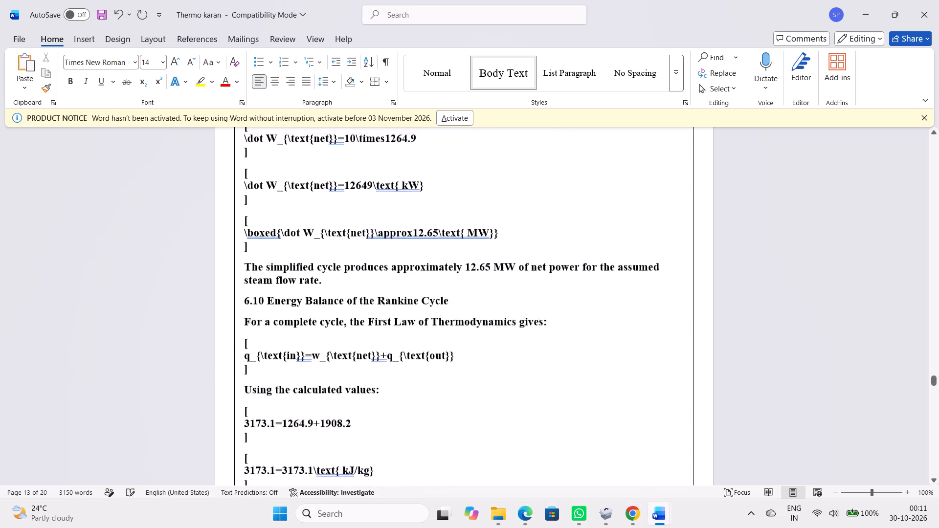
scroll(629, 361, "up", 17)
scroll(633, 356, "up", 6)
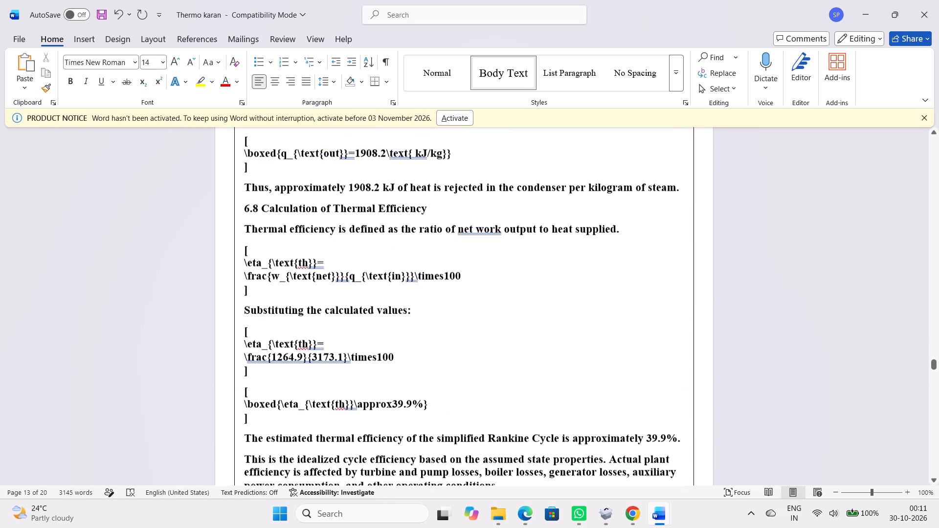
scroll(634, 355, "up", 18)
scroll(658, 362, "up", 6)
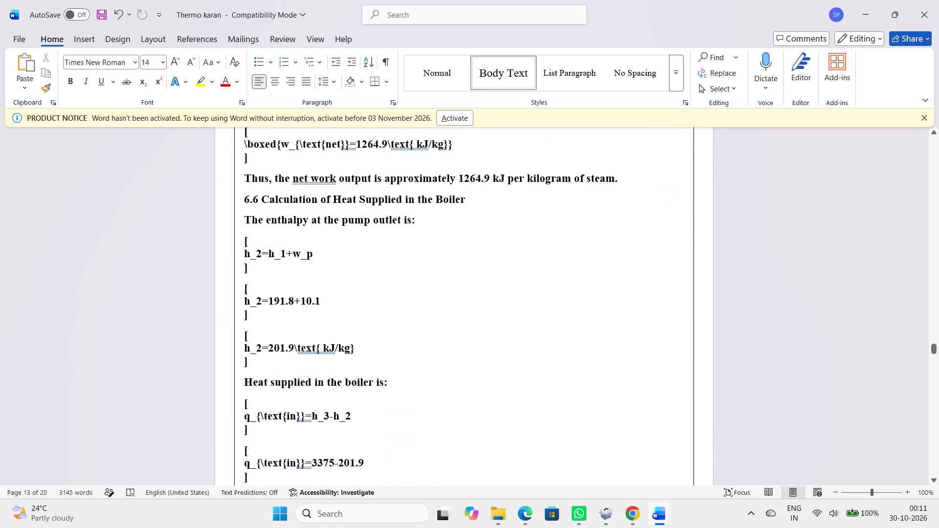
scroll(685, 374, "up", 7)
scroll(694, 377, "up", 20)
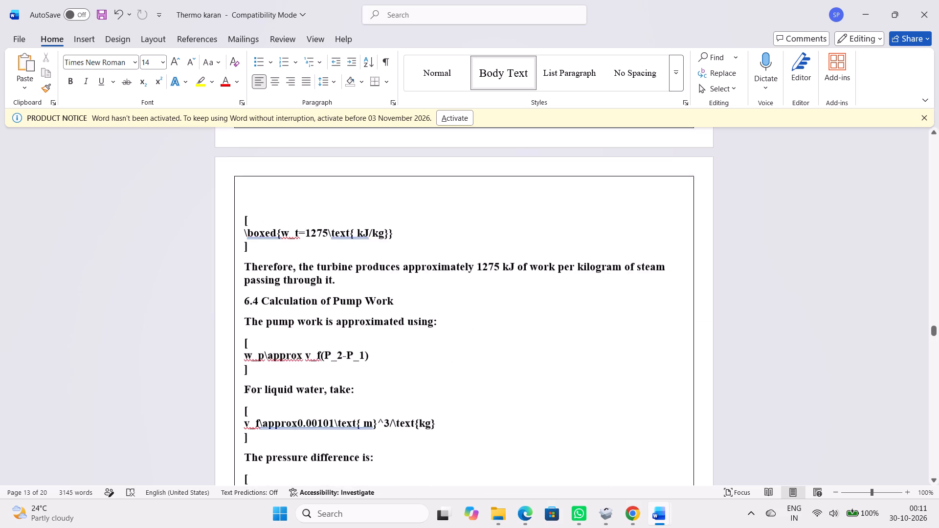
scroll(753, 409, "up", 20)
scroll(741, 433, "down", 5)
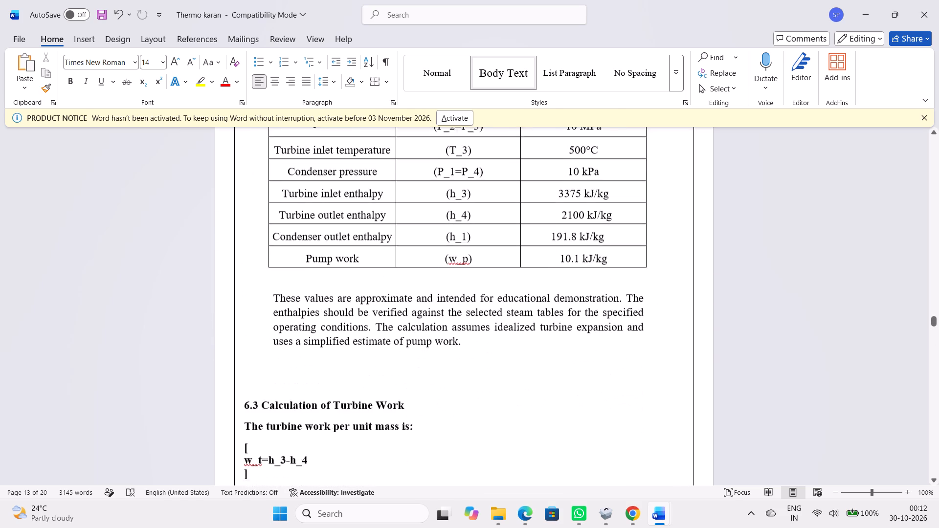
scroll(667, 418, "down", 2)
Format the pasted text from the 6.3 heading through the end of the 6.10 energy balance as non-bold, 14 pt and justified.
left_click_drag(241, 330, 247, 335)
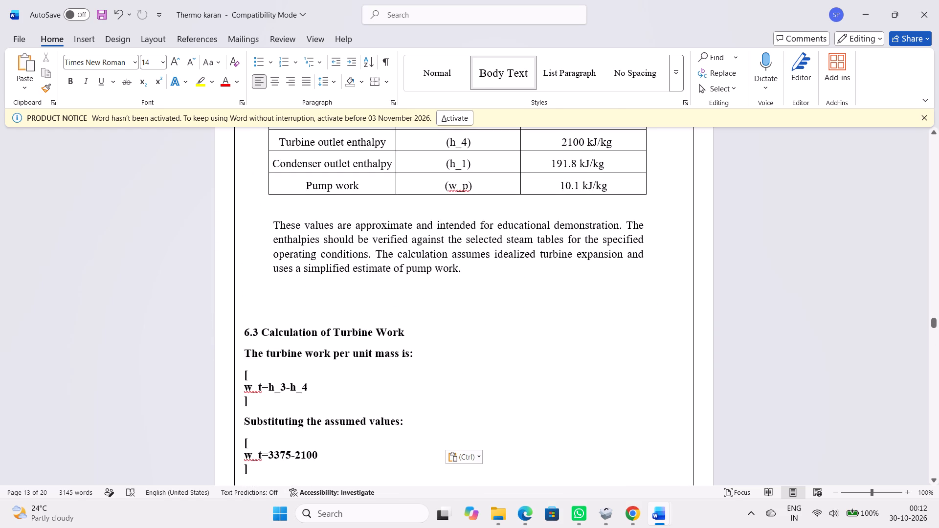
left_click_drag(247, 335, 275, 334)
scroll(267, 345, "down", 20)
scroll(267, 345, "down", 9)
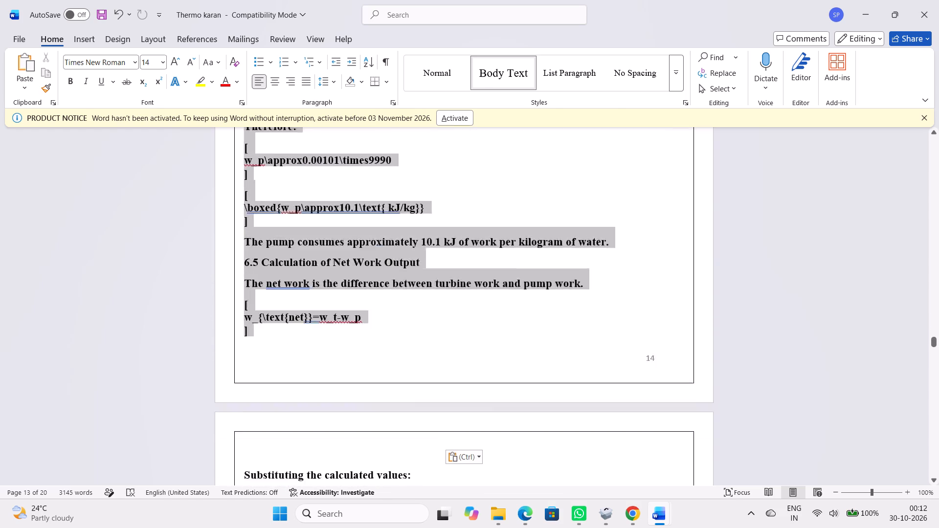
scroll(275, 334, "down", 20)
scroll(275, 334, "down", 2)
left_click_drag(275, 334, 273, 331)
scroll(273, 331, "down", 15)
scroll(273, 331, "down", 11)
scroll(273, 331, "down", 15)
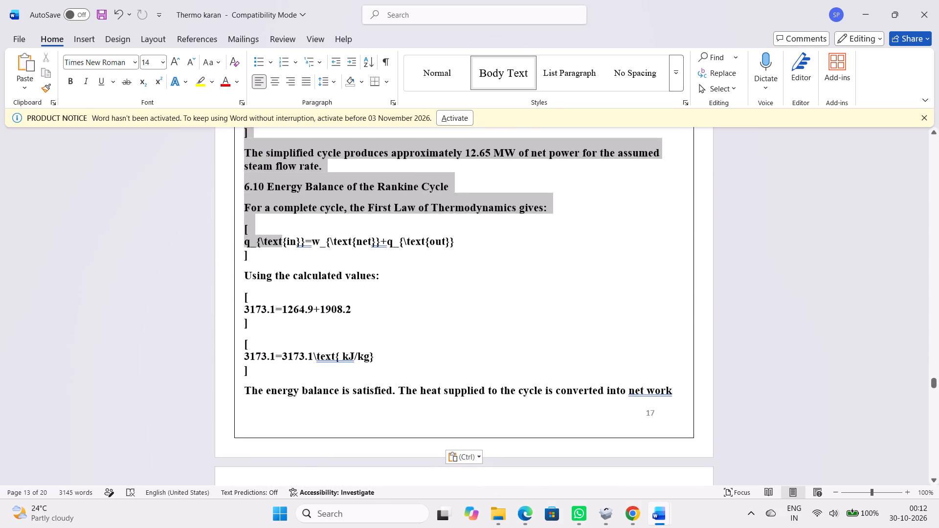
left_click_drag(273, 331, 396, 264)
scroll(273, 331, "down", 11)
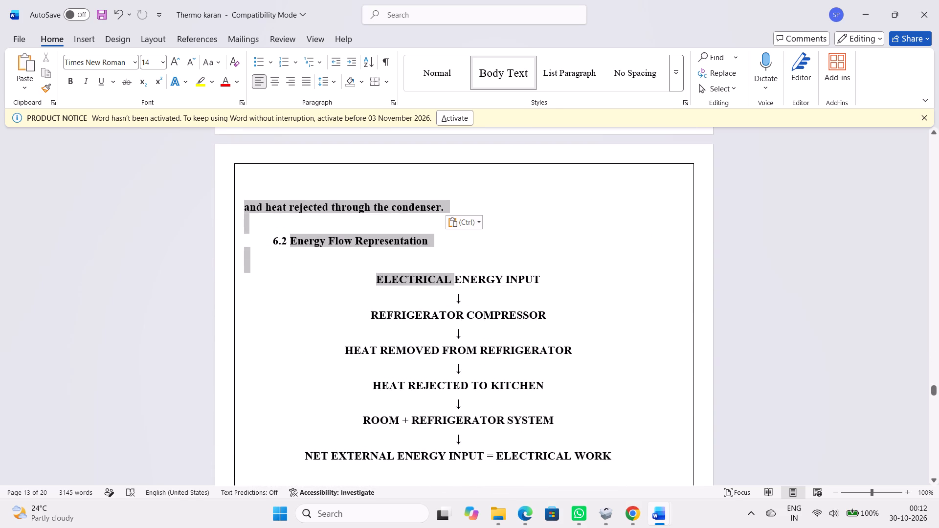
left_click_drag(396, 264, 443, 200)
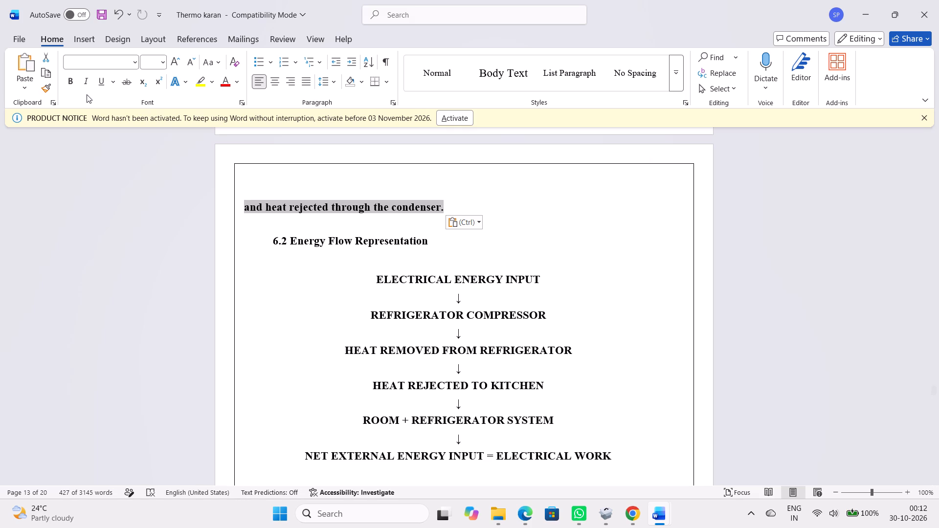
left_click_drag(70, 79, 65, 75)
left_click(65, 75)
left_click(63, 74)
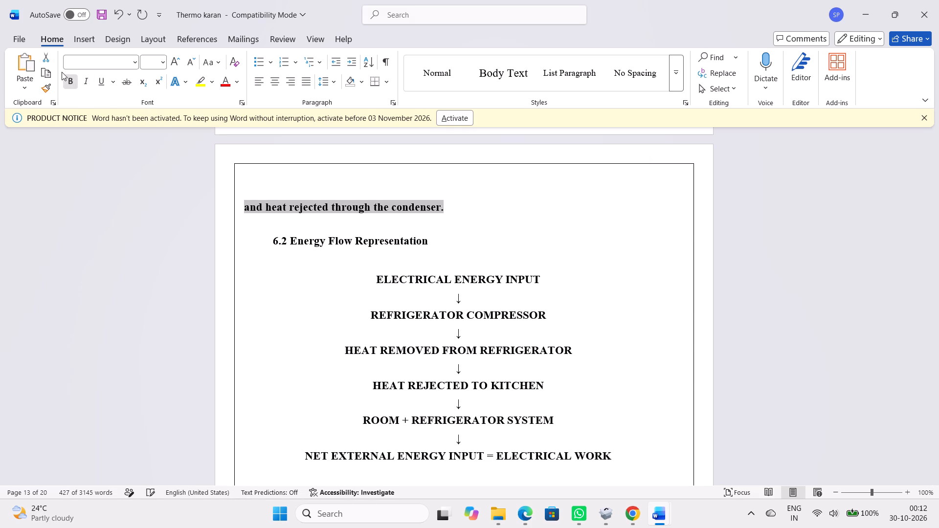
left_click(71, 80)
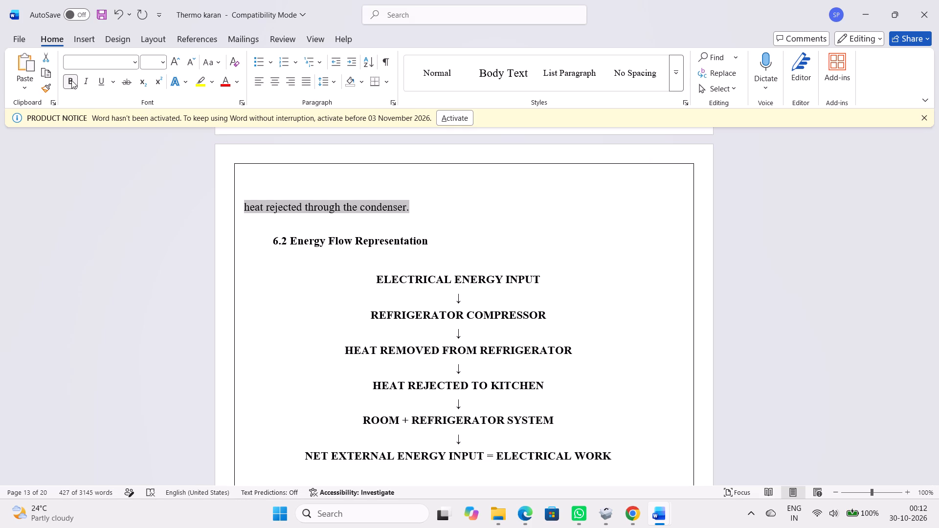
left_click(164, 64)
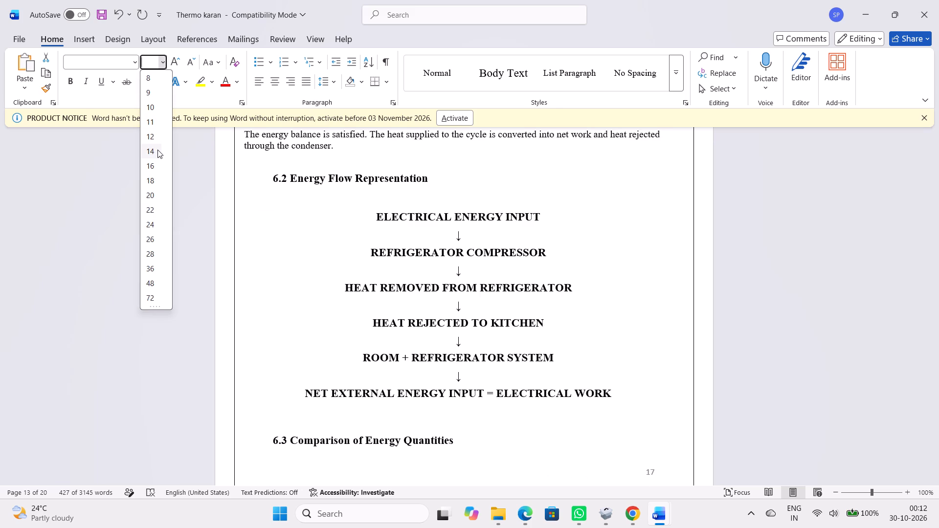
left_click(157, 151)
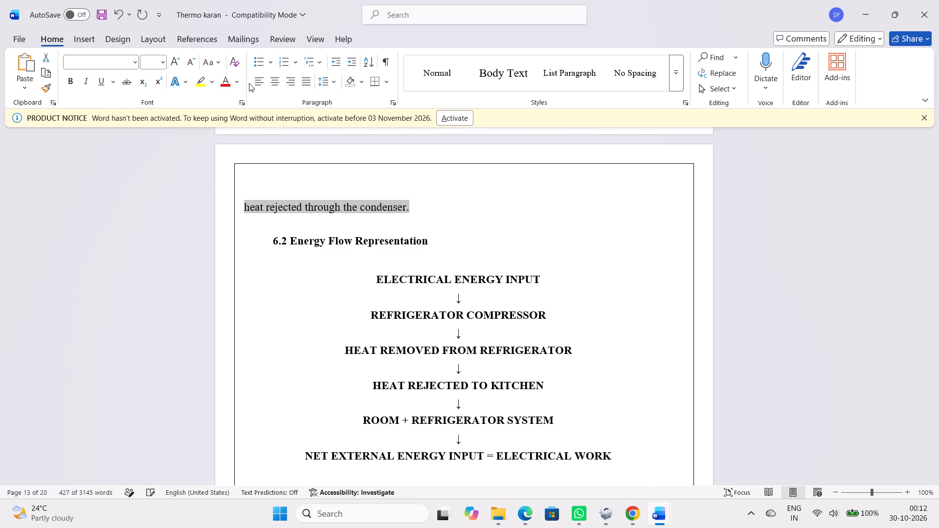
left_click(305, 83)
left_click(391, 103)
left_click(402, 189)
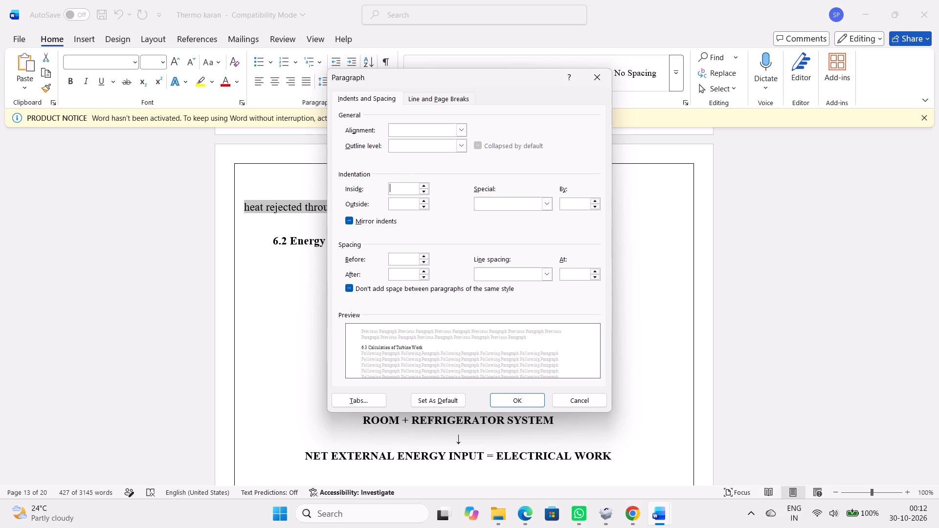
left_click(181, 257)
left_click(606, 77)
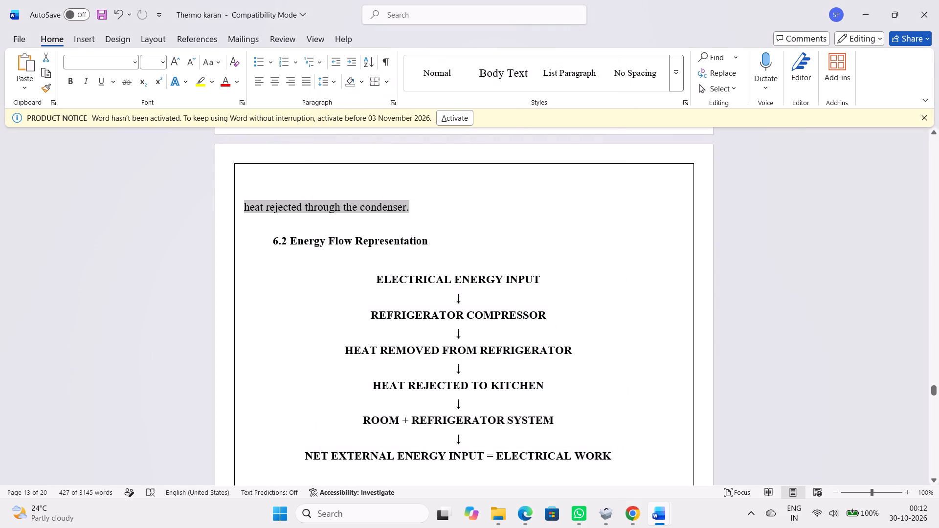
Review the formatted calculations from the end of the 6.10 energy balance back to the assumed data table and the 6.3 heading.
scroll(798, 276, "up", 20)
scroll(798, 276, "up", 1)
left_click(807, 275)
scroll(805, 273, "up", 3)
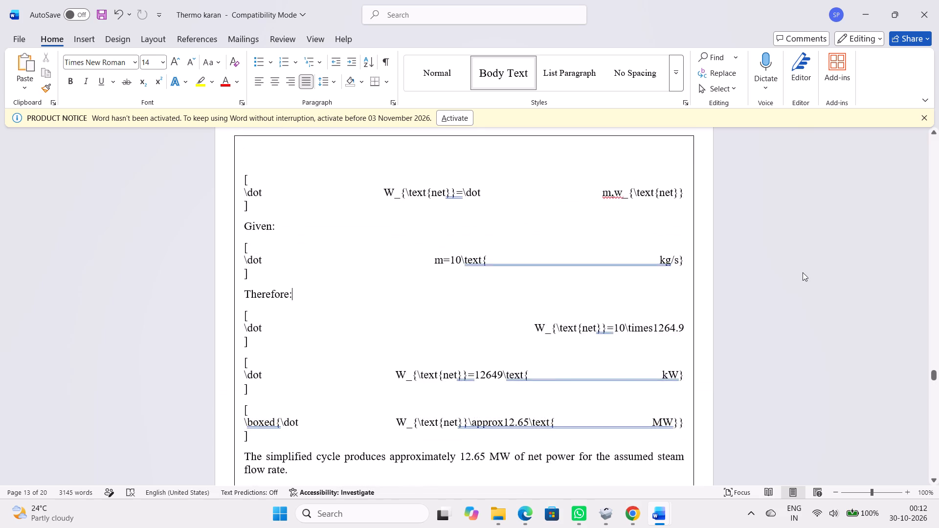
scroll(803, 272, "up", 8)
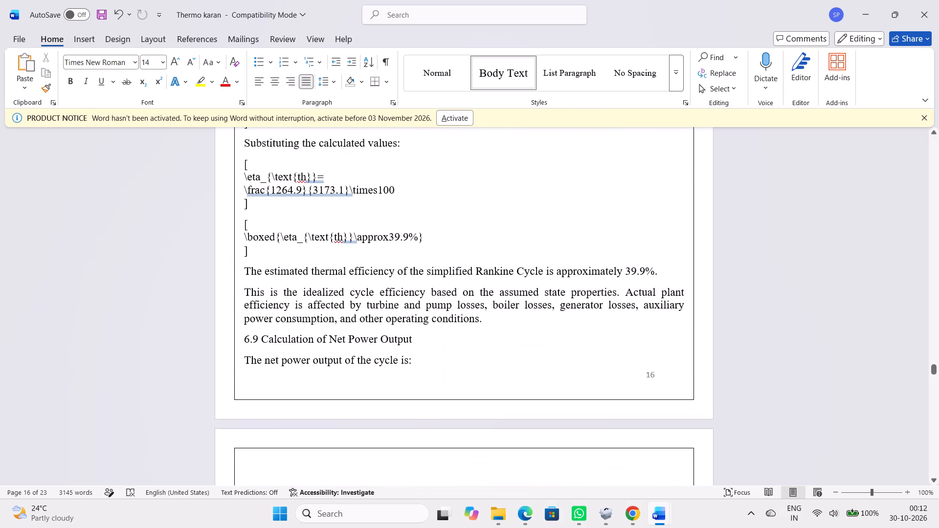
scroll(747, 249, "up", 7)
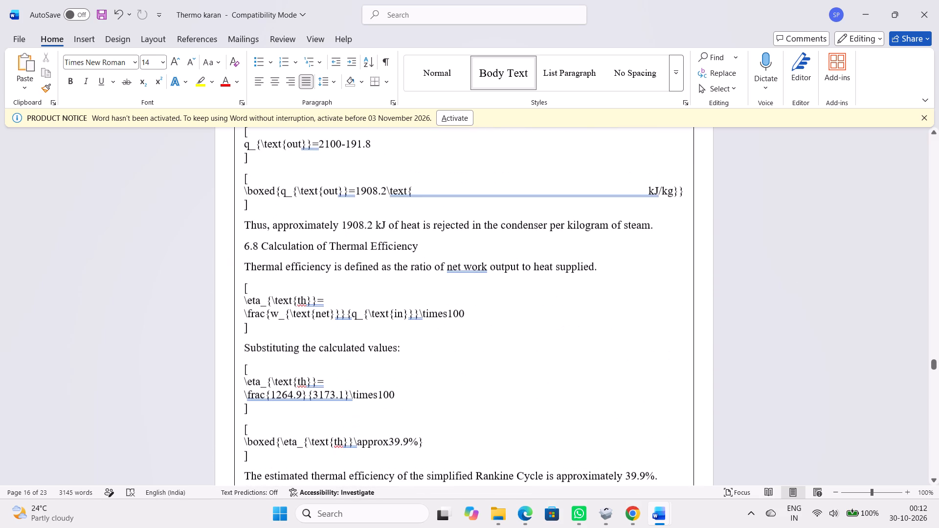
scroll(737, 245, "up", 7)
scroll(742, 241, "up", 16)
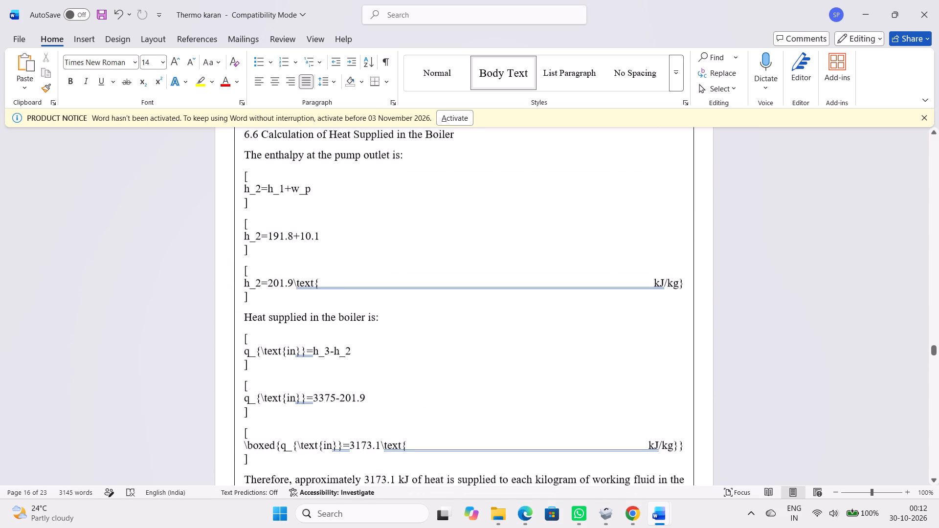
scroll(837, 257, "up", 20)
scroll(884, 271, "up", 10)
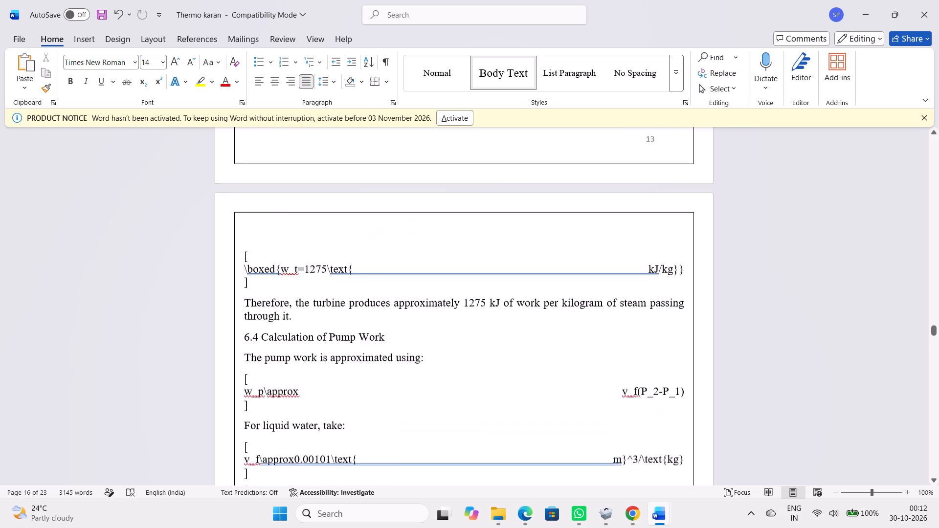
scroll(902, 278, "up", 16)
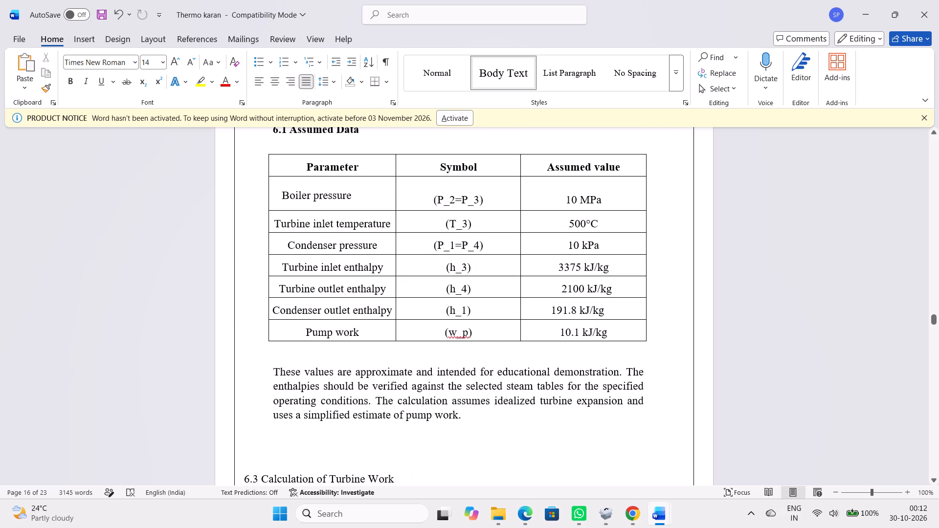
scroll(698, 400, "down", 4)
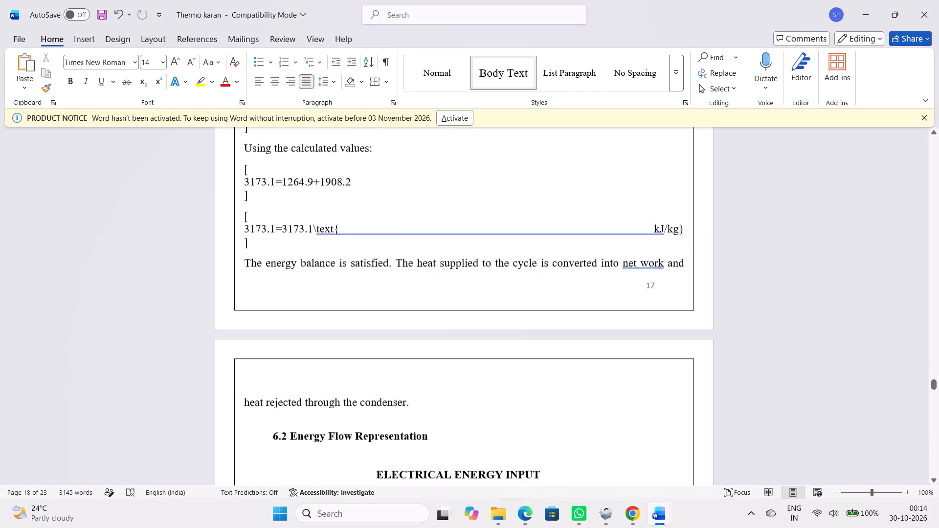
left_click(421, 251)
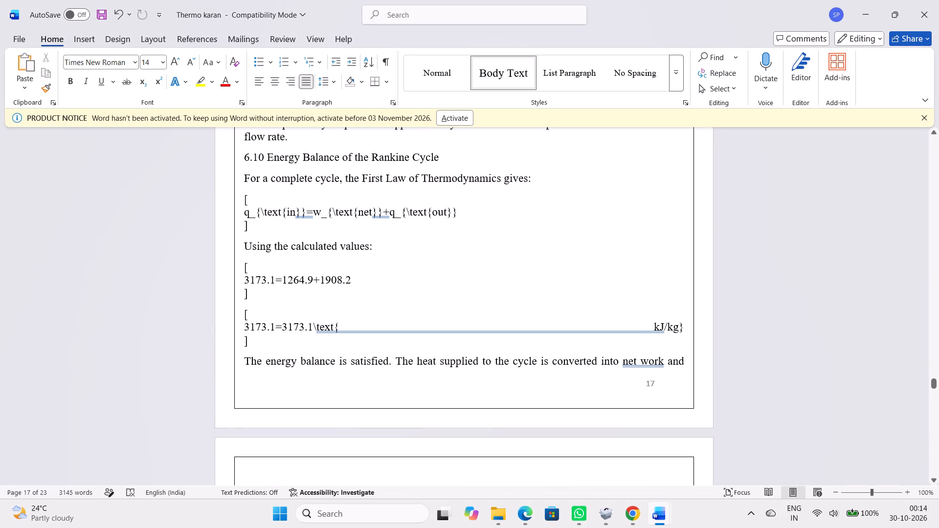
key("alt+equal")
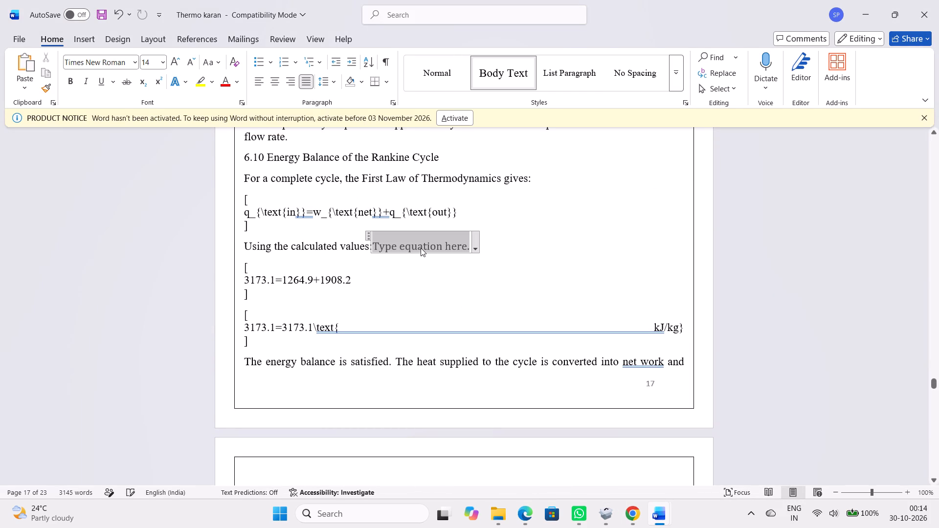
key("ctrl+v")
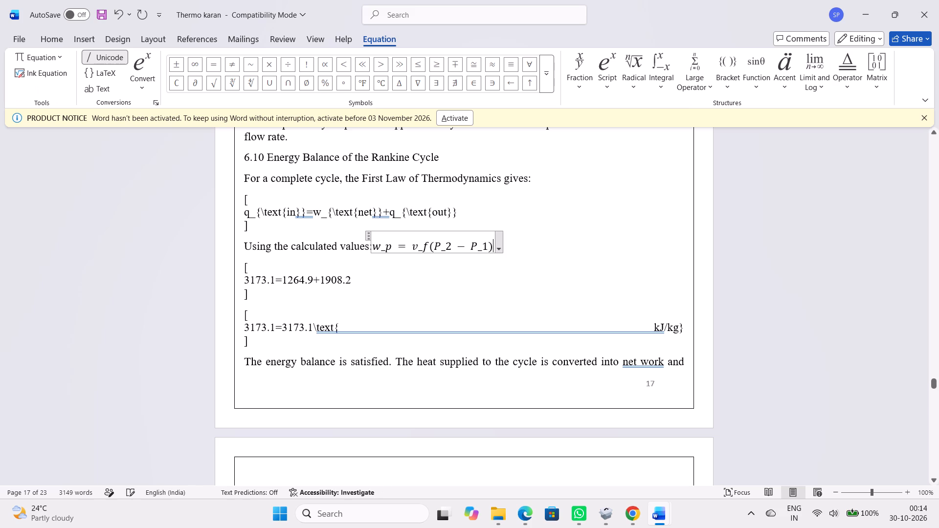
key("space")
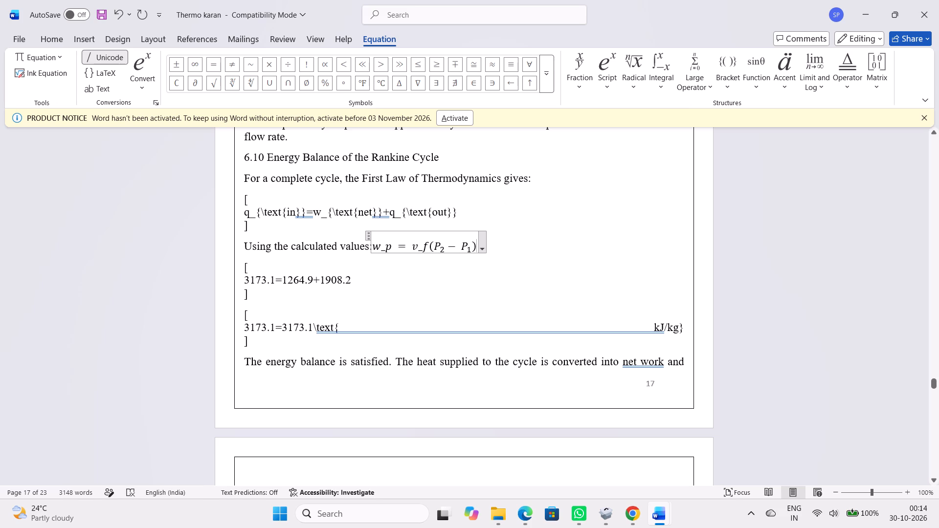
left_click(550, 273)
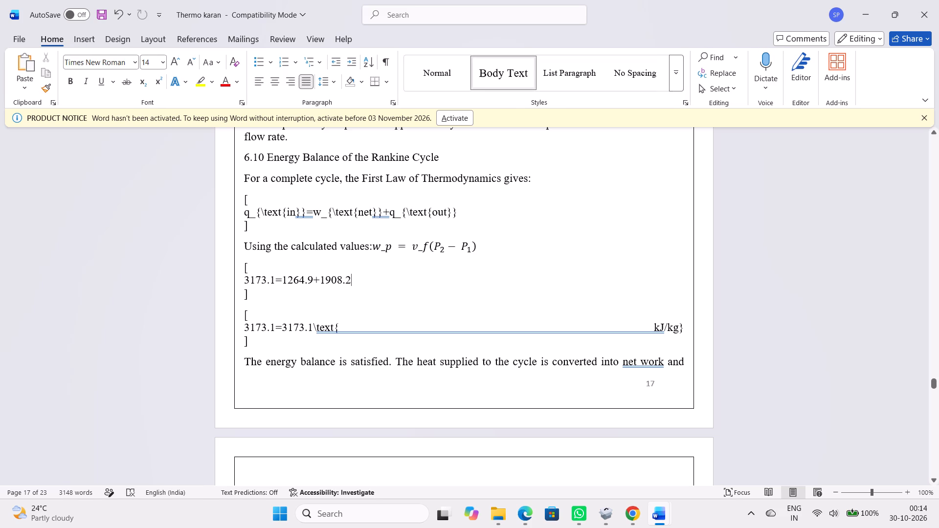
left_click(378, 247)
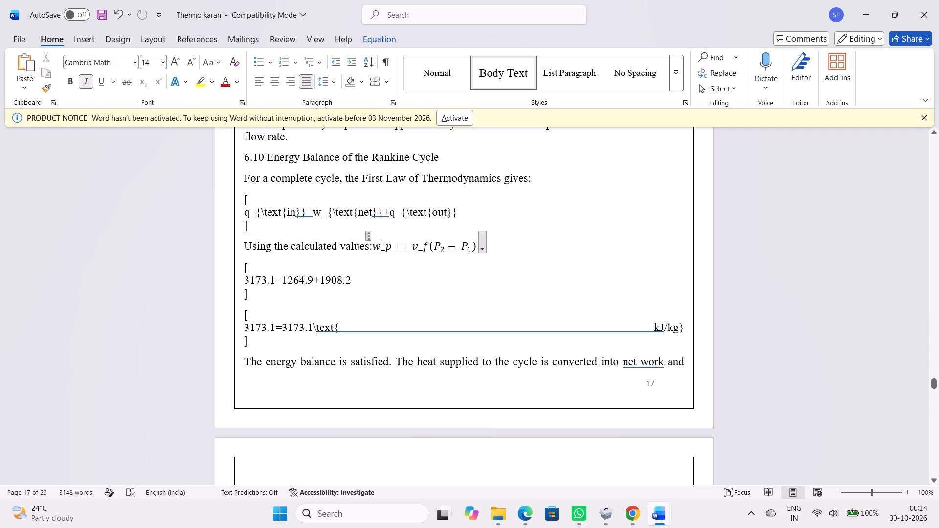
left_click(476, 251)
Undo the pasted equation's conversion and re-paste w_p = v_f(P_2 - P_1) into the equation placeholder after "Using the calculated values:", leaving a new line below.
left_click(116, 22)
left_click(116, 22)
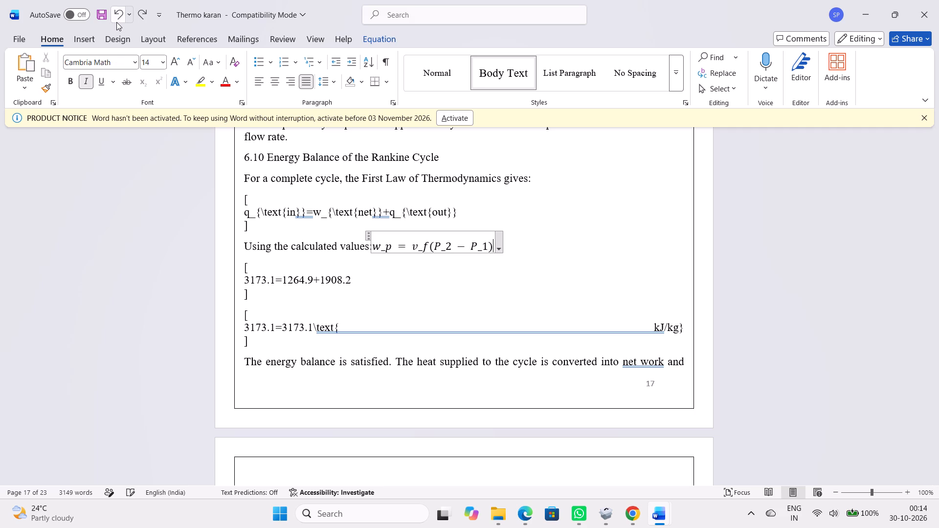
left_click(116, 22)
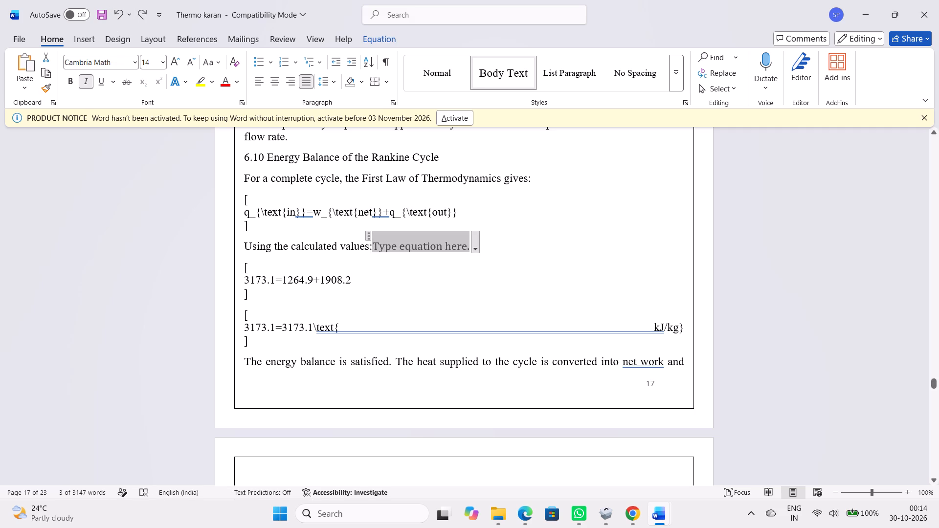
key("ctrl+v")
key("Return")
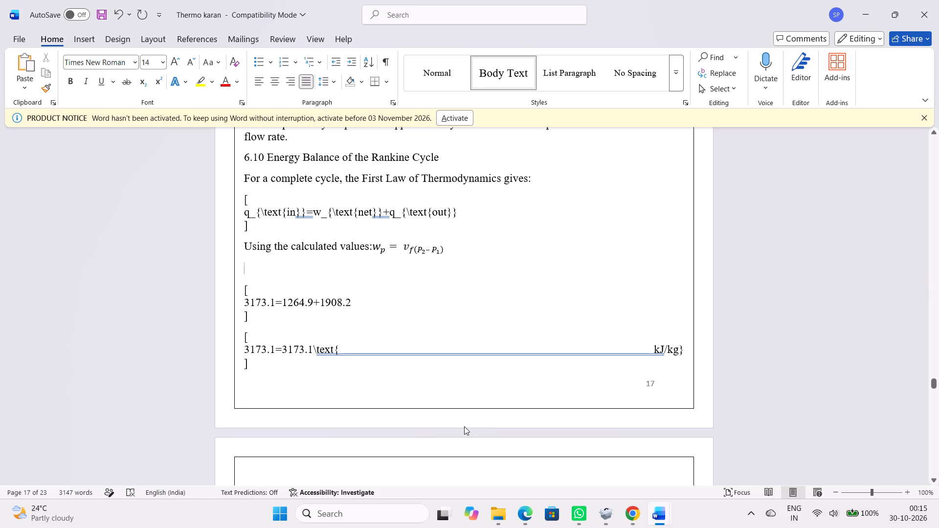
Review the remaining document content from the end of 6.10 through sections 7 and 8 to 10. References.
scroll(489, 354, "down", 2)
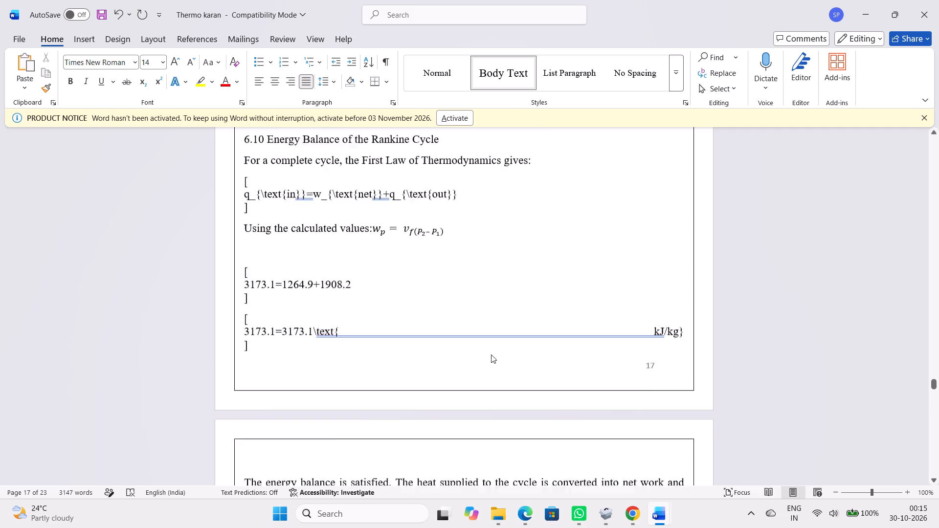
scroll(491, 354, "down", 10)
scroll(478, 312, "down", 5)
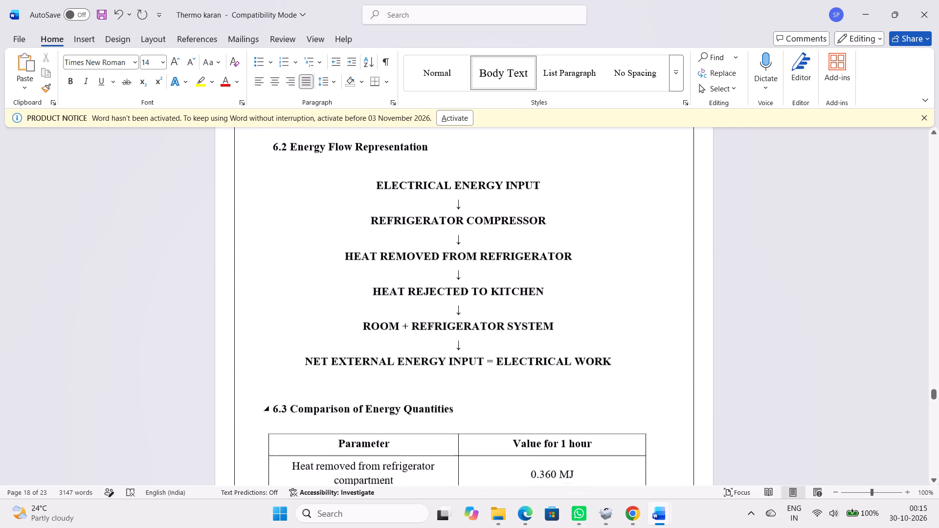
scroll(478, 312, "down", 3)
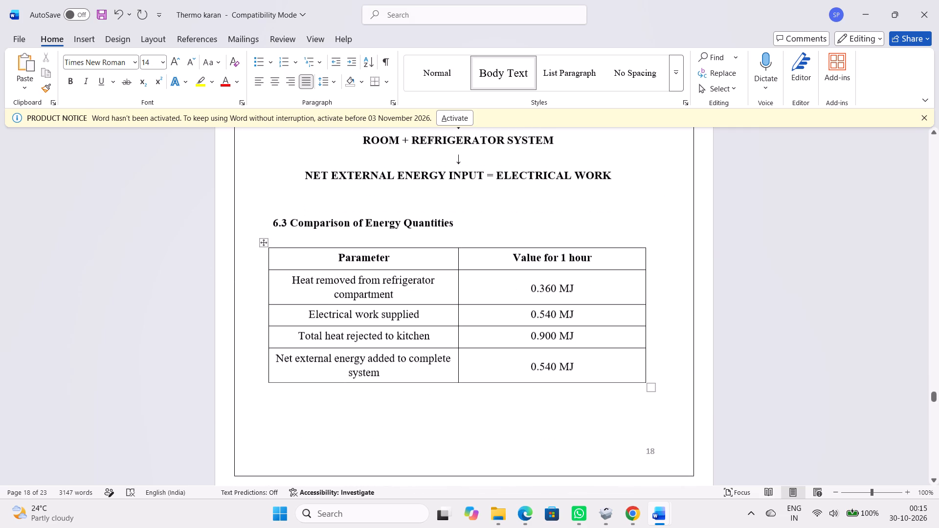
scroll(484, 307, "down", 8)
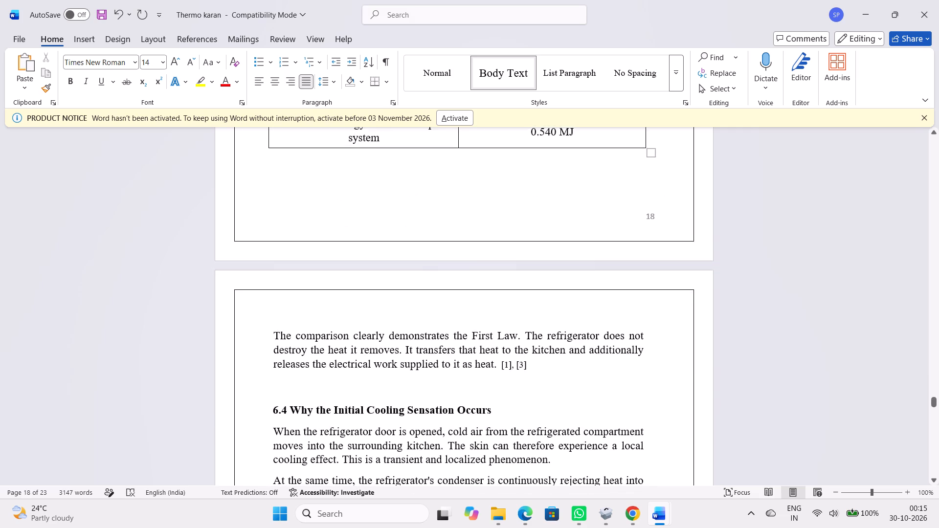
scroll(484, 307, "down", 9)
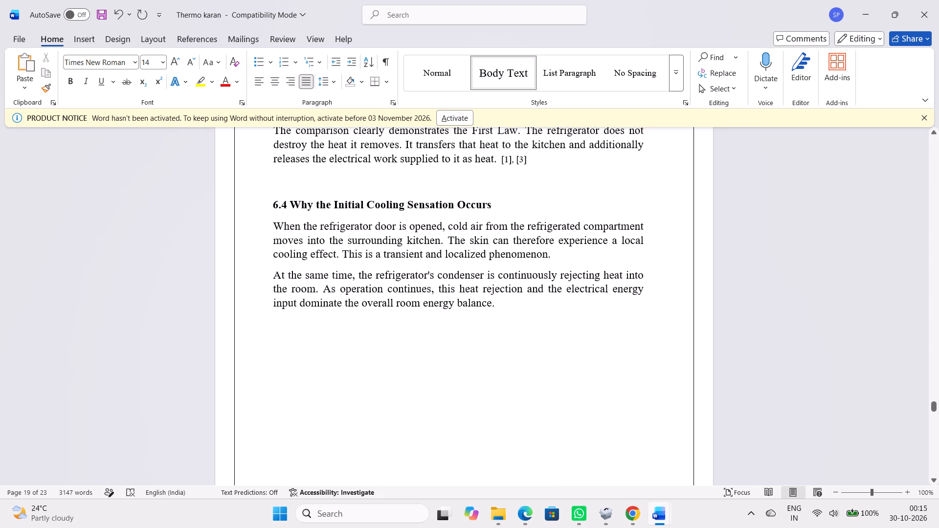
scroll(484, 307, "down", 20)
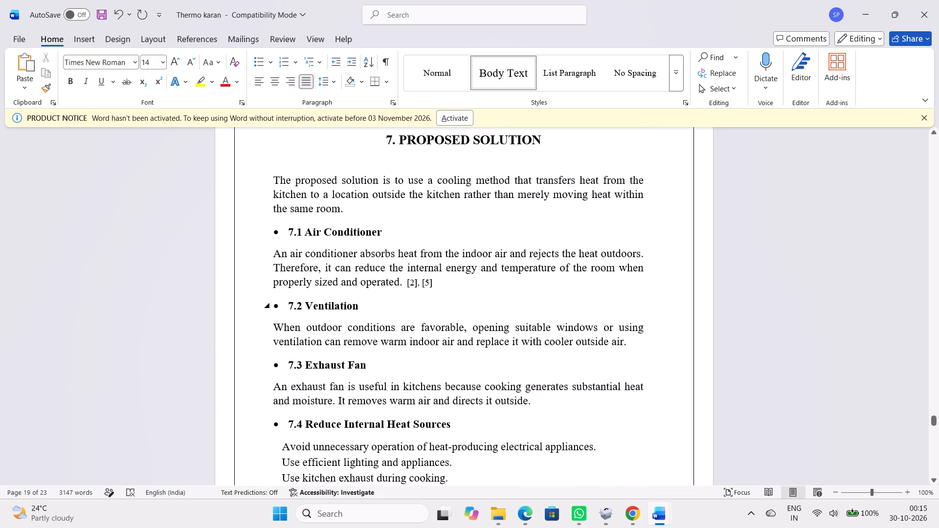
scroll(484, 303, "down", 17)
scroll(484, 303, "down", 7)
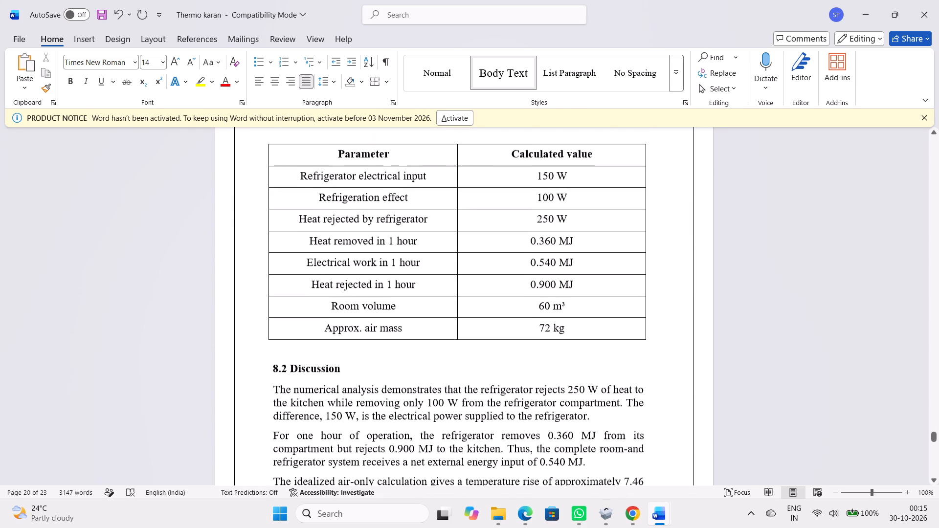
scroll(484, 303, "down", 20)
scroll(484, 303, "down", 8)
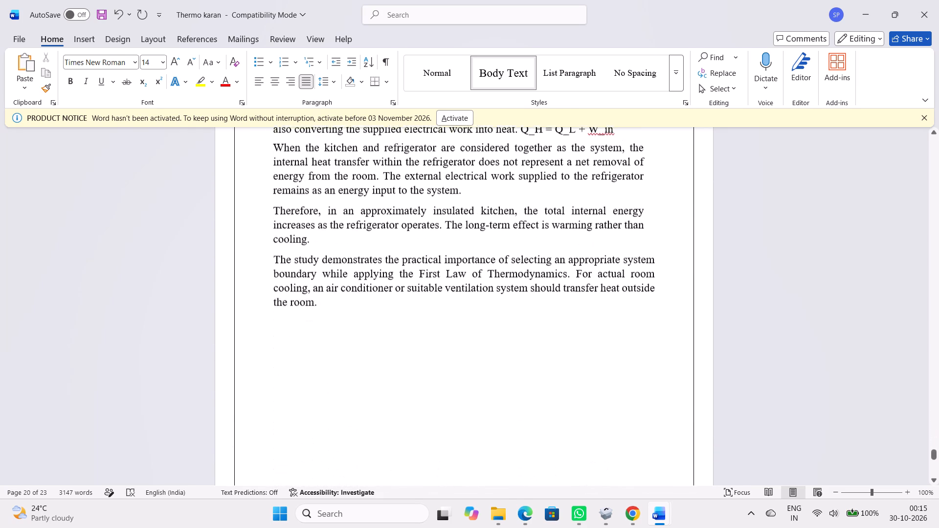
scroll(485, 303, "down", 3)
scroll(485, 303, "down", 20)
scroll(485, 303, "down", 8)
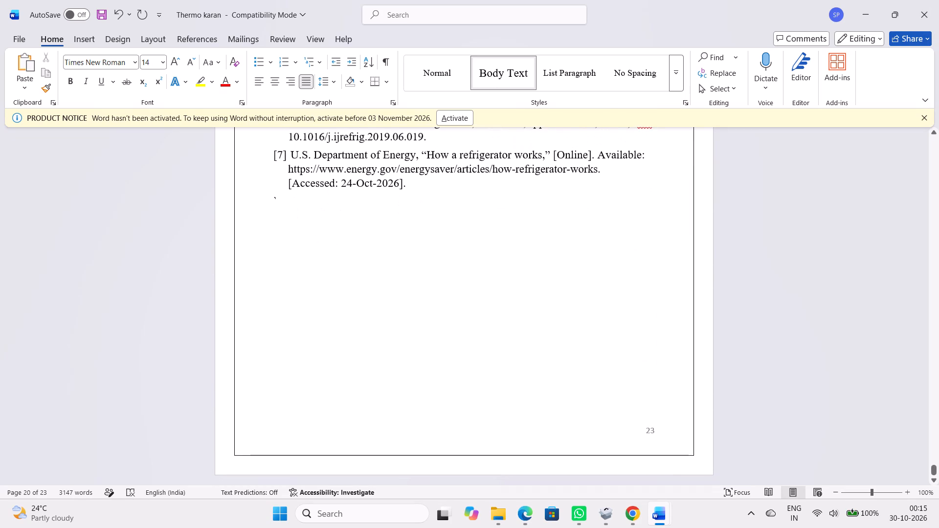
scroll(484, 304, "up", 9)
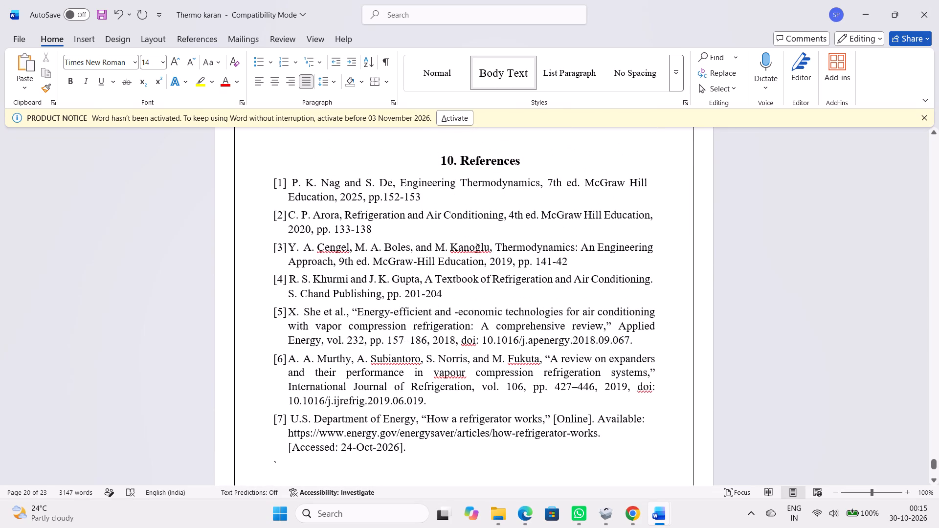
Go back to the turbine work section after the 6.1 Assumed Data table and copy its heading "6.3 Calculation of Turbine Work".
left_click_drag(935, 464, 937, 429)
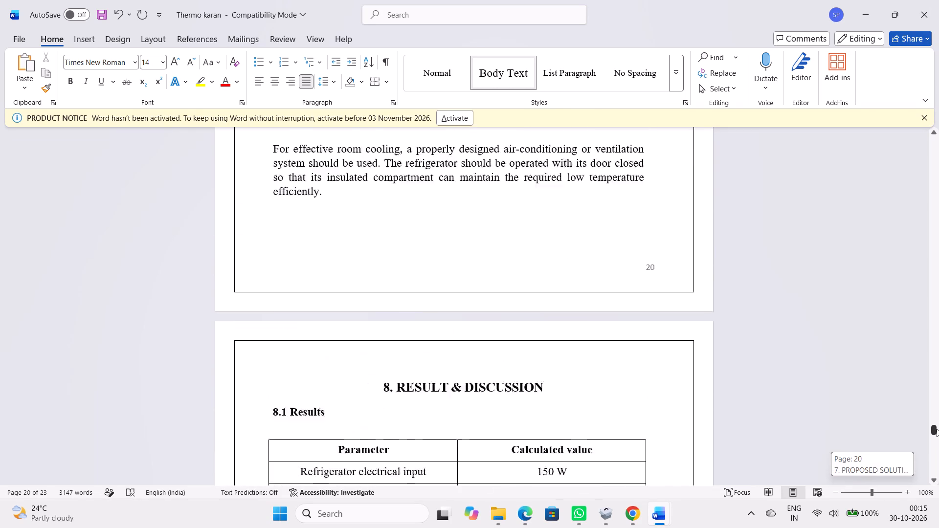
left_click_drag(937, 429, 935, 379)
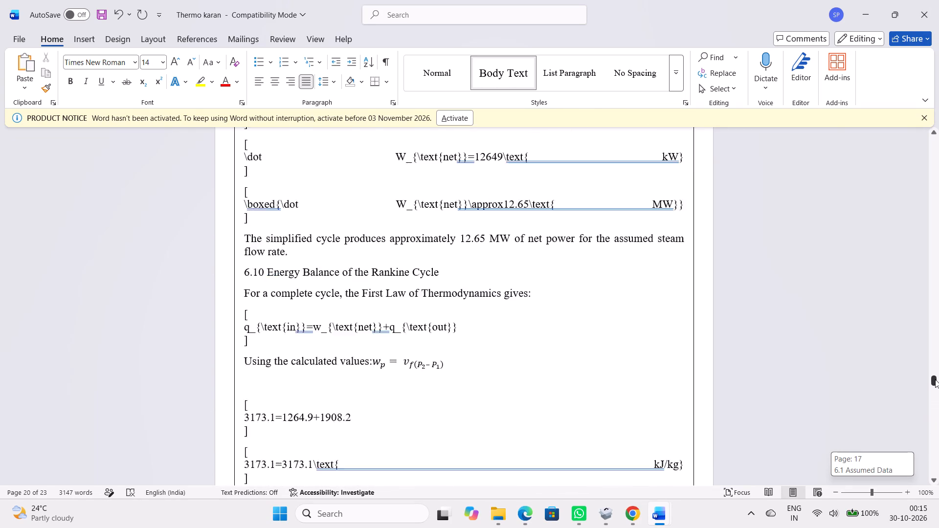
left_click_drag(935, 379, 938, 347)
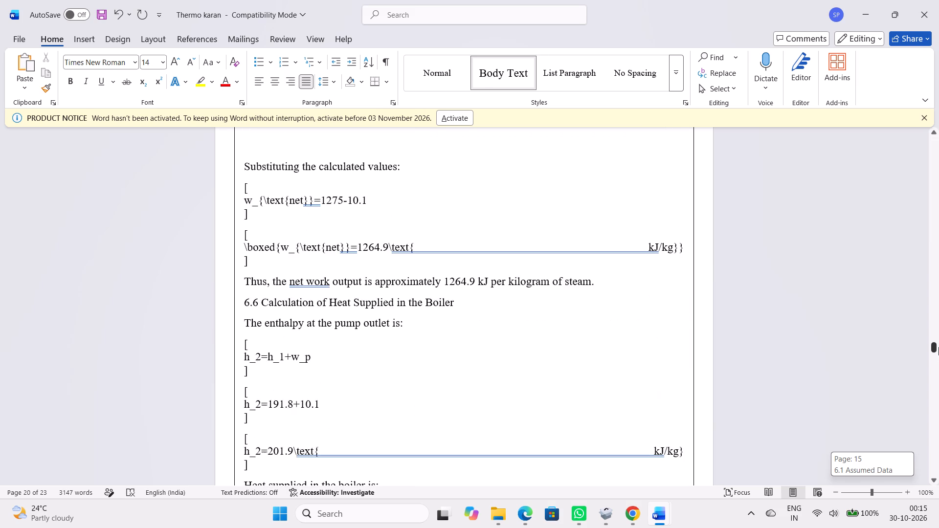
left_click_drag(938, 347, 938, 323)
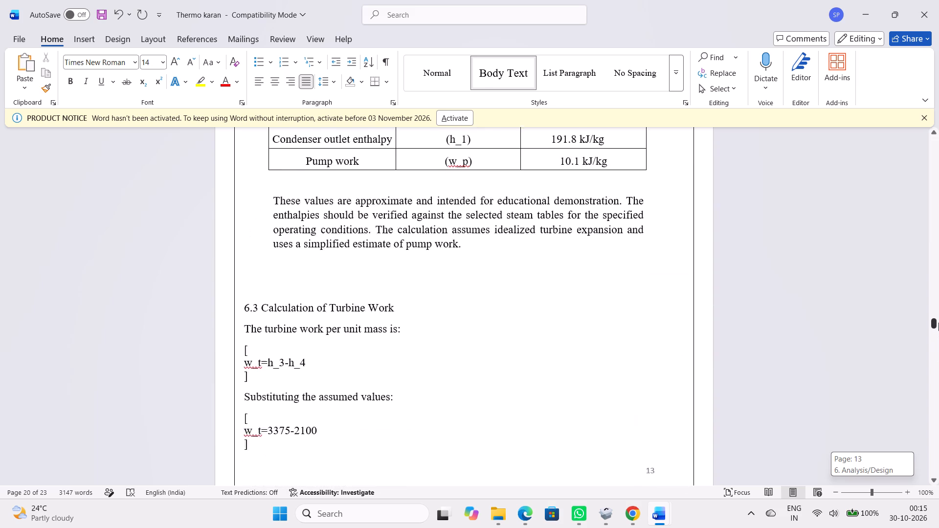
left_click_drag(938, 323, 938, 319)
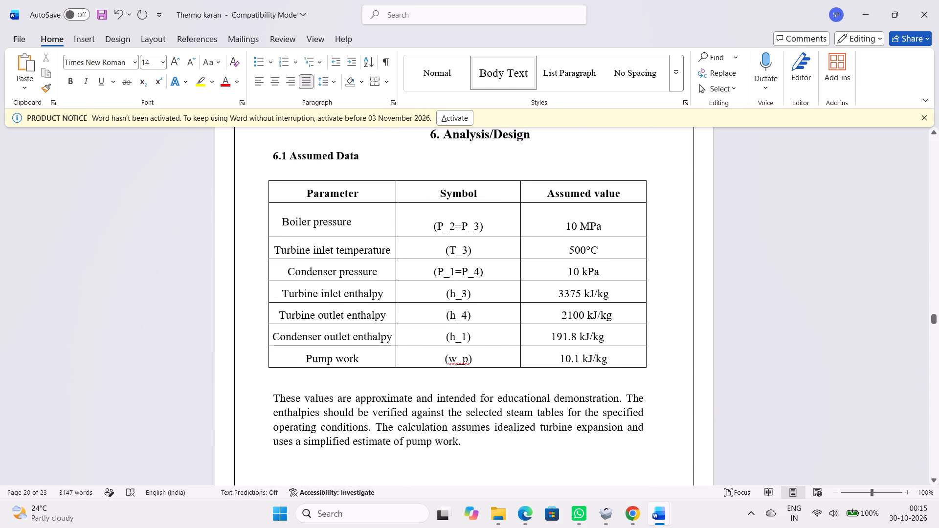
scroll(779, 328, "up", 2)
scroll(787, 323, "down", 4)
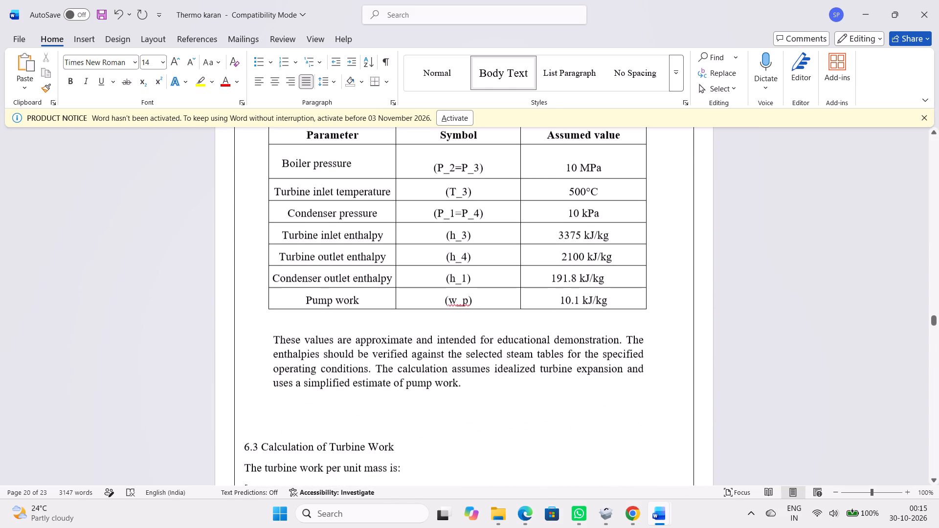
scroll(787, 323, "down", 5)
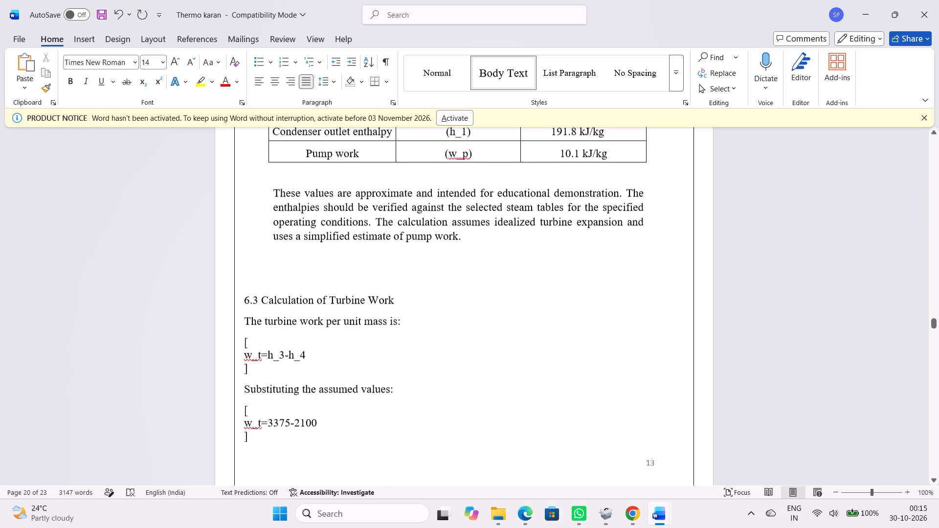
left_click_drag(245, 300, 365, 298)
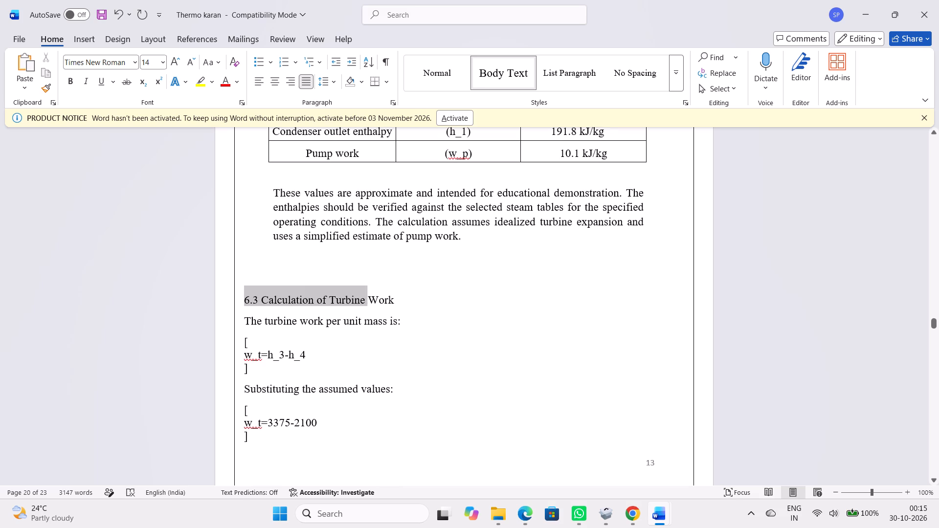
left_click_drag(365, 298, 404, 301)
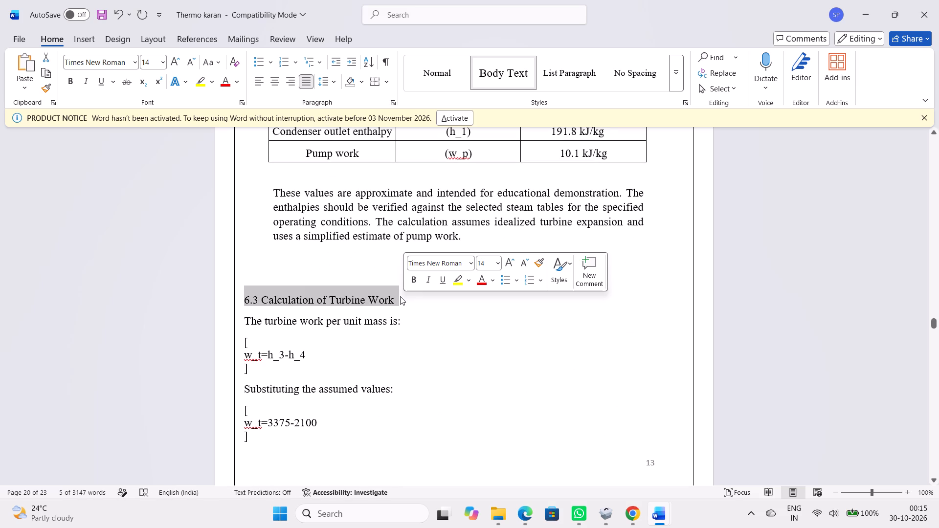
key("ctrl+c")
Examine the pages before section 6, from 5. Methodology back to the refrigerator diagram above the Fig no 1 caption.
scroll(763, 360, "up", 6)
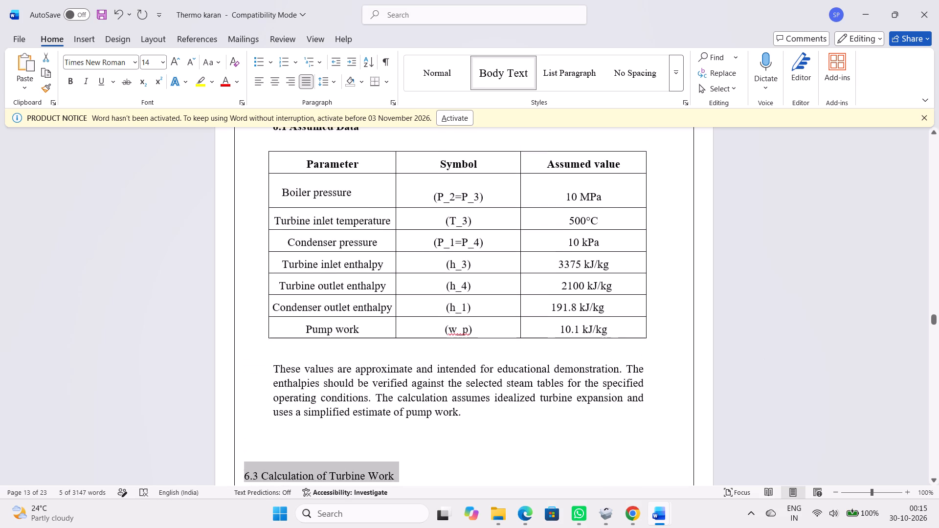
scroll(767, 356, "up", 15)
scroll(771, 353, "up", 17)
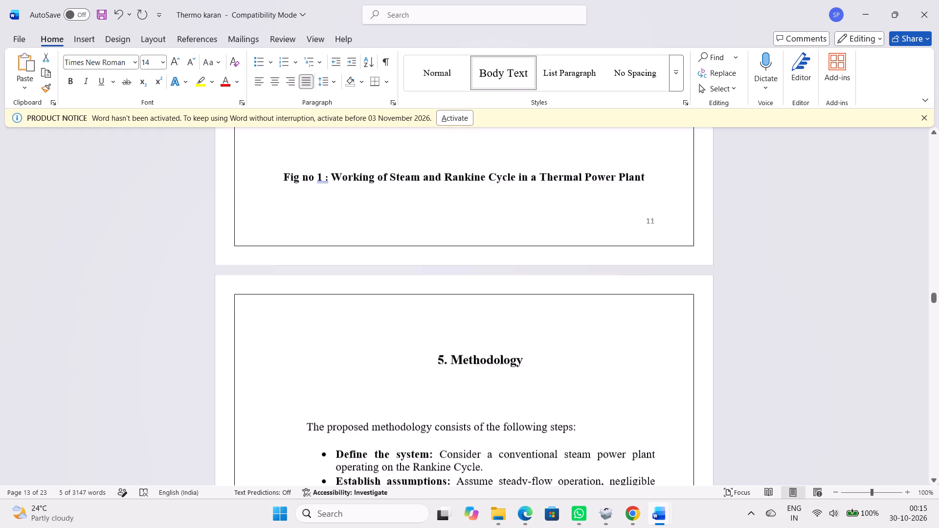
scroll(774, 352, "up", 12)
scroll(776, 352, "down", 3)
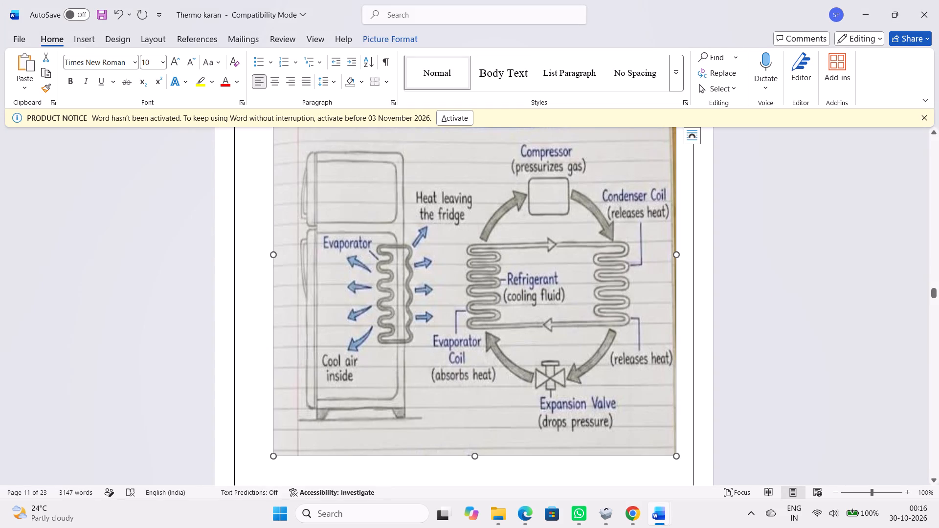
key("BackSpace")
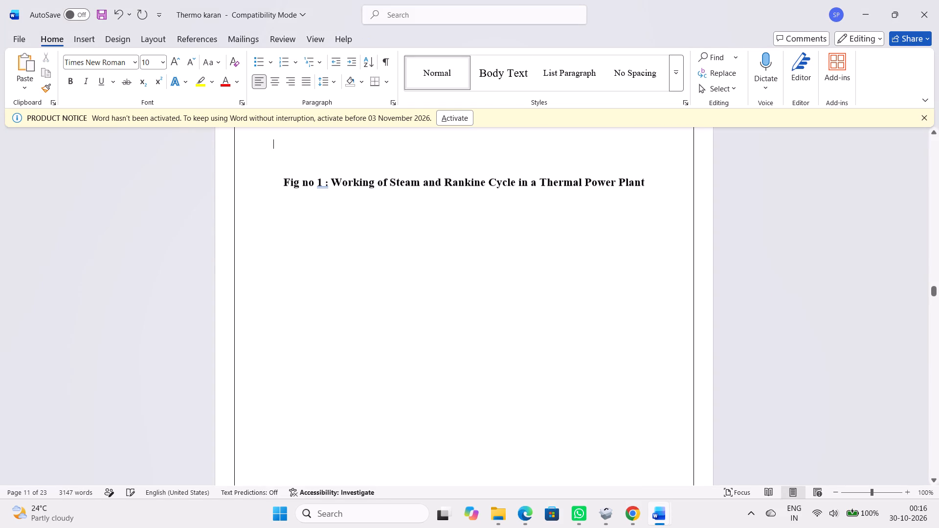
Insert the Hand-Drawn Rankine Cycle Diagram picture from the Downloads folder above the Fig no 1 caption.
scroll(225, 140, "up", 5)
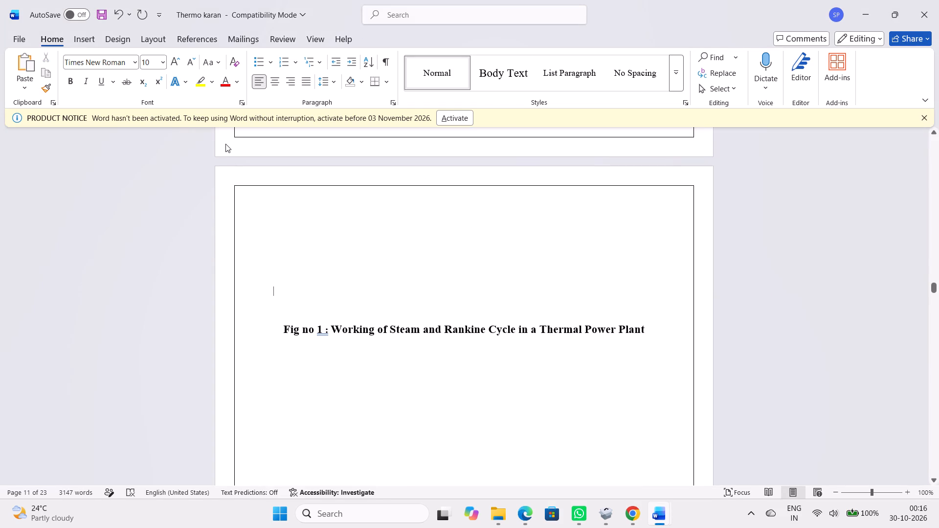
left_click(83, 44)
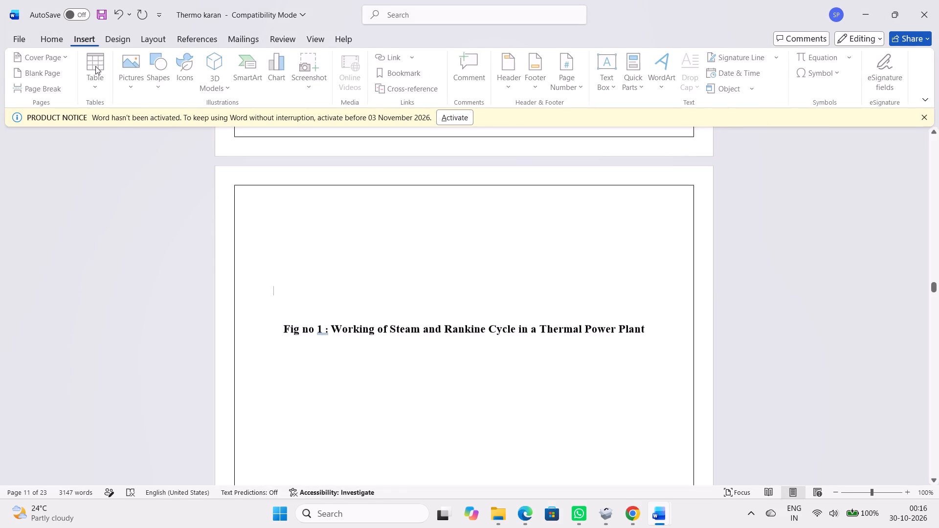
left_click(129, 90)
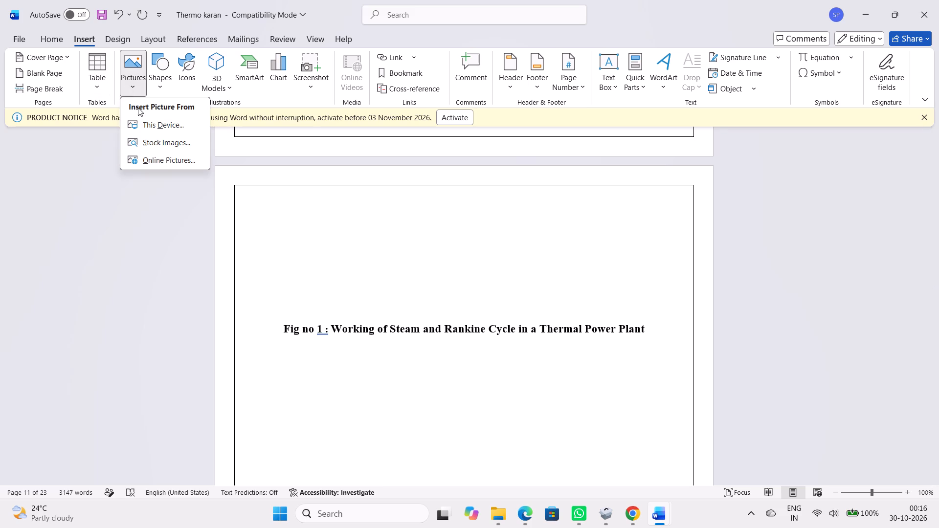
left_click(147, 123)
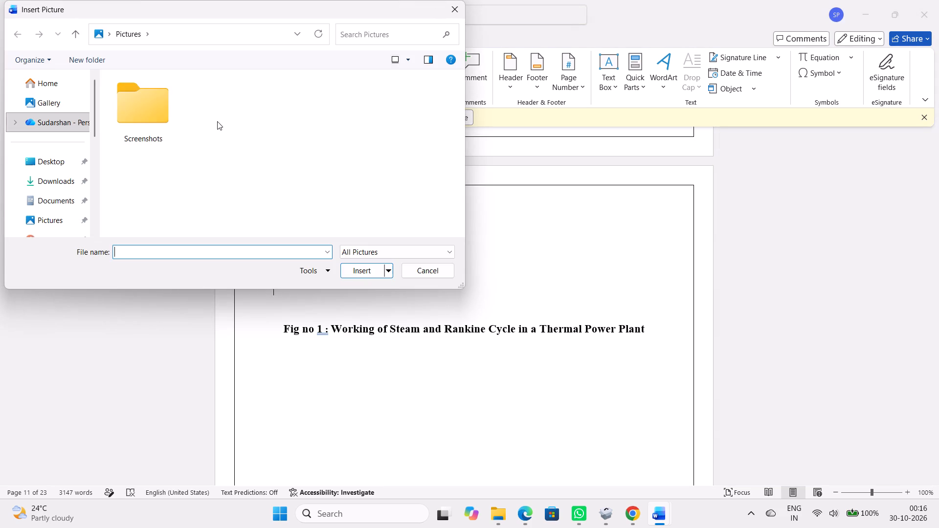
left_click(57, 183)
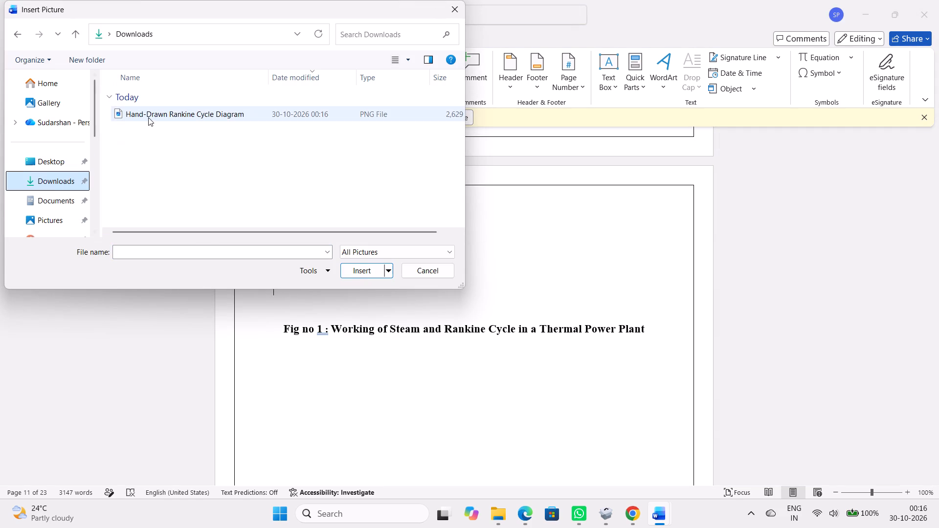
left_click(149, 117)
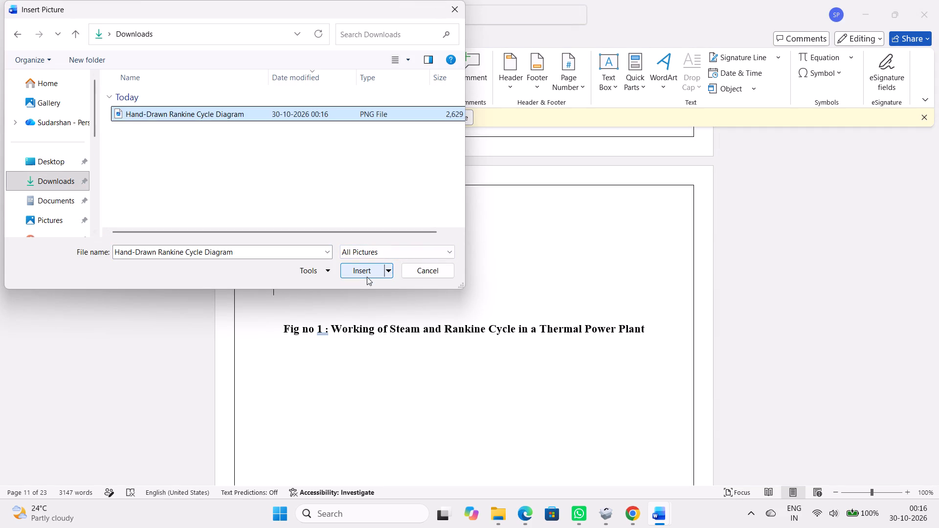
left_click(363, 270)
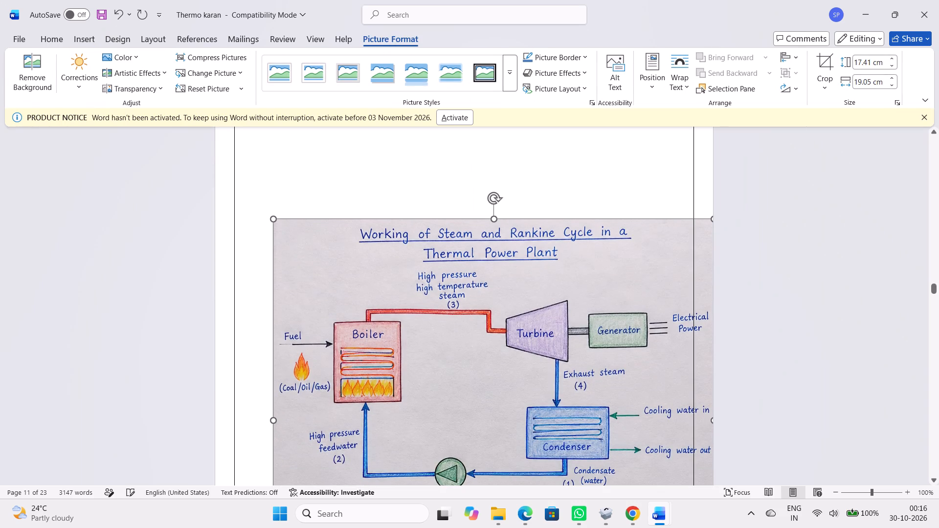
Shift the inserted diagram inside the page border and scale it down proportionally to about 15.5 cm high by 17 cm wide.
left_click_drag(662, 245, 629, 212)
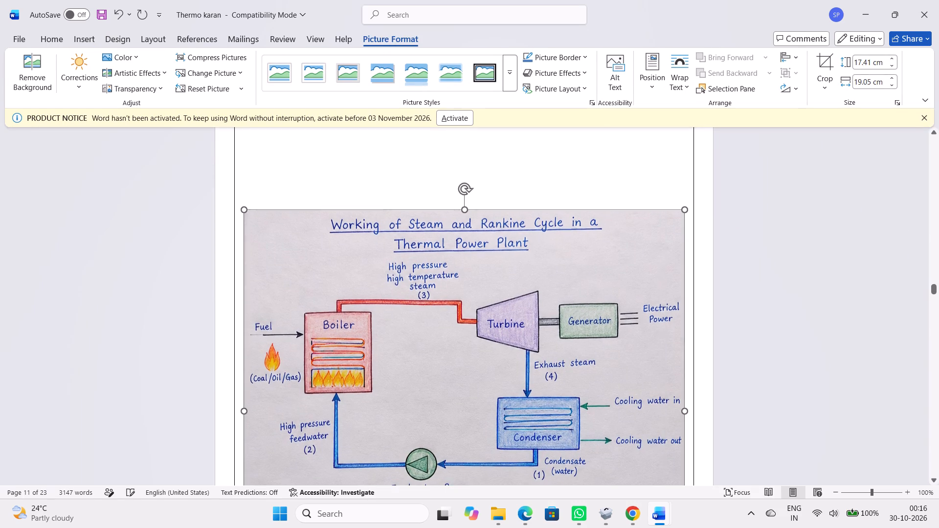
left_click_drag(686, 209, 606, 243)
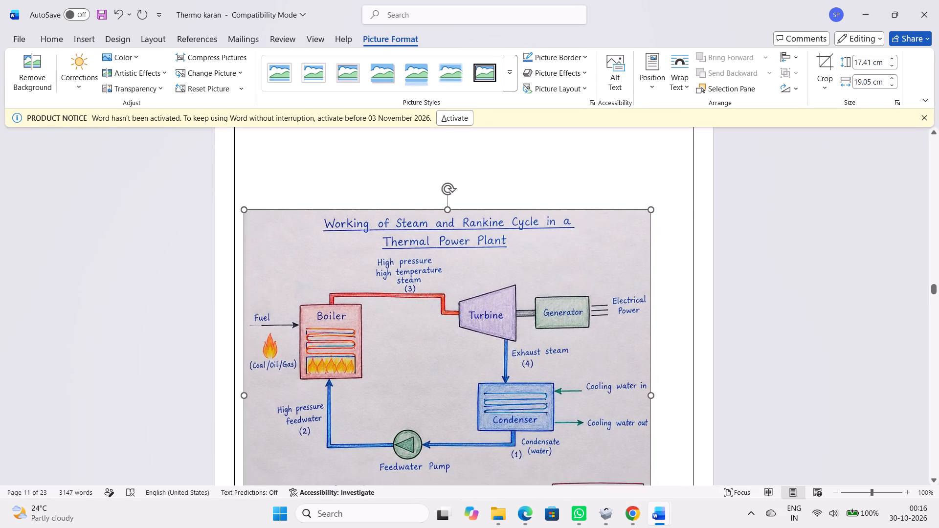
left_click_drag(606, 243, 581, 253)
Give the diagram Tight text wrapping and move it up to the top of page 11, above its caption.
left_click_drag(477, 329, 528, 260)
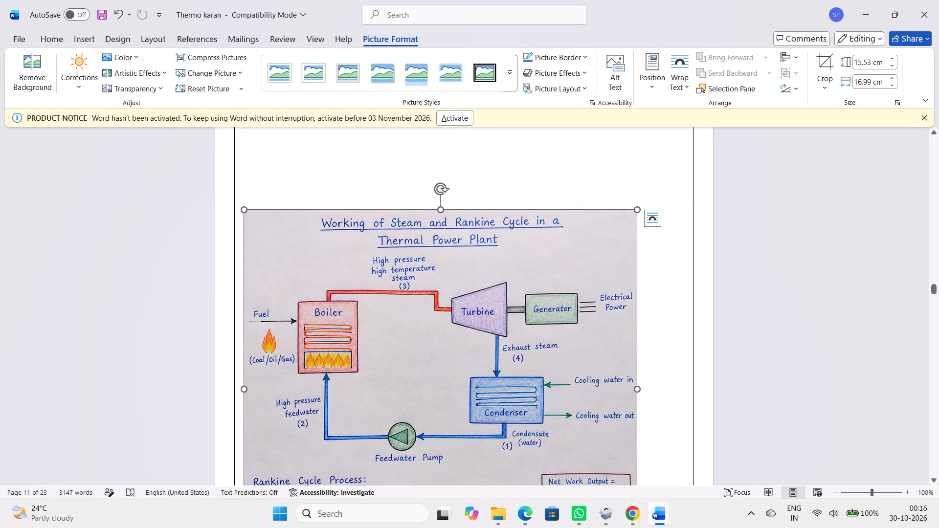
left_click(655, 216)
left_click(709, 303)
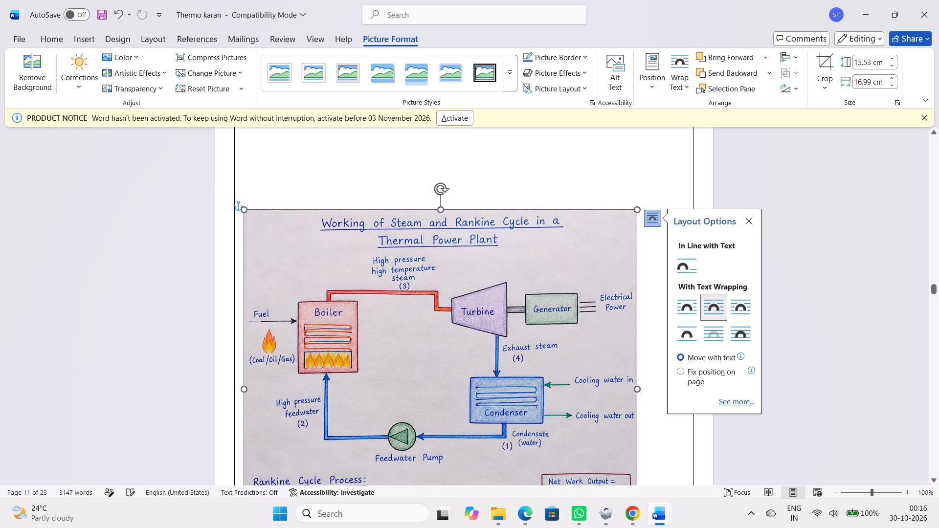
left_click(711, 308)
left_click_drag(447, 349, 476, 251)
scroll(760, 339, "up", 5)
scroll(764, 338, "down", 3)
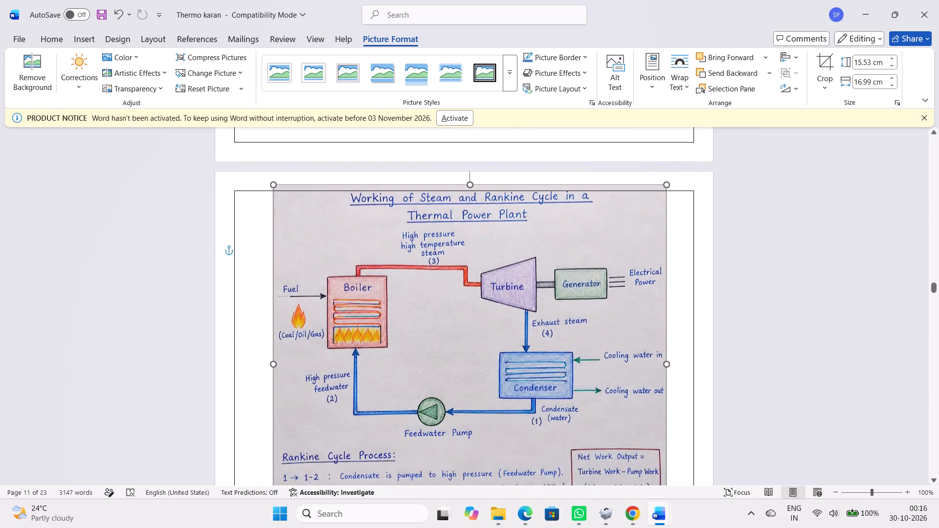
Stretch the diagram's bottom edge downward to a height of about 23 cm, leaving room for the Fig no 1 caption on page 11.
scroll(766, 338, "down", 12)
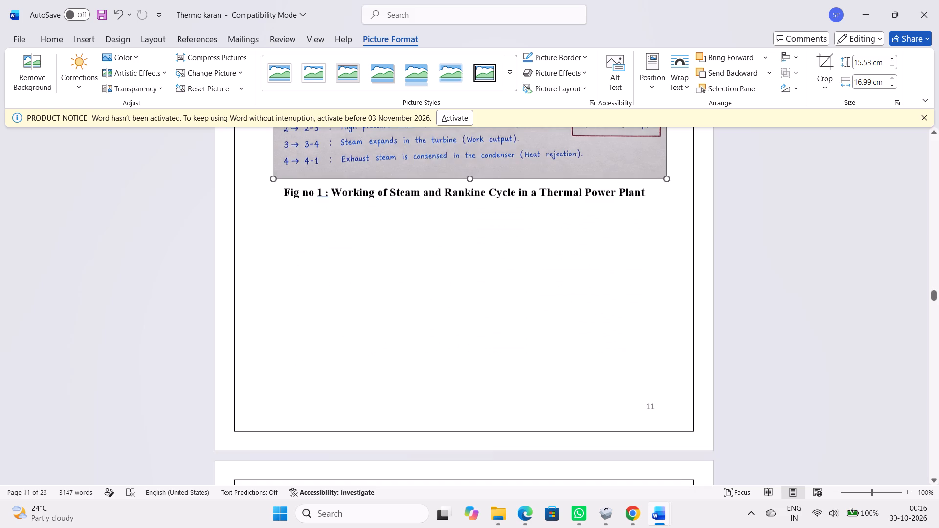
scroll(765, 331, "up", 17)
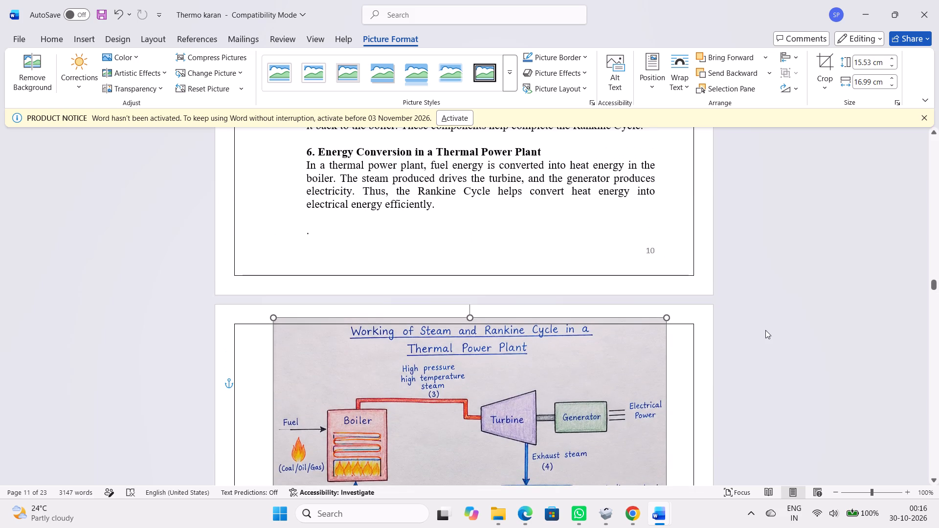
scroll(765, 330, "down", 14)
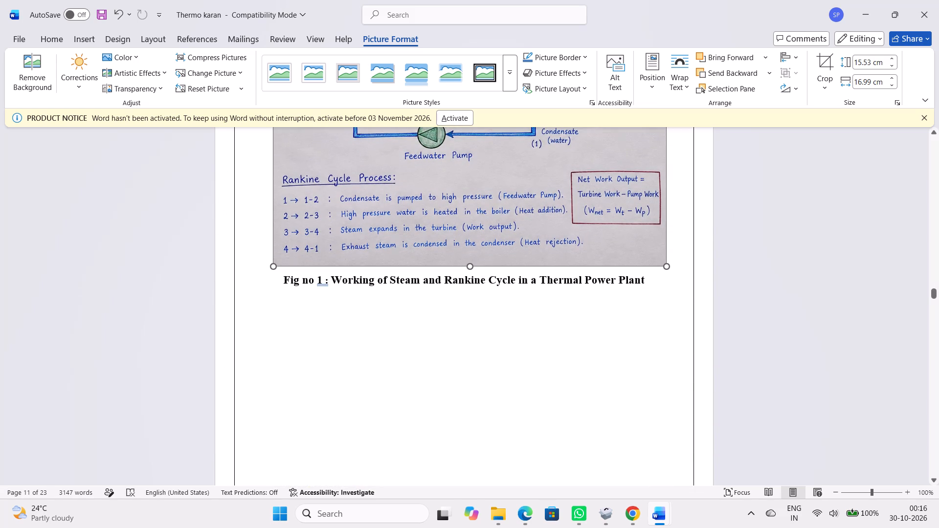
left_click_drag(470, 268, 468, 340)
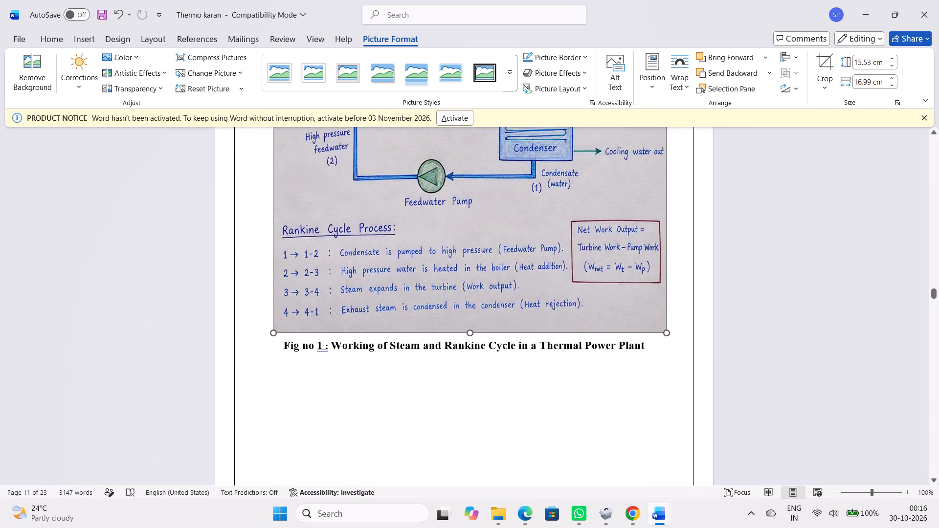
left_click_drag(468, 340, 475, 467)
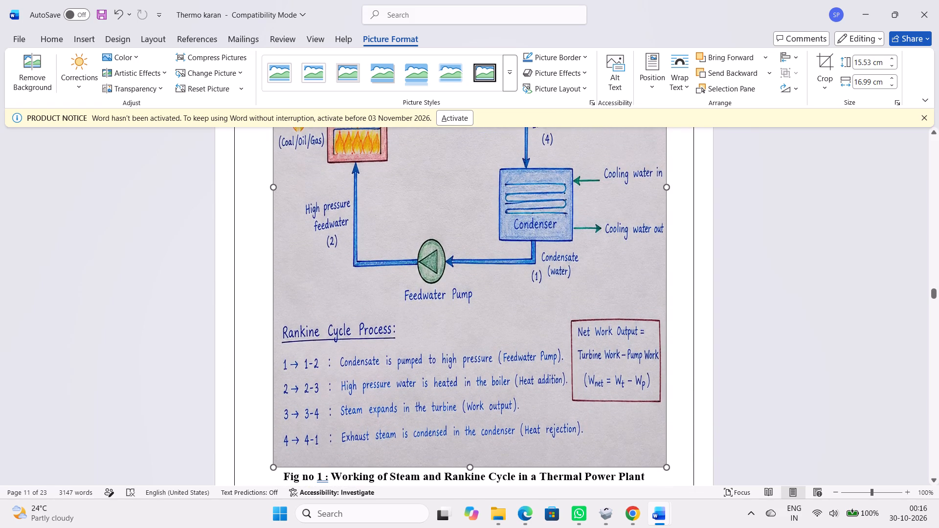
left_click_drag(475, 467, 475, 471)
scroll(826, 405, "down", 4)
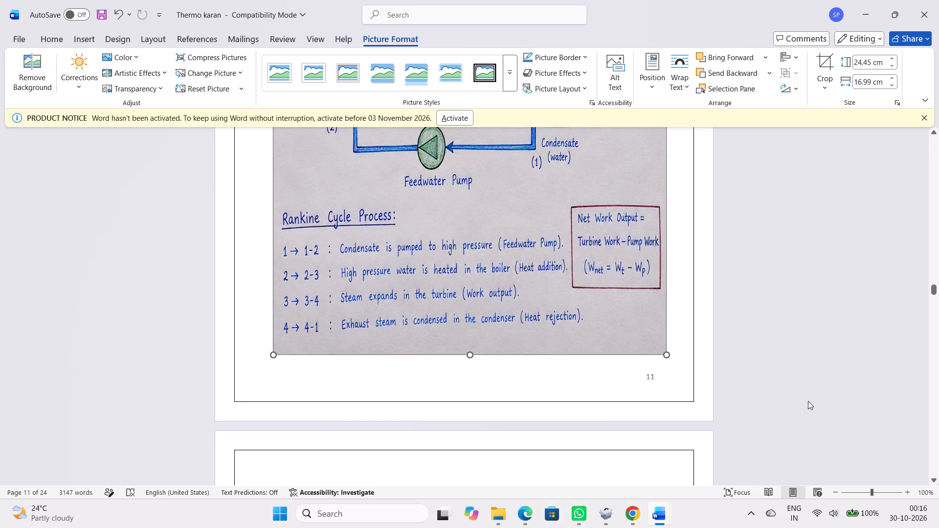
left_click_drag(470, 357, 473, 329)
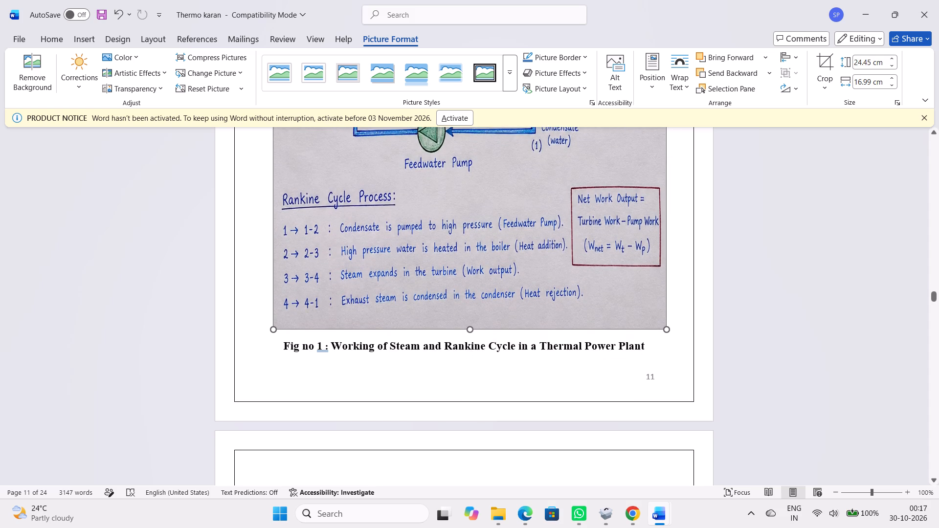
left_click_drag(473, 329, 474, 321)
Lower the diagram's top edge inside the page border and narrow its right side, making it about 20.4 cm high by 16.7 cm wide.
scroll(764, 389, "up", 3)
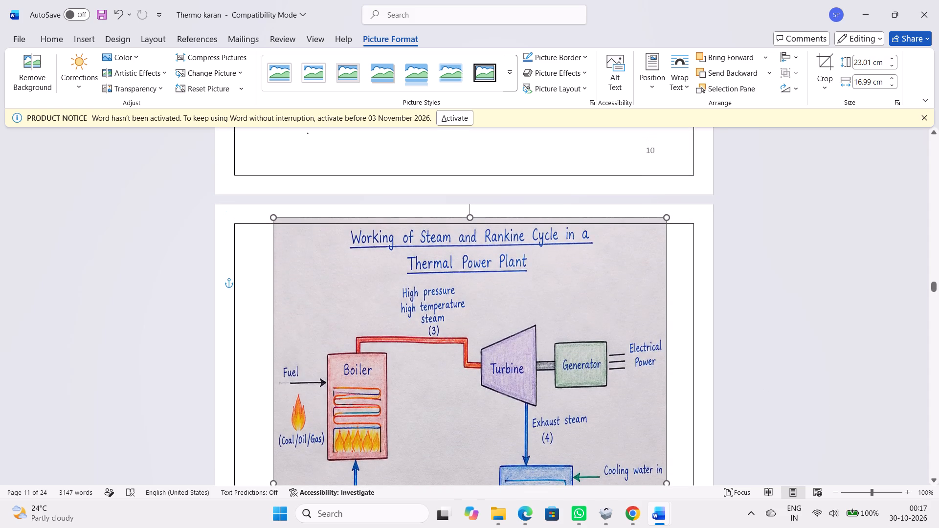
left_click_drag(470, 217, 462, 252)
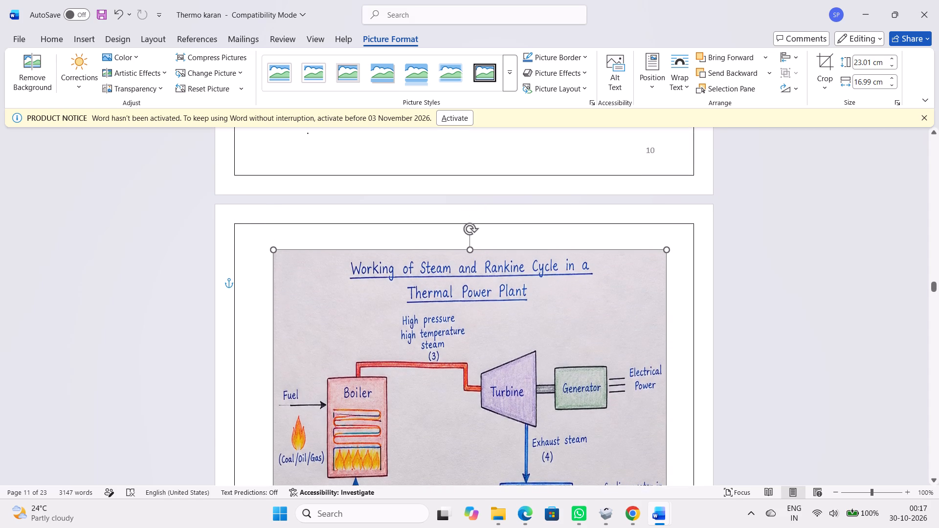
left_click_drag(462, 252, 461, 266)
scroll(805, 305, "down", 2)
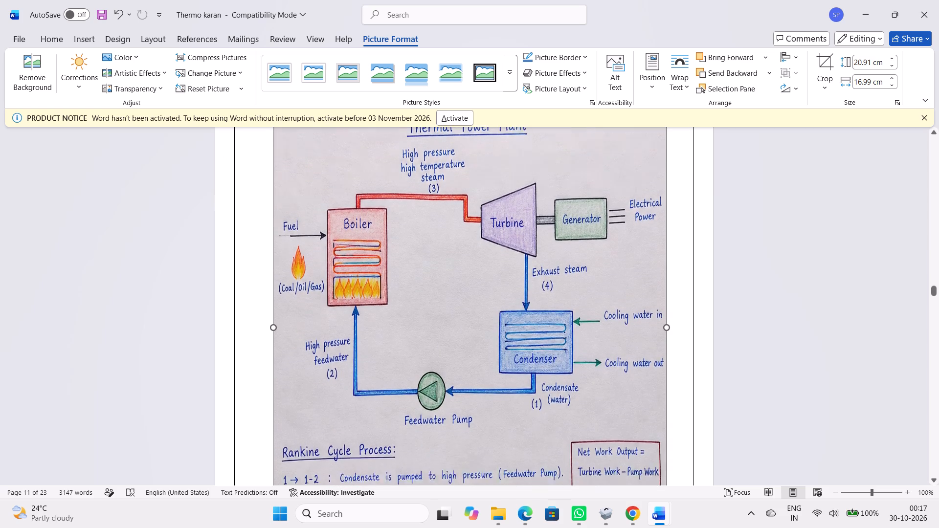
scroll(805, 305, "down", 5)
scroll(805, 305, "up", 5)
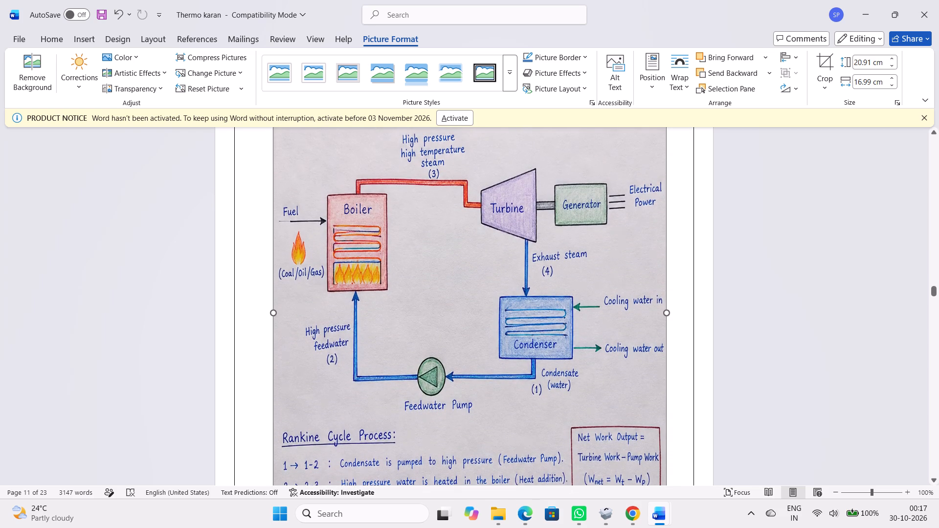
left_click_drag(666, 313, 659, 312)
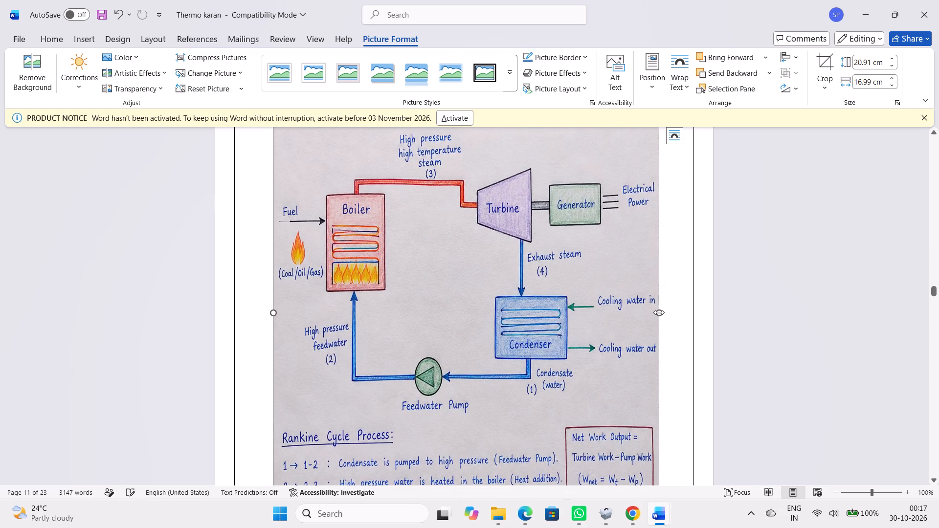
scroll(589, 290, "up", 5)
left_click_drag(469, 218, 470, 220)
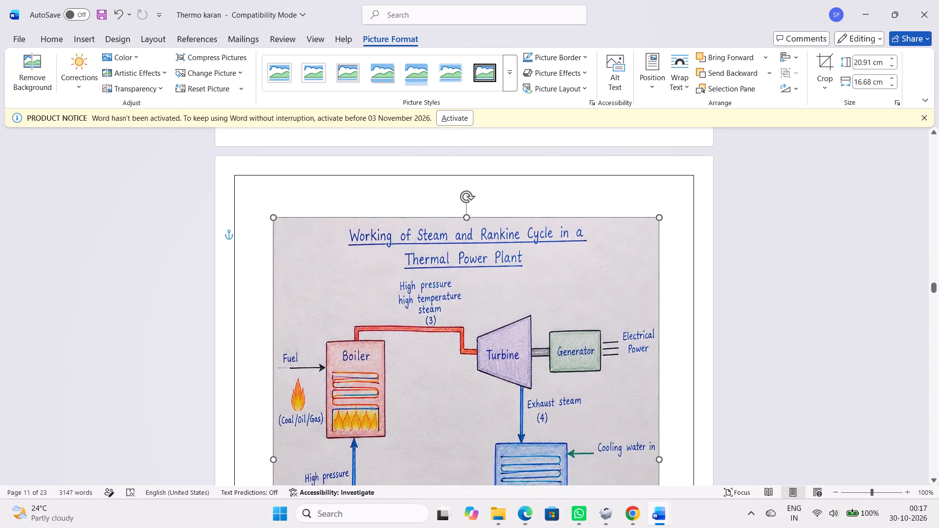
left_click_drag(470, 220, 465, 236)
Deselect the diagram and check its placement on page 11 against the page border and the Fig no 1 caption.
scroll(766, 295, "up", 3)
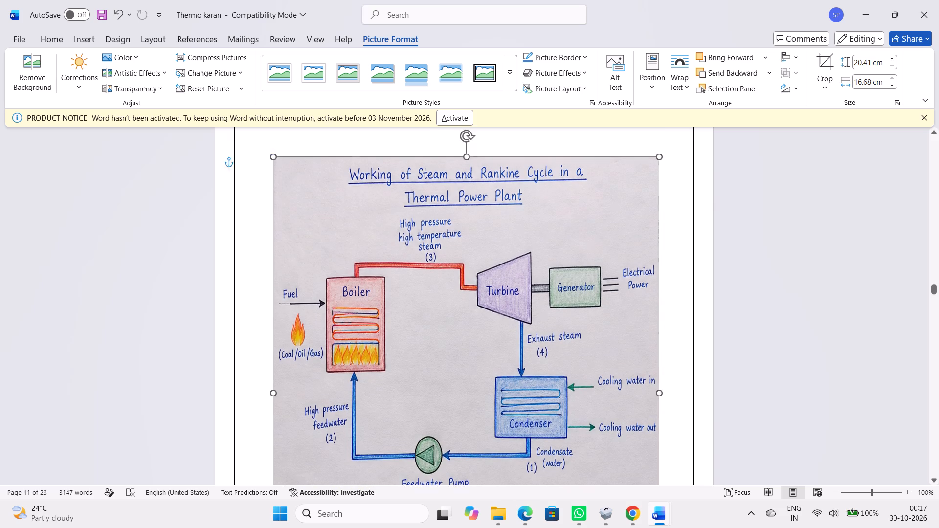
scroll(766, 295, "up", 2)
scroll(767, 295, "down", 13)
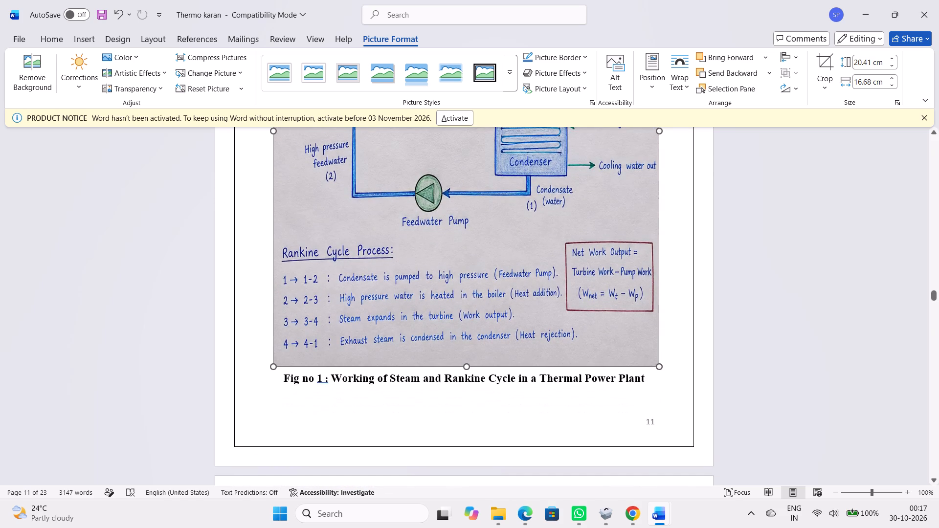
left_click(648, 373)
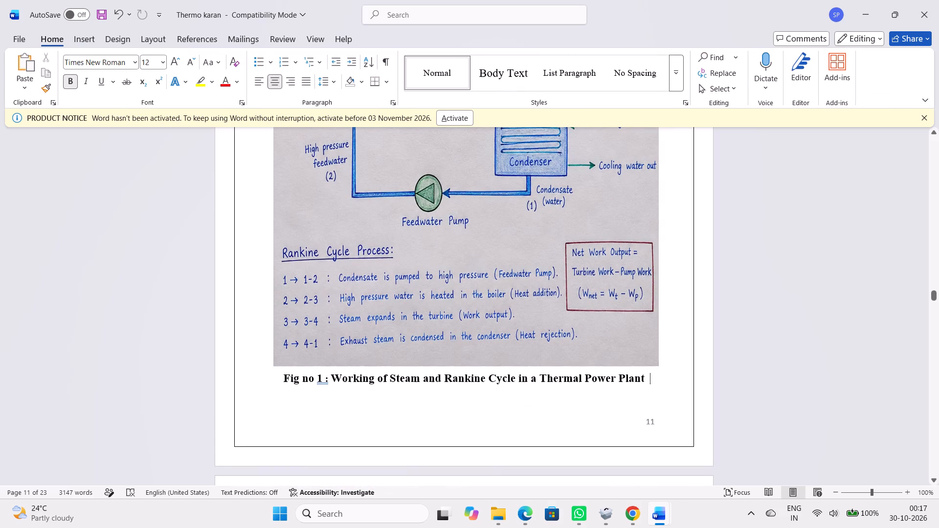
left_click(672, 365)
scroll(677, 376, "down", 3)
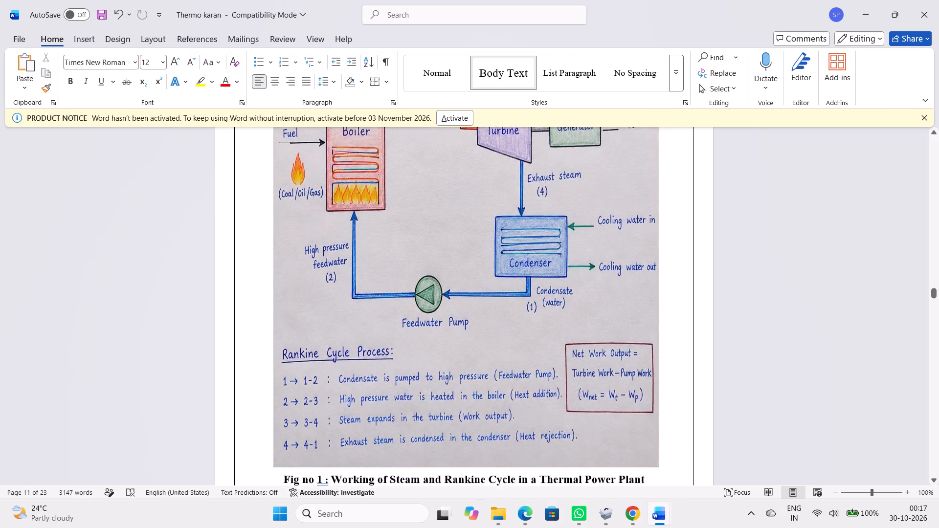
scroll(679, 374, "up", 5)
scroll(682, 372, "down", 6)
scroll(682, 371, "up", 1)
scroll(683, 371, "down", 4)
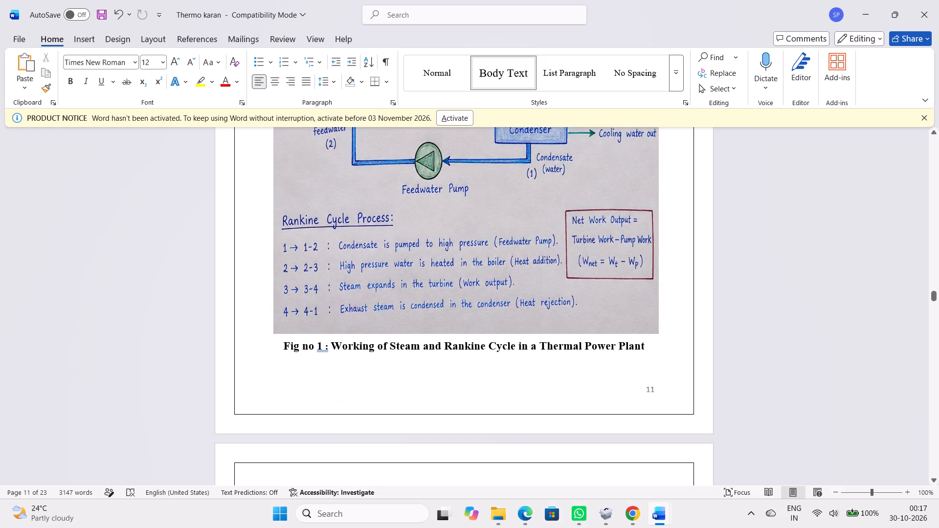
Try to push the Fig no 1 caption down by adding a blank line beside the diagram on page 11.
left_click(671, 328)
key("Return")
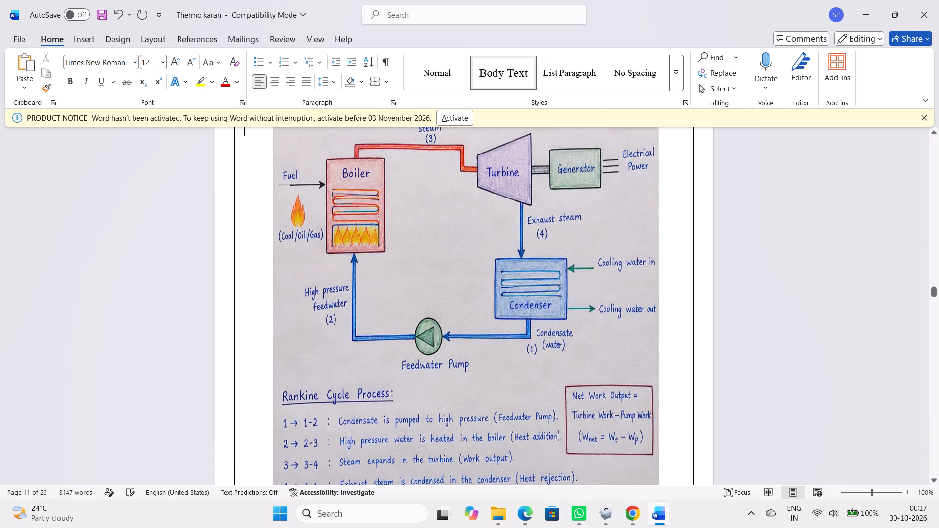
Raise the diagram's bottom edge slightly to make it a little shorter above the Fig no 1 caption.
scroll(672, 330, "down", 7)
left_click(476, 292)
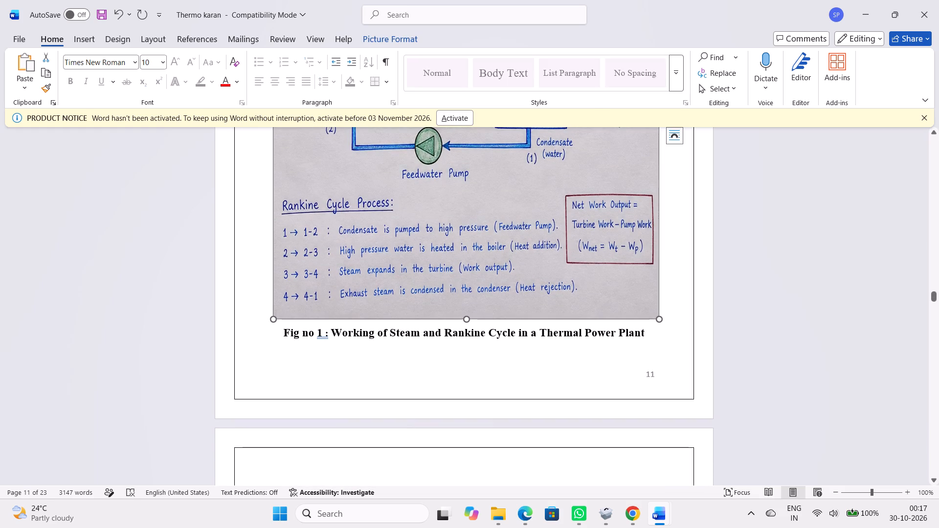
left_click_drag(468, 319, 471, 304)
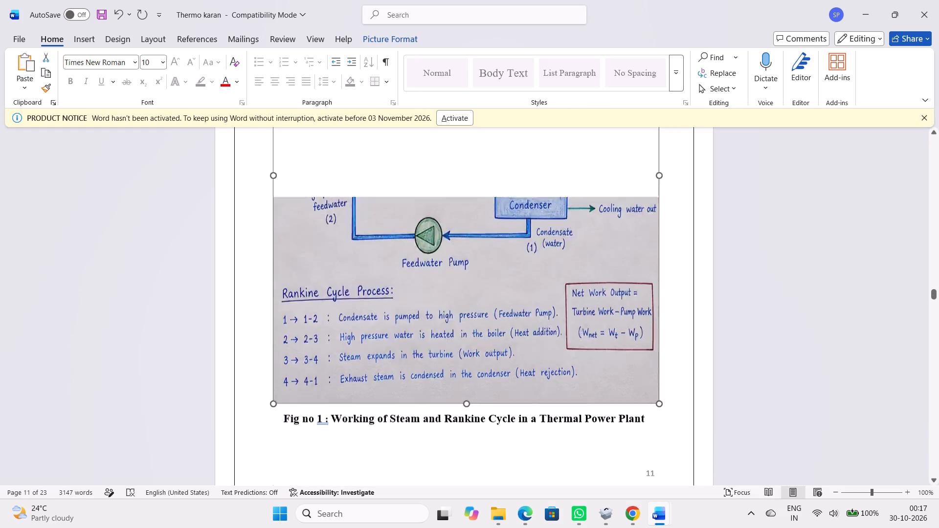
scroll(514, 334, "up", 5)
scroll(514, 334, "down", 11)
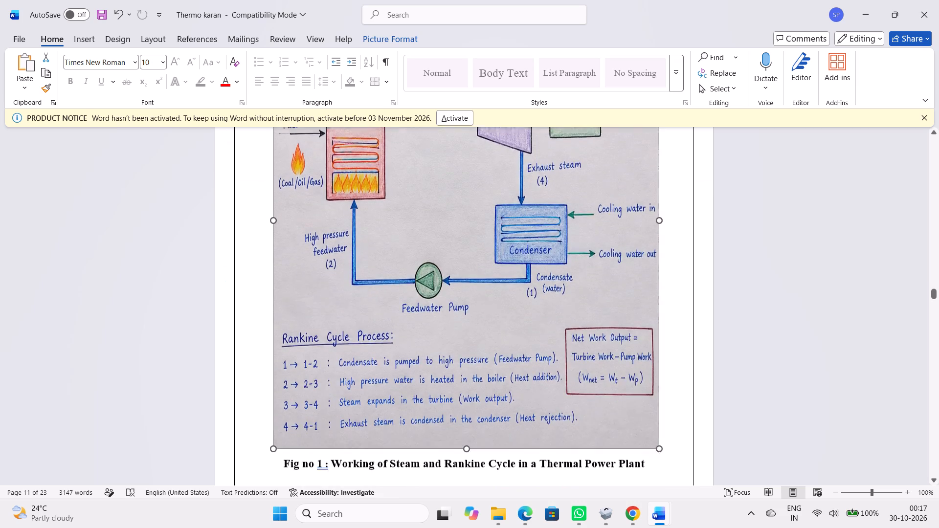
scroll(515, 333, "down", 3)
left_click(570, 329)
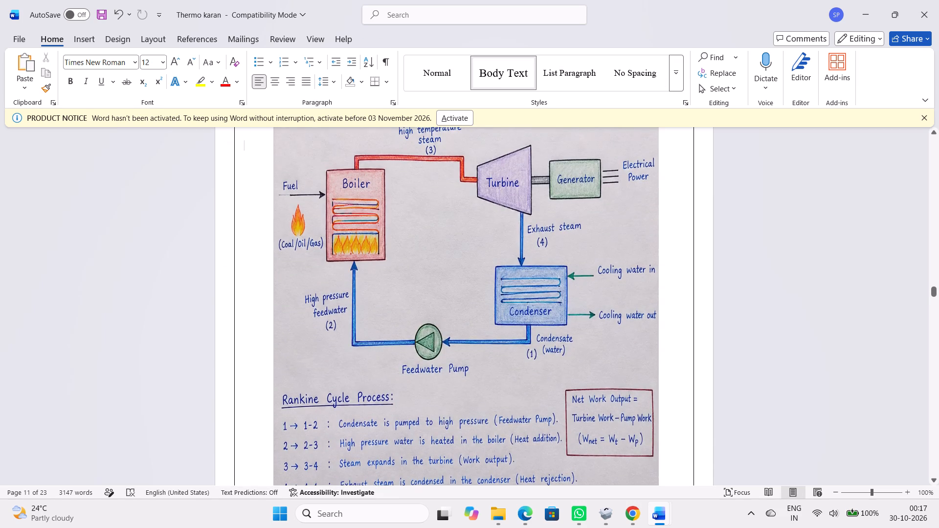
scroll(575, 345, "up", 6)
scroll(576, 345, "down", 13)
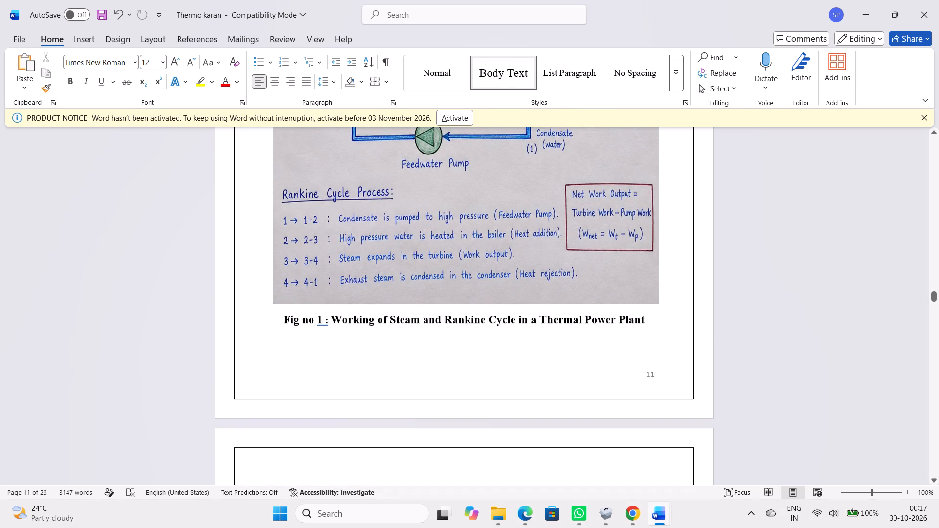
Try to move the Fig no 1 caption down by inserting blank lines before it and beside the diagram.
left_click(287, 320)
key("Return")
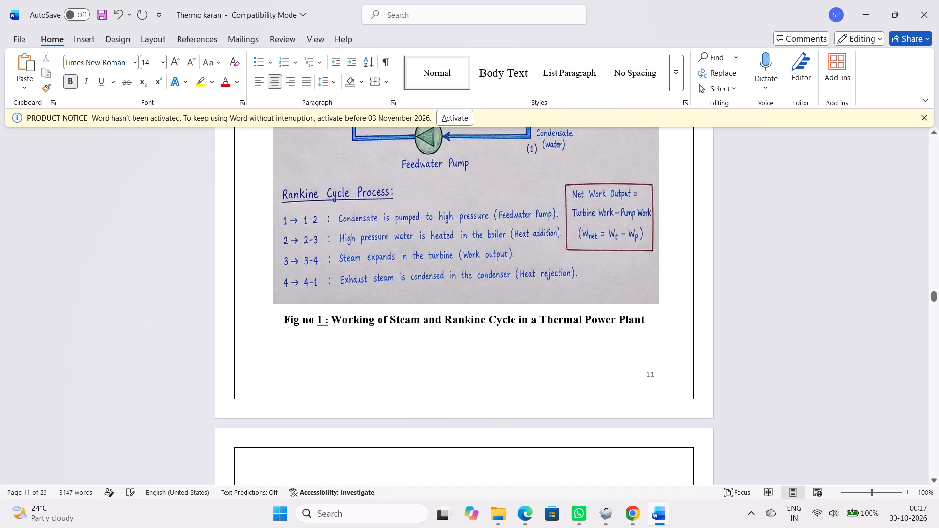
key("Return")
key("Return")
key("Return")
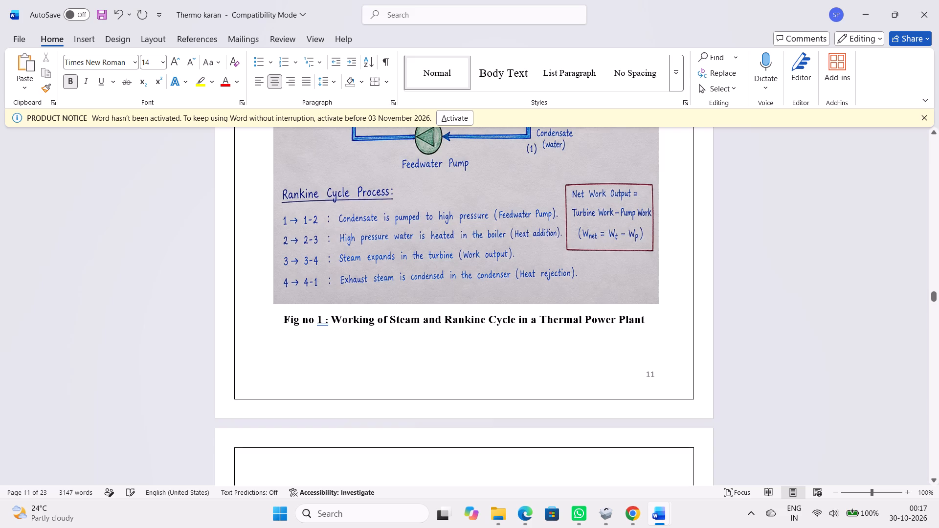
left_click(659, 320)
left_click(664, 300)
key("Return")
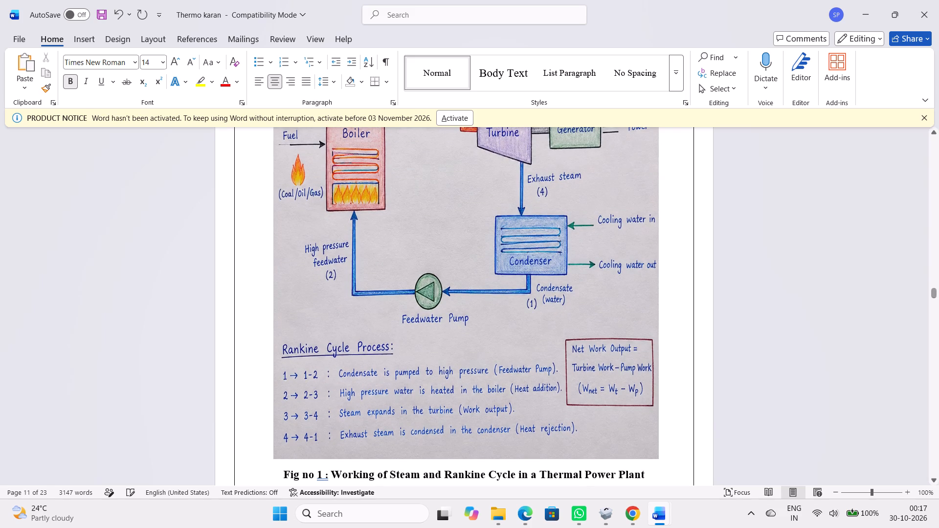
key("Return")
key("Return")
Check the layout around the diagram and the start of Methodology, and review the Literature Review, Objectives and Problem Statement pages.
scroll(693, 330, "down", 9)
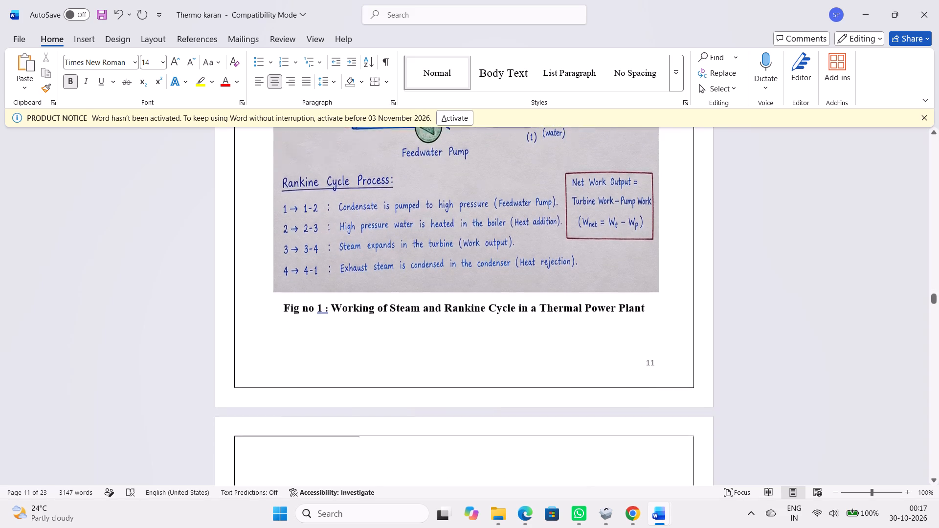
scroll(697, 328, "down", 8)
scroll(702, 322, "up", 8)
scroll(703, 322, "down", 3)
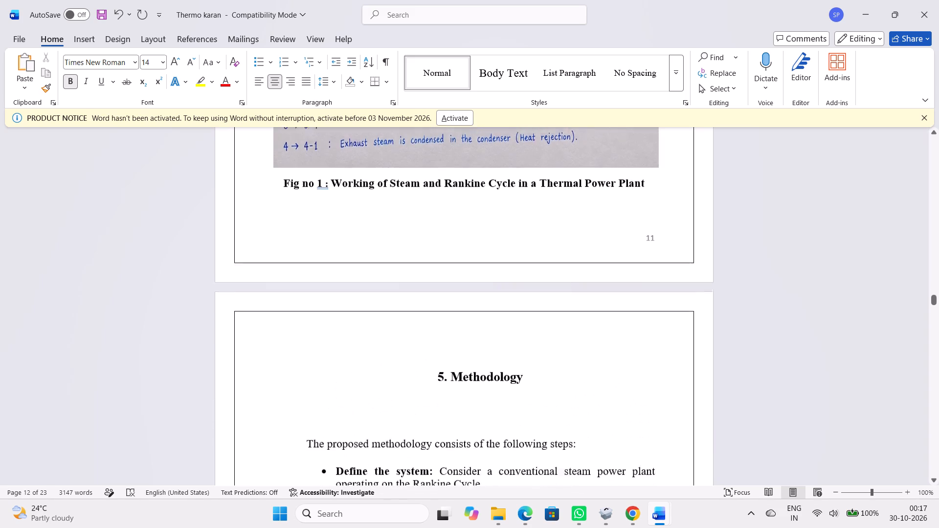
scroll(703, 322, "down", 3)
scroll(437, 271, "up", 18)
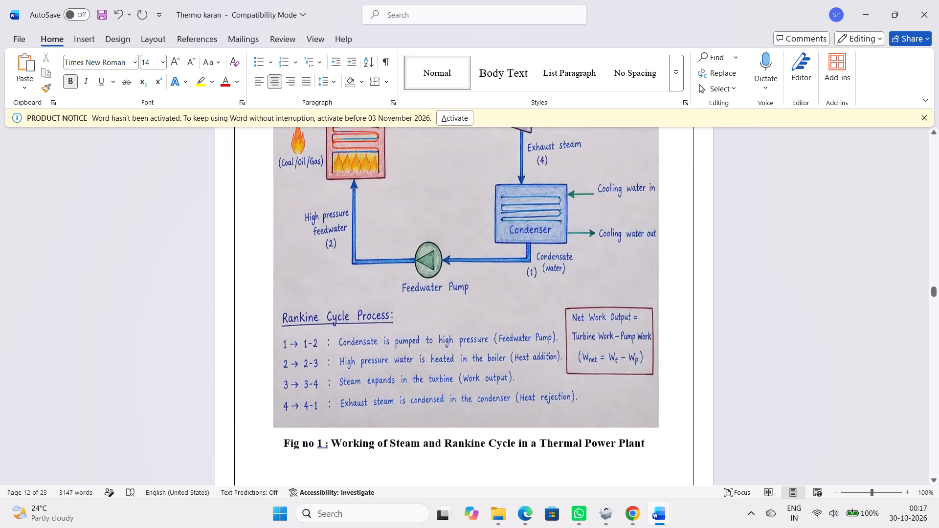
scroll(450, 273, "up", 16)
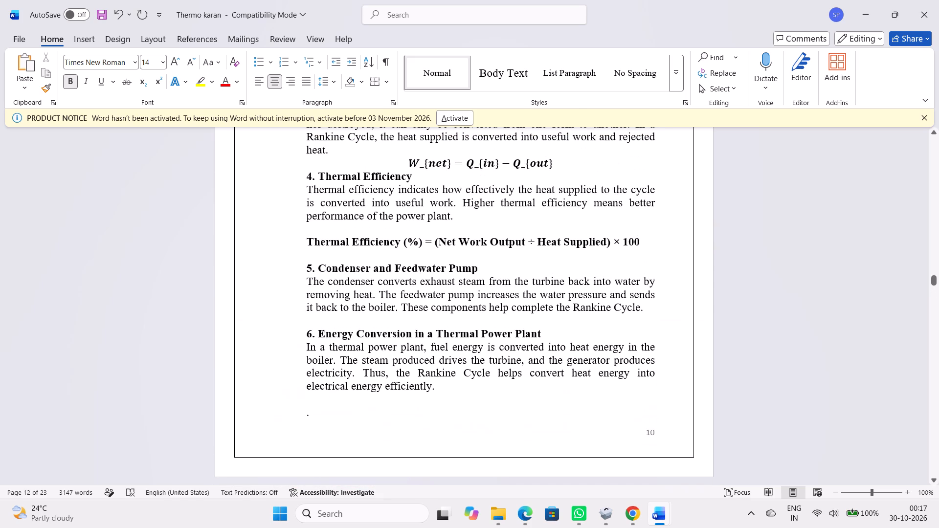
scroll(416, 263, "up", 14)
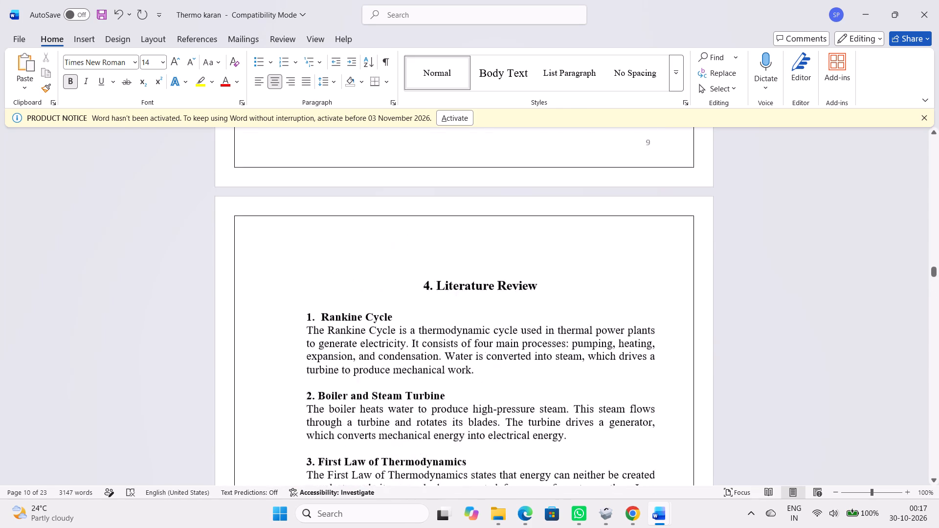
scroll(419, 260, "up", 20)
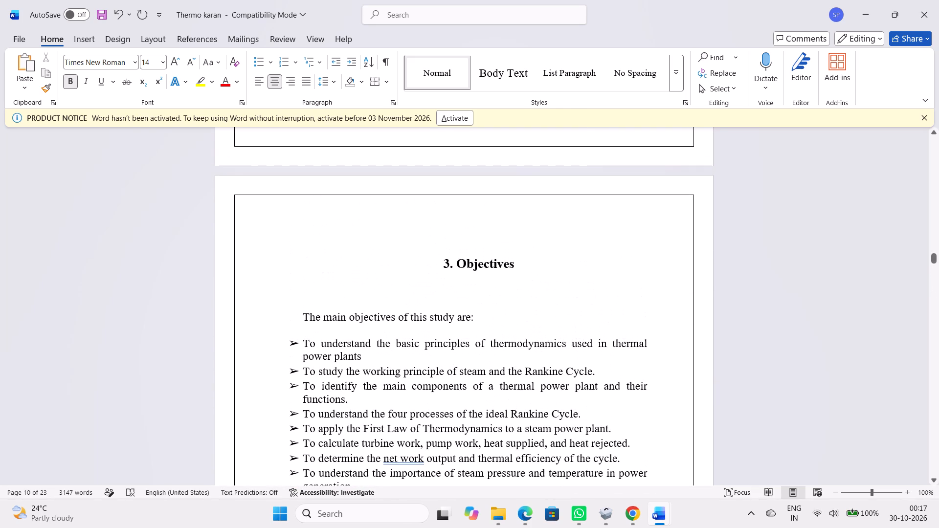
scroll(419, 263, "down", 20)
left_click(506, 364)
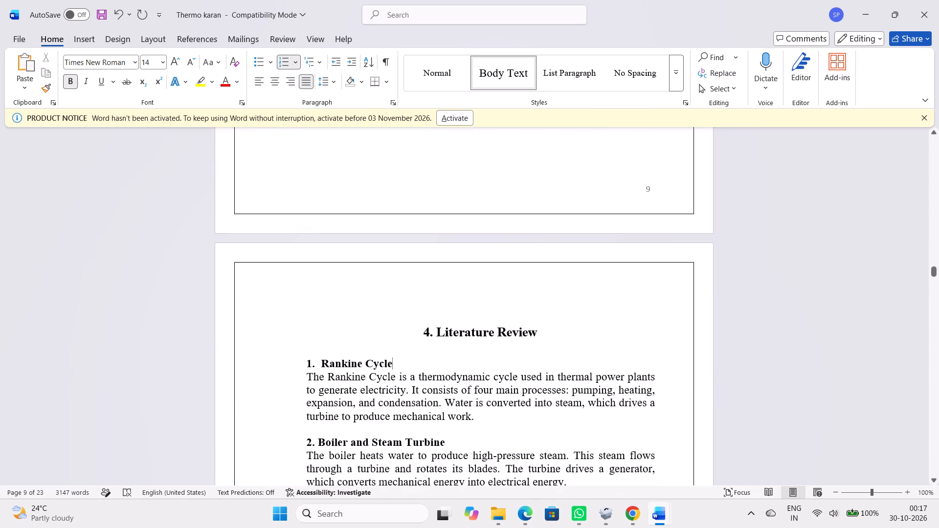
left_click(504, 382)
scroll(430, 306, "up", 13)
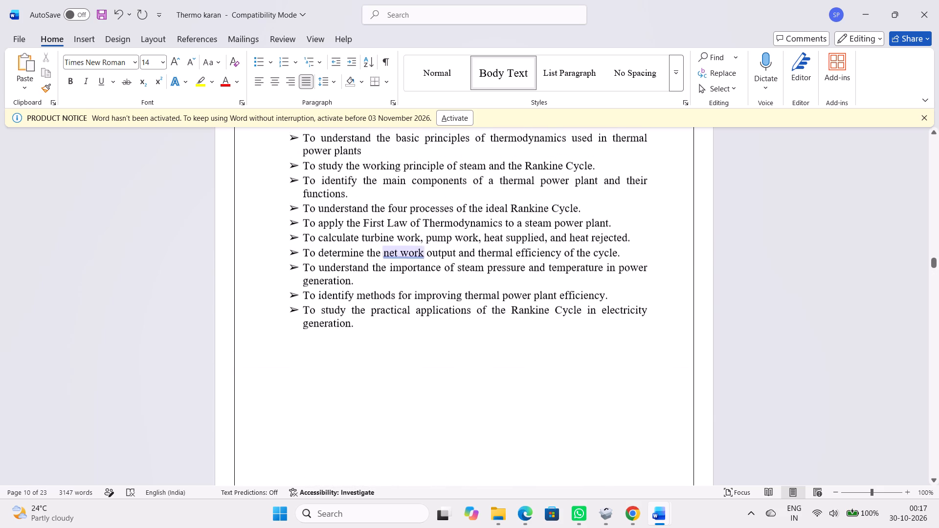
left_click(424, 240)
scroll(439, 264, "up", 20)
scroll(439, 264, "up", 2)
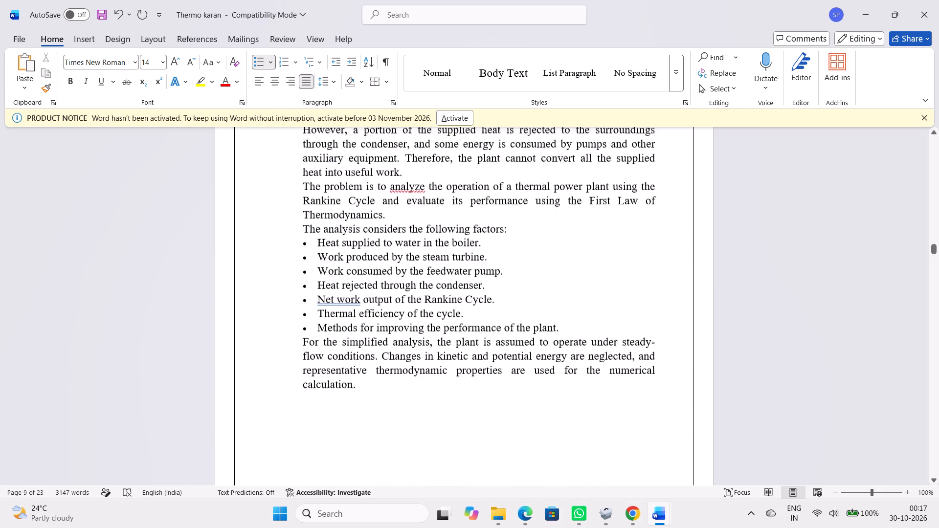
Review the front matter from the index and Table of Figures back through rubrics, acknowledgement and certificate to the cover page.
scroll(445, 256, "up", 20)
scroll(445, 256, "up", 20)
scroll(445, 256, "up", 1)
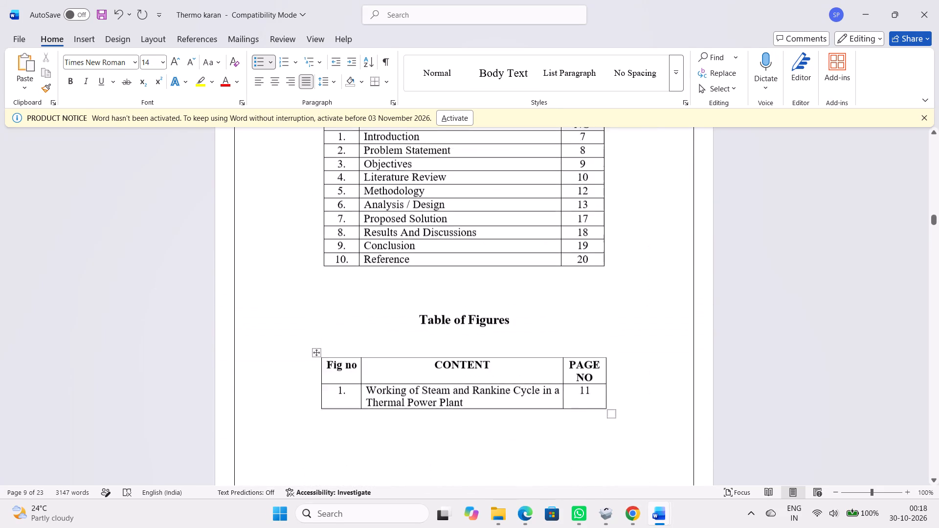
scroll(456, 236, "up", 14)
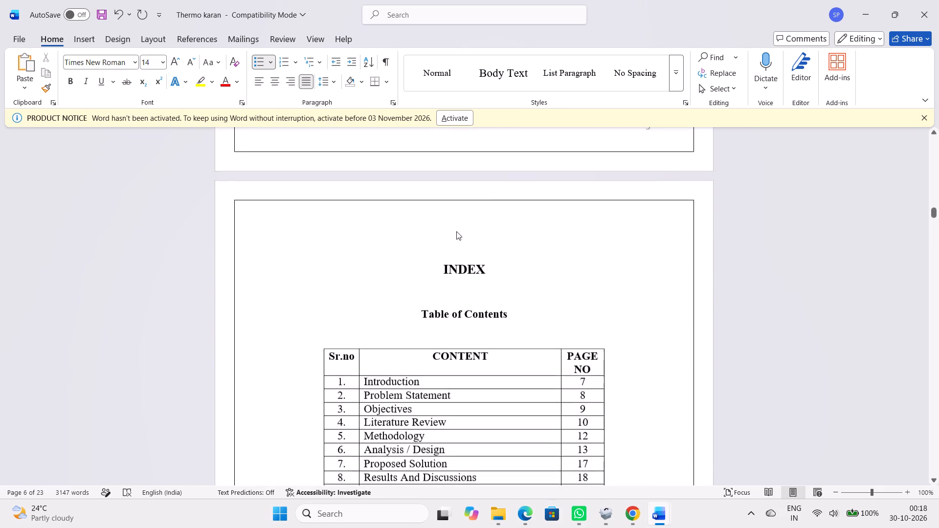
scroll(456, 226, "up", 16)
scroll(455, 218, "up", 7)
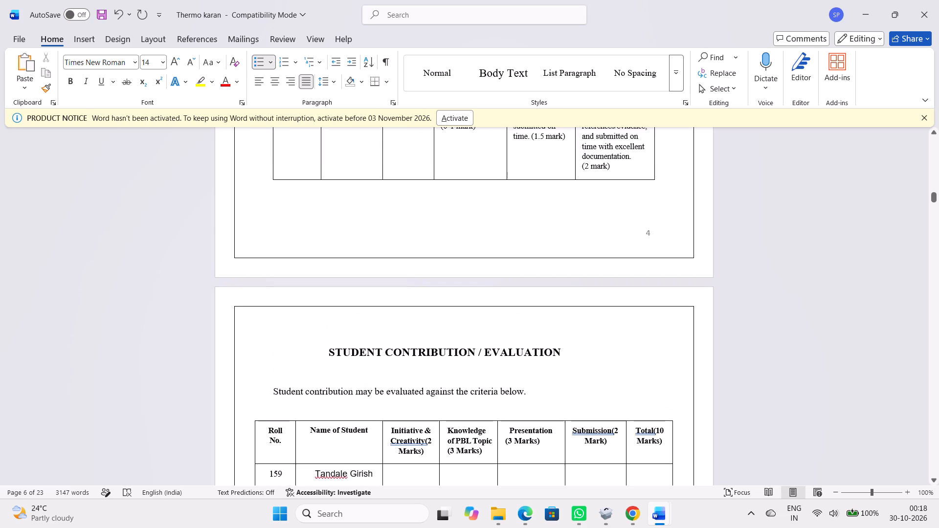
scroll(456, 214, "up", 16)
scroll(457, 211, "up", 15)
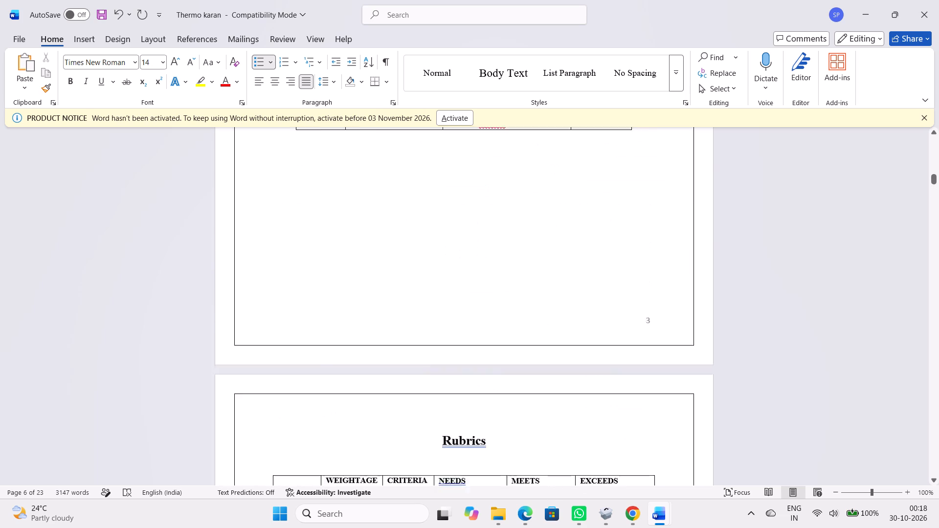
scroll(453, 200, "up", 8)
scroll(450, 170, "down", 2)
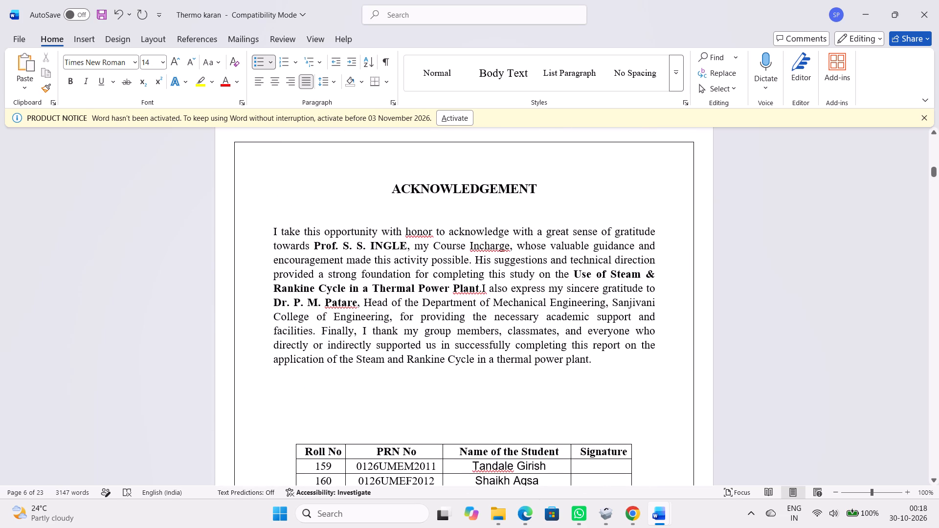
scroll(450, 169, "down", 3)
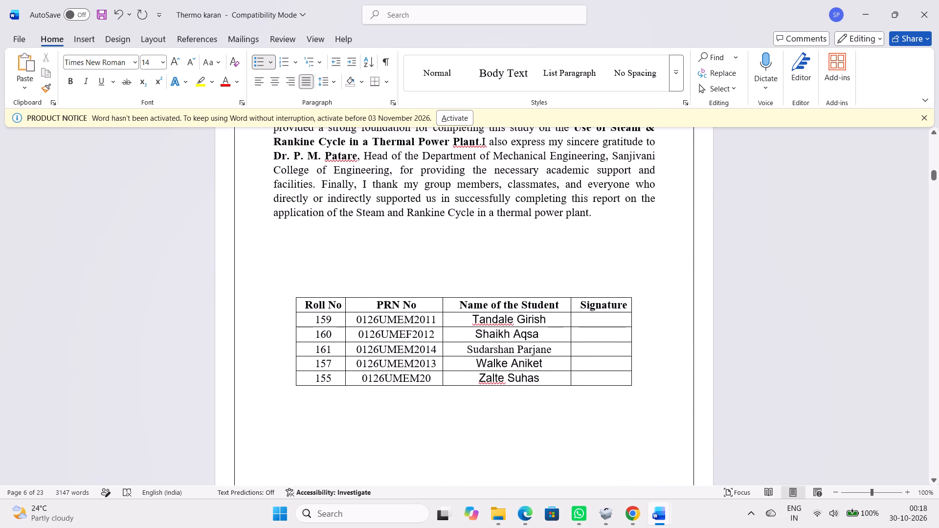
scroll(444, 143, "up", 16)
scroll(471, 127, "up", 8)
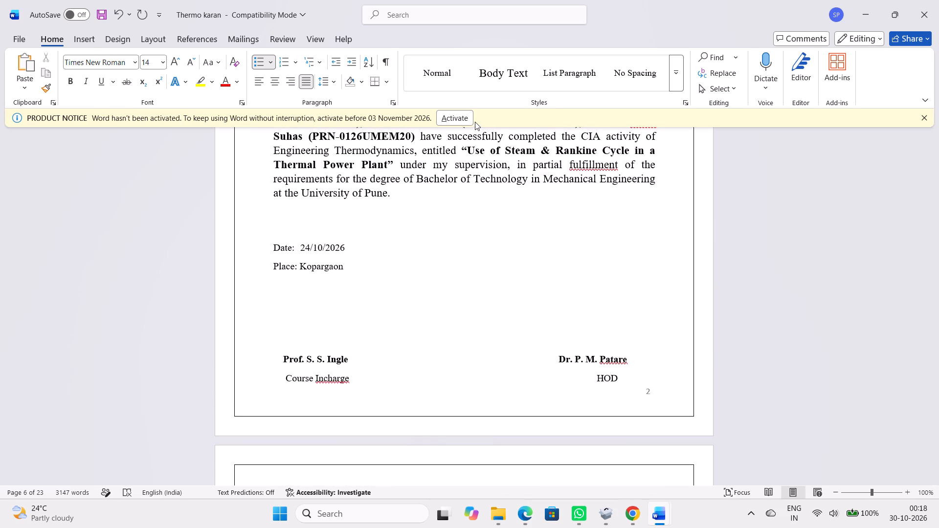
scroll(479, 259, "up", 5)
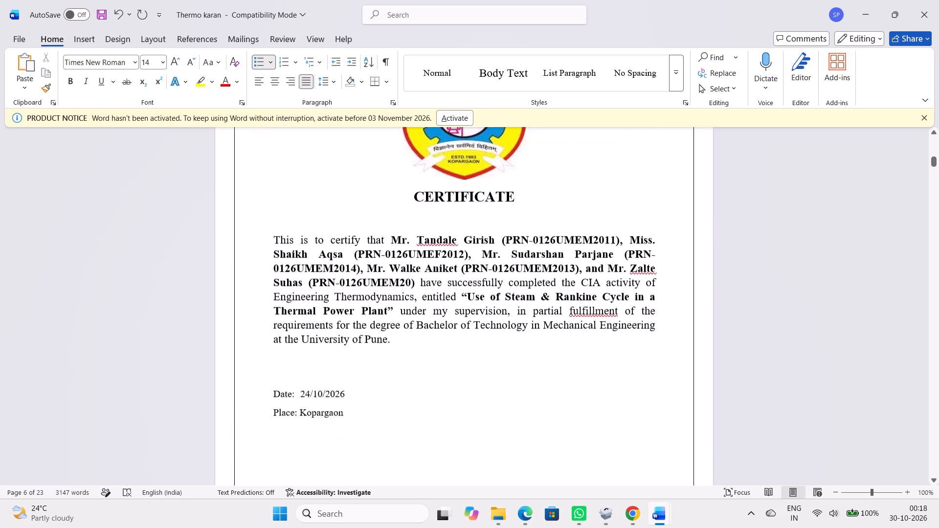
scroll(483, 252, "up", 8)
scroll(487, 247, "up", 16)
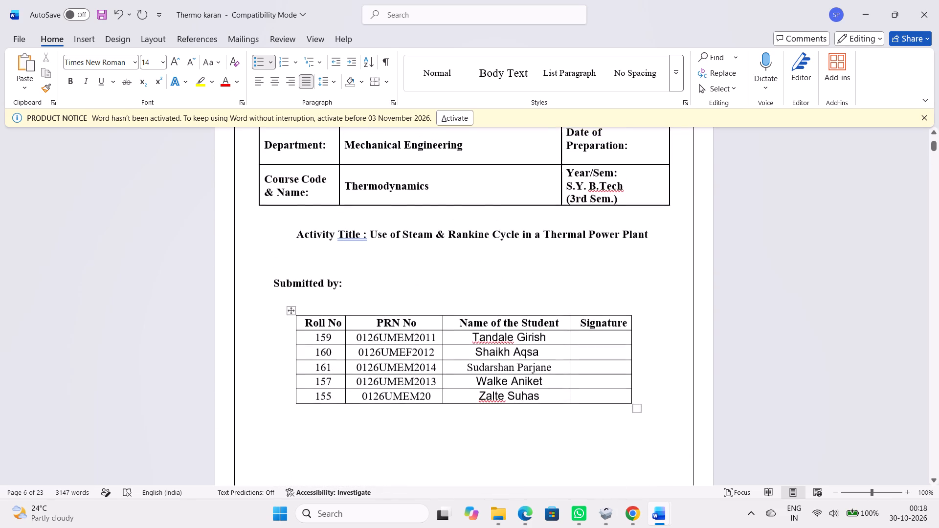
scroll(495, 245, "up", 8)
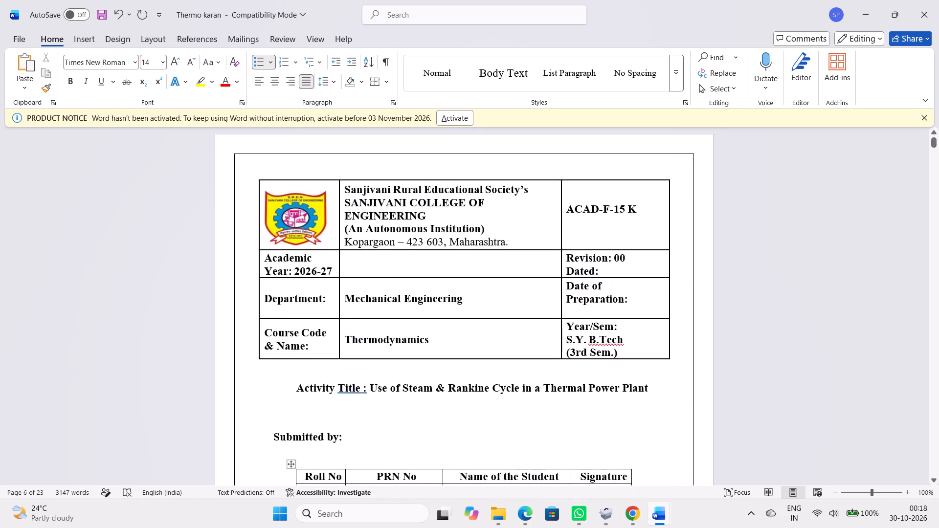
Review the report from the cover page through the index, diagram and Methodology to the turbine work calculation in Analysis/Design.
scroll(495, 245, "down", 16)
scroll(495, 245, "down", 17)
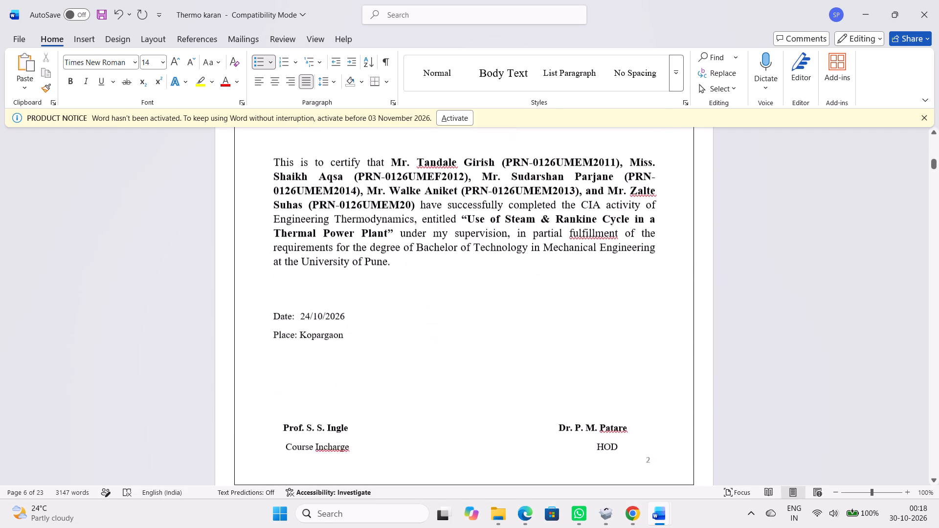
scroll(495, 245, "down", 20)
scroll(495, 245, "down", 6)
scroll(495, 245, "down", 15)
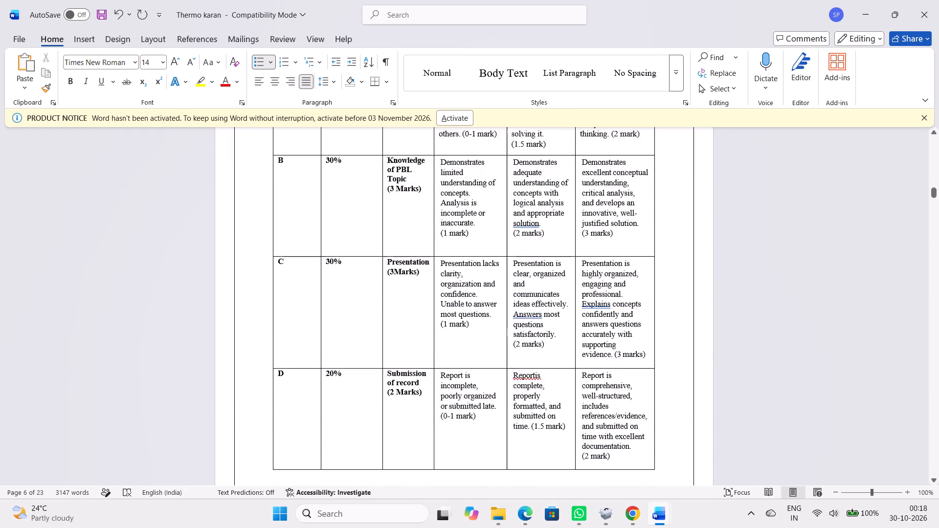
scroll(495, 245, "down", 20)
scroll(495, 245, "down", 19)
scroll(496, 242, "down", 7)
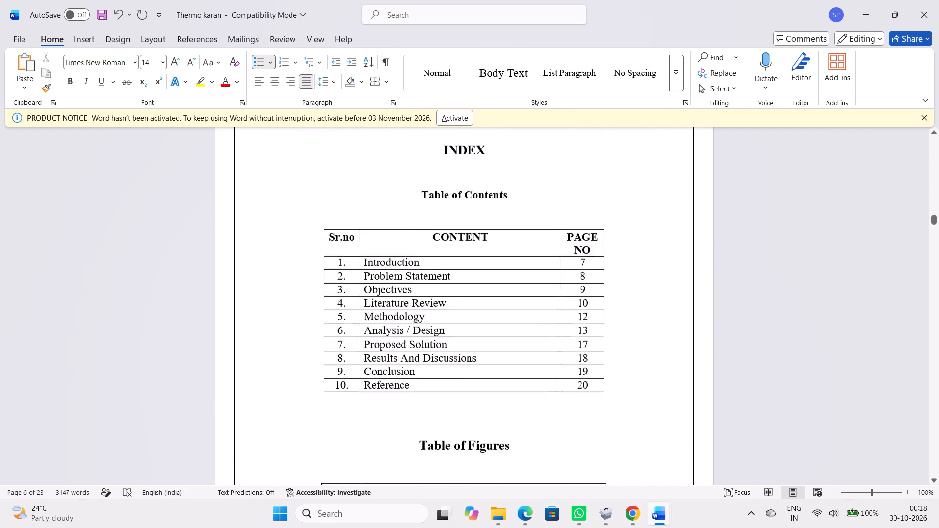
scroll(496, 241, "down", 3)
scroll(496, 241, "down", 18)
scroll(496, 240, "down", 19)
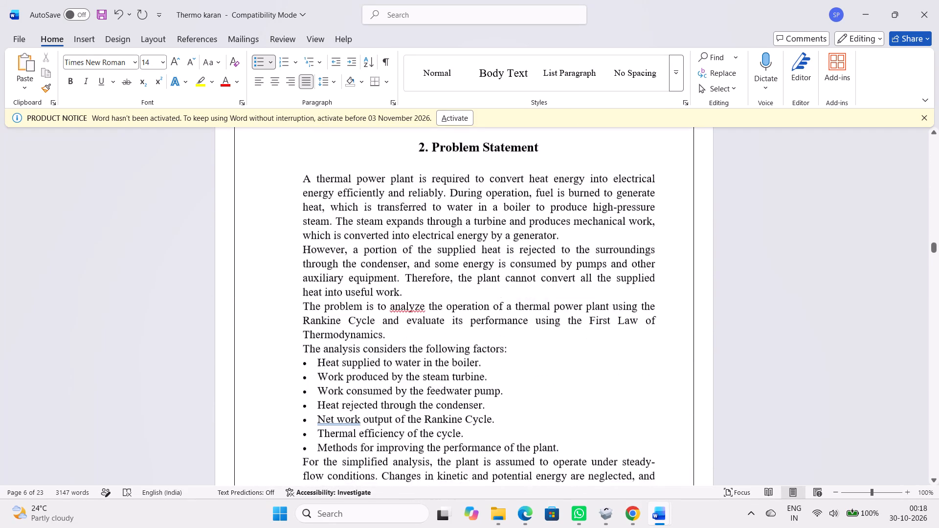
scroll(496, 237, "down", 20)
scroll(496, 237, "down", 20)
scroll(496, 237, "down", 5)
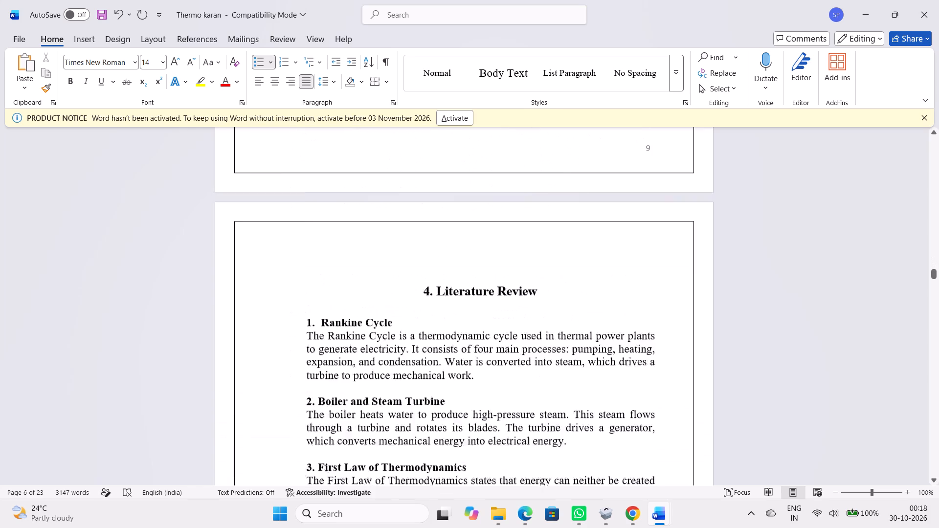
scroll(496, 233, "down", 19)
scroll(495, 226, "down", 12)
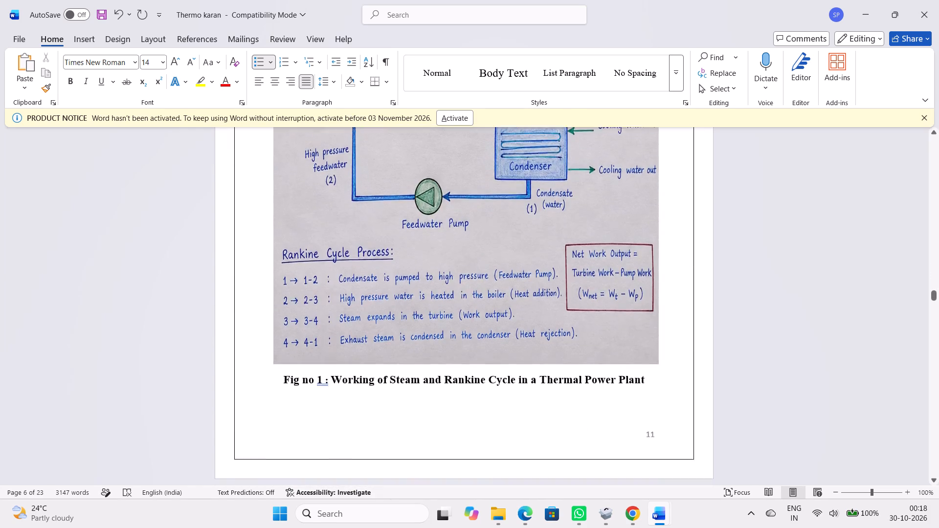
scroll(495, 226, "down", 19)
scroll(491, 216, "down", 8)
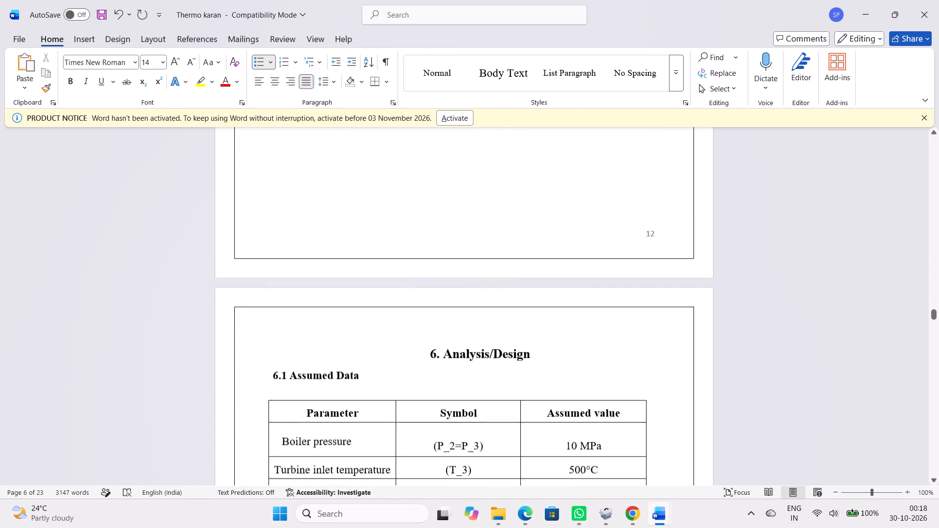
scroll(491, 209, "down", 7)
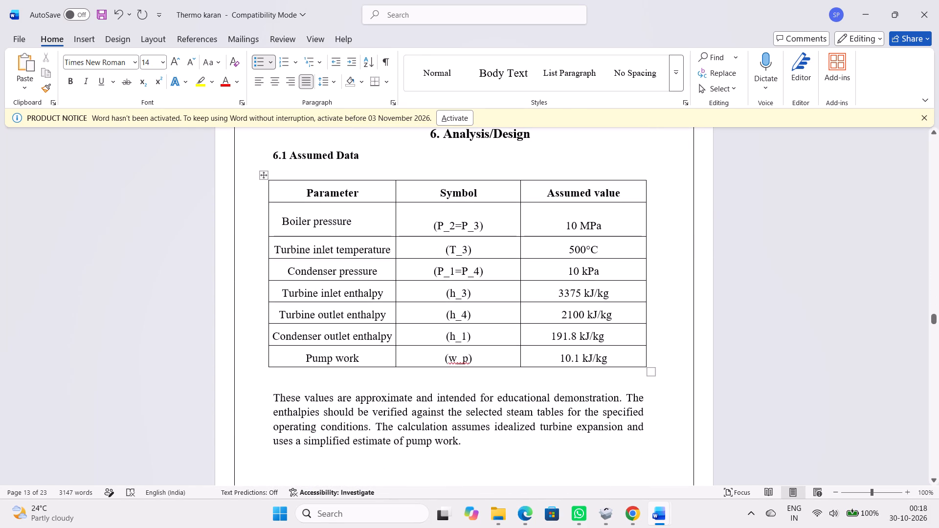
scroll(268, 185, "down", 13)
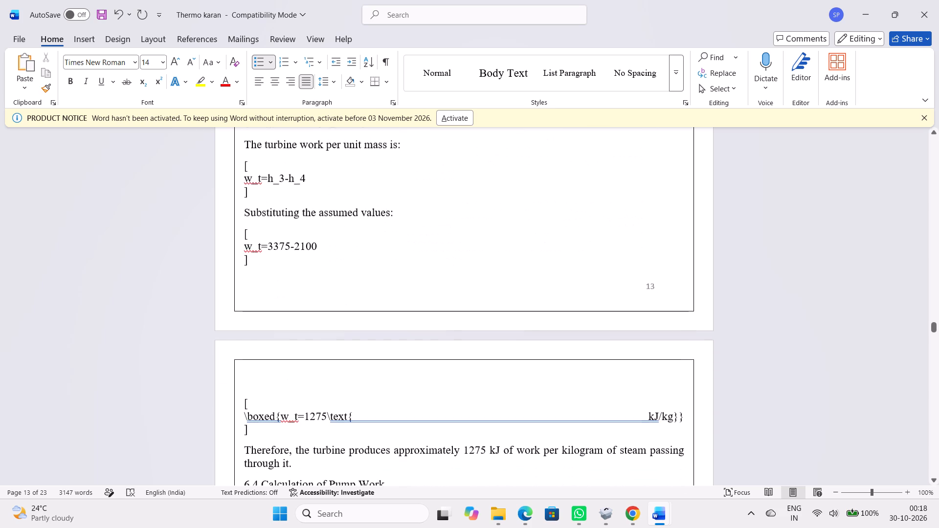
scroll(272, 188, "up", 6)
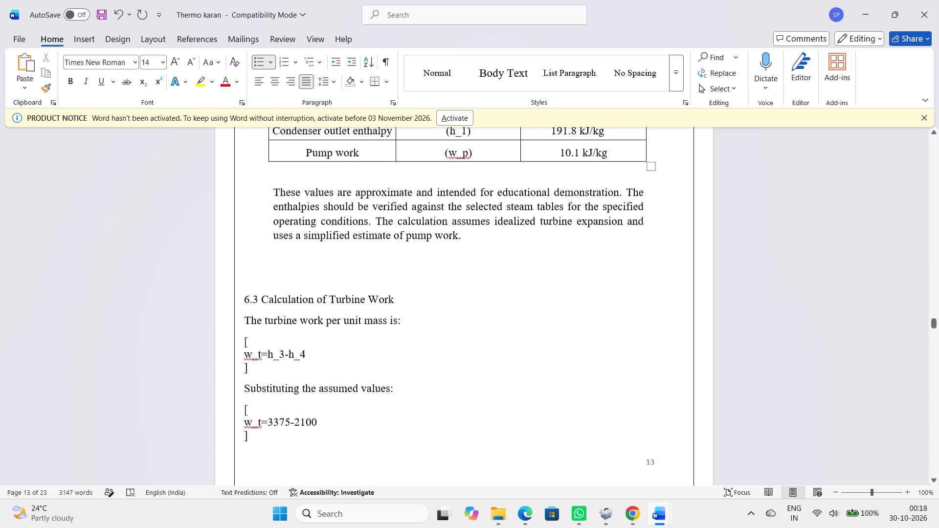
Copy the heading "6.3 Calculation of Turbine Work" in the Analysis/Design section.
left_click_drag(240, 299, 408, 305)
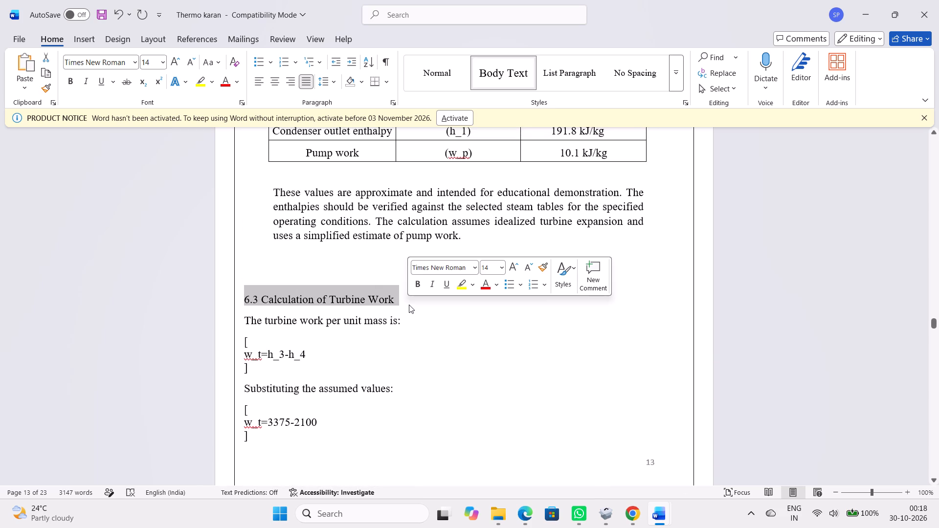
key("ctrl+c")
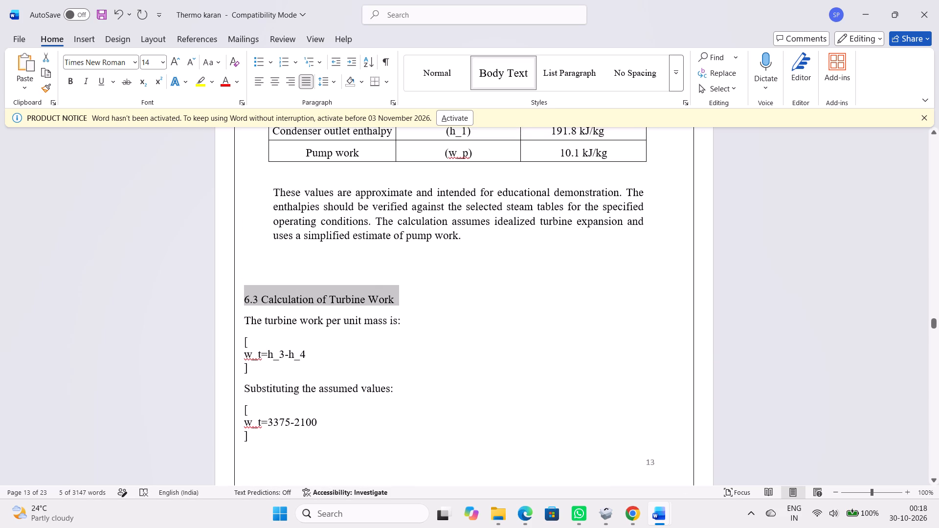
Export the report as a Word Document named "my done" in Downloads, accepting the upgrade to the newest file format.
left_click(17, 37)
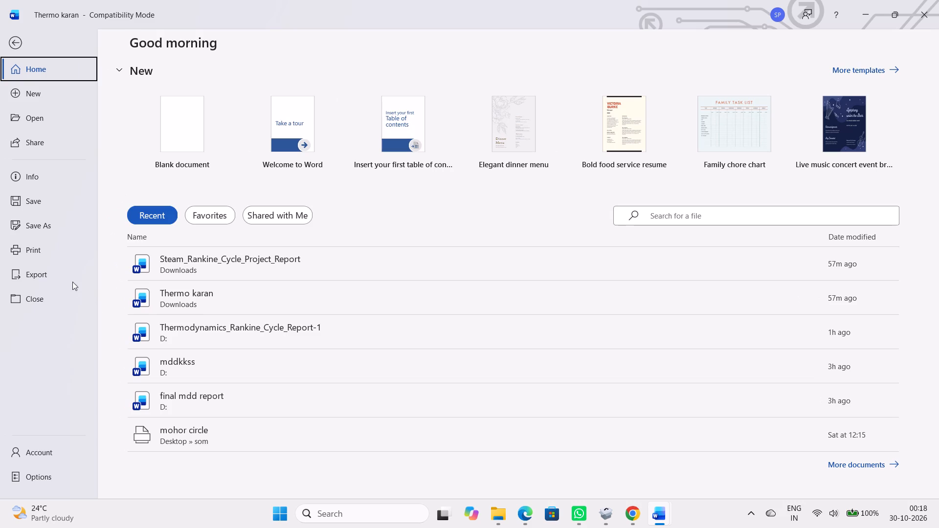
left_click(54, 277)
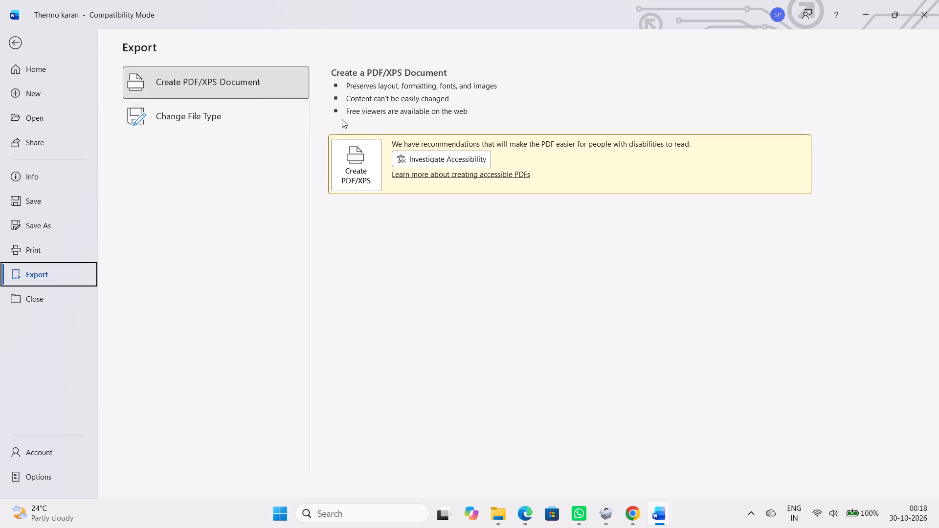
left_click(220, 119)
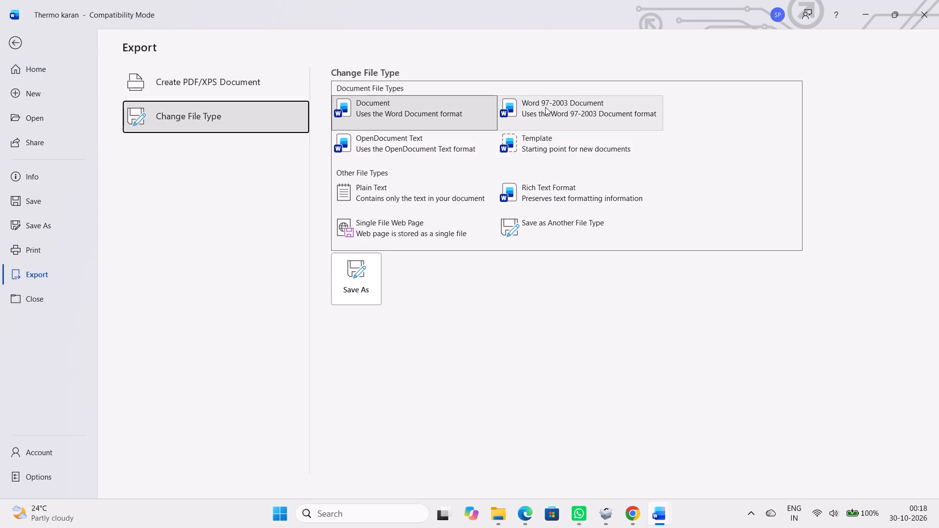
left_click(422, 114)
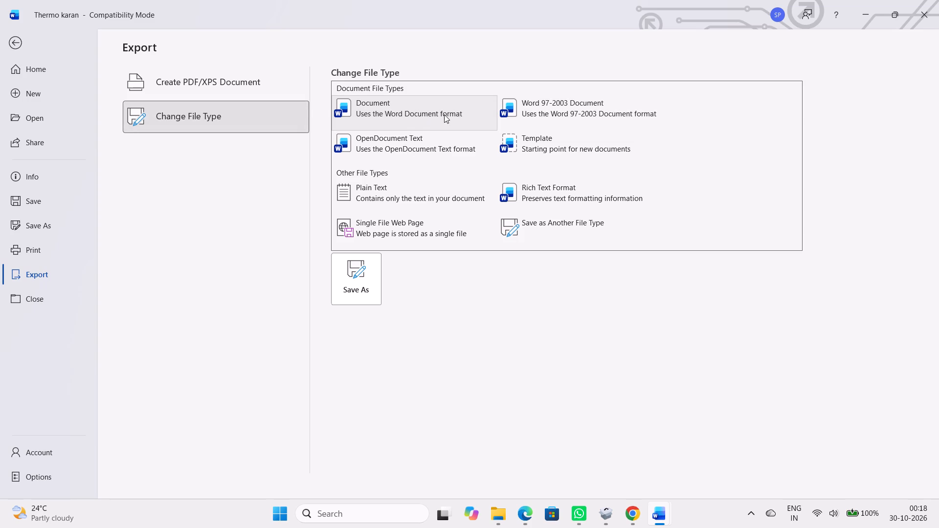
left_click(423, 121)
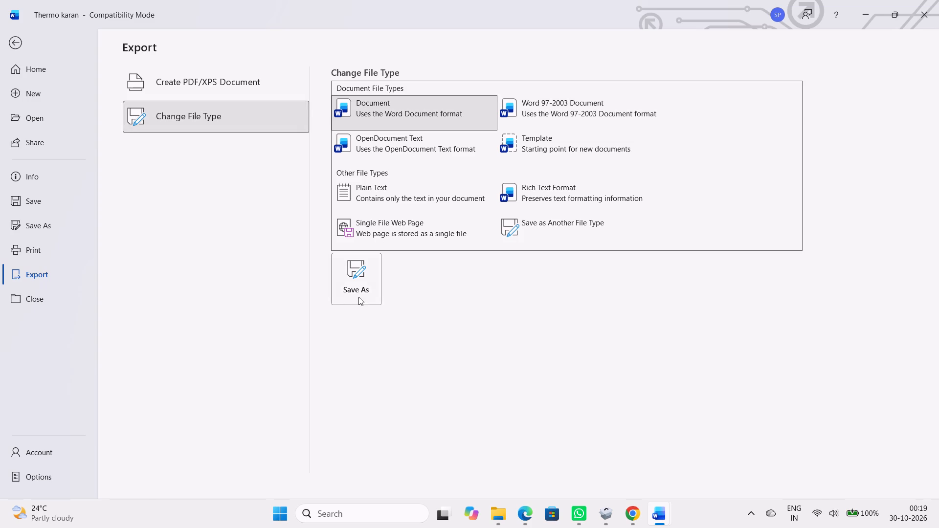
left_click(359, 294)
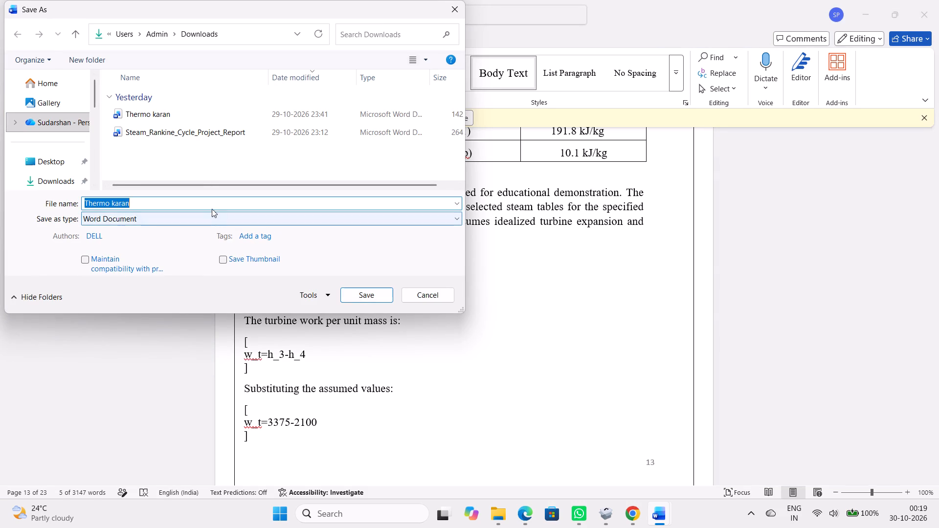
key("BackSpace")
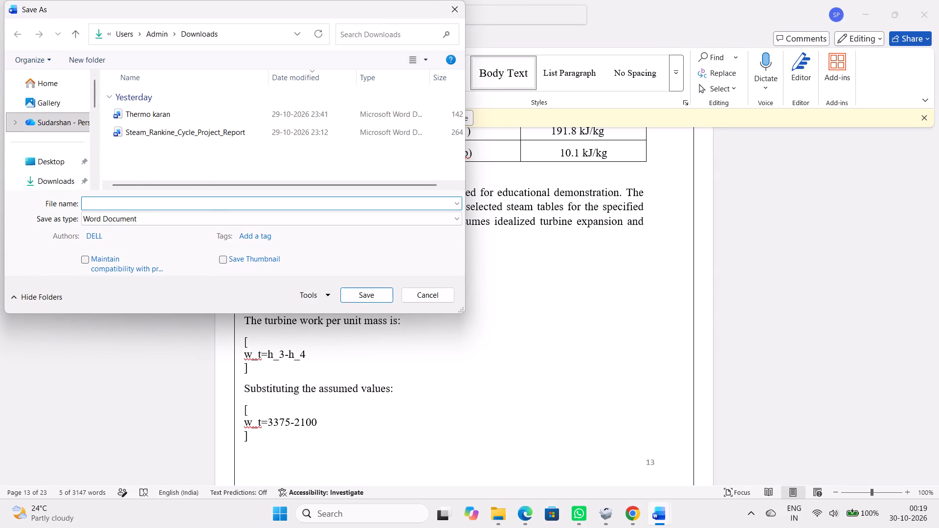
type("my")
key("space")
type("done")
key("Return")
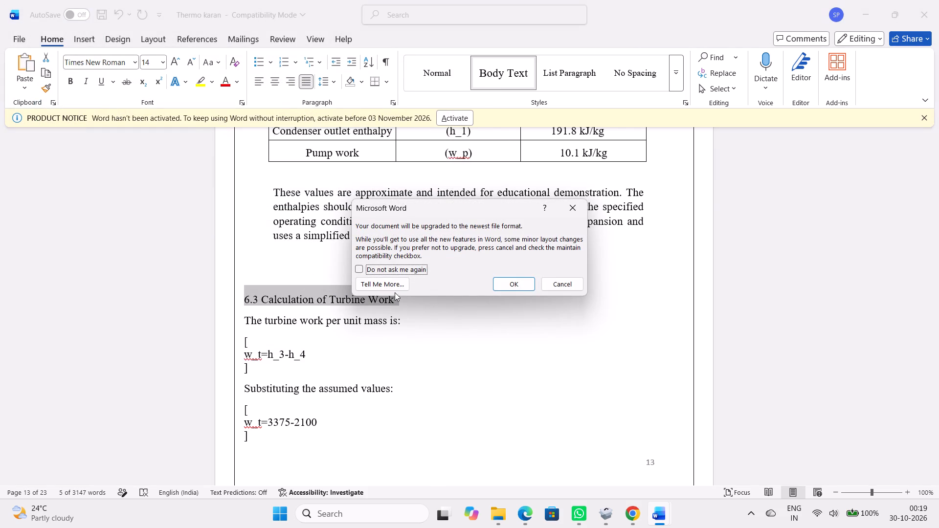
left_click(522, 286)
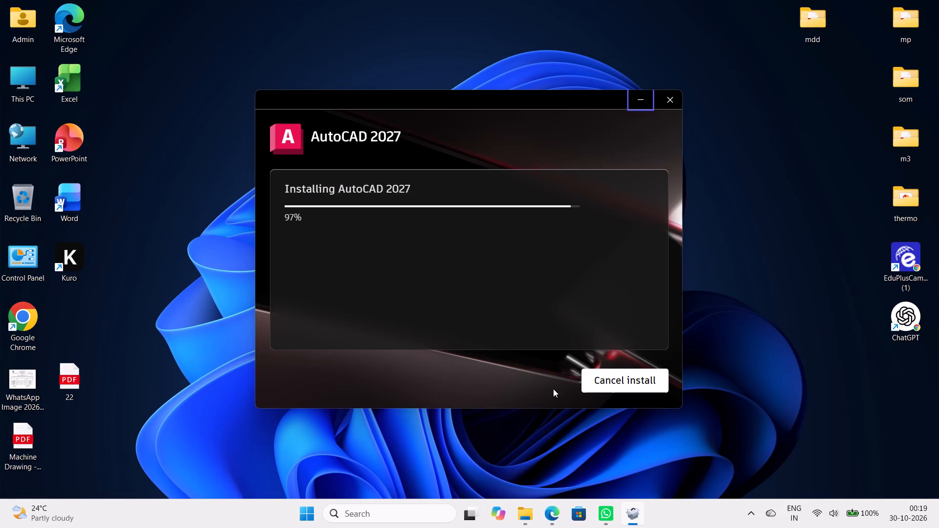
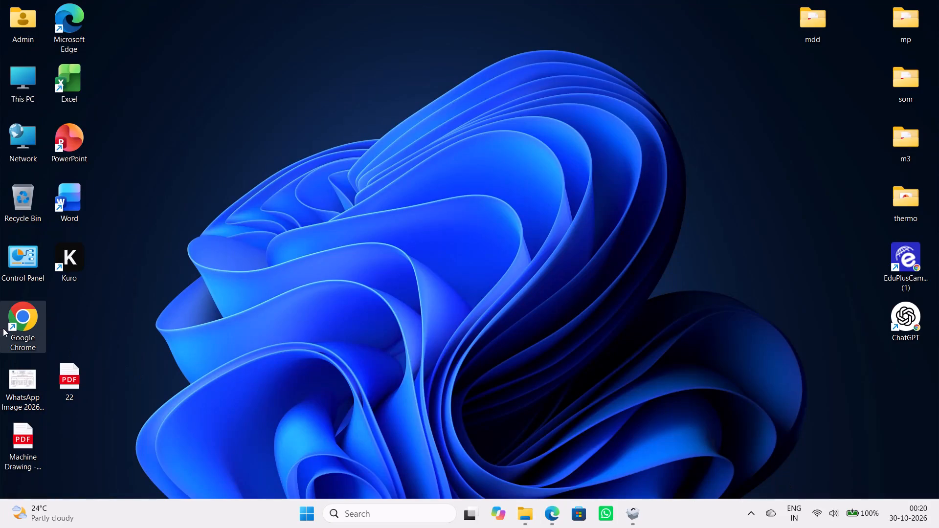
Launch the Kuro application from the desktop.
double_click(74, 266)
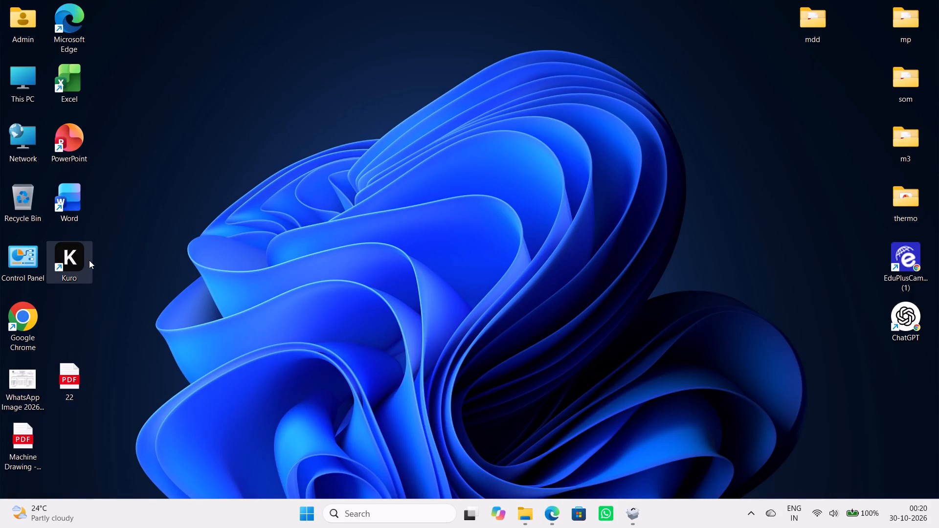
double_click(89, 260)
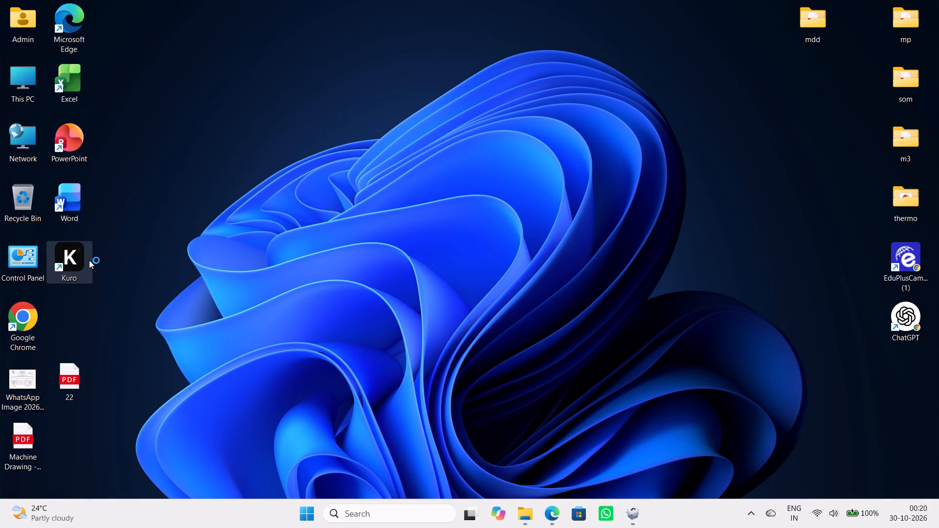
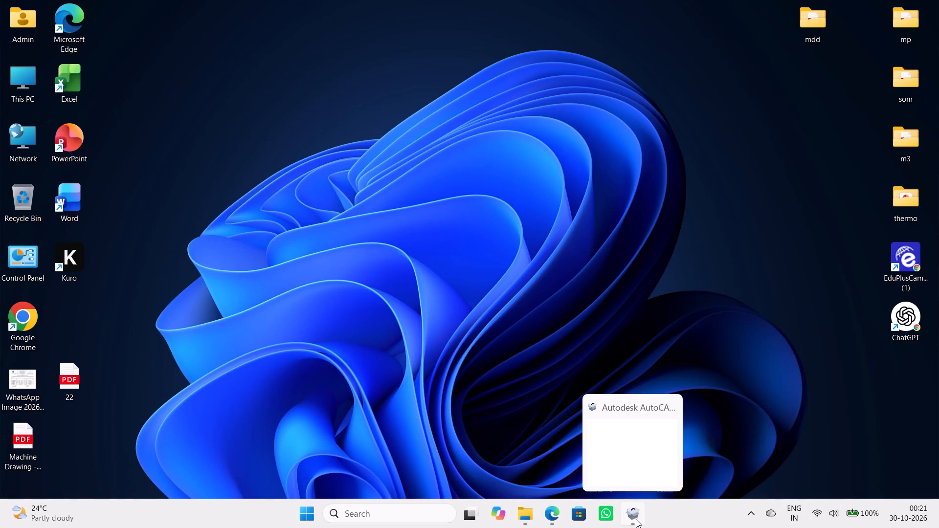
Bring up the AutoCAD 2027 installer window to check the installation progress.
left_click(634, 438)
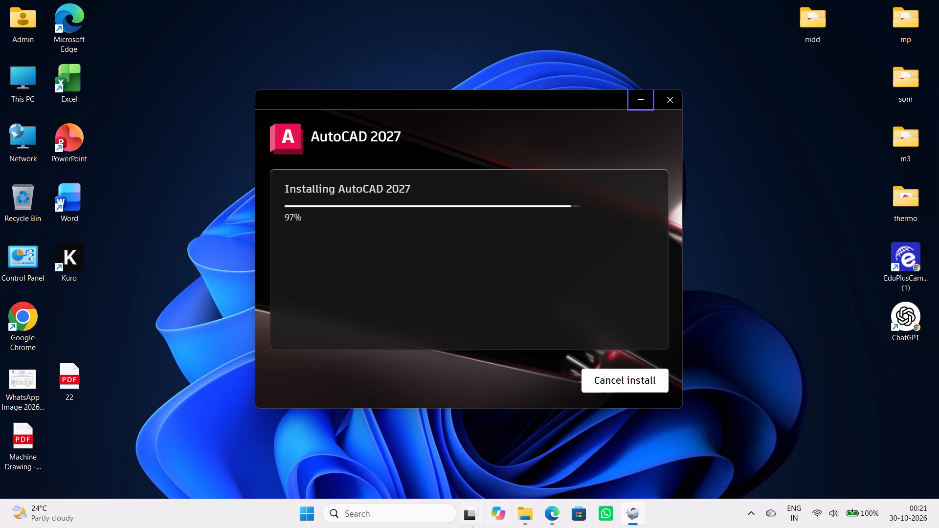
Close the remaining Microsoft Edge and File Explorer windows, leaving the AutoCAD 2027 installer running.
left_click(608, 407)
left_click(579, 411)
Return to the empty desktop and open the Shut Down Windows dialog to shut down the PC.
left_click(467, 442)
right_click(577, 164)
left_click(602, 222)
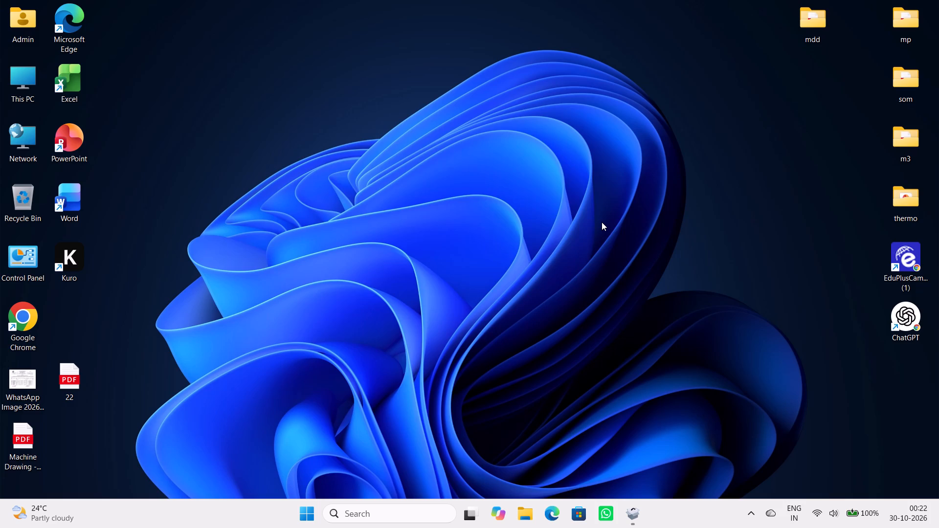
key("alt+F4")
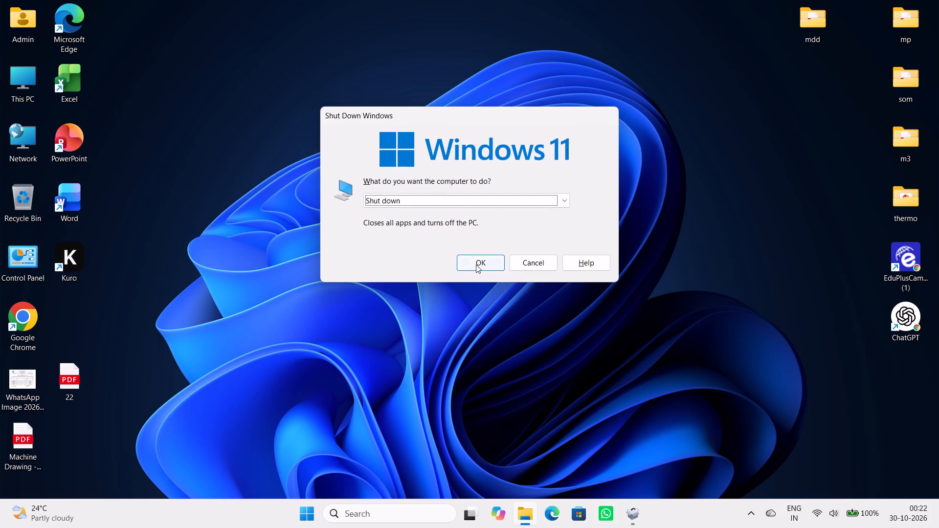